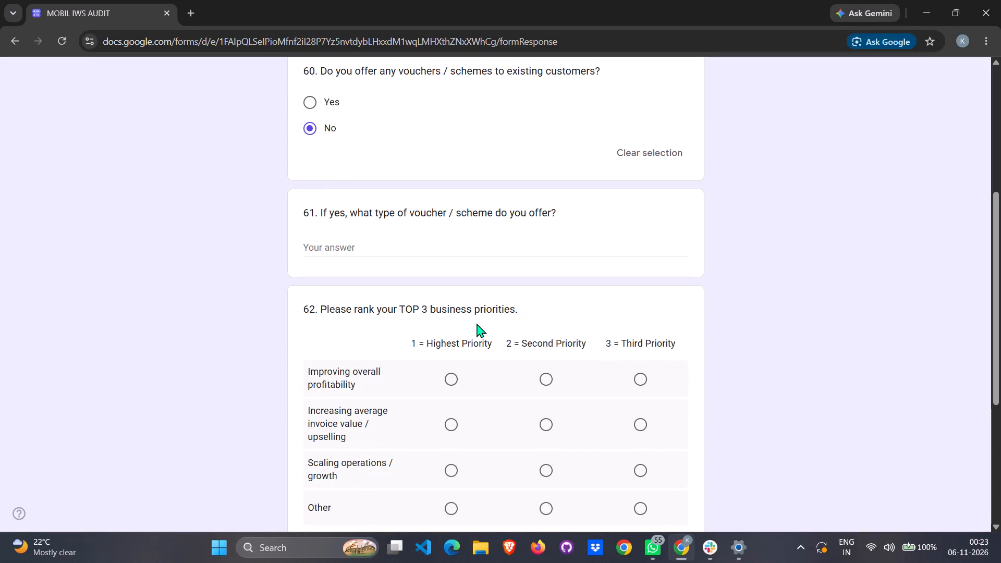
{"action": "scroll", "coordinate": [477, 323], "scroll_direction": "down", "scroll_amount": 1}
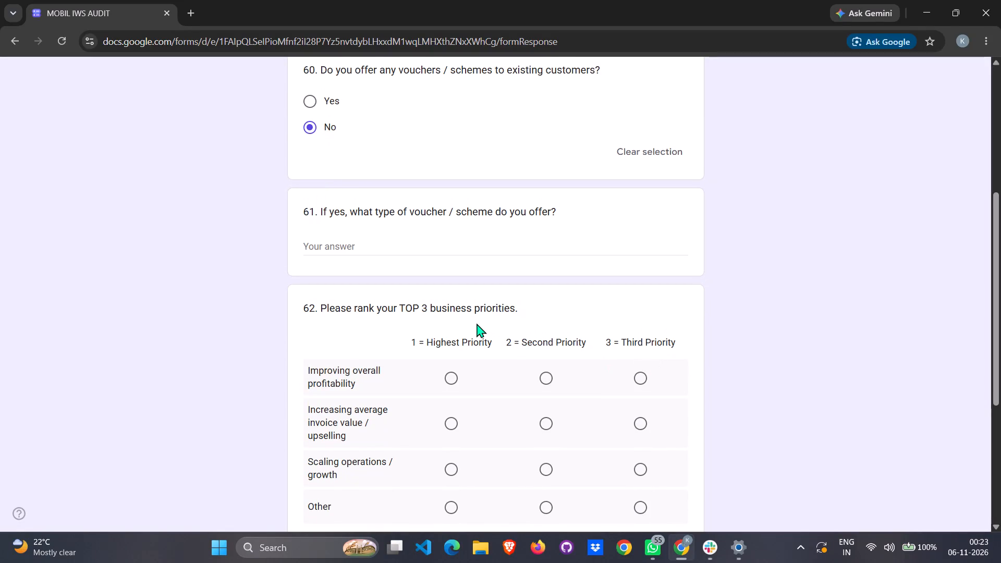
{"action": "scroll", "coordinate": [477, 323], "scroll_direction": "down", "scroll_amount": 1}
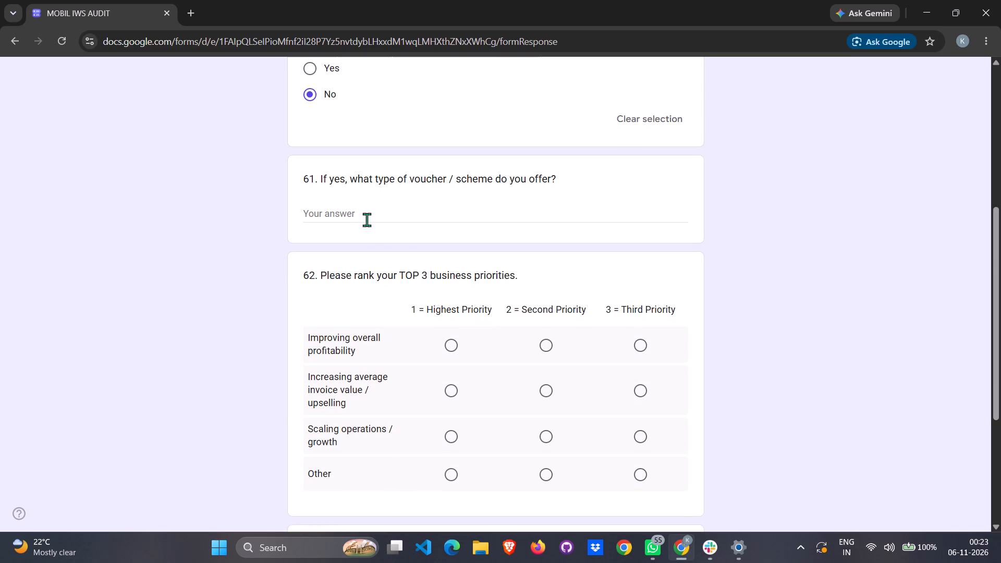
Rank "Improving overall profitability" as 1 = Highest Priority in question 62 and try to continue to the next page.
{"action": "left_click", "coordinate": [352, 210]}
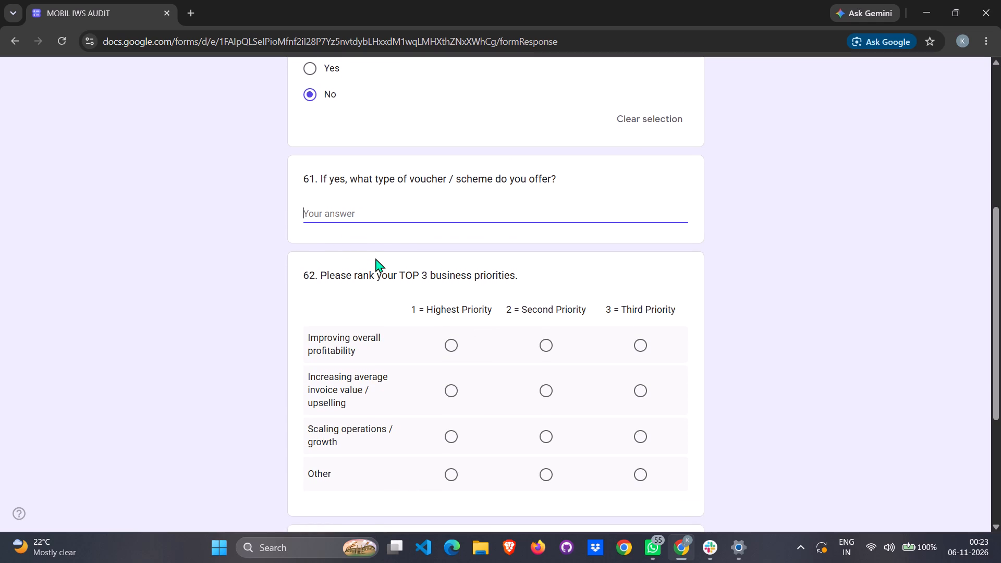
{"action": "scroll", "coordinate": [375, 258], "scroll_direction": "down", "scroll_amount": 2}
{"action": "left_click", "coordinate": [454, 216]}
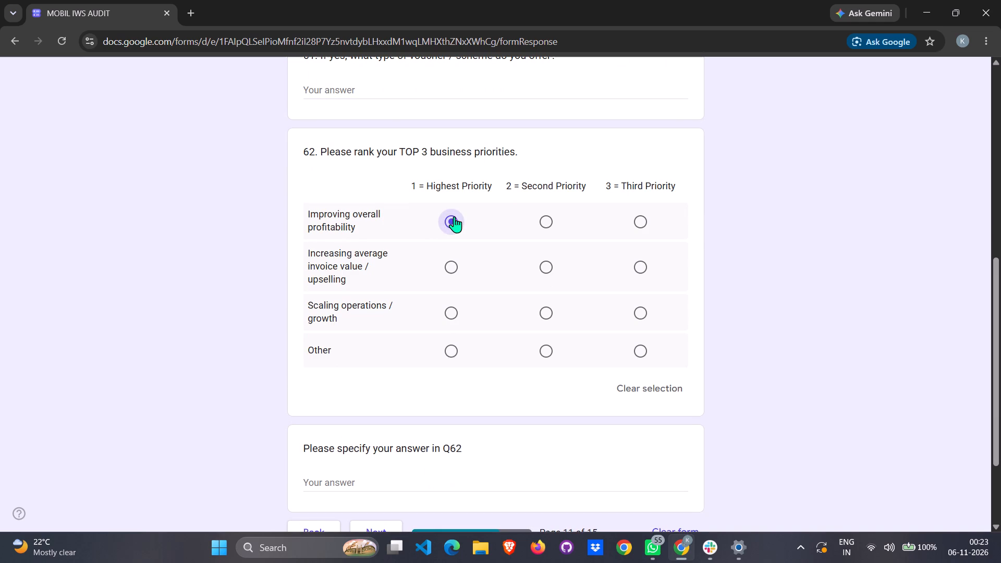
{"action": "left_click", "coordinate": [454, 216]}
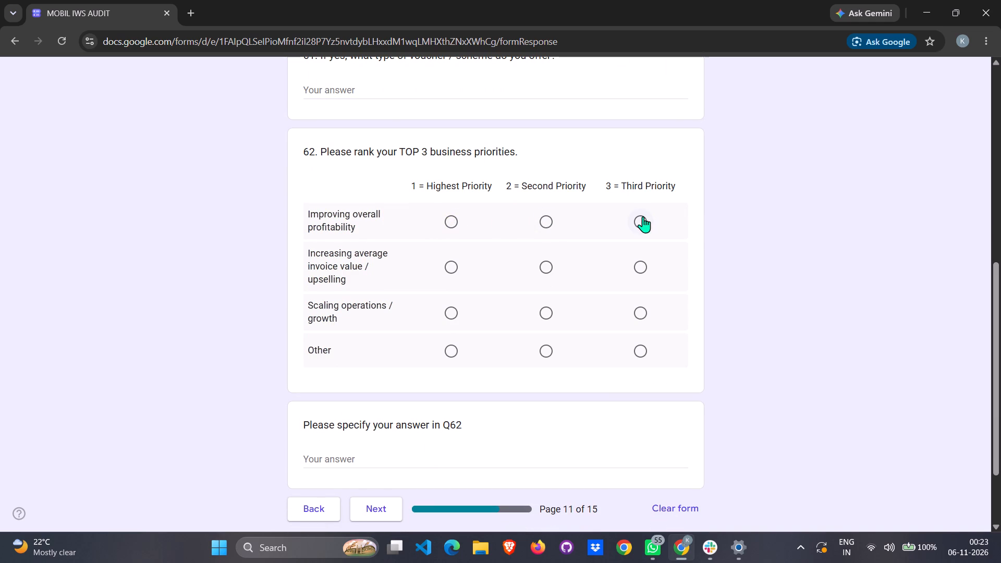
{"action": "left_click", "coordinate": [449, 217]}
{"action": "scroll", "coordinate": [492, 282], "scroll_direction": "down", "scroll_amount": 2}
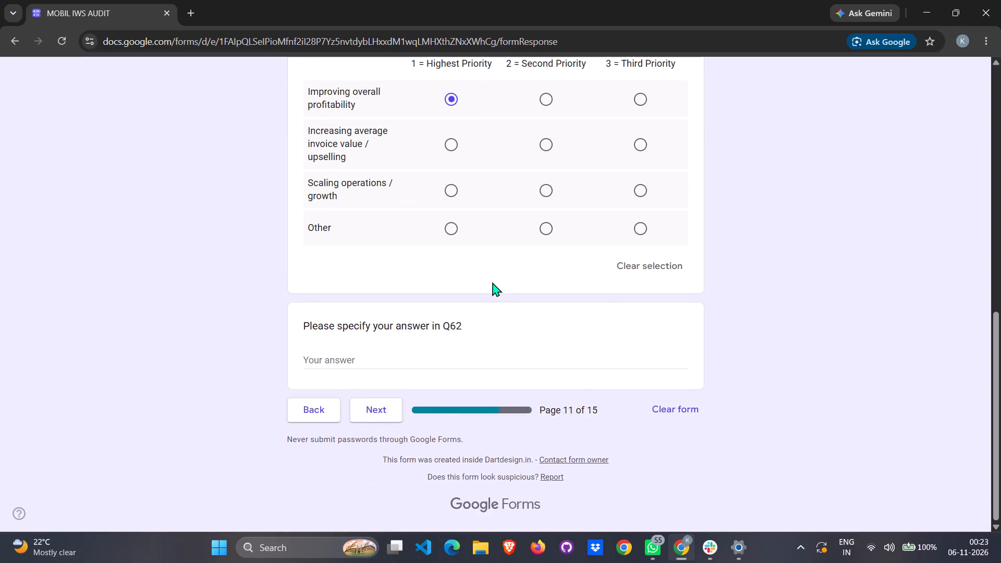
{"action": "left_click", "coordinate": [376, 414]}
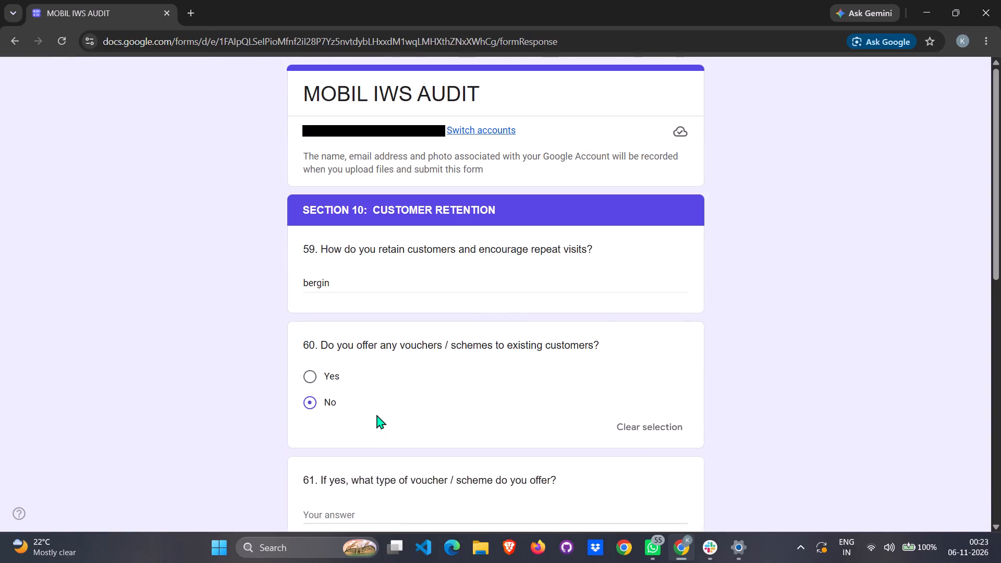
Replace the answer to question 59 on retaining customers with "to provide littile compansasion".
{"action": "left_click", "coordinate": [416, 290]}
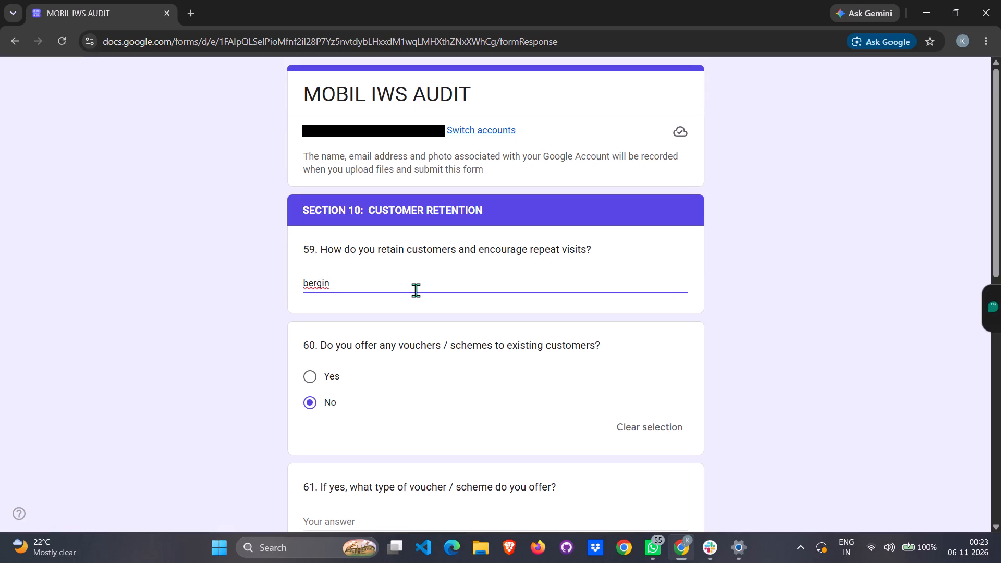
{"action": "scroll", "coordinate": [416, 290], "scroll_direction": "down", "scroll_amount": 1}
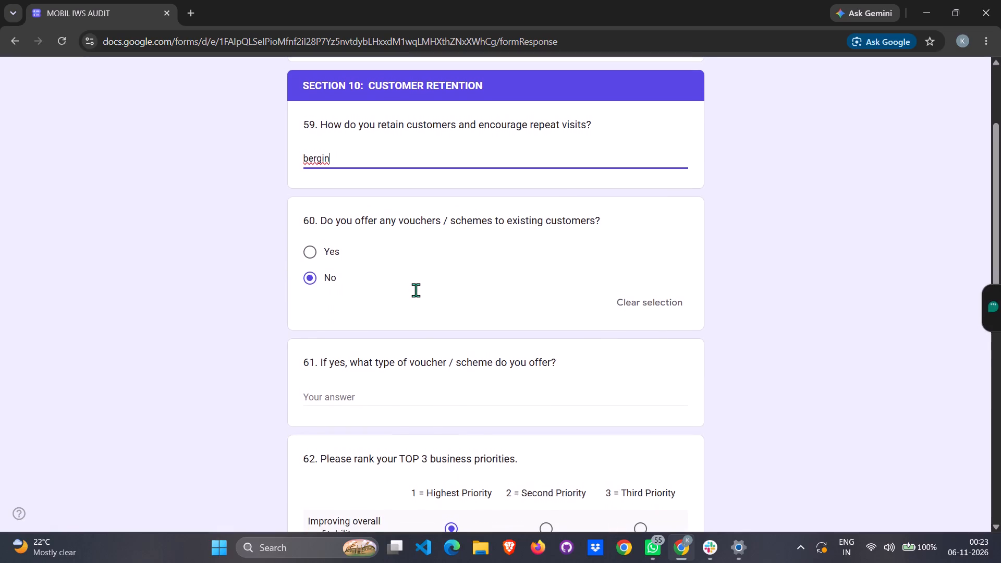
{"action": "scroll", "coordinate": [416, 290], "scroll_direction": "down", "scroll_amount": 1}
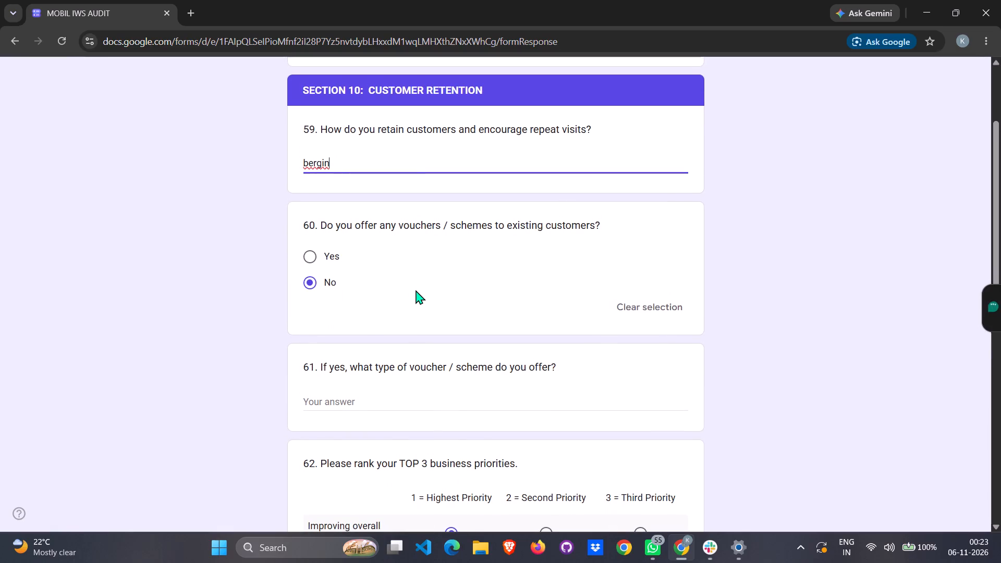
{"action": "key", "text": "BackSpace"}
{"action": "key", "text": "BackSpace"}
{"action": "key", "text": "BackSpace"}
{"action": "key", "text": "BackSpace"}
{"action": "key", "text": "BackSpace"}
{"action": "key", "text": "BackSpace"}
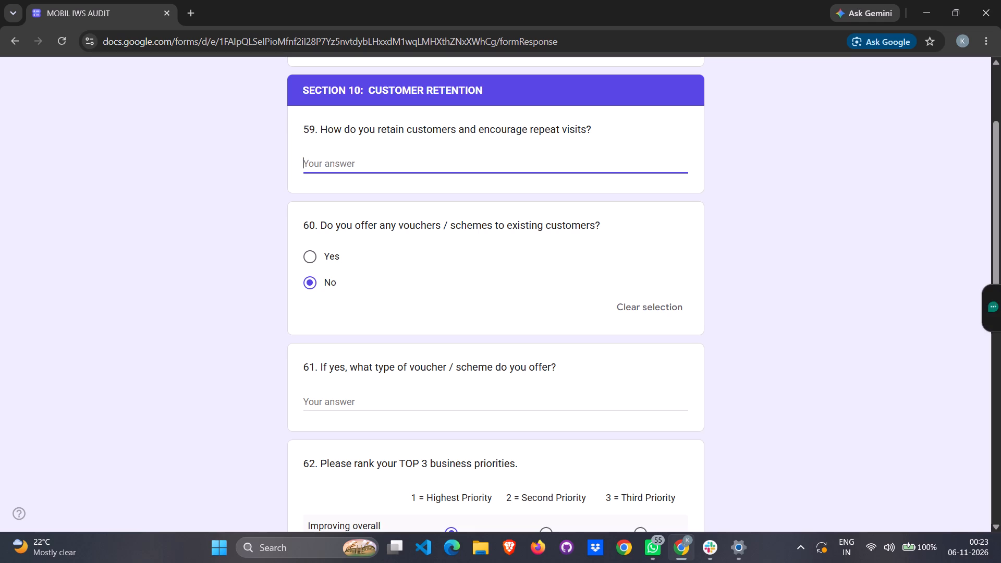
{"action": "type", "text": "to provide"}
{"action": "key", "text": "space"}
{"action": "type", "text": "littile comp"}
{"action": "type", "text": "ansasion"}
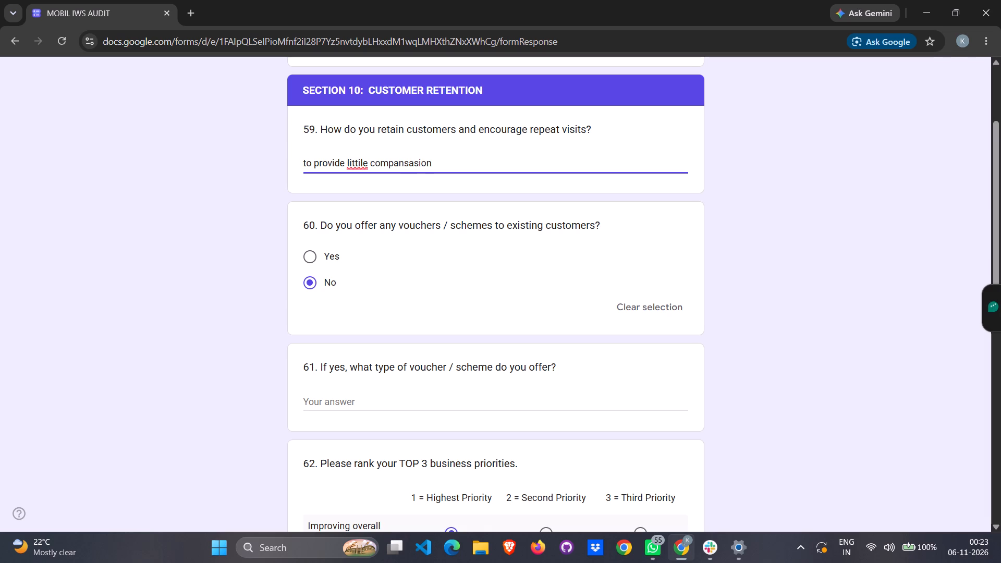
Continue the form from the customer retention page to Section 11 on infrastructure, systems and new-age vehicles.
{"action": "scroll", "coordinate": [434, 300], "scroll_direction": "down", "scroll_amount": 2}
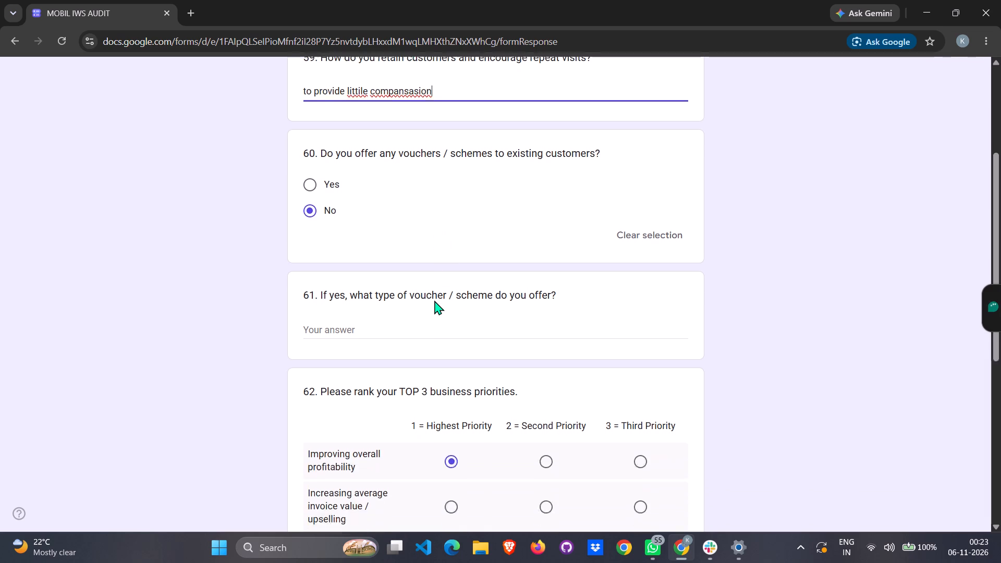
{"action": "scroll", "coordinate": [434, 300], "scroll_direction": "down", "scroll_amount": 2}
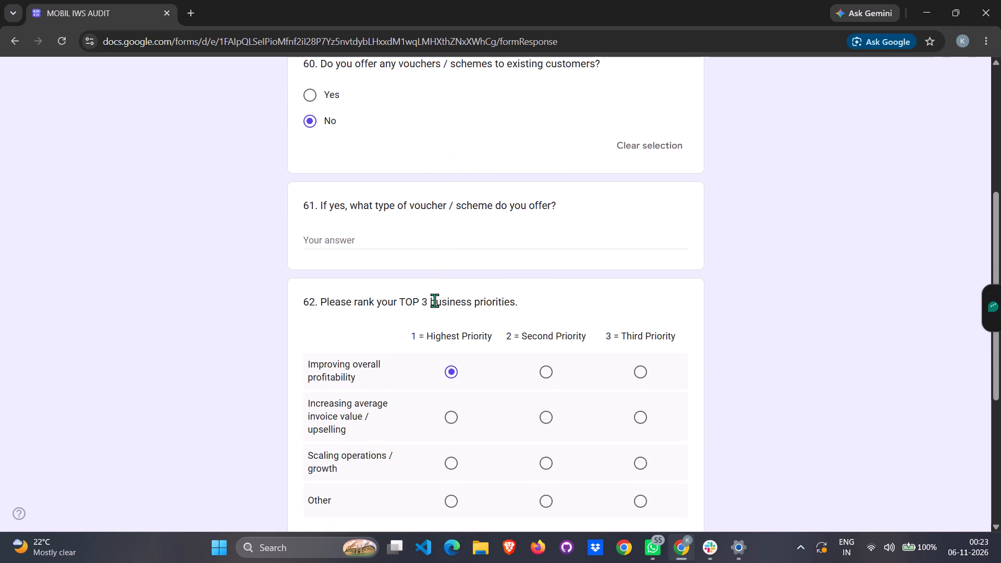
{"action": "scroll", "coordinate": [434, 300], "scroll_direction": "down", "scroll_amount": 2}
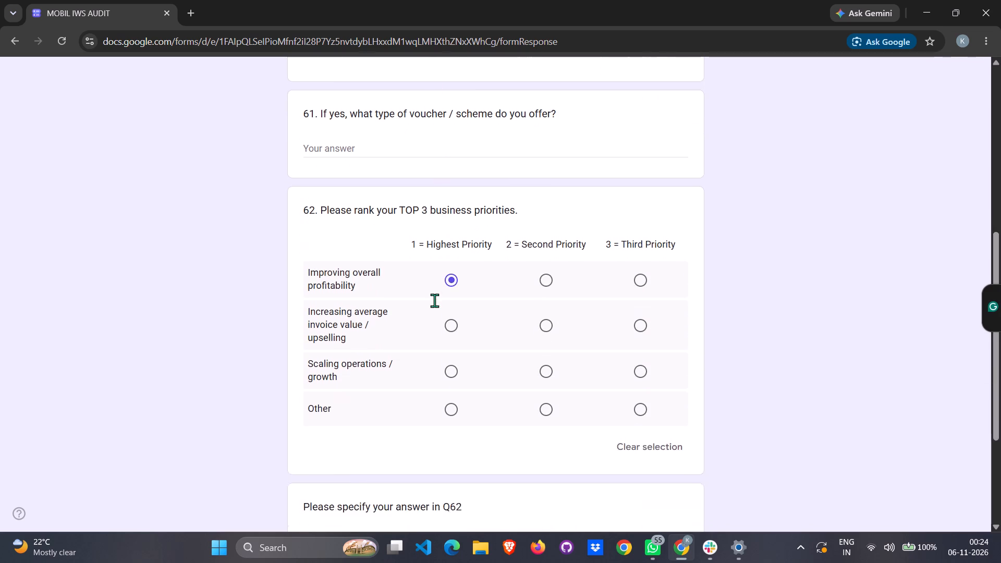
{"action": "scroll", "coordinate": [434, 300], "scroll_direction": "down", "scroll_amount": 4}
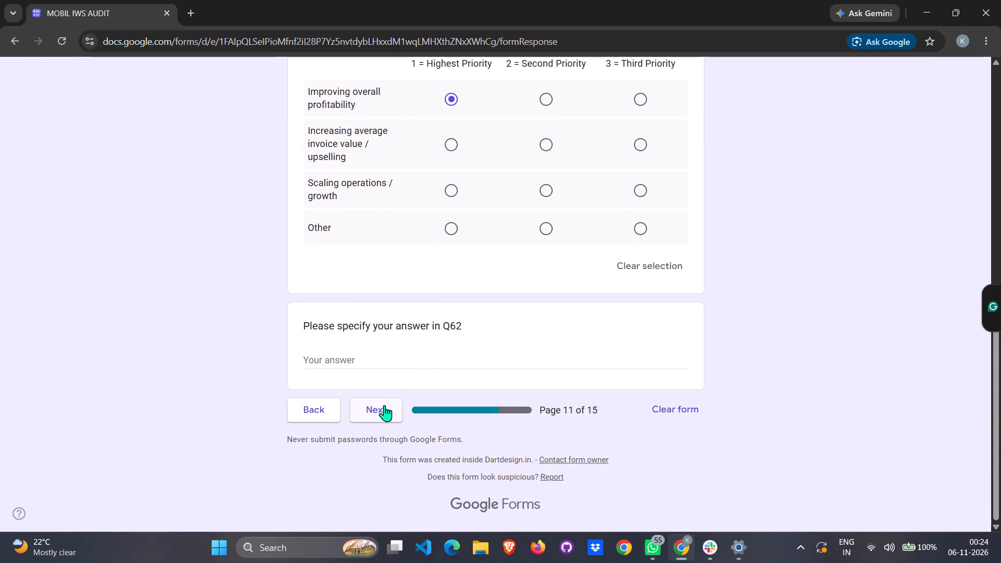
{"action": "left_click", "coordinate": [384, 405]}
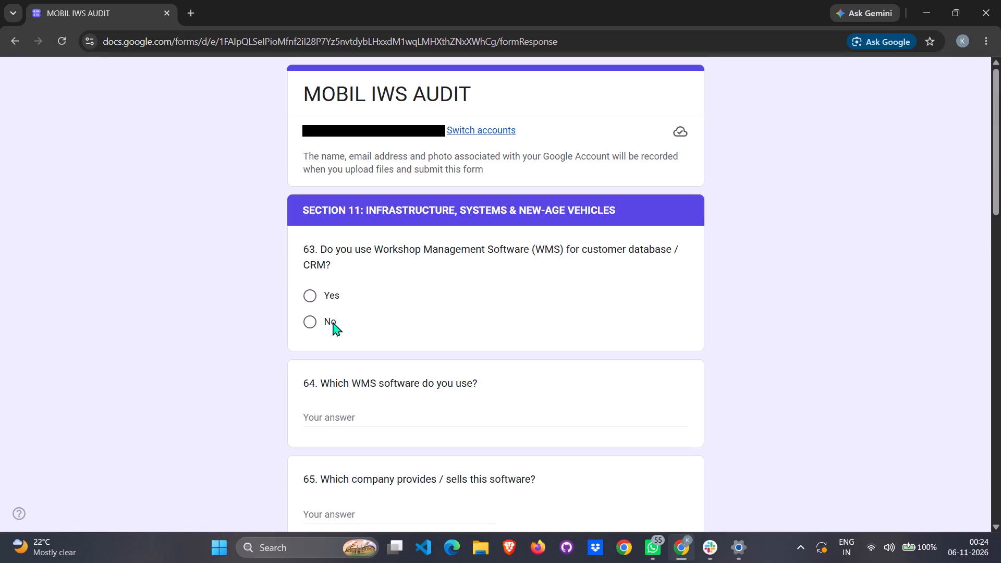
Answer No to question 63 about using Workshop Management Software for the customer database or CRM.
{"action": "left_click", "coordinate": [308, 322]}
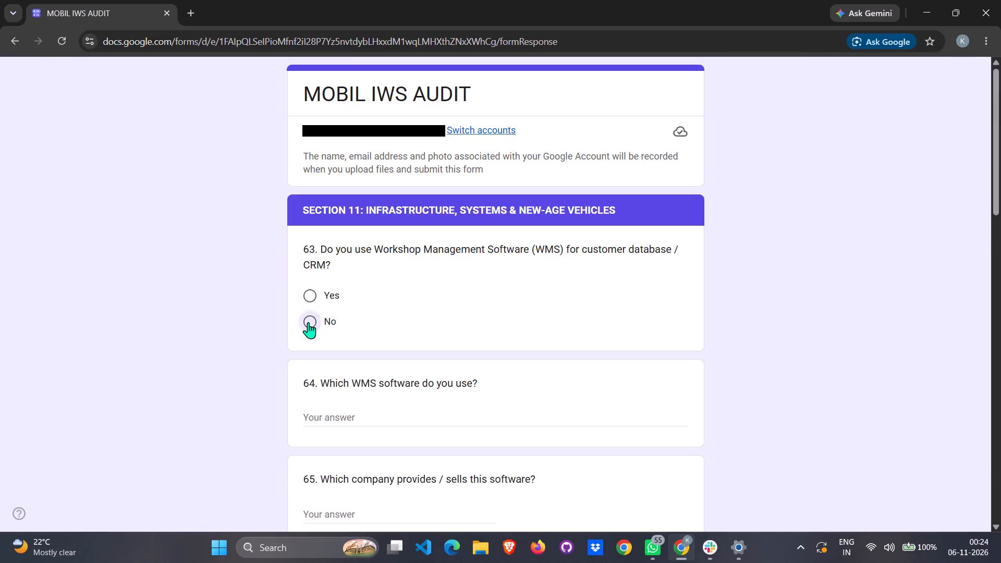
Leave questions 64 to 67 blank and answer question 68 on new equipment for new-age vehicles with "diagnostic tool kit".
{"action": "scroll", "coordinate": [403, 316], "scroll_direction": "down", "scroll_amount": 3}
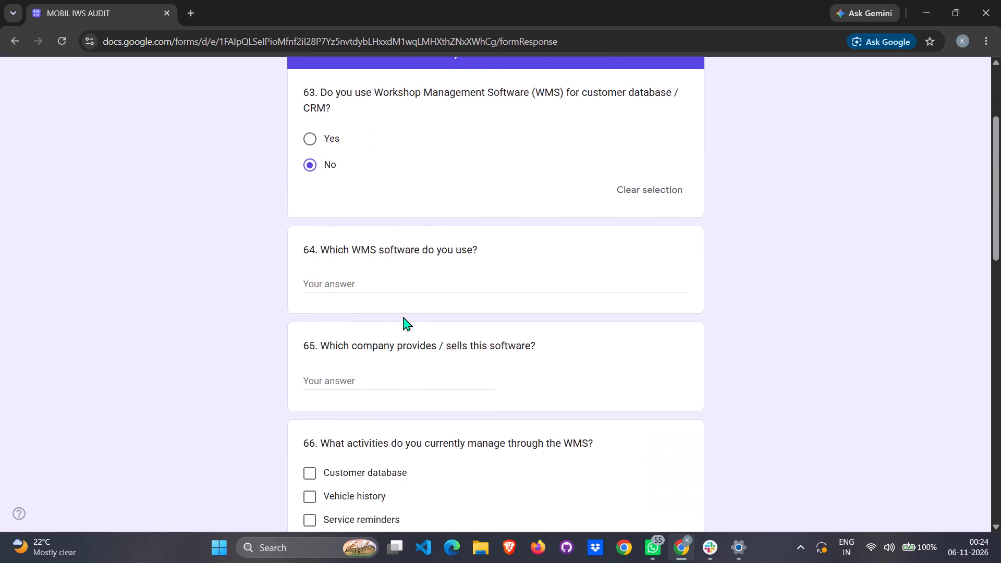
{"action": "scroll", "coordinate": [403, 316], "scroll_direction": "down", "scroll_amount": 1}
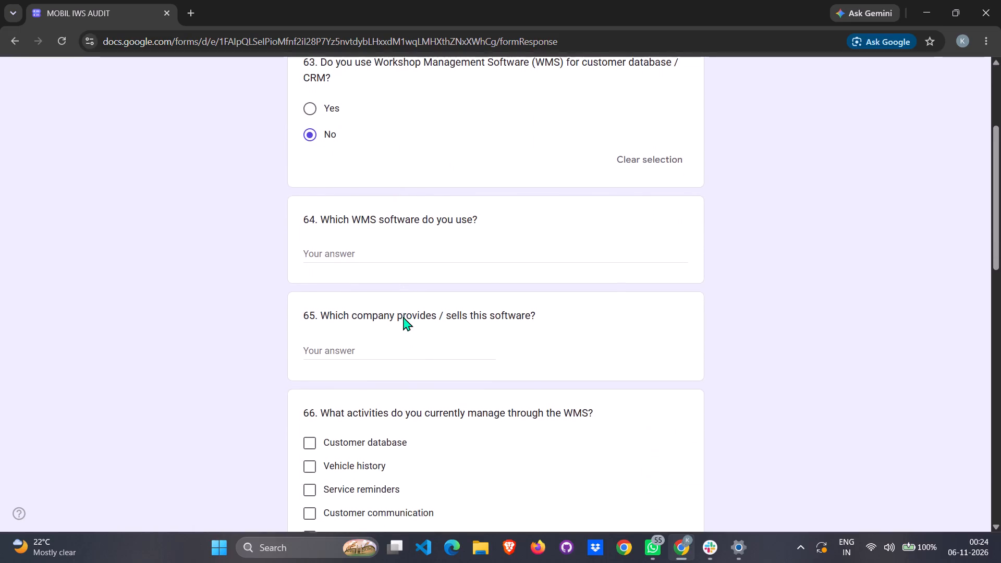
{"action": "scroll", "coordinate": [403, 316], "scroll_direction": "down", "scroll_amount": 2}
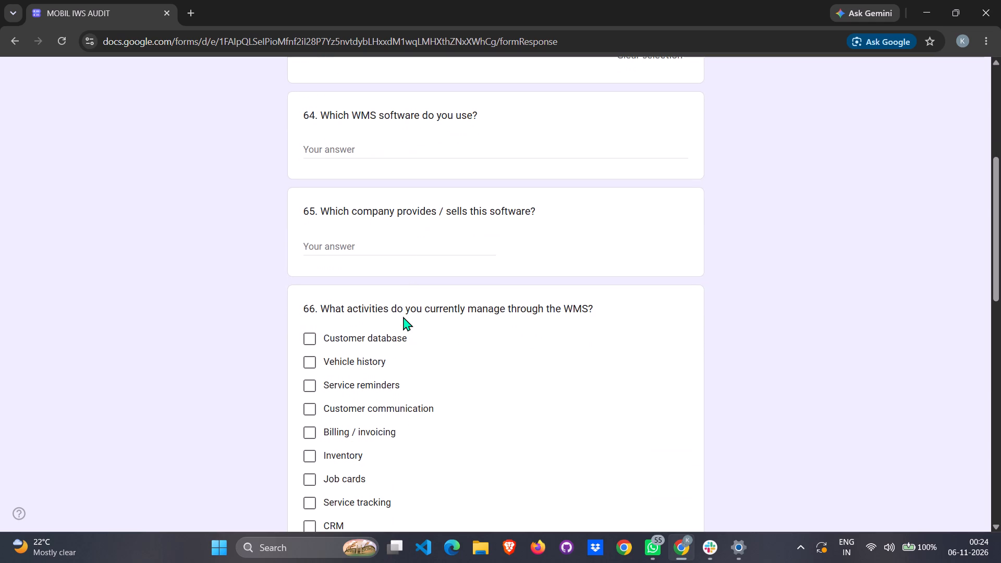
{"action": "scroll", "coordinate": [403, 316], "scroll_direction": "down", "scroll_amount": 2}
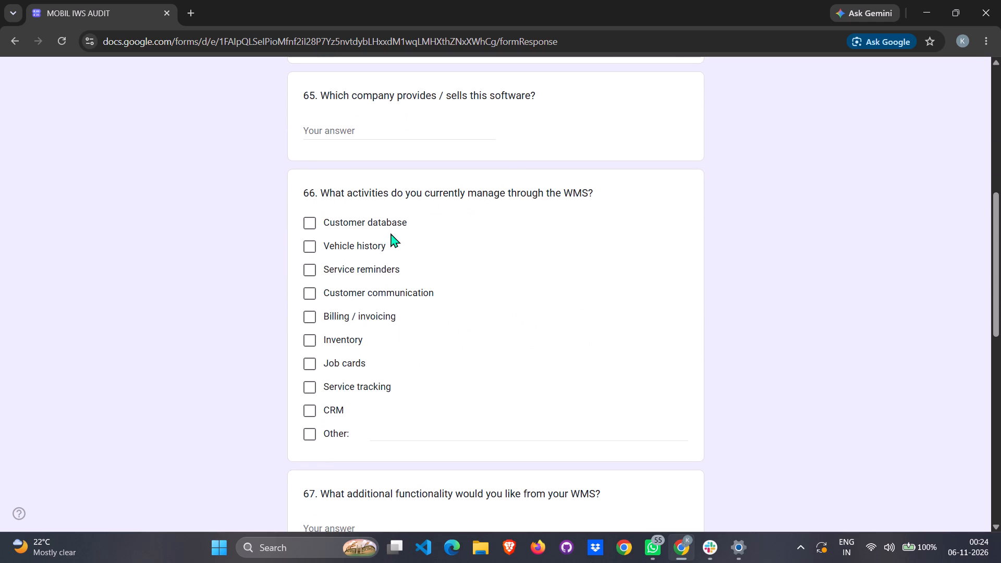
{"action": "scroll", "coordinate": [402, 295], "scroll_direction": "down", "scroll_amount": 3}
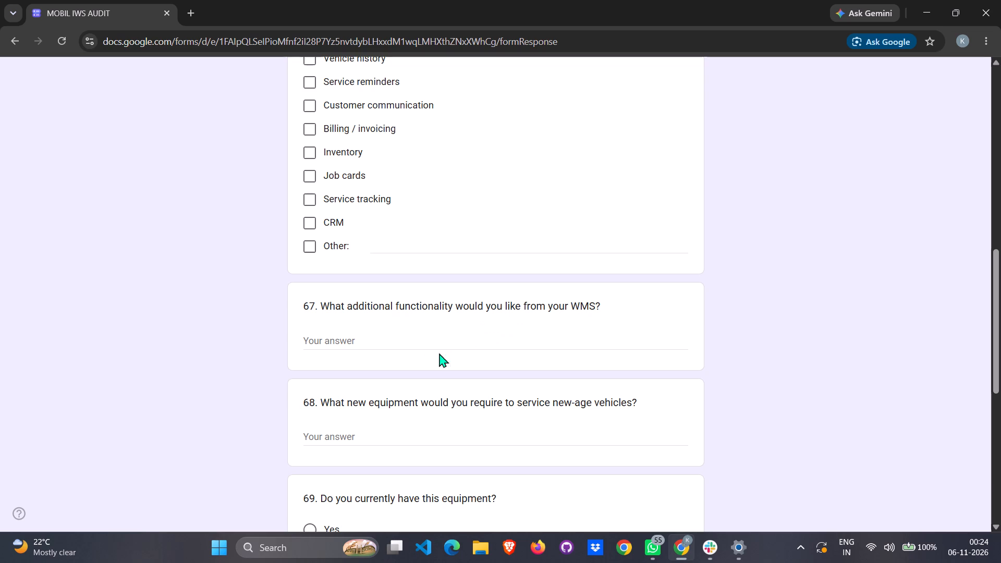
{"action": "scroll", "coordinate": [390, 360], "scroll_direction": "down", "scroll_amount": 2}
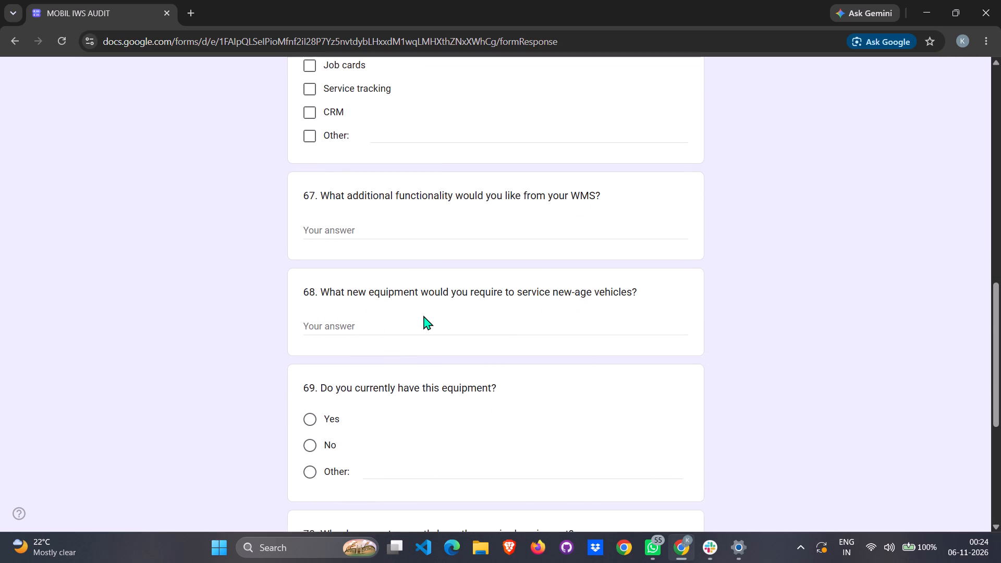
{"action": "left_click", "coordinate": [390, 325]}
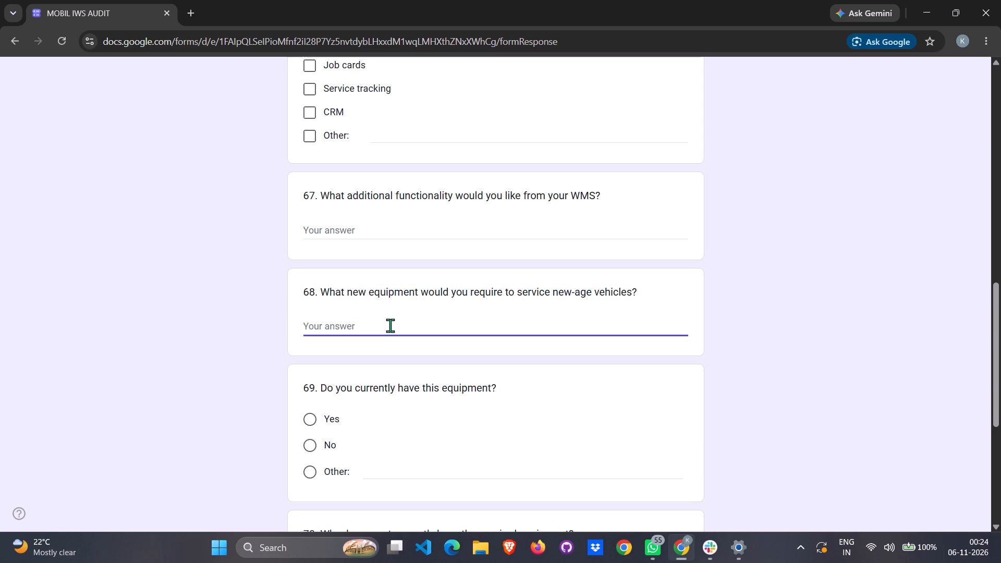
{"action": "type", "text": "diagnostic"}
{"action": "key", "text": "space"}
{"action": "type", "text": "tool kit"}
Answer No to question 69 about currently having this equipment.
{"action": "scroll", "coordinate": [398, 400], "scroll_direction": "down", "scroll_amount": 1}
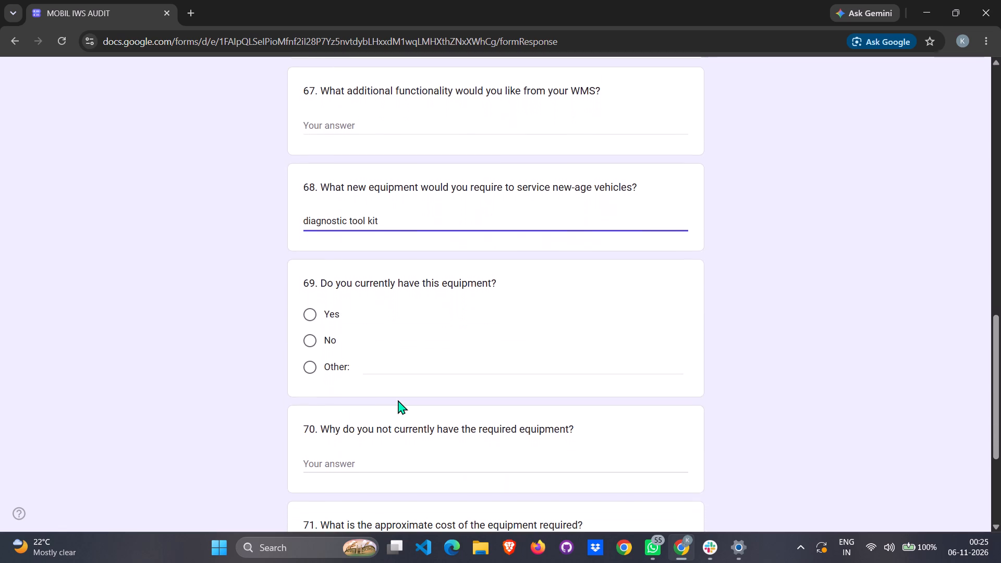
{"action": "scroll", "coordinate": [398, 400], "scroll_direction": "down", "scroll_amount": 2}
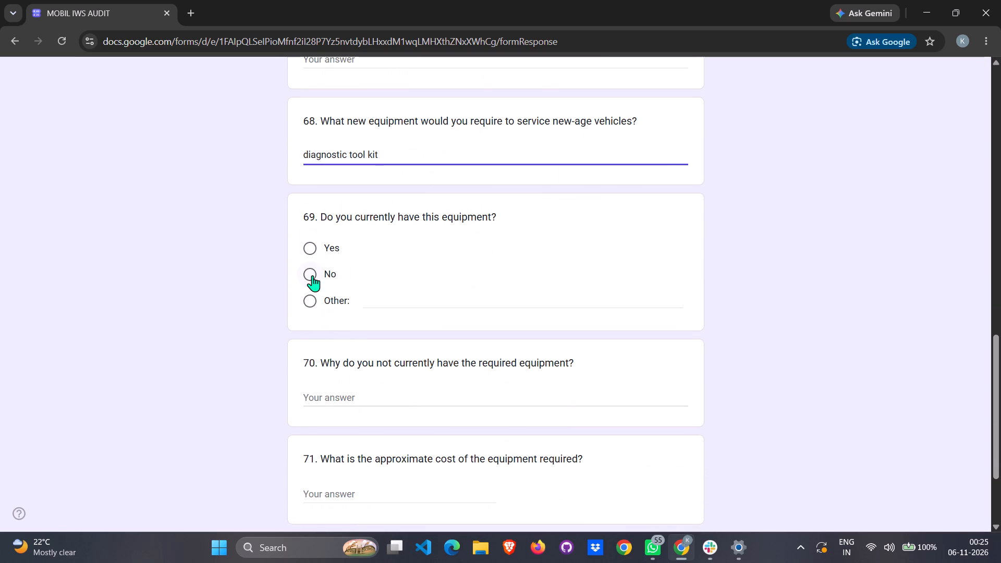
{"action": "left_click", "coordinate": [312, 275]}
Enter "expensive" in question 70 as the reason for not having the required equipment.
{"action": "scroll", "coordinate": [397, 363], "scroll_direction": "down", "scroll_amount": 1}
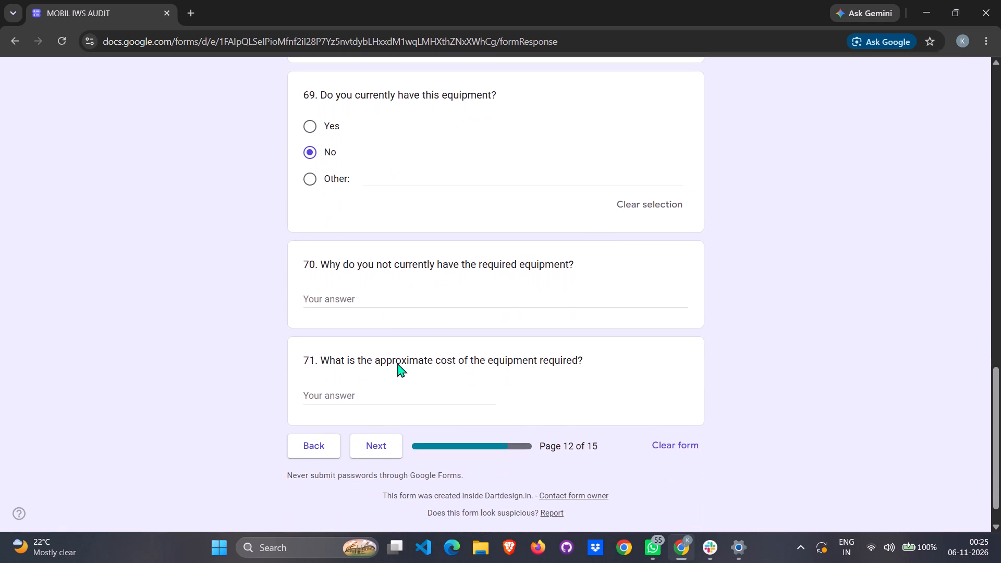
{"action": "scroll", "coordinate": [397, 363], "scroll_direction": "down", "scroll_amount": 1}
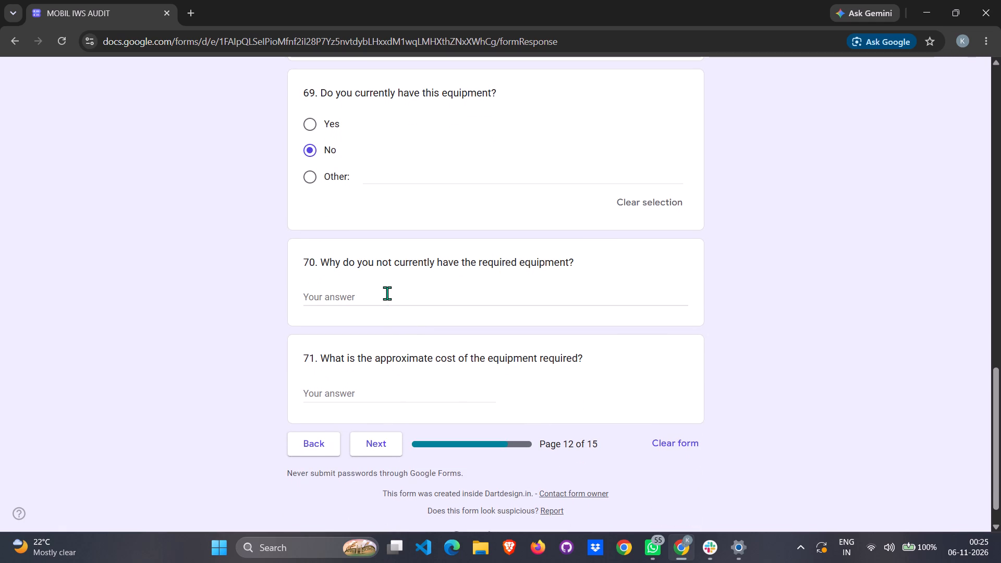
{"action": "left_click", "coordinate": [387, 293]}
{"action": "type", "text": "expensive"}
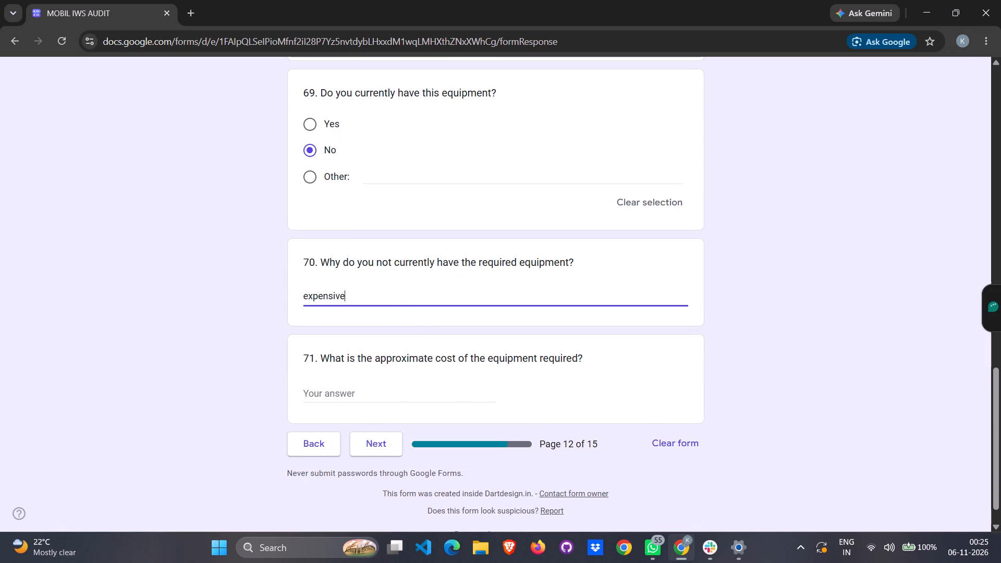
Answer question 71 on the approximate equipment cost with "more than 1 lakh" and continue to the next section.
{"action": "scroll", "coordinate": [398, 380], "scroll_direction": "down", "scroll_amount": 3}
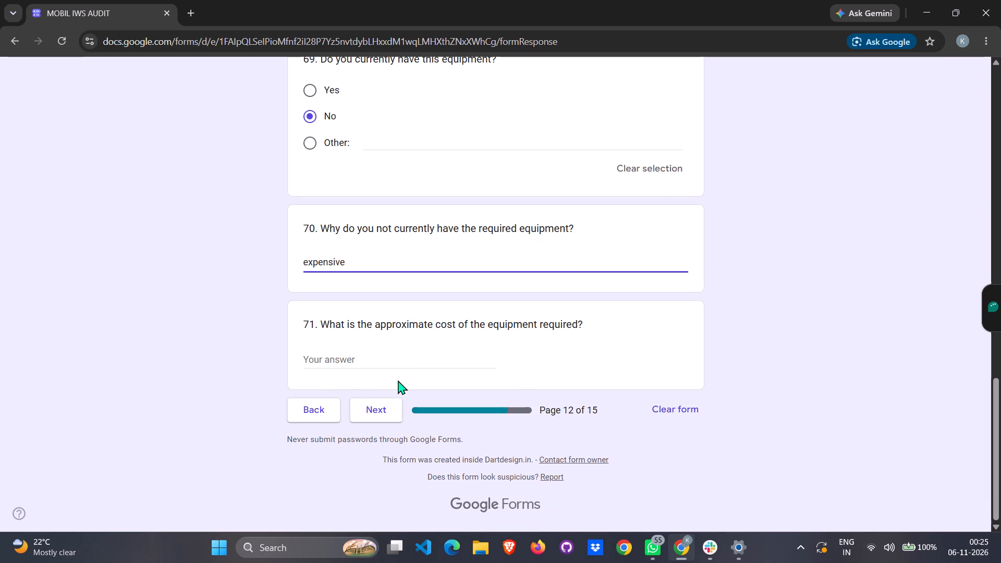
{"action": "left_click", "coordinate": [328, 358]}
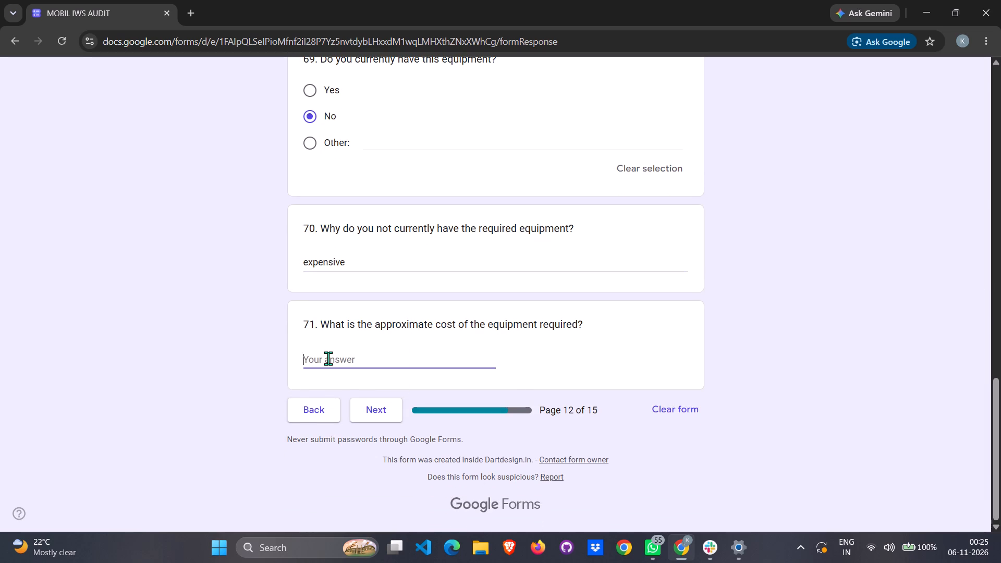
{"action": "type", "text": "more than"}
{"action": "key", "text": "space"}
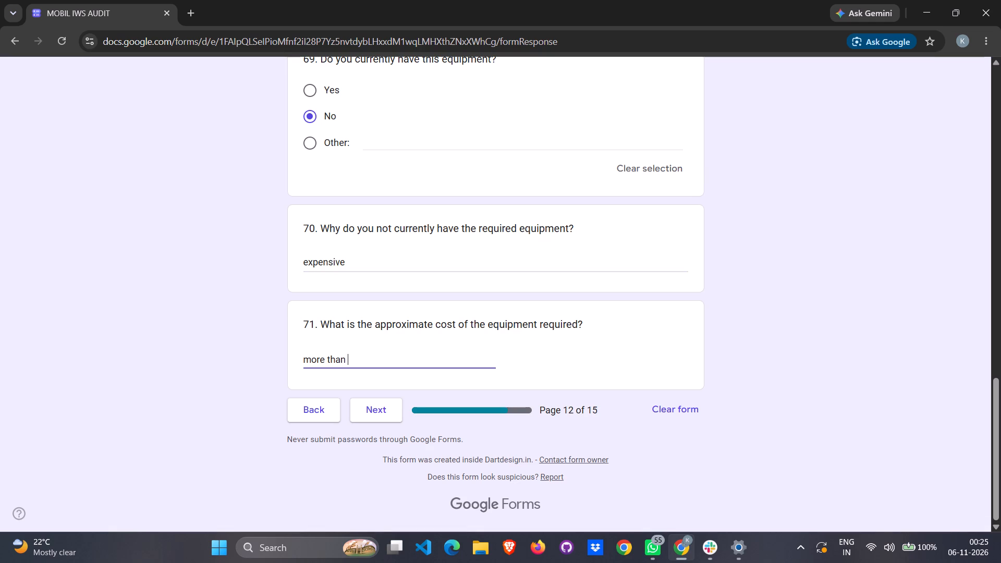
{"action": "type", "text": "80m"}
{"action": "key", "text": "BackSpace"}
{"action": "key", "text": "space"}
{"action": "key", "text": "t"}
{"action": "type", "text": "o 1"}
{"action": "type", "text": "000"}
{"action": "key", "text": "BackSpace"}
{"action": "key", "text": "BackSpace"}
{"action": "key", "text": "space"}
{"action": "type", "text": "lakh"}
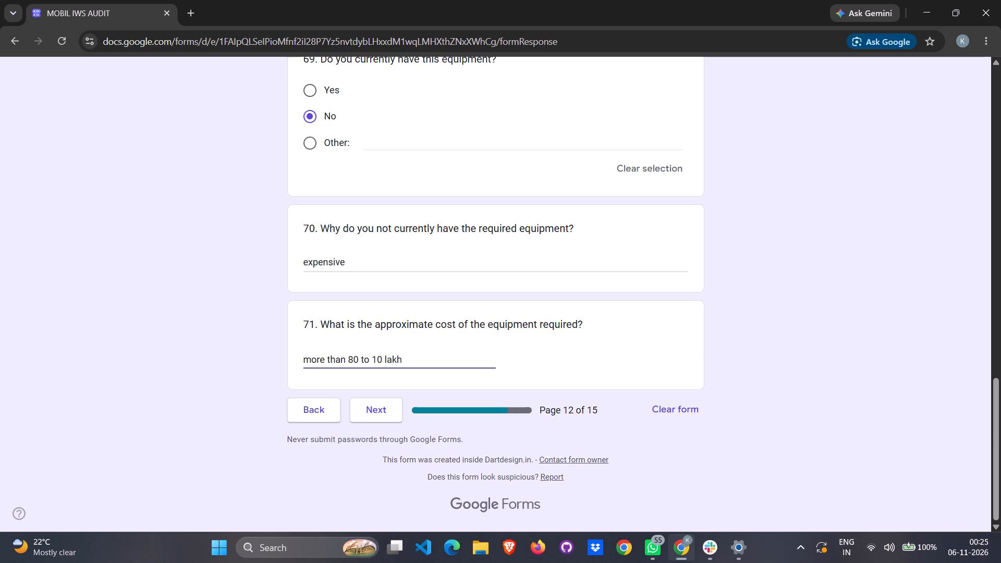
{"action": "key", "text": "BackSpace"}
{"action": "key", "text": "BackSpace"}
{"action": "key", "text": "BackSpace"}
{"action": "key", "text": "BackSpace"}
{"action": "key", "text": "BackSpace"}
{"action": "key", "text": "BackSpace"}
{"action": "key", "text": "BackSpace"}
{"action": "key", "text": "BackSpace"}
{"action": "key", "text": "BackSpace"}
{"action": "key", "text": "BackSpace"}
{"action": "key", "text": "BackSpace"}
{"action": "key", "text": "BackSpace"}
{"action": "key", "text": "BackSpace"}
{"action": "type", "text": "1 lakh"}
{"action": "left_click", "coordinate": [379, 410]}
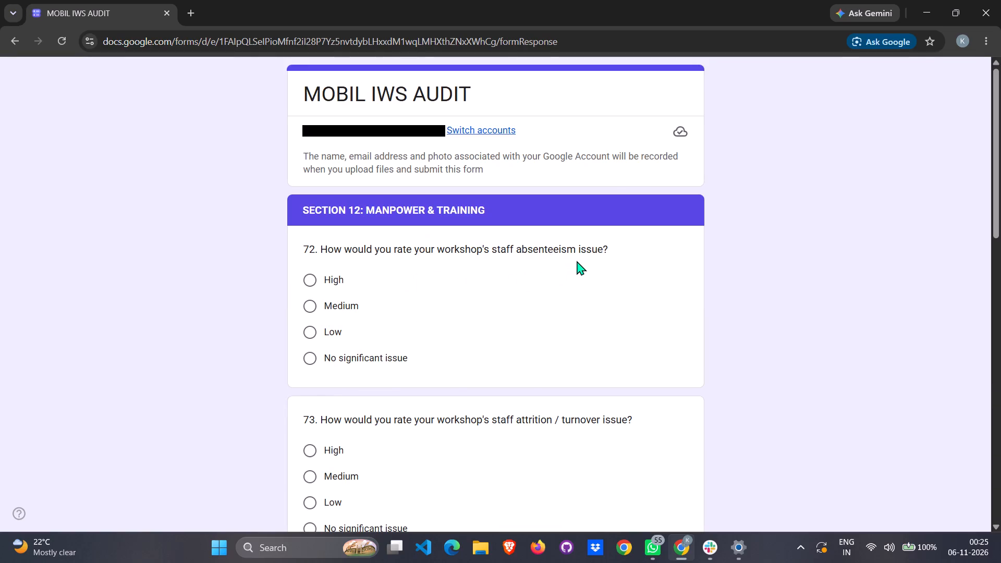
Rate the staff absenteeism issue in question 72 as Low and the staff attrition issue in question 73 as Medium.
{"action": "left_click", "coordinate": [313, 307]}
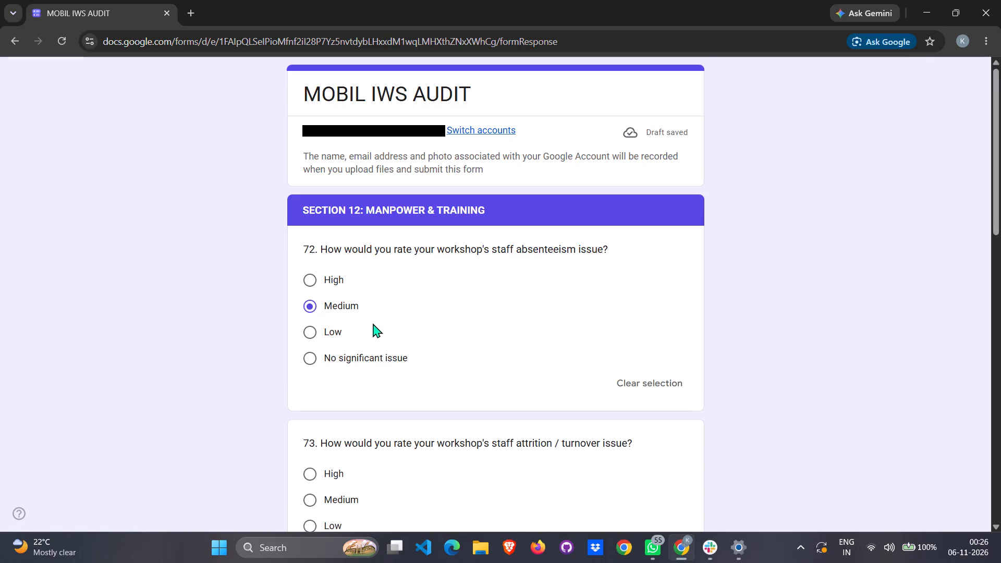
{"action": "left_click", "coordinate": [313, 327]}
{"action": "scroll", "coordinate": [399, 302], "scroll_direction": "down", "scroll_amount": 2}
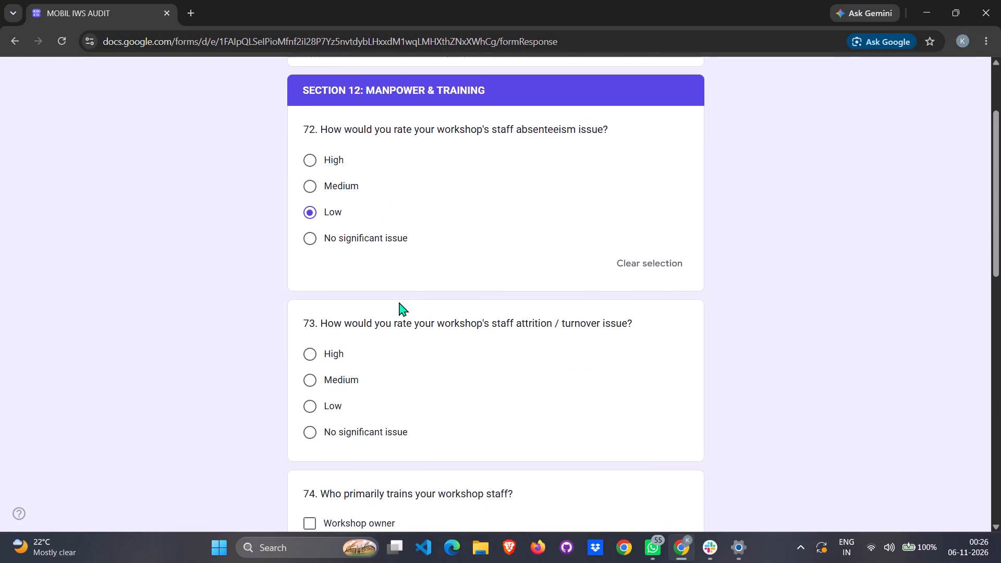
{"action": "scroll", "coordinate": [399, 302], "scroll_direction": "down", "scroll_amount": 1}
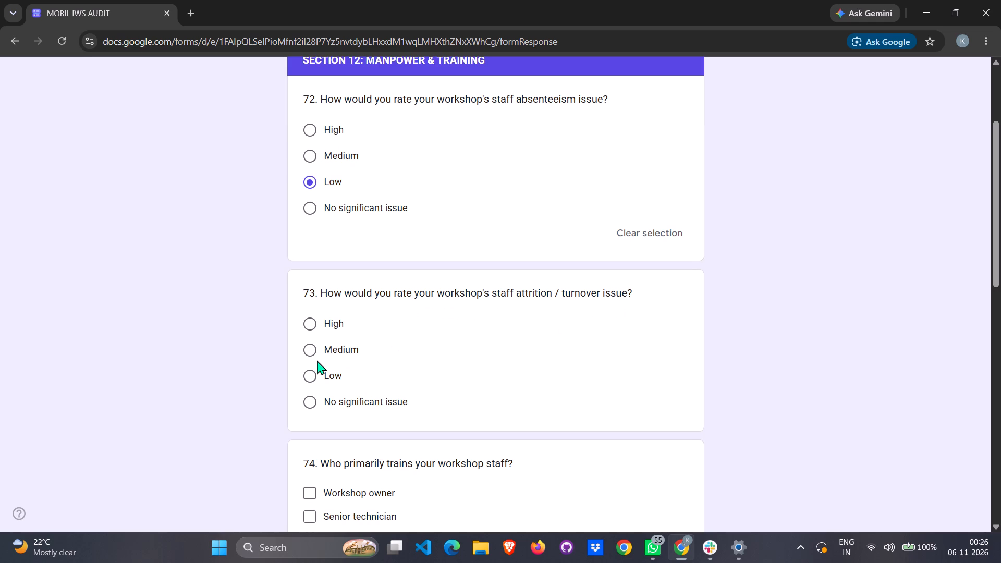
{"action": "left_click", "coordinate": [309, 348]}
Select Workshop owner, Senior technician and Staff self-learning in question 74 on who primarily trains the workshop staff.
{"action": "scroll", "coordinate": [436, 355], "scroll_direction": "down", "scroll_amount": 3}
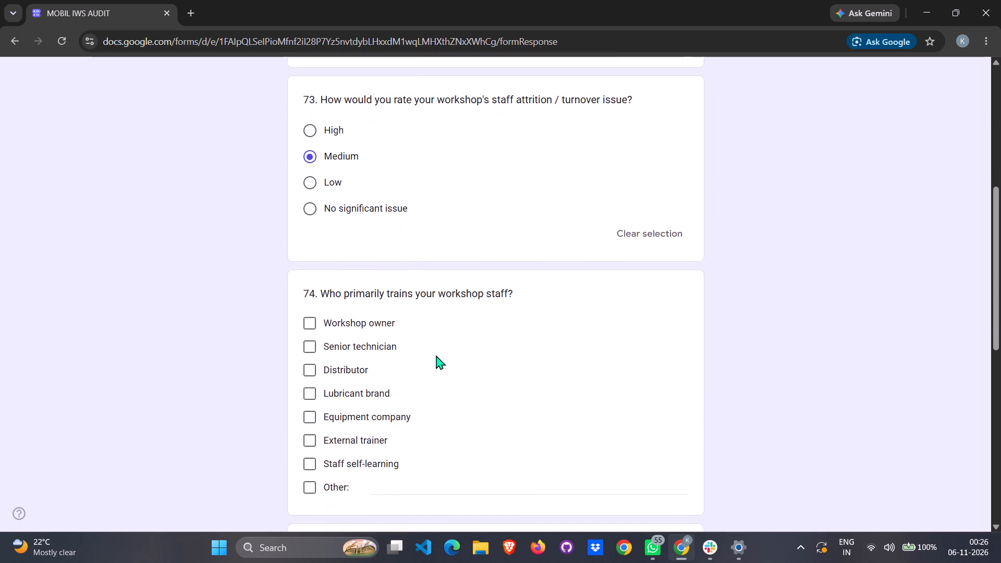
{"action": "scroll", "coordinate": [436, 355], "scroll_direction": "down", "scroll_amount": 3}
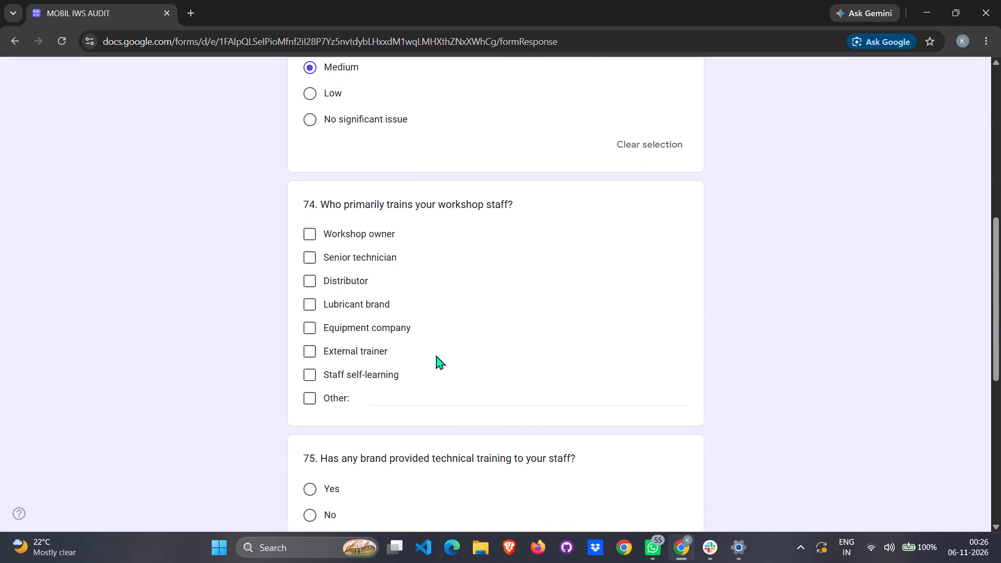
{"action": "left_click", "coordinate": [310, 235]}
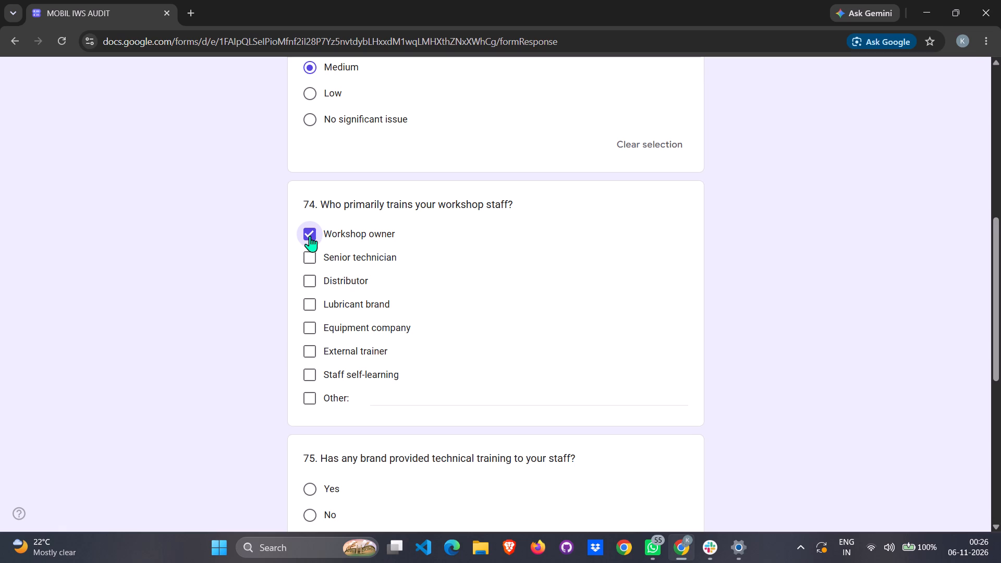
{"action": "left_click", "coordinate": [310, 258]}
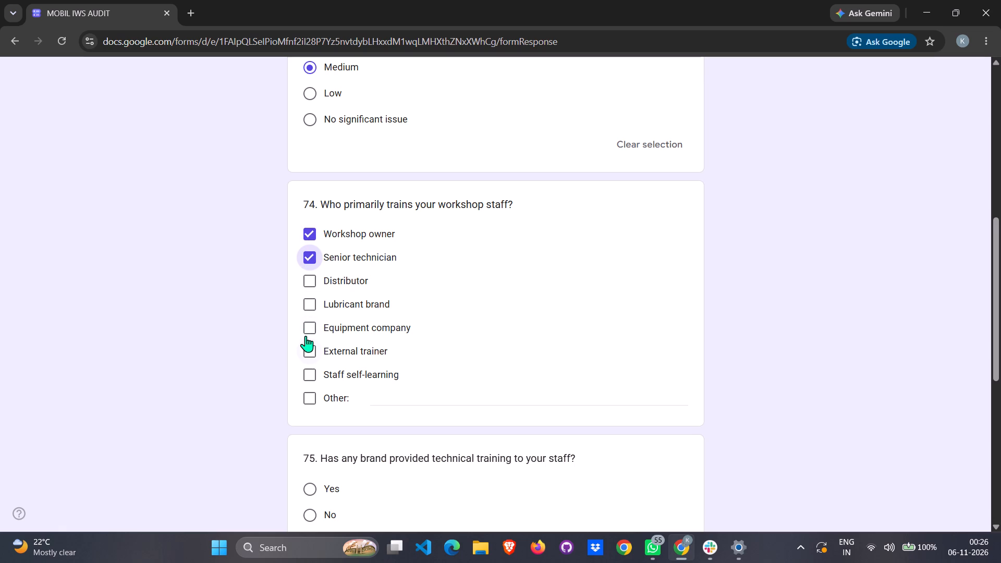
{"action": "left_click", "coordinate": [310, 375]}
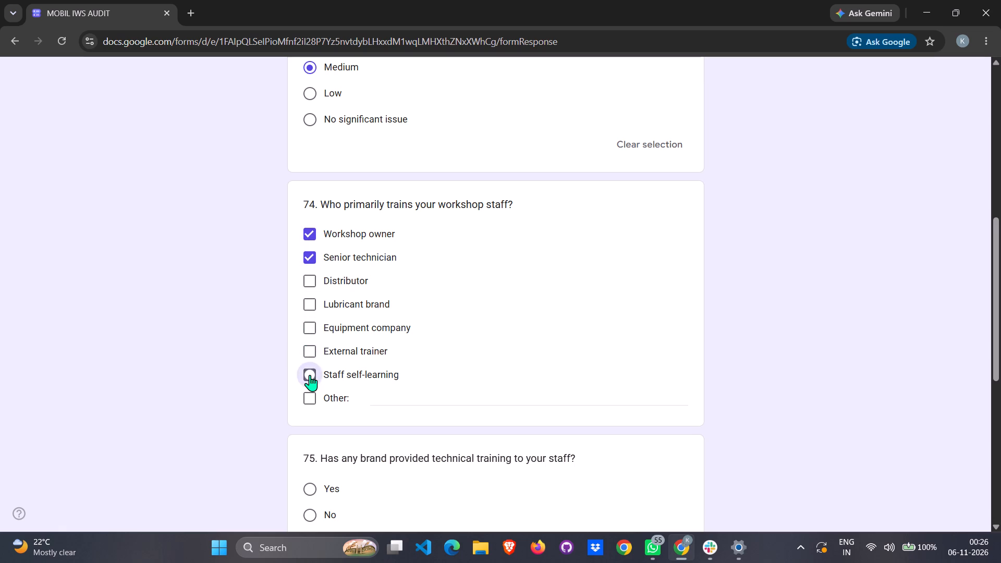
Answer No to question 75 on brand technical training, leave question 76 blank and continue to the next section.
{"action": "scroll", "coordinate": [310, 375], "scroll_direction": "down", "scroll_amount": 5}
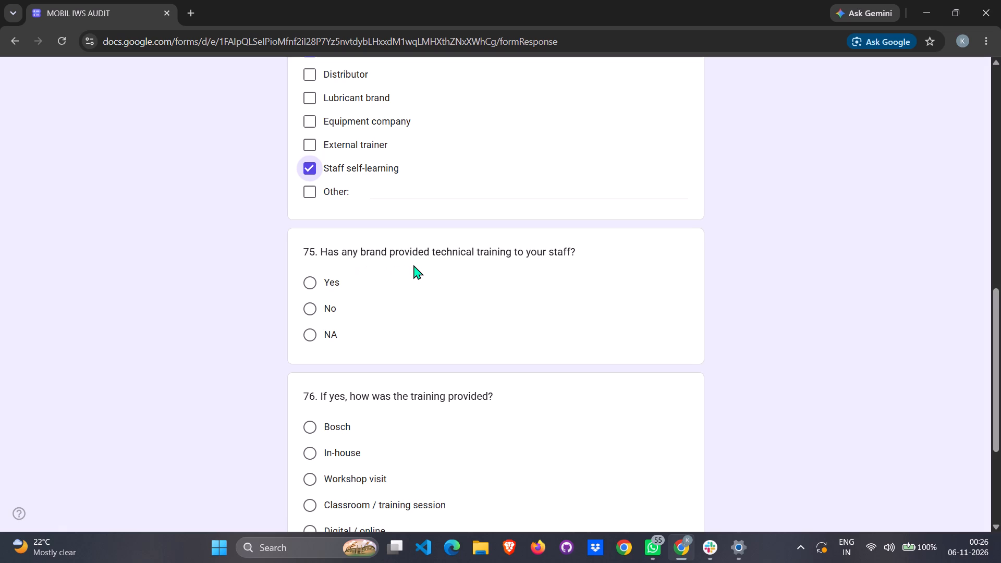
{"action": "left_click", "coordinate": [310, 307]}
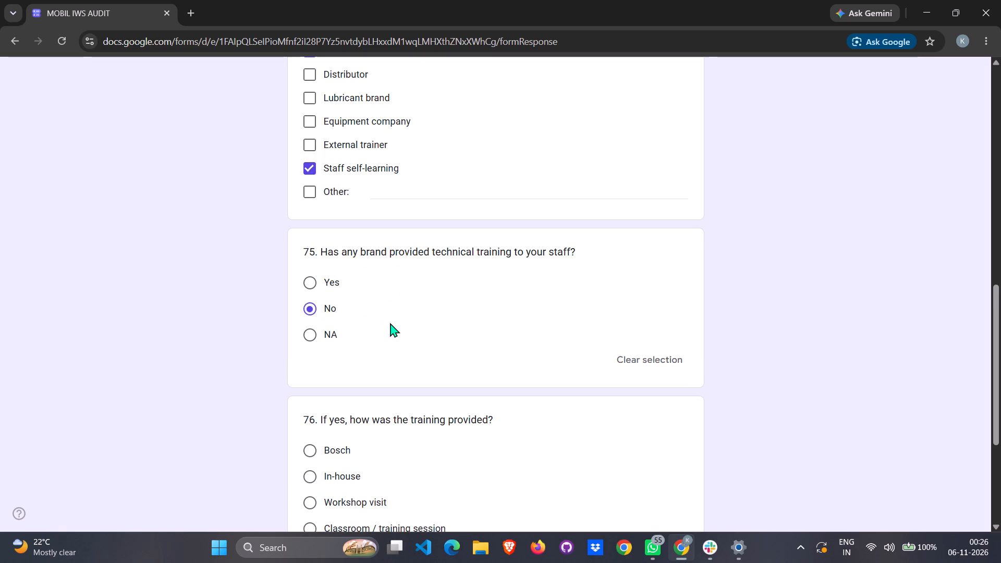
{"action": "scroll", "coordinate": [390, 323], "scroll_direction": "down", "scroll_amount": 4}
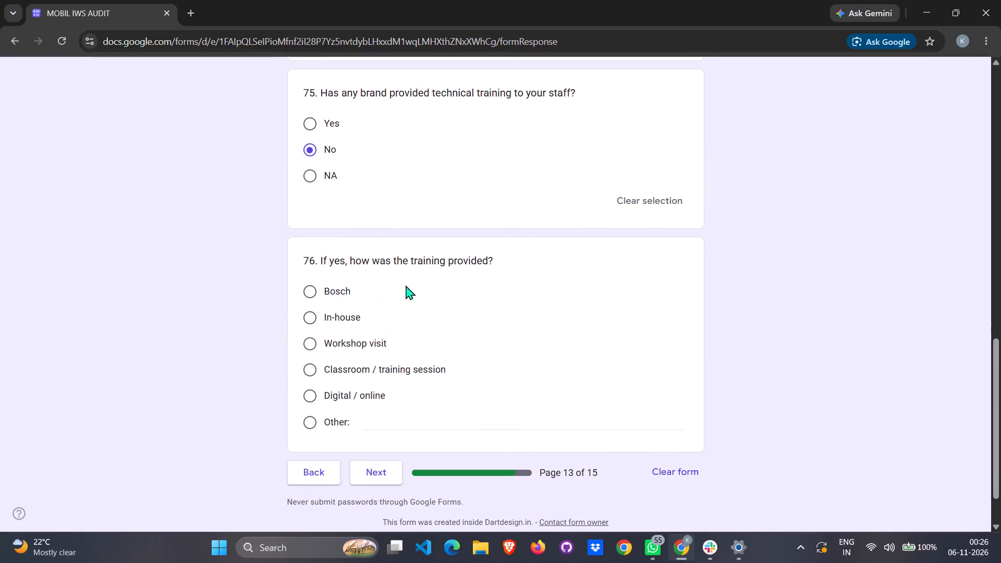
{"action": "scroll", "coordinate": [409, 284], "scroll_direction": "down", "scroll_amount": 2}
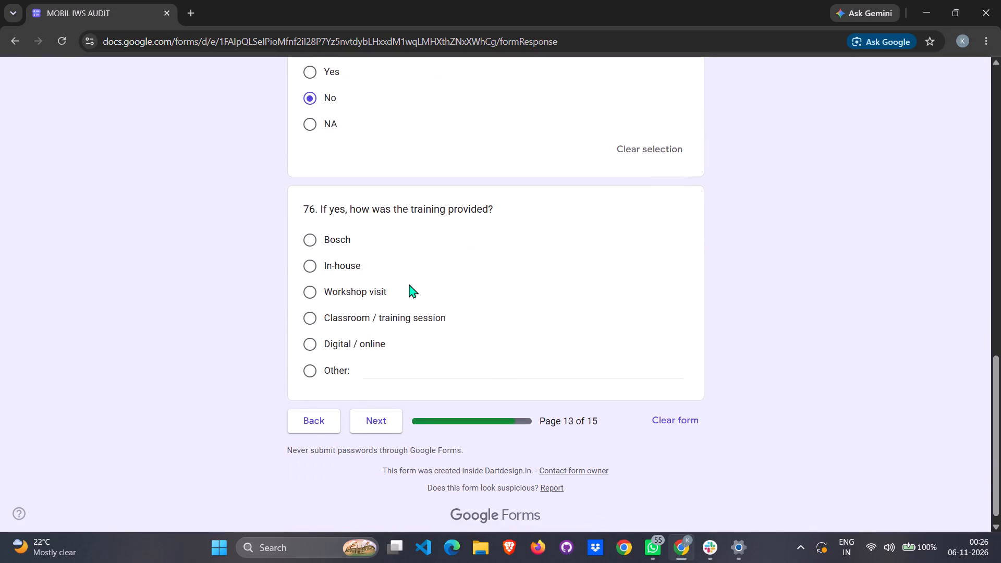
{"action": "left_click", "coordinate": [371, 413]}
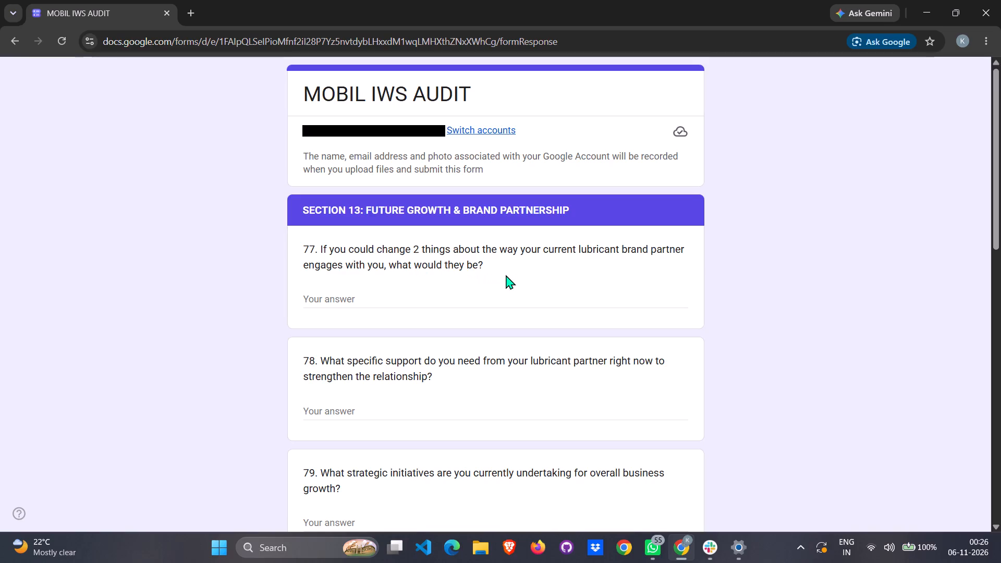
Answer question 77 on changes to the lubricant brand partner's engagement with "provide offer on purchase bill".
{"action": "left_click", "coordinate": [360, 297]}
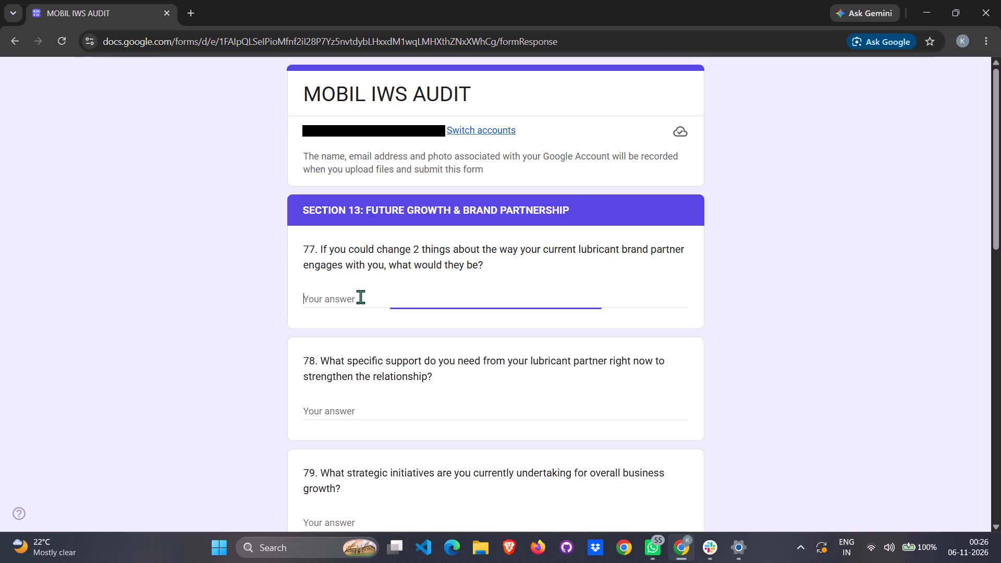
{"action": "type", "text": "provide offer with"}
{"action": "key", "text": "space"}
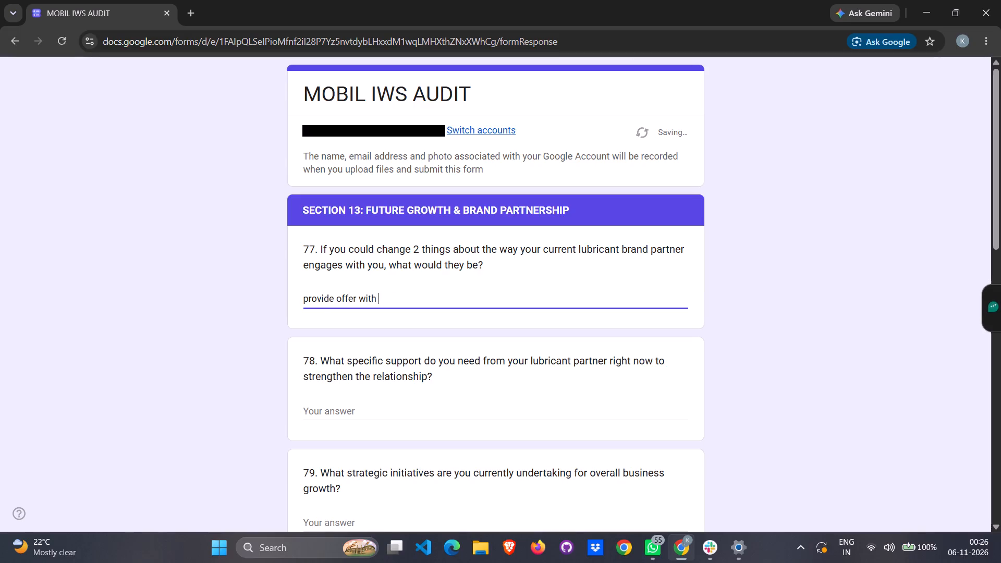
{"action": "key", "text": "p"}
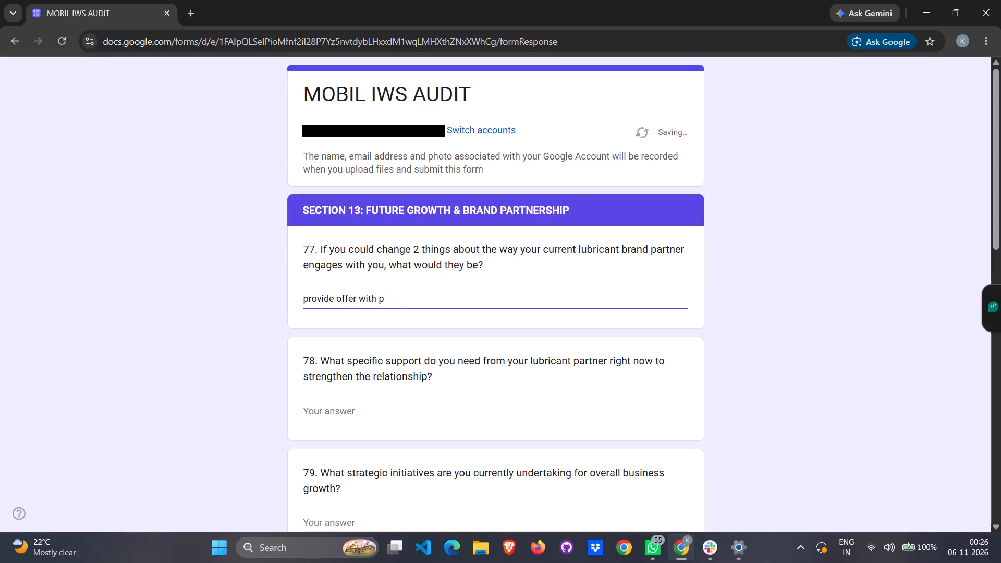
{"action": "key", "text": "BackSpace"}
{"action": "key", "text": "BackSpace"}
{"action": "key", "text": "BackSpace"}
{"action": "key", "text": "BackSpace"}
{"action": "key", "text": "BackSpace"}
{"action": "key", "text": "BackSpace"}
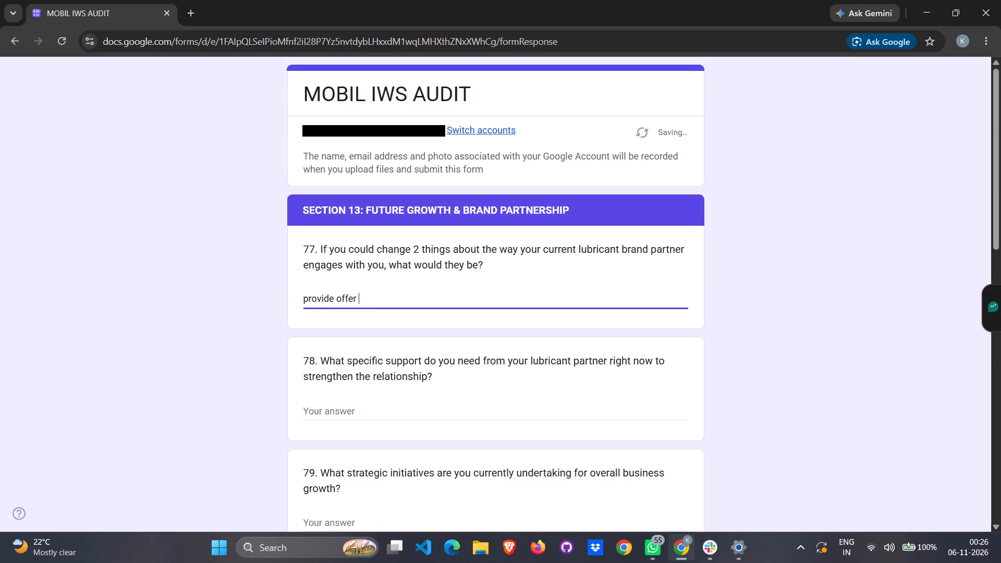
{"action": "type", "text": "on purchase"}
{"action": "key", "text": "space"}
{"action": "type", "text": "bill"}
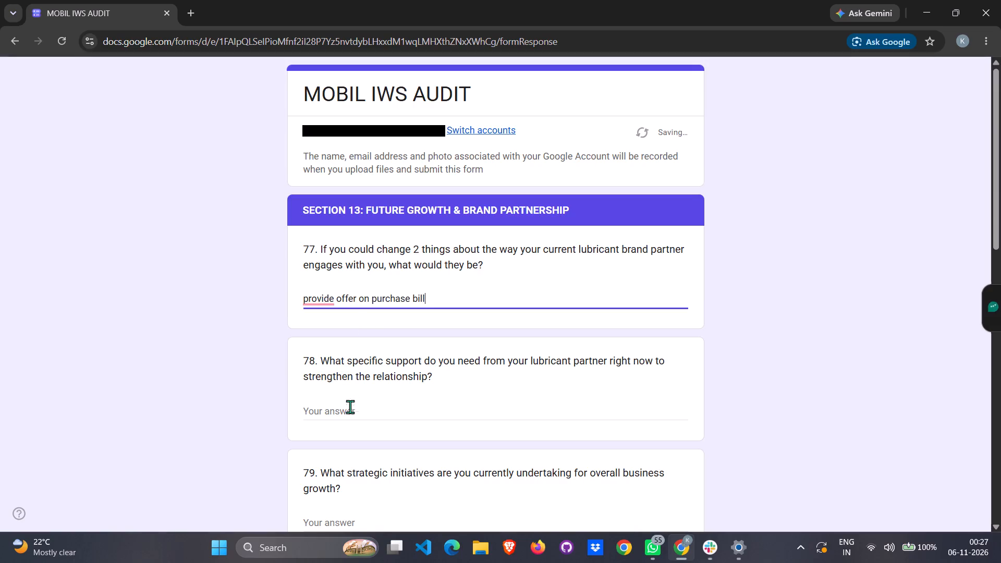
Insert "and discount" after "offer" in the answer to question 77.
{"action": "left_click", "coordinate": [343, 418]}
{"action": "scroll", "coordinate": [418, 381], "scroll_direction": "down", "scroll_amount": 2}
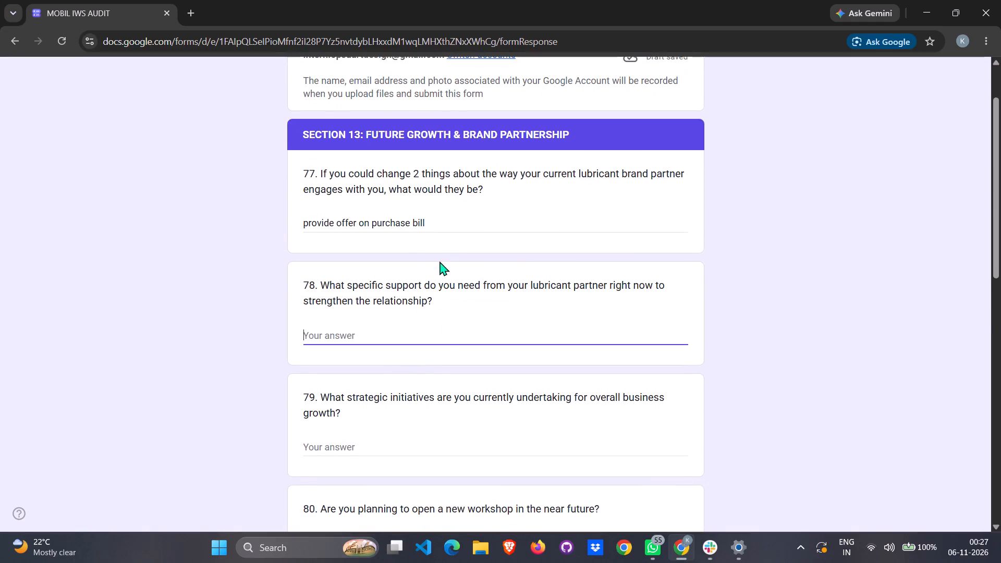
{"action": "left_click", "coordinate": [357, 225]}
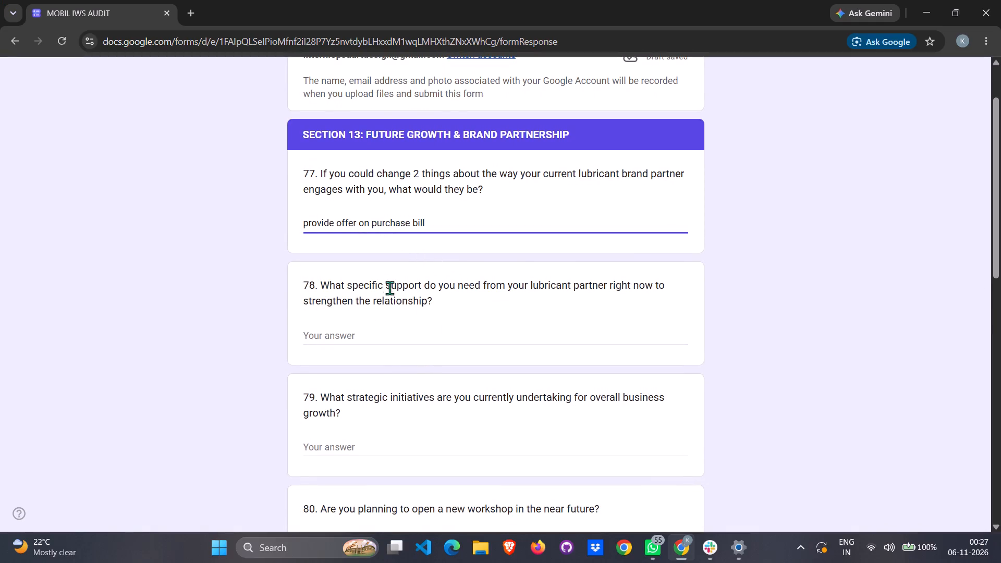
{"action": "key", "text": "space"}
{"action": "type", "text": "and"}
{"action": "key", "text": "space"}
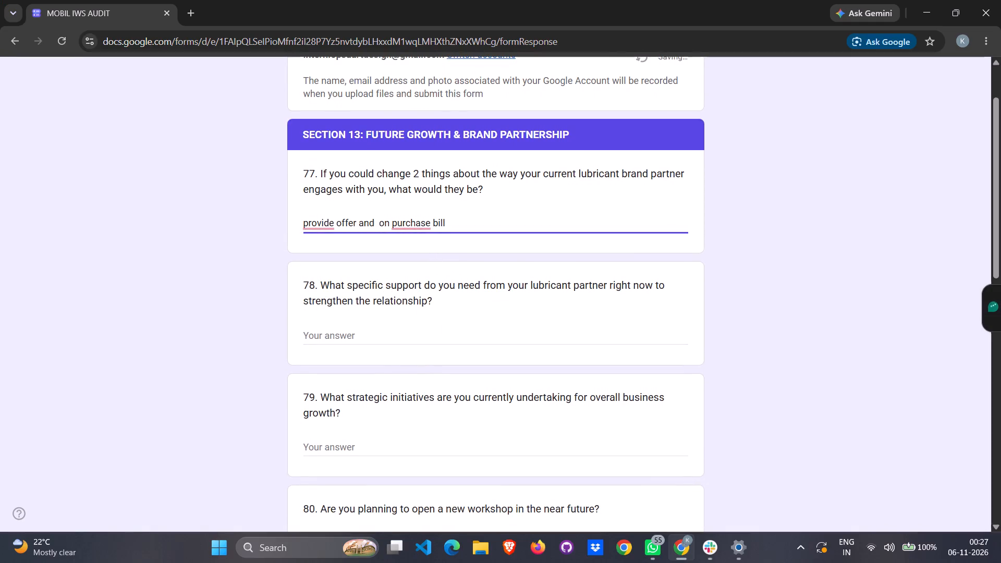
{"action": "type", "text": "discount"}
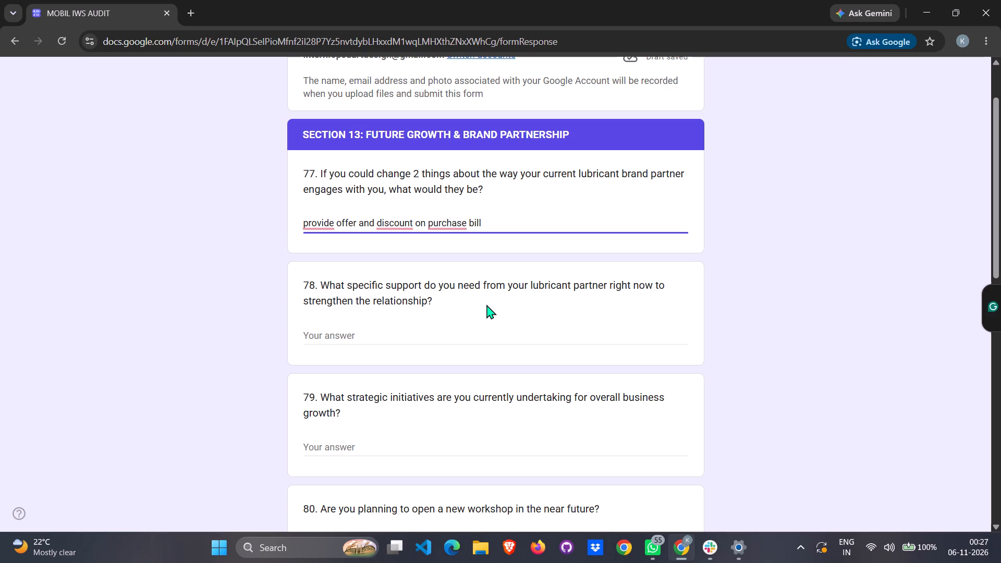
Answer question 78 on support needed from the lubricant partner with "provide best deal with gifts and offers".
{"action": "left_click", "coordinate": [354, 338]}
{"action": "type", "text": "provide"}
{"action": "key", "text": "space"}
{"action": "type", "text": "best"}
{"action": "key", "text": "space"}
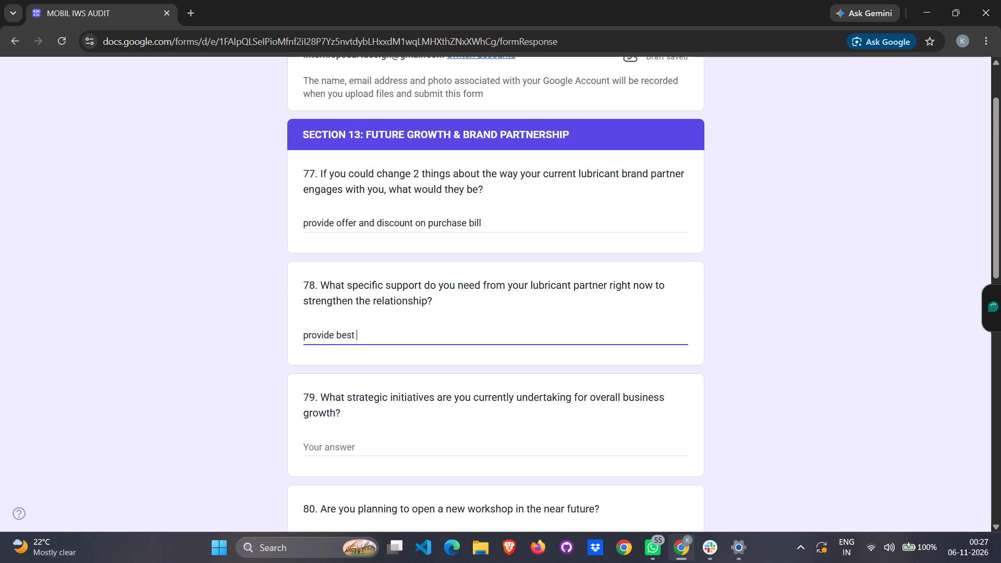
{"action": "key", "text": "BackSpace"}
{"action": "key", "text": "BackSpace"}
{"action": "key", "text": "BackSpace"}
{"action": "key", "text": "BackSpace"}
{"action": "key", "text": "BackSpace"}
{"action": "type", "text": "best deal with"}
{"action": "key", "text": "space"}
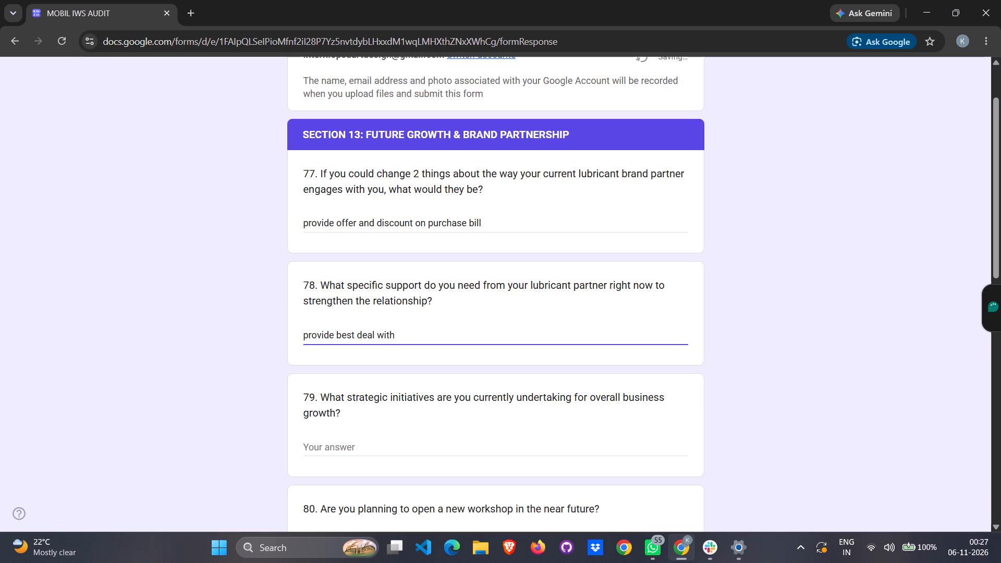
{"action": "type", "text": "gift"}
{"action": "type", "text": "s and"}
{"action": "key", "text": "space"}
{"action": "type", "text": "offers"}
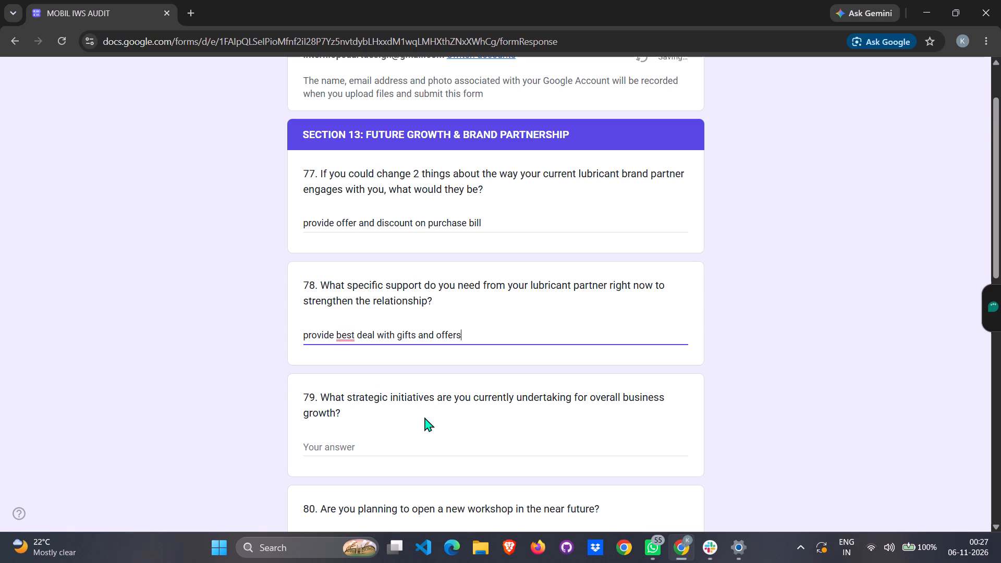
Answer question 79 on strategic initiatives for overall business growth with "NA".
{"action": "scroll", "coordinate": [424, 417], "scroll_direction": "down", "scroll_amount": 5}
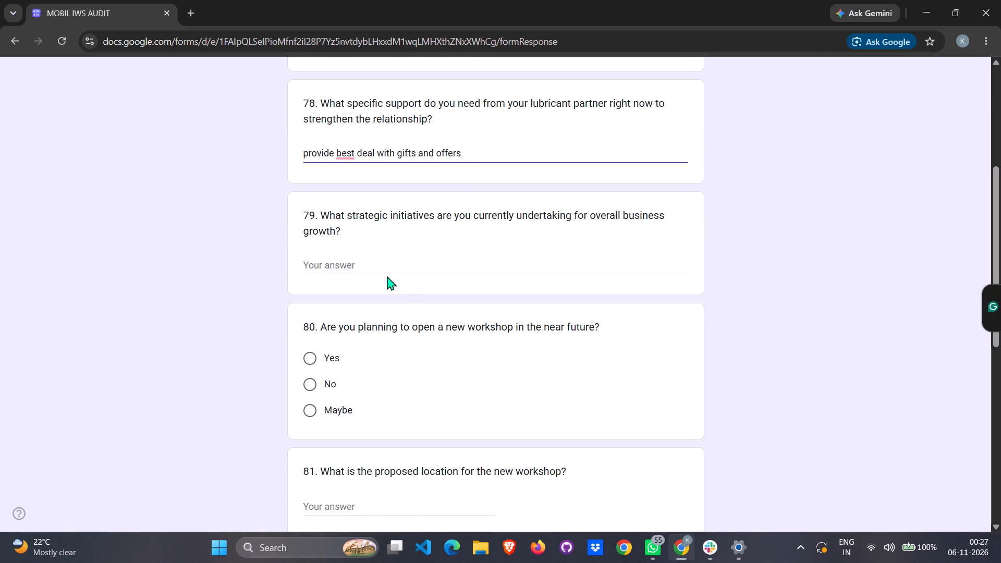
{"action": "left_click", "coordinate": [341, 266]}
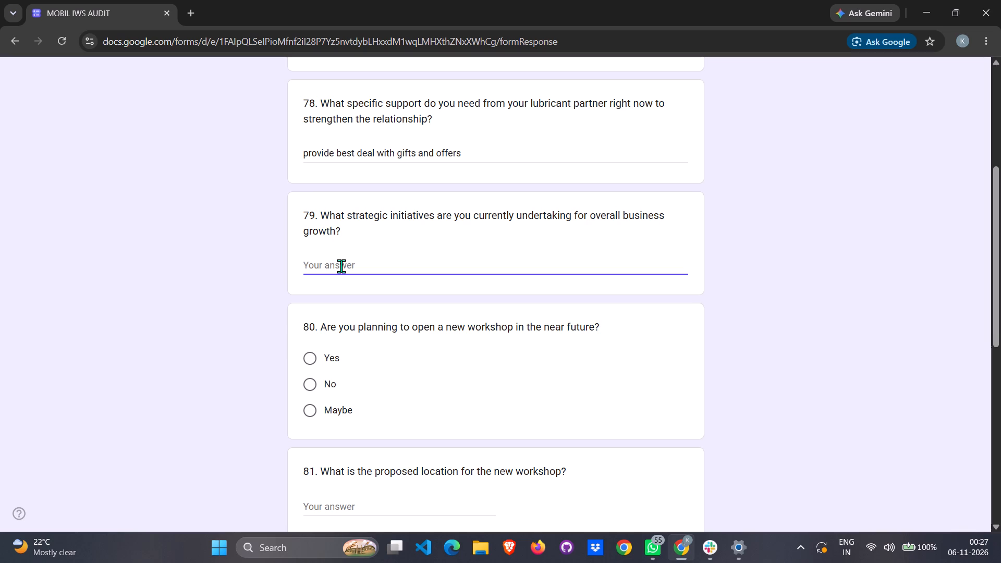
{"action": "type", "text": "NA"}
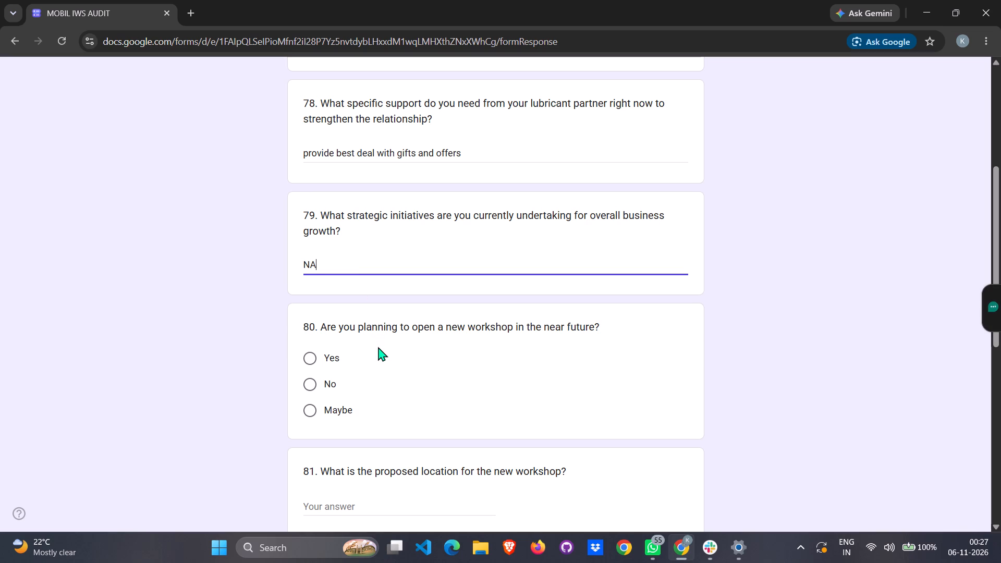
Answer No to question 80 on opening a new workshop, leave questions 81 to 84 blank and continue to the next section.
{"action": "scroll", "coordinate": [378, 347], "scroll_direction": "down", "scroll_amount": 3}
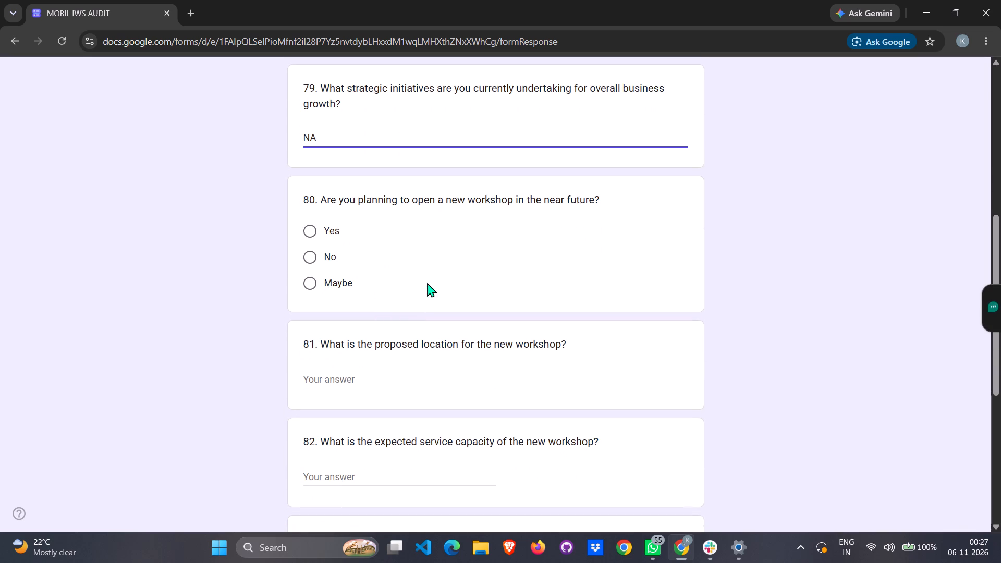
{"action": "left_click", "coordinate": [312, 255]}
{"action": "scroll", "coordinate": [396, 335], "scroll_direction": "down", "scroll_amount": 4}
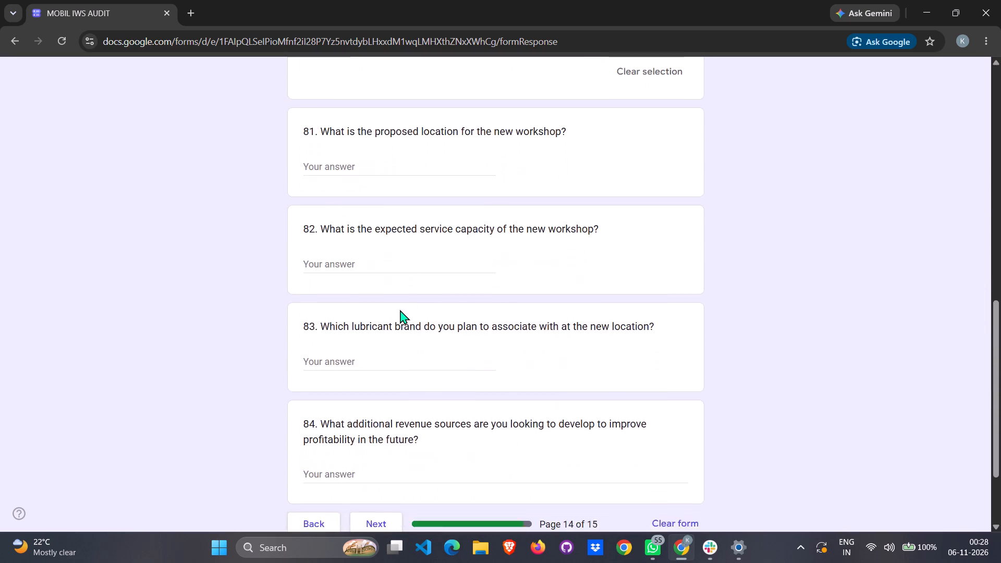
{"action": "scroll", "coordinate": [400, 310], "scroll_direction": "down", "scroll_amount": 2}
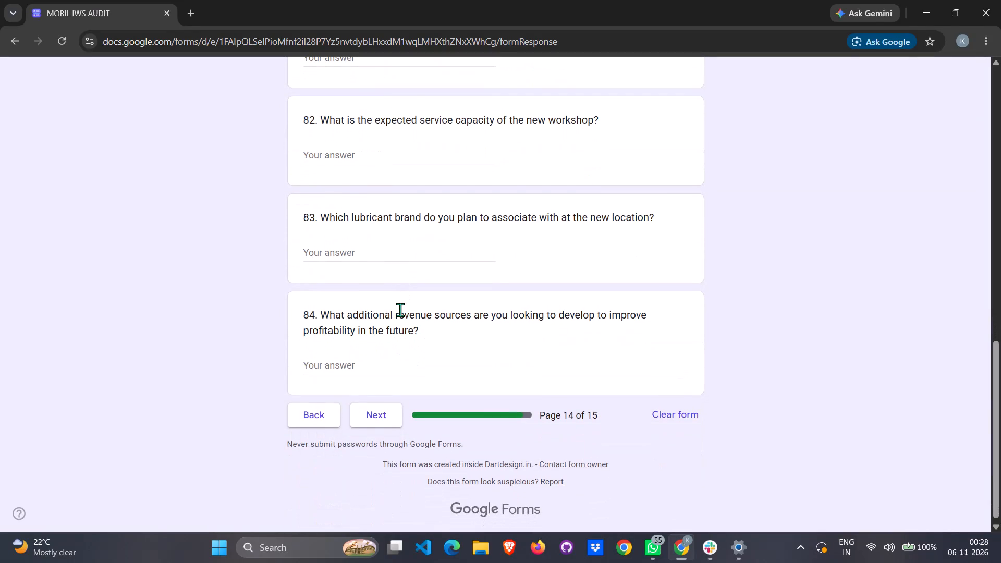
{"action": "scroll", "coordinate": [400, 310], "scroll_direction": "down", "scroll_amount": 2}
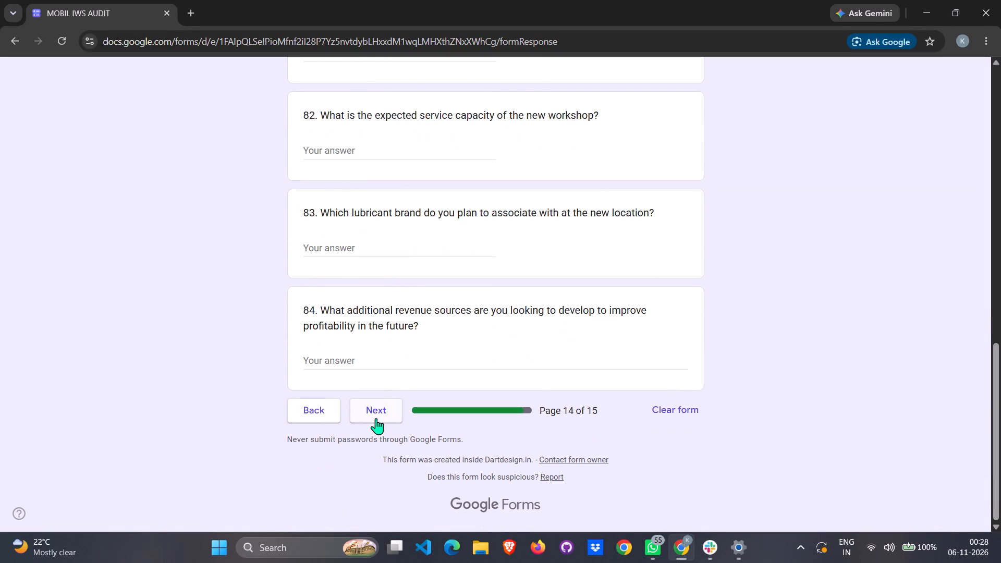
{"action": "left_click", "coordinate": [373, 409]}
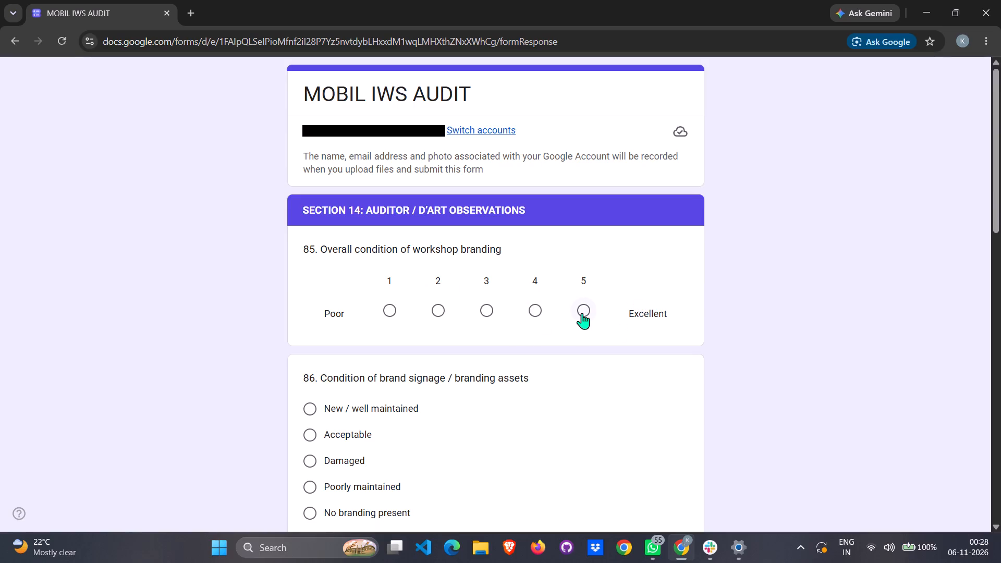
Rate the overall condition of workshop branding in question 85 as 3.
{"action": "left_click", "coordinate": [532, 311]}
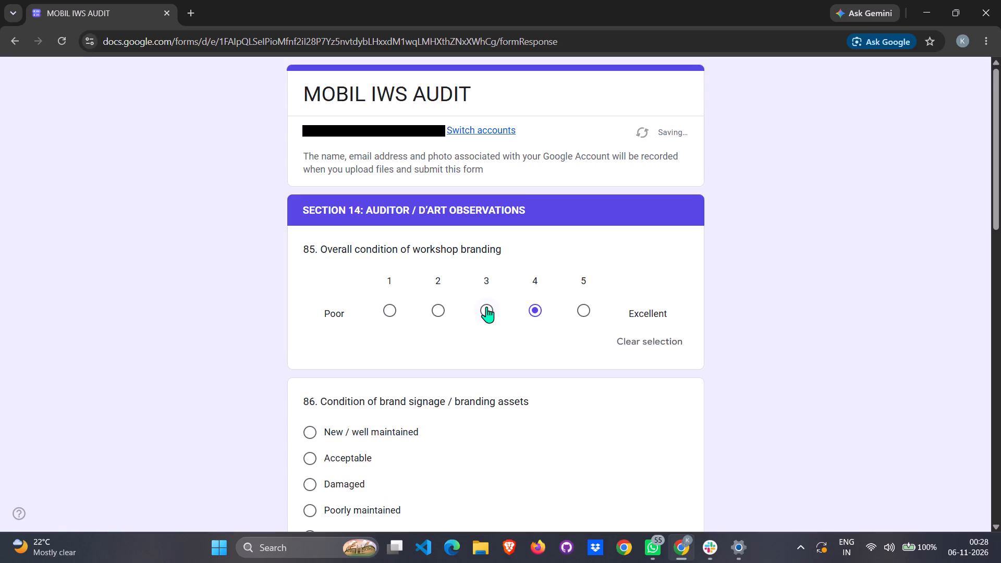
{"action": "scroll", "coordinate": [516, 361], "scroll_direction": "down", "scroll_amount": 2}
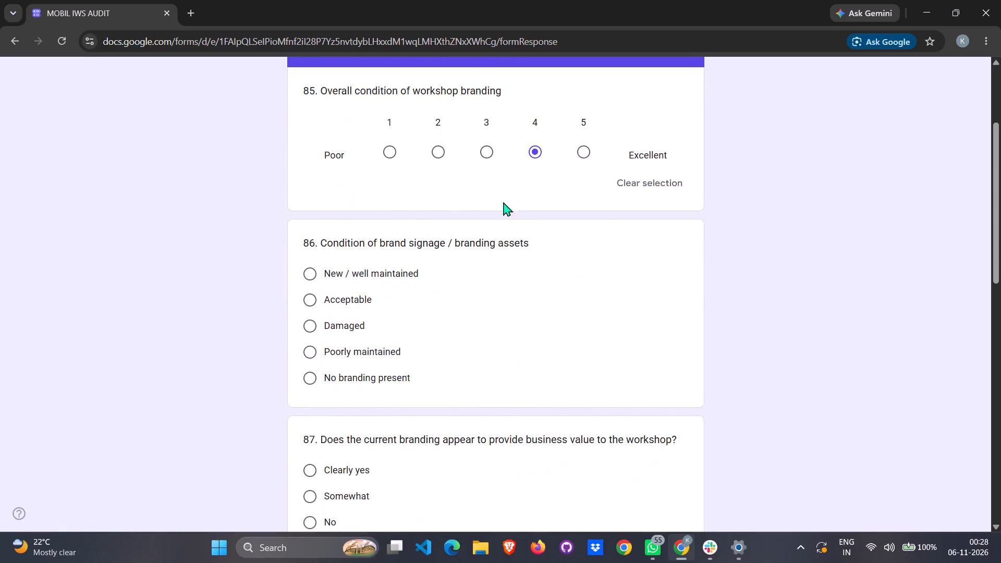
{"action": "left_click", "coordinate": [490, 153]}
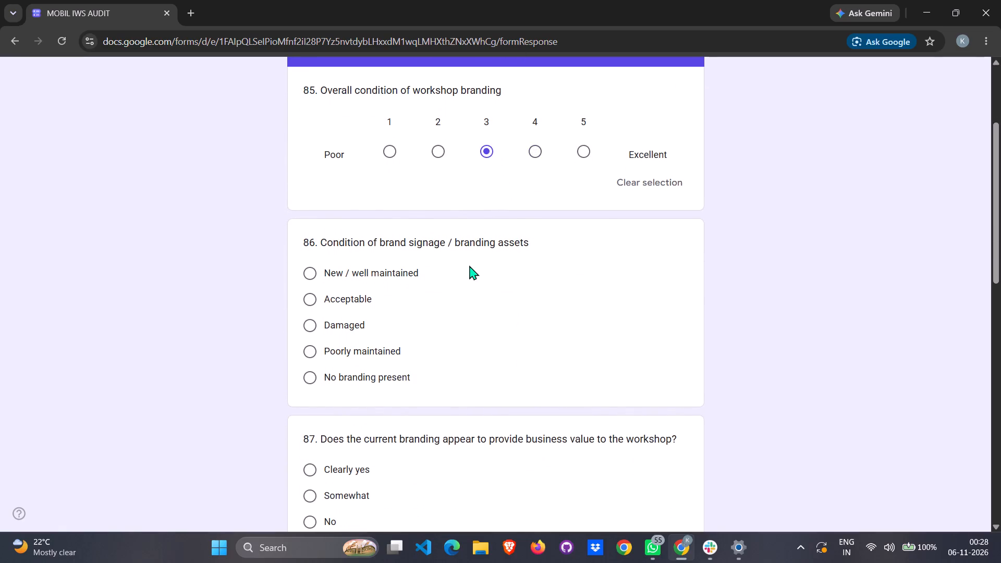
Select Acceptable in question 86 on the condition of brand signage and branding assets.
{"action": "scroll", "coordinate": [457, 279], "scroll_direction": "down", "scroll_amount": 1}
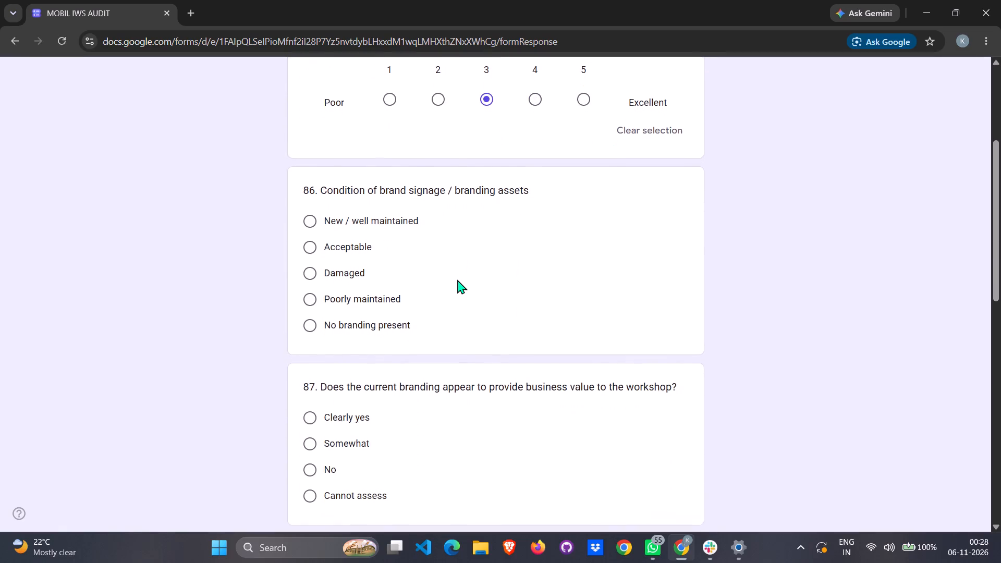
{"action": "scroll", "coordinate": [457, 279], "scroll_direction": "down", "scroll_amount": 2}
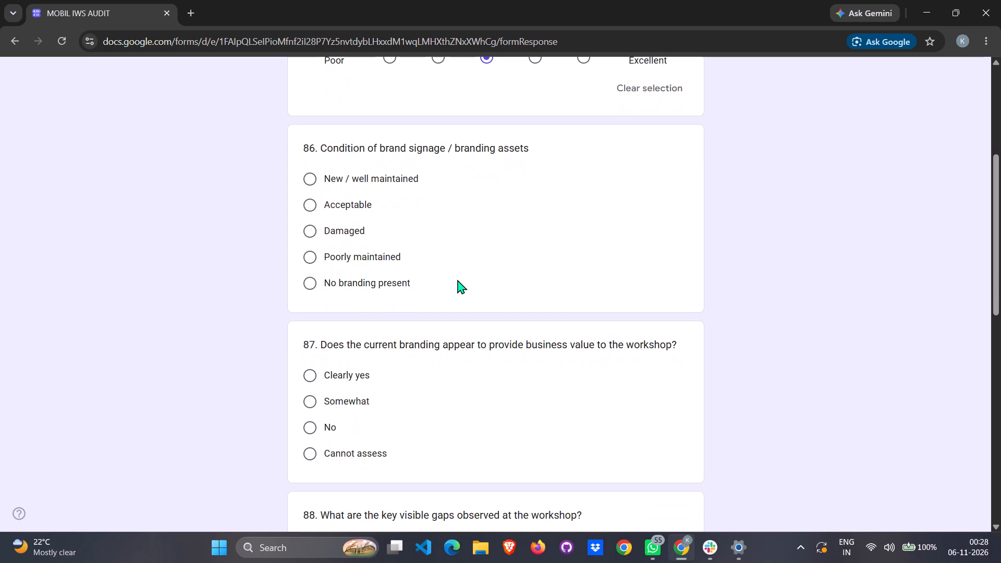
{"action": "left_click", "coordinate": [308, 198]}
Select Clearly yes in question 87 on whether the current branding provides business value to the workshop.
{"action": "scroll", "coordinate": [367, 291], "scroll_direction": "down", "scroll_amount": 1}
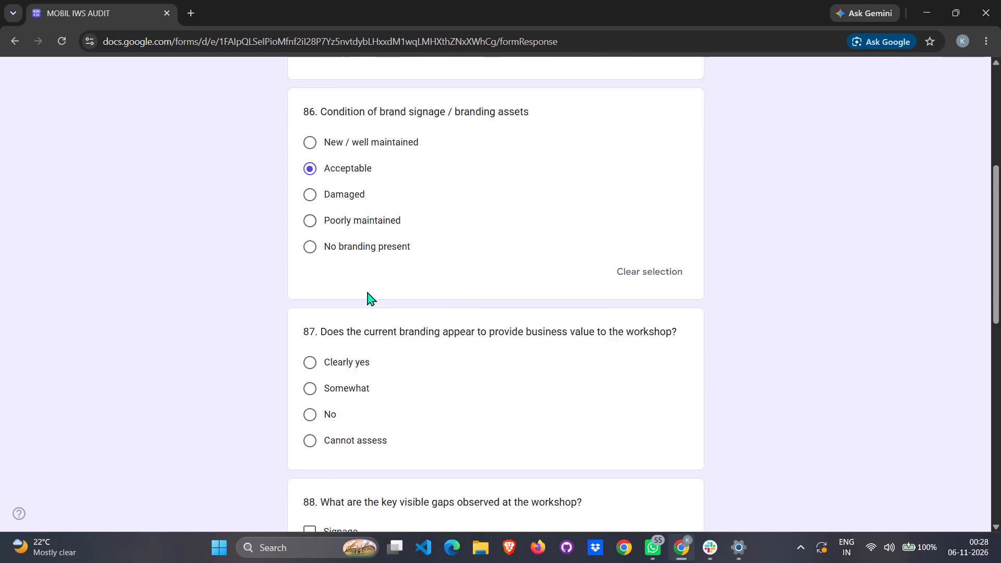
{"action": "scroll", "coordinate": [367, 291], "scroll_direction": "down", "scroll_amount": 2}
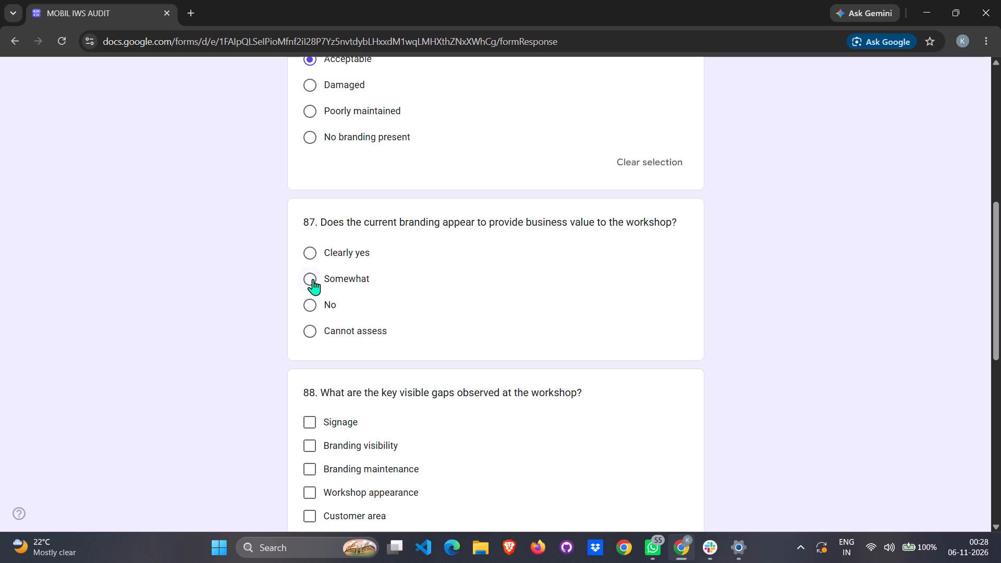
{"action": "left_click", "coordinate": [310, 252]}
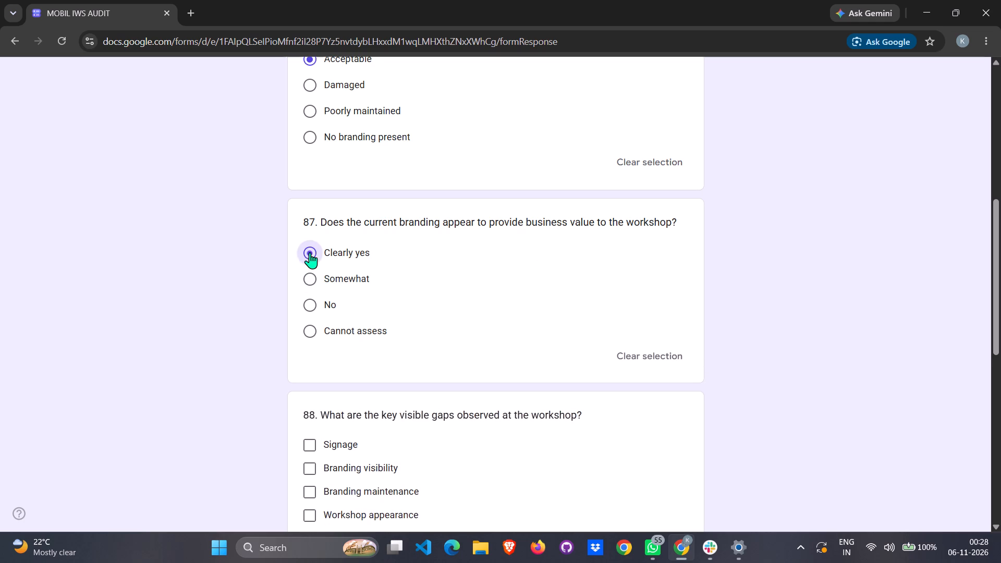
Select Signage, Branding visibility, Branding maintenance, Workshop appearance, Customer area, Service bays and Product visibility as the visible gaps in question 88.
{"action": "scroll", "coordinate": [370, 313], "scroll_direction": "down", "scroll_amount": 5}
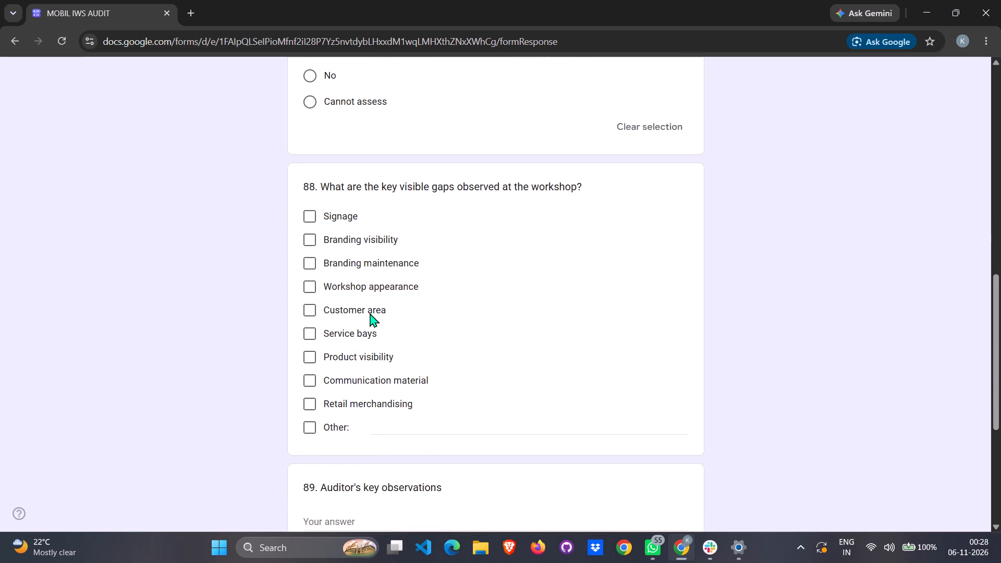
{"action": "scroll", "coordinate": [370, 313], "scroll_direction": "down", "scroll_amount": 3}
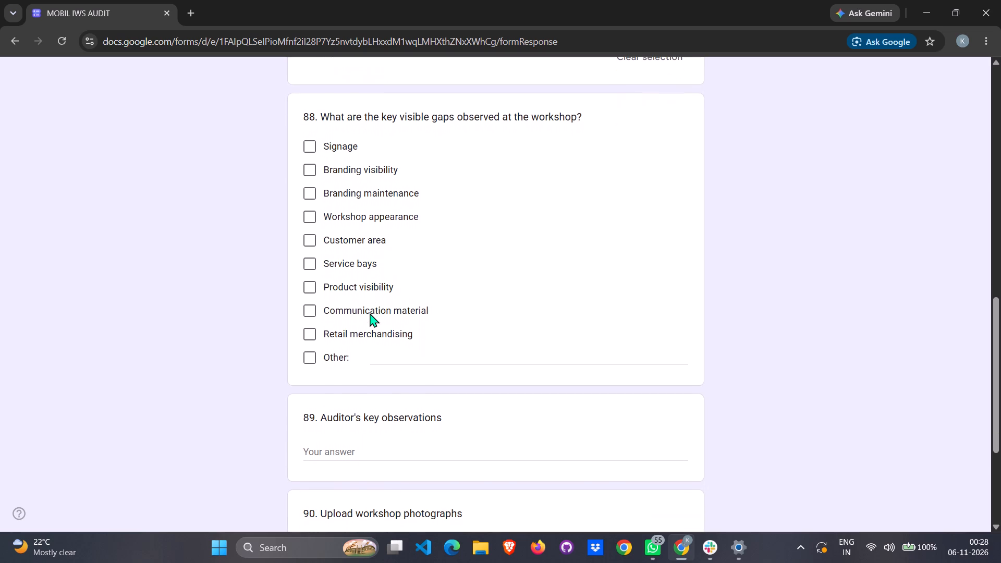
{"action": "left_click", "coordinate": [311, 143]}
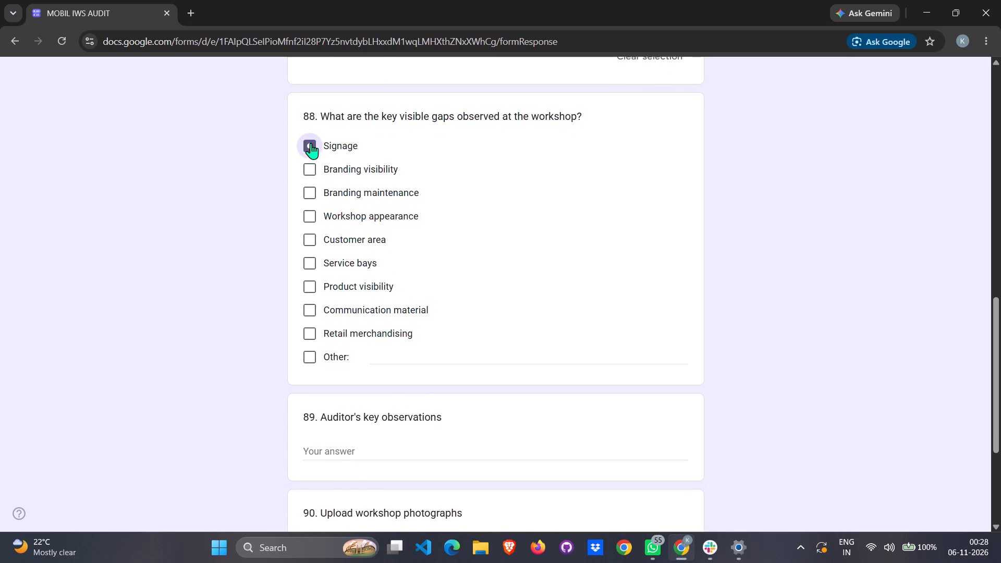
{"action": "left_click", "coordinate": [308, 171]}
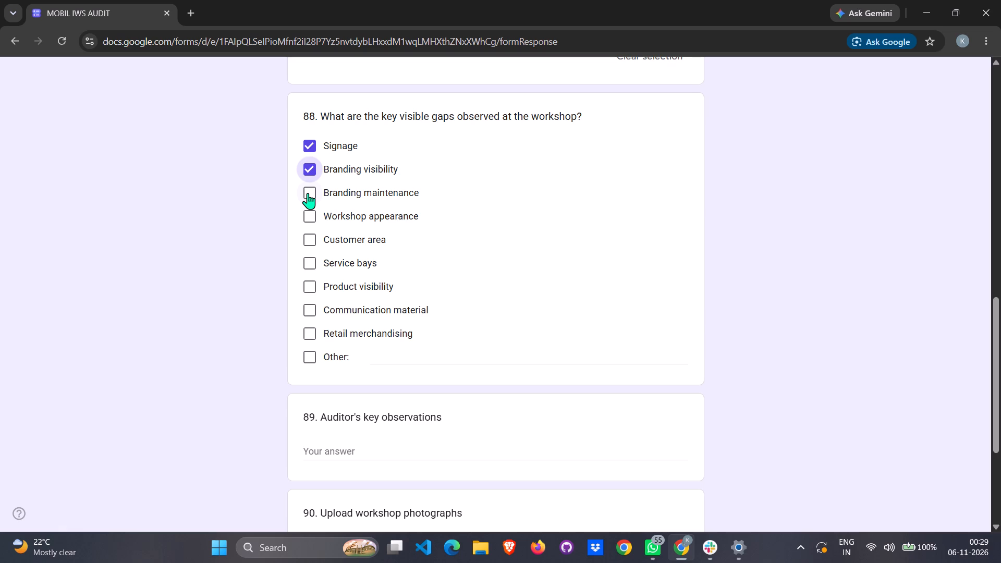
{"action": "left_click", "coordinate": [308, 193]}
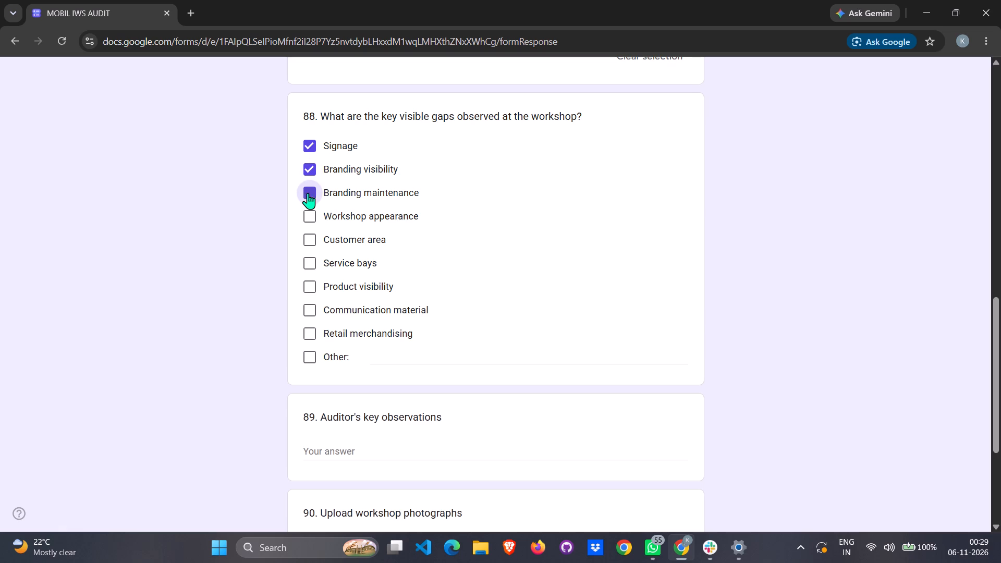
{"action": "left_click", "coordinate": [310, 212]}
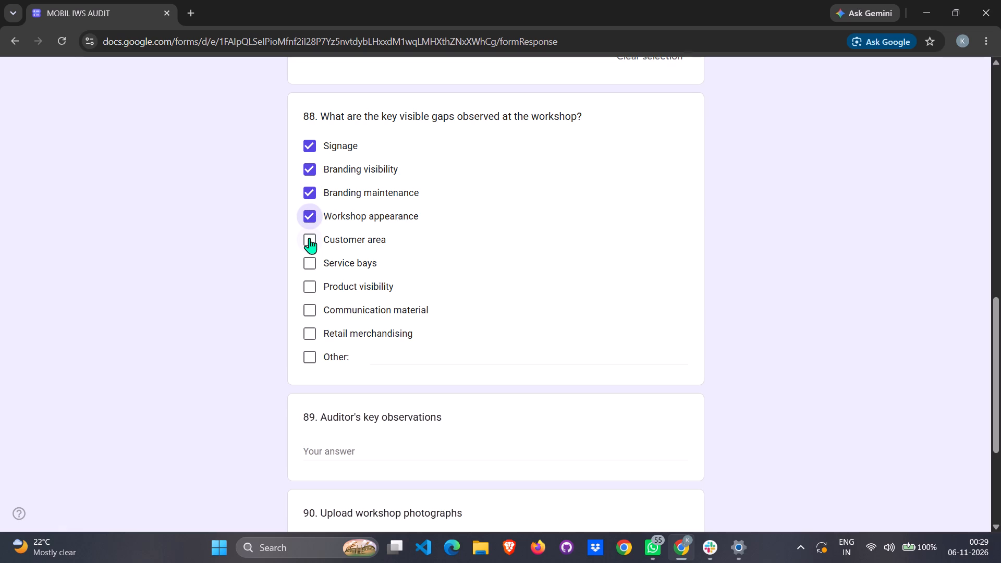
{"action": "left_click", "coordinate": [309, 238]}
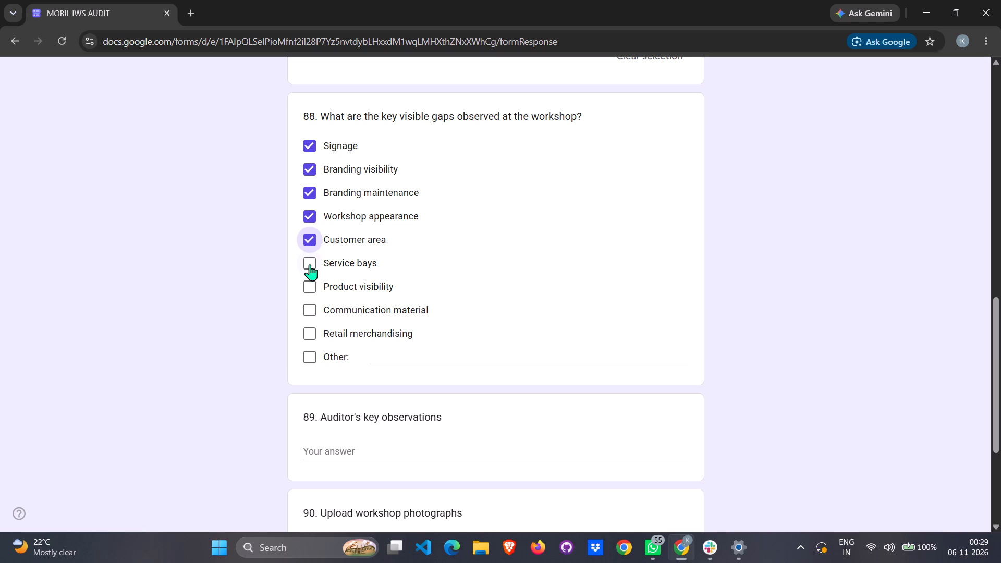
{"action": "left_click", "coordinate": [310, 264]}
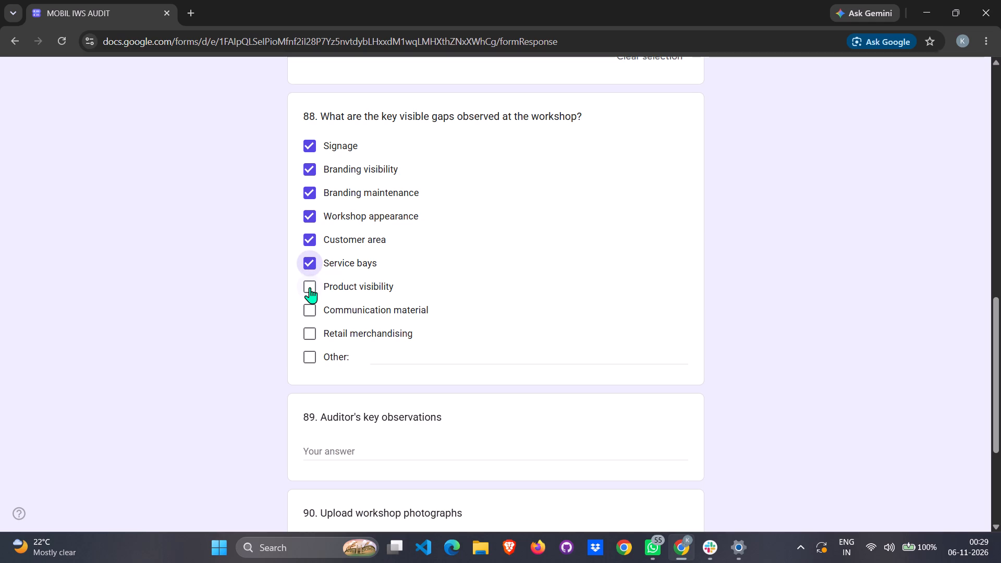
{"action": "left_click", "coordinate": [310, 287]}
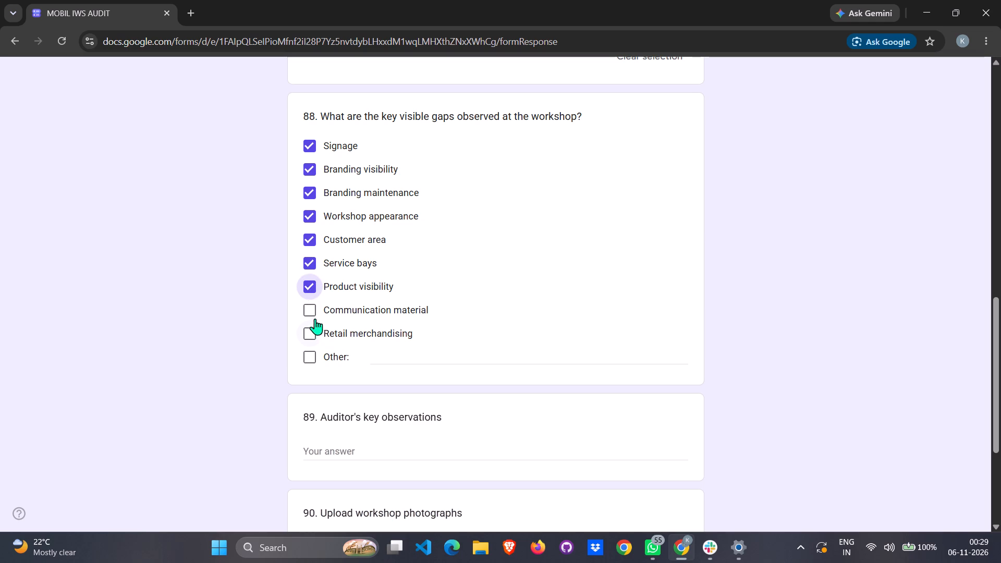
Begin the auditor's key observations answer in question 89 with "My overall observation was that".
{"action": "scroll", "coordinate": [369, 371], "scroll_direction": "down", "scroll_amount": 4}
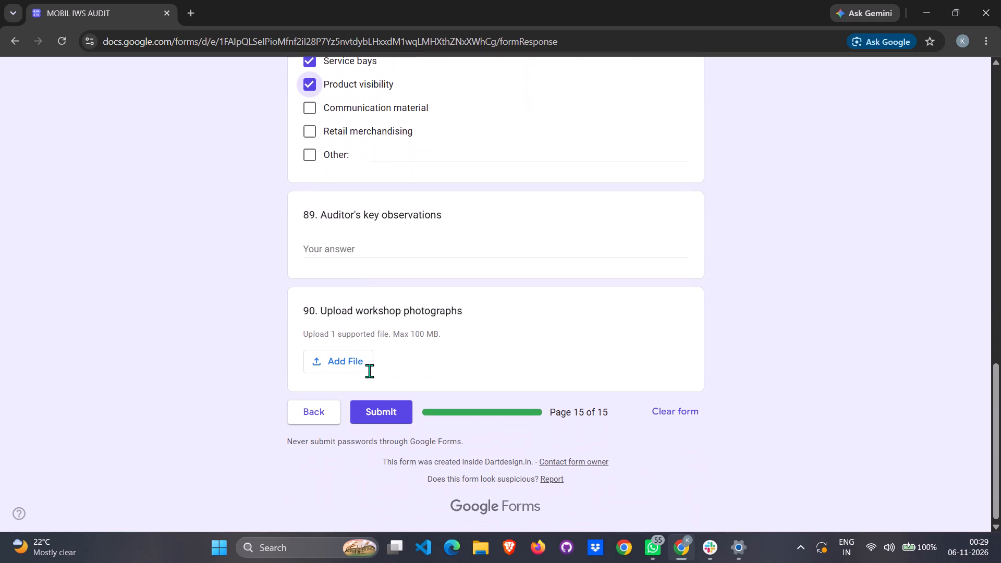
{"action": "scroll", "coordinate": [369, 371], "scroll_direction": "down", "scroll_amount": 1}
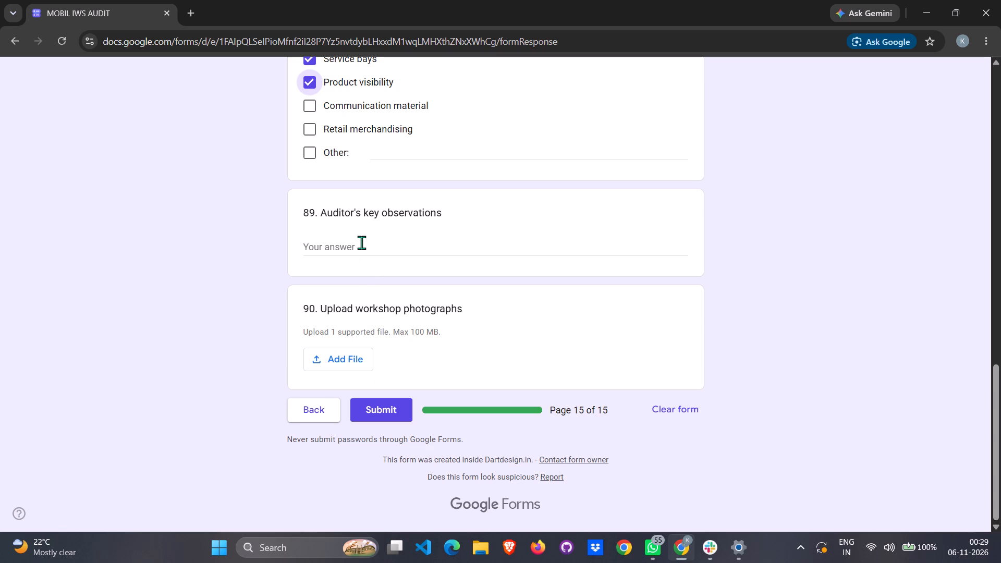
{"action": "left_click", "coordinate": [361, 242]}
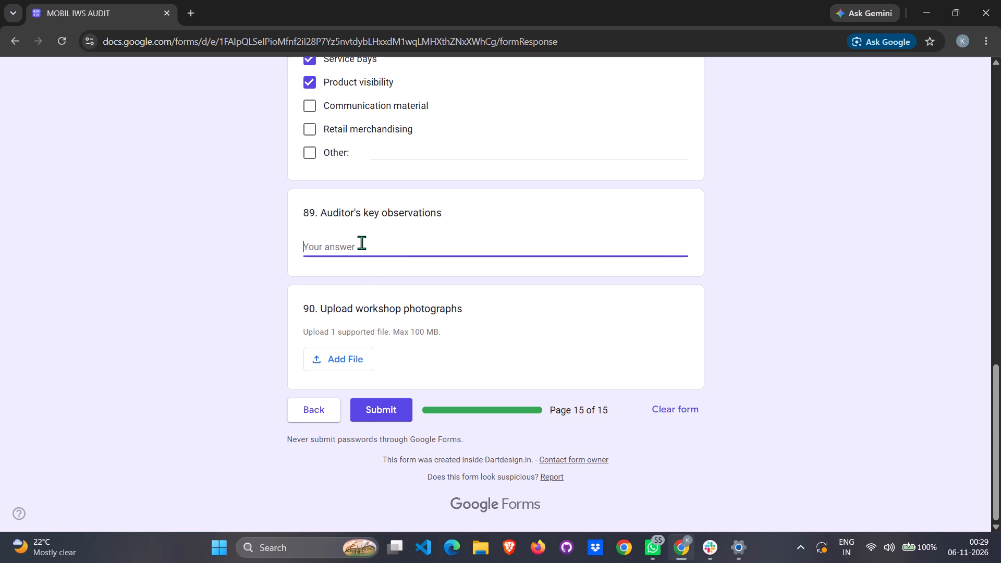
{"action": "type", "text": "over"}
{"action": "key", "text": "BackSpace"}
{"action": "key", "text": "BackSpace"}
{"action": "key", "text": "BackSpace"}
{"action": "key", "text": "BackSpace"}
{"action": "key", "text": "BackSpace"}
{"action": "key", "text": "BackSpace"}
{"action": "key", "text": "BackSpace"}
{"action": "type", "text": "My overall"}
{"action": "key", "text": "space"}
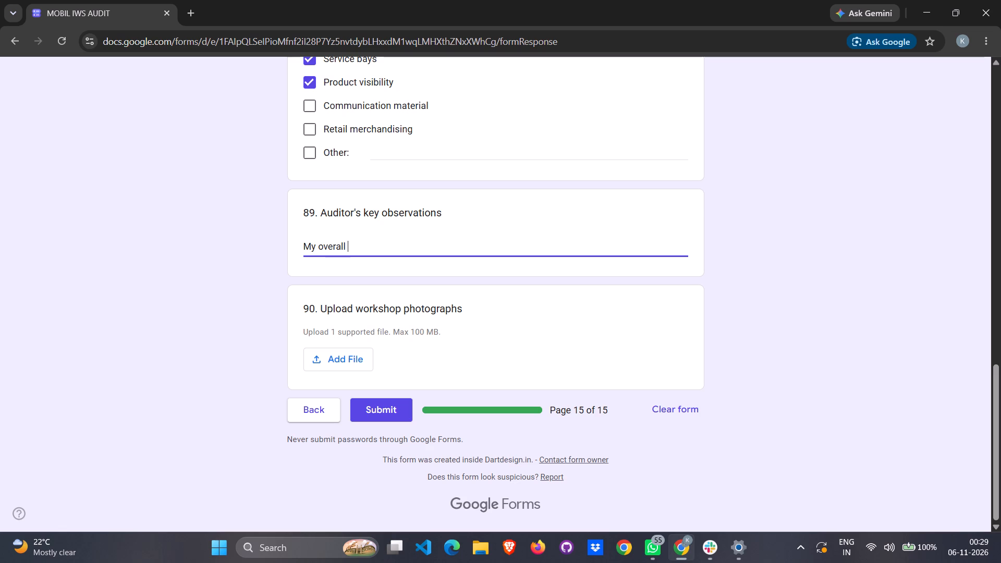
{"action": "type", "text": "observation was that"}
{"action": "key", "text": "space"}
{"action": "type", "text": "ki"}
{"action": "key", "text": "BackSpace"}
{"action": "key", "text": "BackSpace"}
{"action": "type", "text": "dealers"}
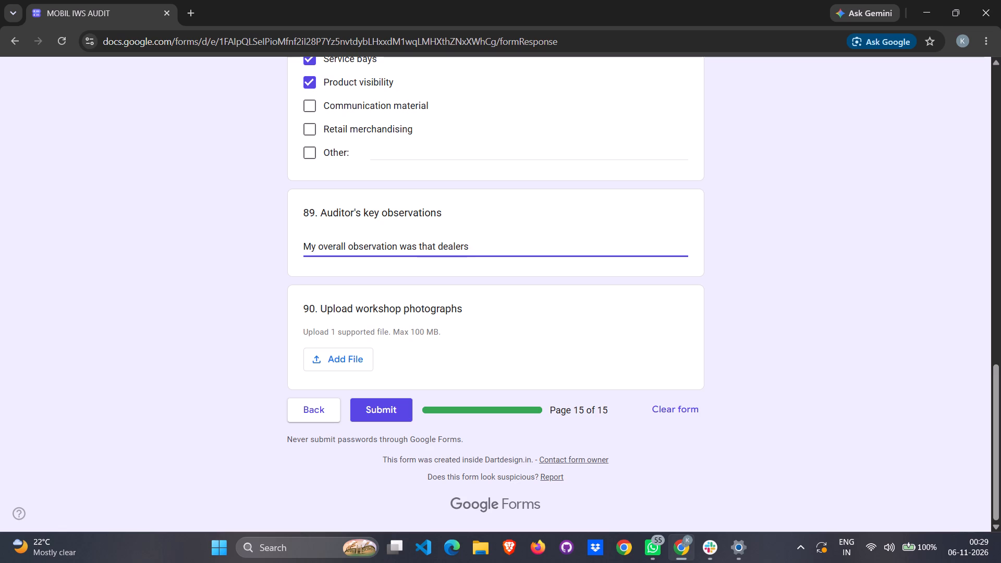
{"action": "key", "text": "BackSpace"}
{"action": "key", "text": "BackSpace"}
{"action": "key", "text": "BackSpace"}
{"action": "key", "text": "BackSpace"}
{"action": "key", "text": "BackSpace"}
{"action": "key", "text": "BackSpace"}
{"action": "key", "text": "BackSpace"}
Continue the question 89 answer with "workshop area are inside to hide place need".
{"action": "type", "text": "workshop ar"}
{"action": "key", "text": "BackSpace"}
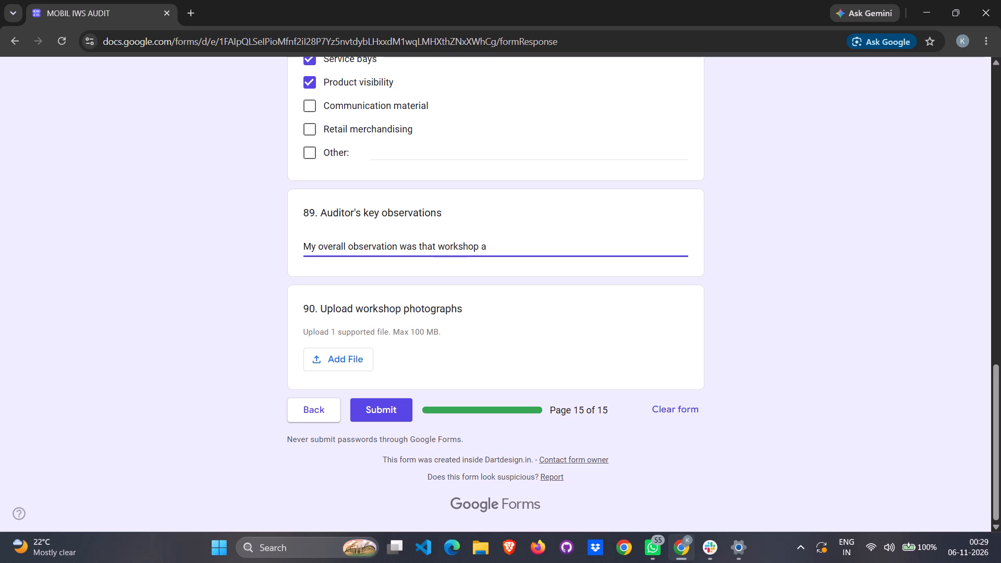
{"action": "key", "text": "BackSpace"}
{"action": "type", "text": "area are inside to"}
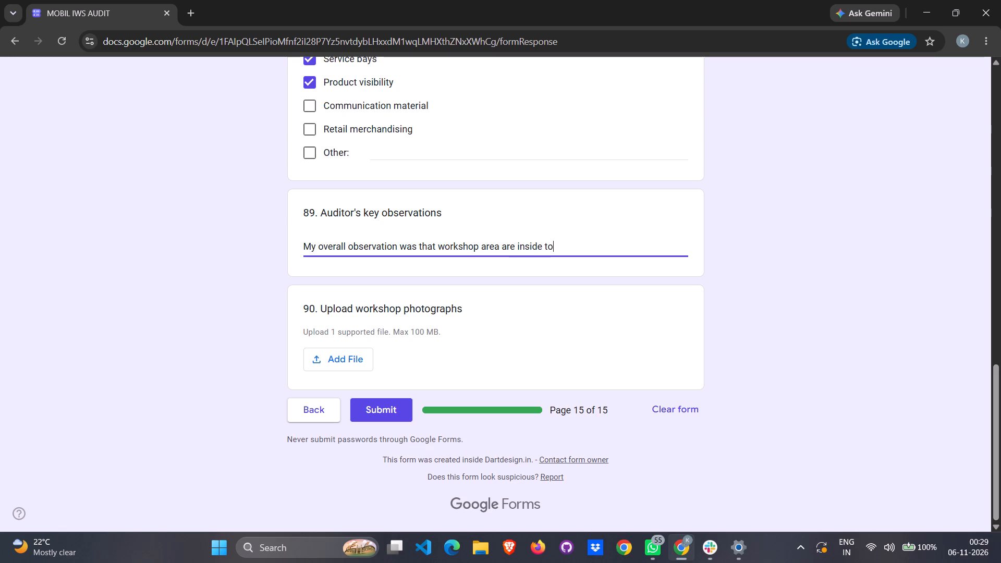
{"action": "key", "text": "space"}
{"action": "type", "text": "hide"}
{"action": "key", "text": "space"}
{"action": "type", "text": "place need some"}
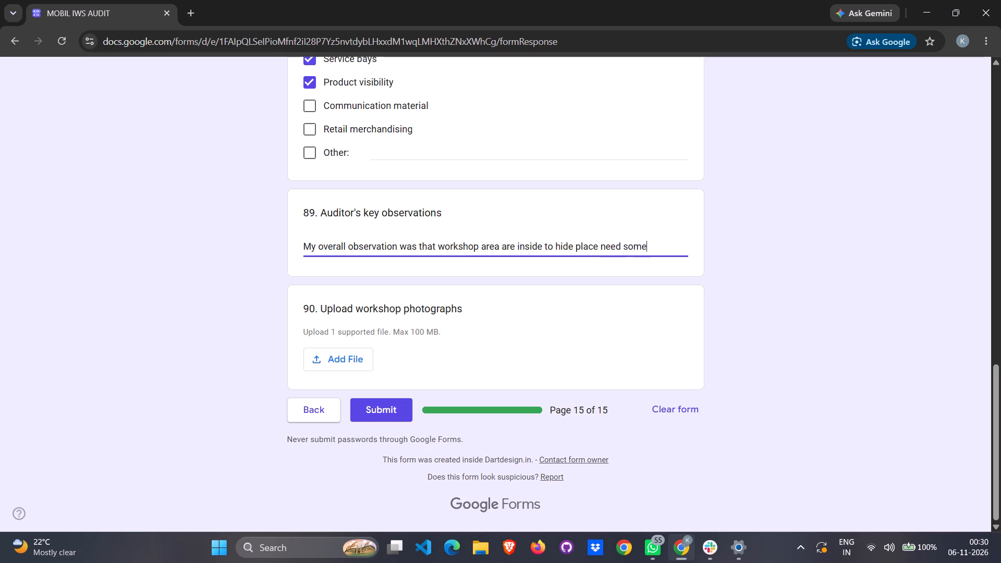
{"action": "type", "text": "unihde"}
{"action": "key", "text": "BackSpace"}
{"action": "key", "text": "BackSpace"}
{"action": "key", "text": "BackSpace"}
{"action": "key", "text": "BackSpace"}
{"action": "key", "text": "BackSpace"}
{"action": "key", "text": "BackSpace"}
{"action": "key", "text": "BackSpace"}
{"action": "key", "text": "BackSpace"}
{"action": "key", "text": "BackSpace"}
{"action": "key", "text": "BackSpace"}
{"action": "key", "text": "BackSpace"}
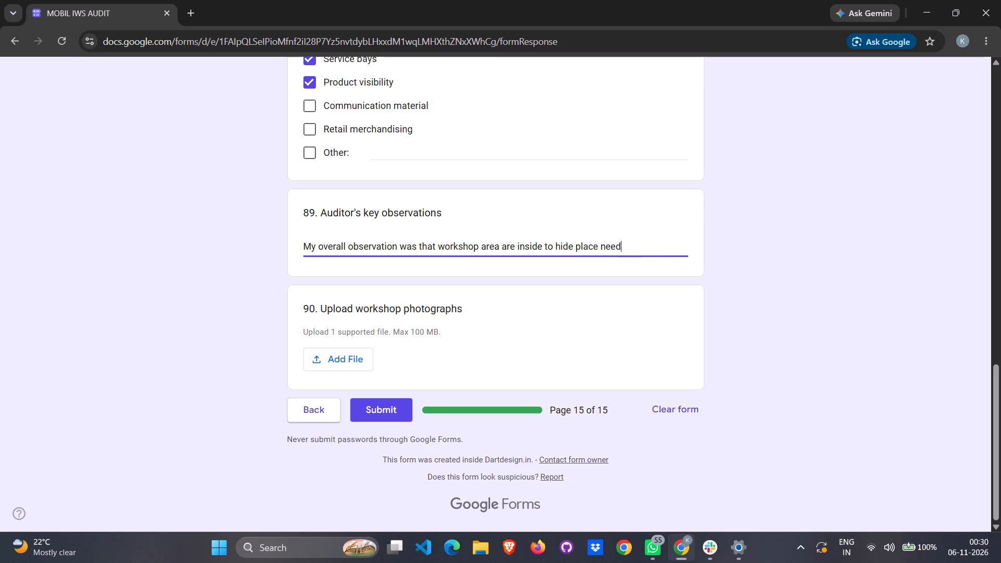
{"action": "key", "text": "space"}
Extend the question 89 answer with "branding somewhre outisde the road".
{"action": "type", "text": "branding"}
{"action": "key", "text": "space"}
{"action": "type", "text": "somewhre outisde the"}
{"action": "key", "text": "space"}
{"action": "type", "text": "road"}
{"action": "key", "text": "space"}
Finish the question 89 answer with "and need more bays in workshop".
{"action": "type", "text": "and nee"}
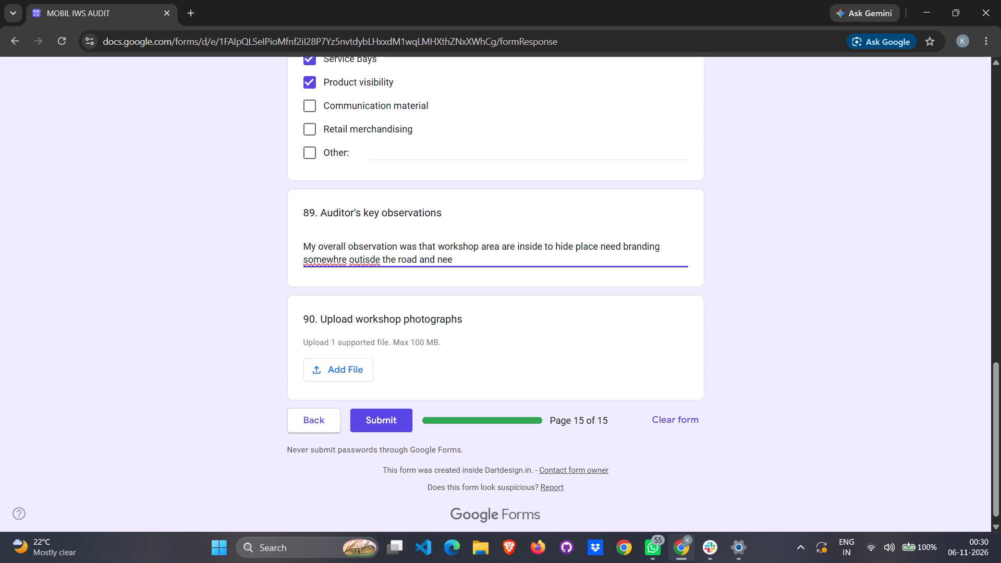
{"action": "type", "text": "d more bays"}
{"action": "key", "text": "space"}
{"action": "type", "text": "in wor"}
{"action": "type", "text": "kshop and also"}
{"action": "key", "text": "space"}
{"action": "type", "text": "need"}
{"action": "key", "text": "BackSpace"}
{"action": "key", "text": "BackSpace"}
{"action": "key", "text": "BackSpace"}
{"action": "key", "text": "BackSpace"}
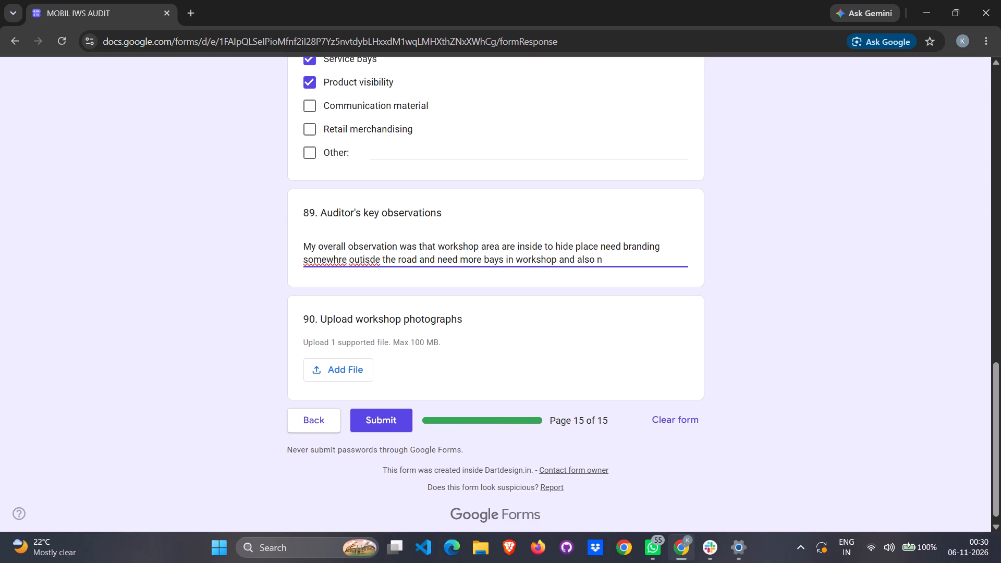
{"action": "key", "text": "BackSpace"}
{"action": "key", "text": "BackSpace"}
{"action": "key", "text": "BackSpace"}
{"action": "key", "text": "BackSpace"}
{"action": "key", "text": "BackSpace"}
{"action": "key", "text": "BackSpace"}
{"action": "key", "text": "BackSpace"}
{"action": "key", "text": "BackSpace"}
{"action": "key", "text": "BackSpace"}
Submit the completed audit form without uploading workshop photographs.
{"action": "left_click", "coordinate": [379, 421]}
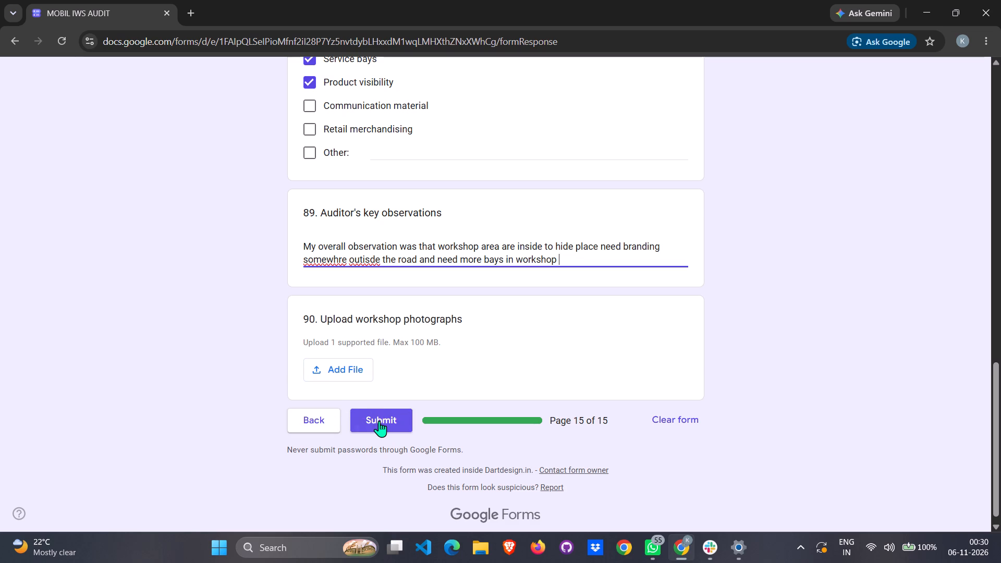
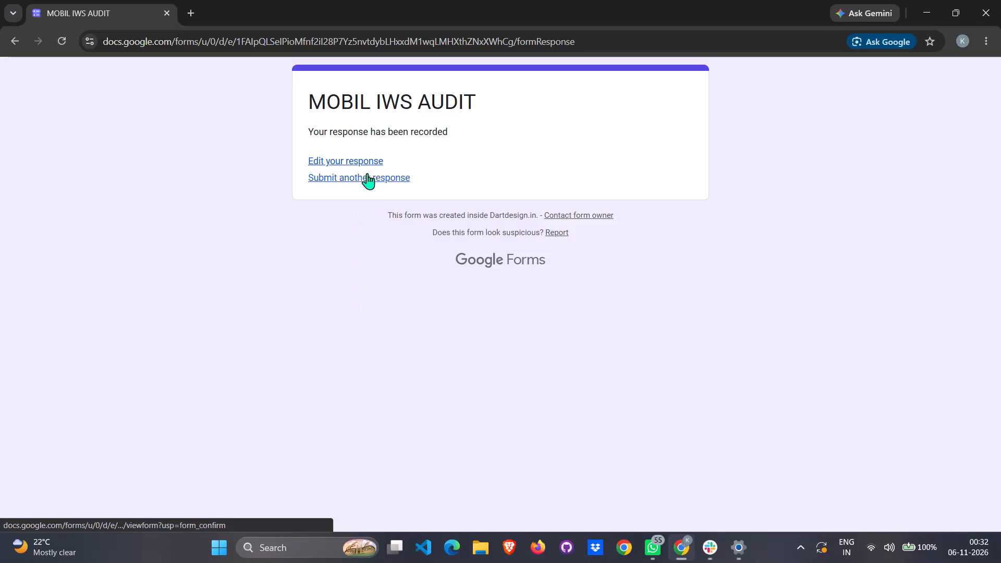
Start another response to the MOBIL IWS AUDIT form and continue past its purpose page.
{"action": "left_click", "coordinate": [367, 178]}
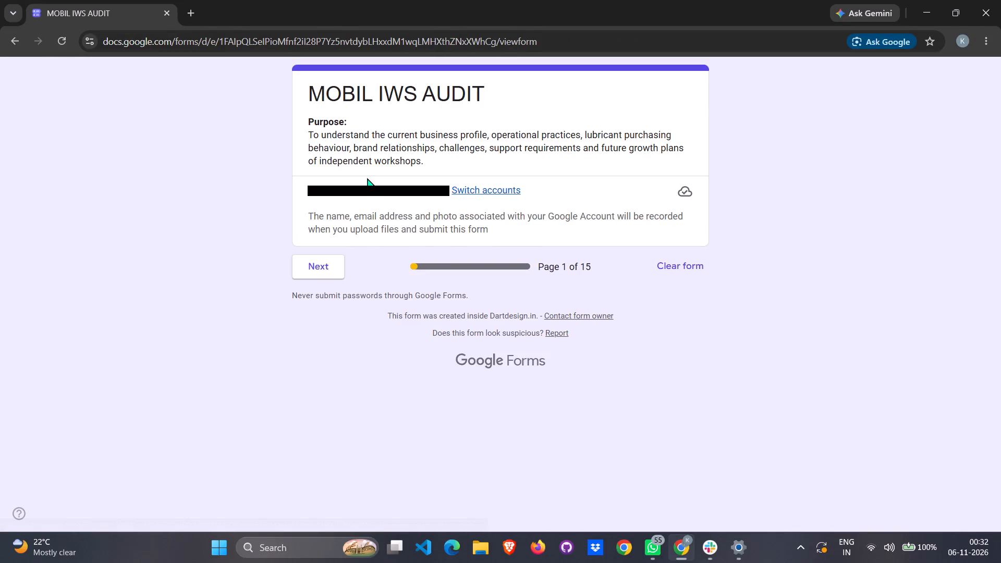
{"action": "left_click", "coordinate": [318, 265]}
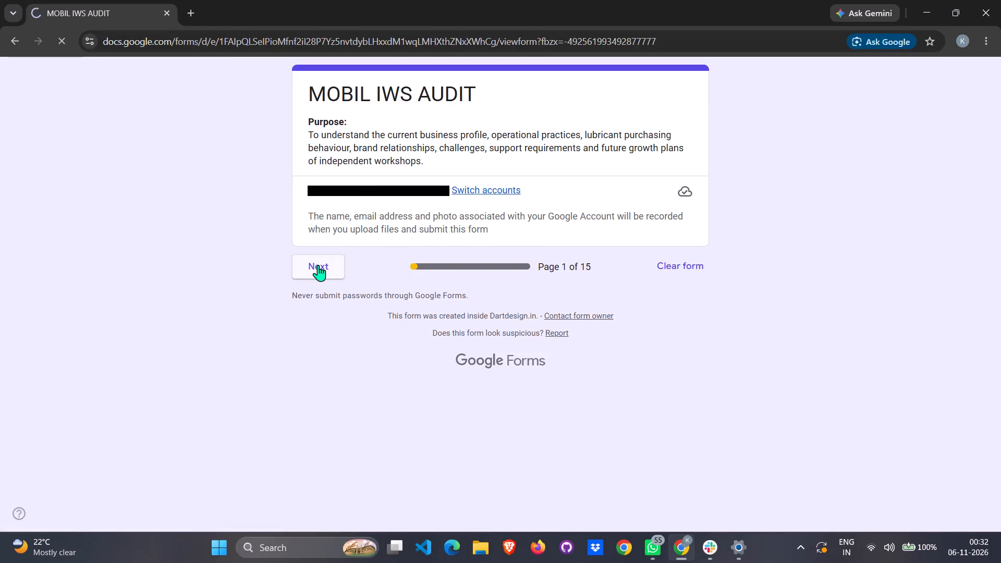
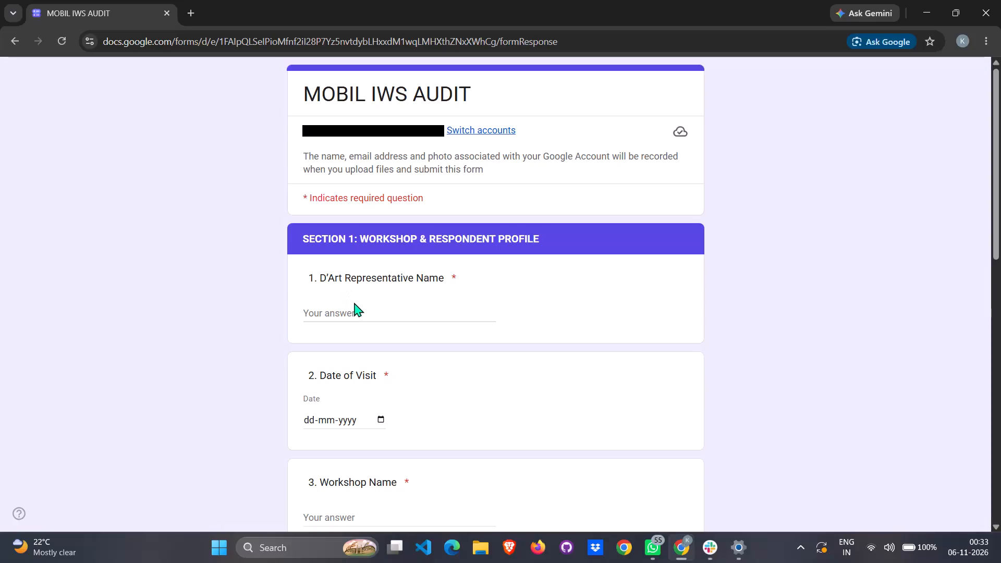
Enter the D'Art representative's name and set the date of visit to 05-11-2026.
{"action": "left_click", "coordinate": [356, 312]}
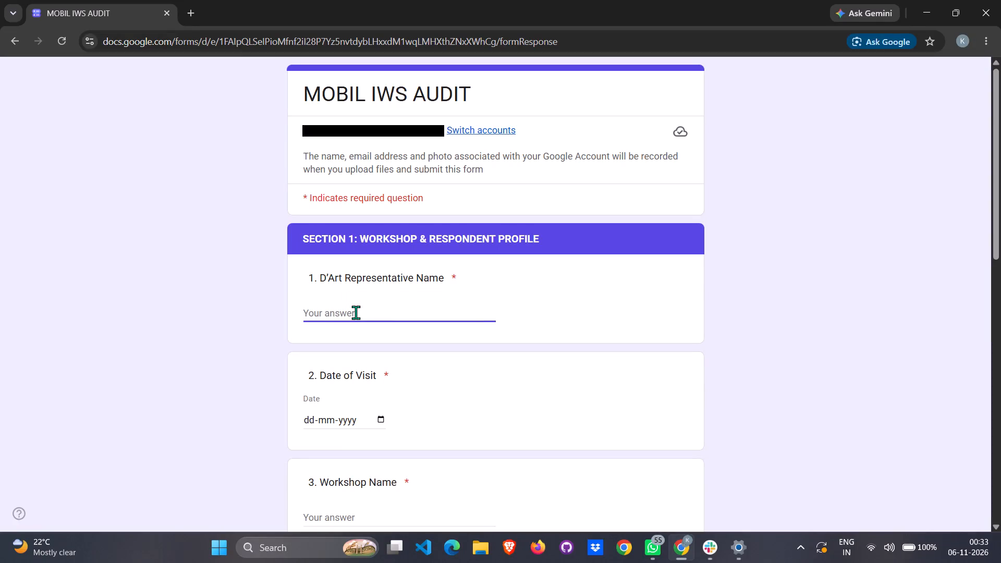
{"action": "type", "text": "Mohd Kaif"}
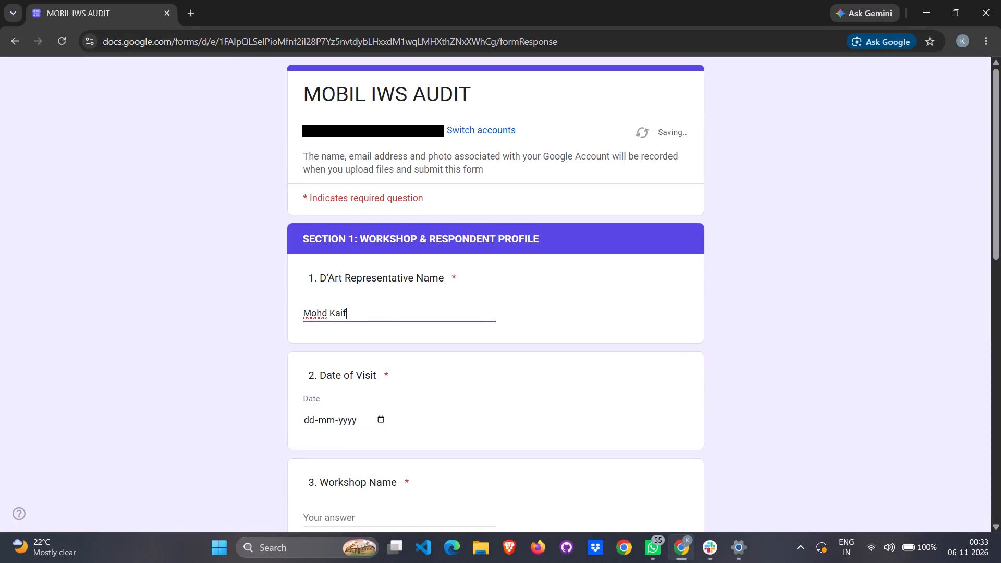
{"action": "left_click", "coordinate": [343, 419]}
{"action": "left_click", "coordinate": [308, 421]}
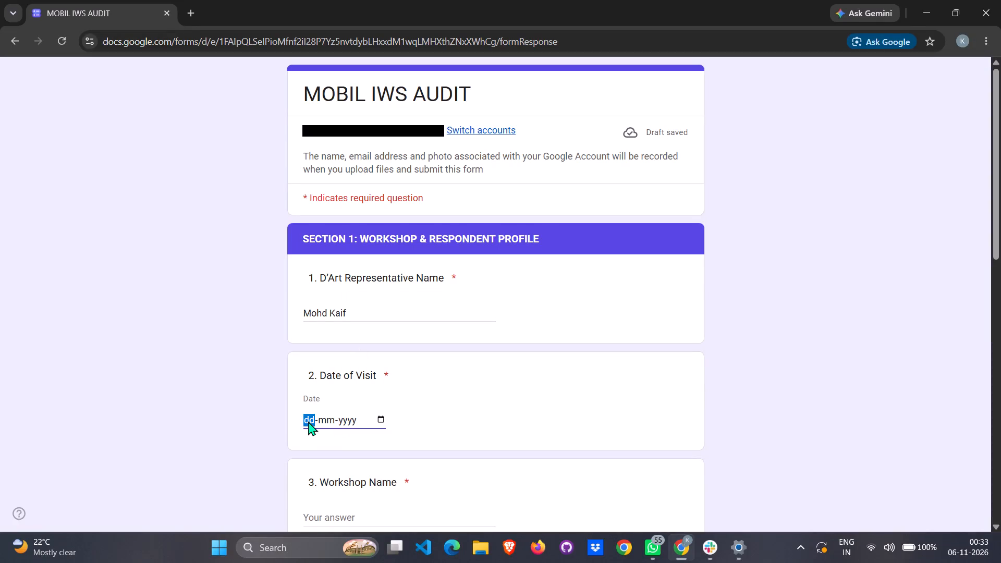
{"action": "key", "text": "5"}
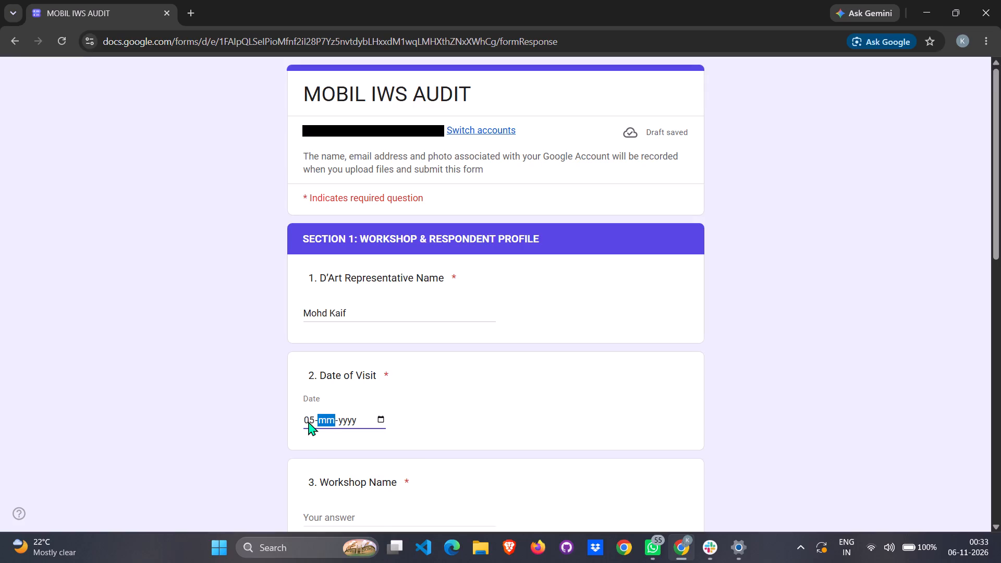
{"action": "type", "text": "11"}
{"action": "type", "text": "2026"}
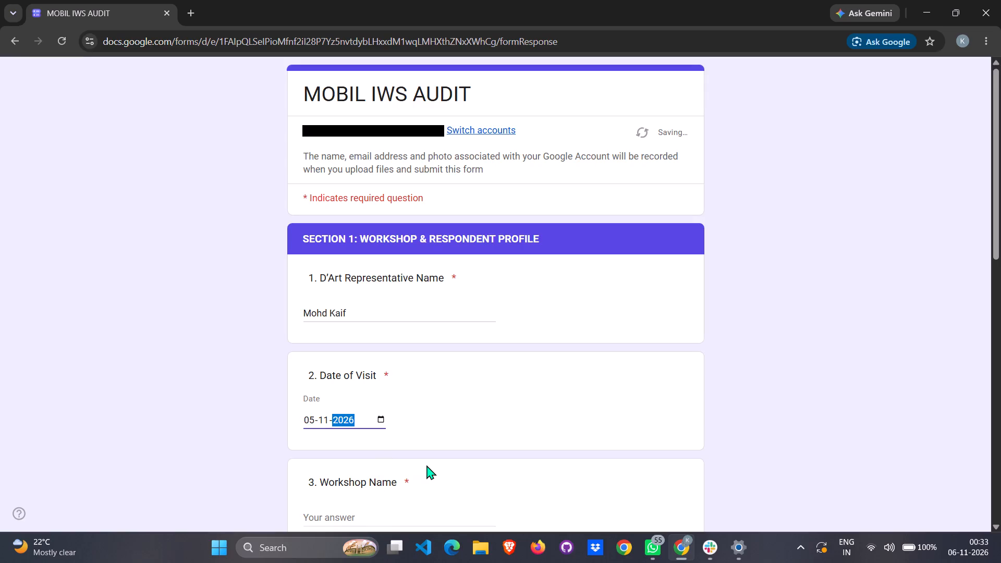
Enter "shree automax car care solution" as the workshop name and "pune" as the location.
{"action": "scroll", "coordinate": [426, 465], "scroll_direction": "down", "scroll_amount": 3}
{"action": "left_click", "coordinate": [351, 381]}
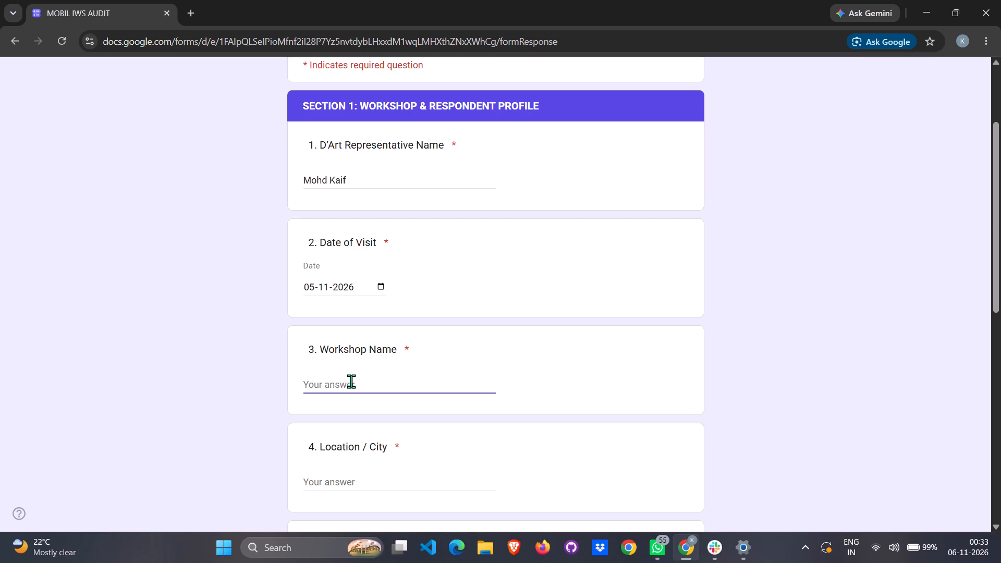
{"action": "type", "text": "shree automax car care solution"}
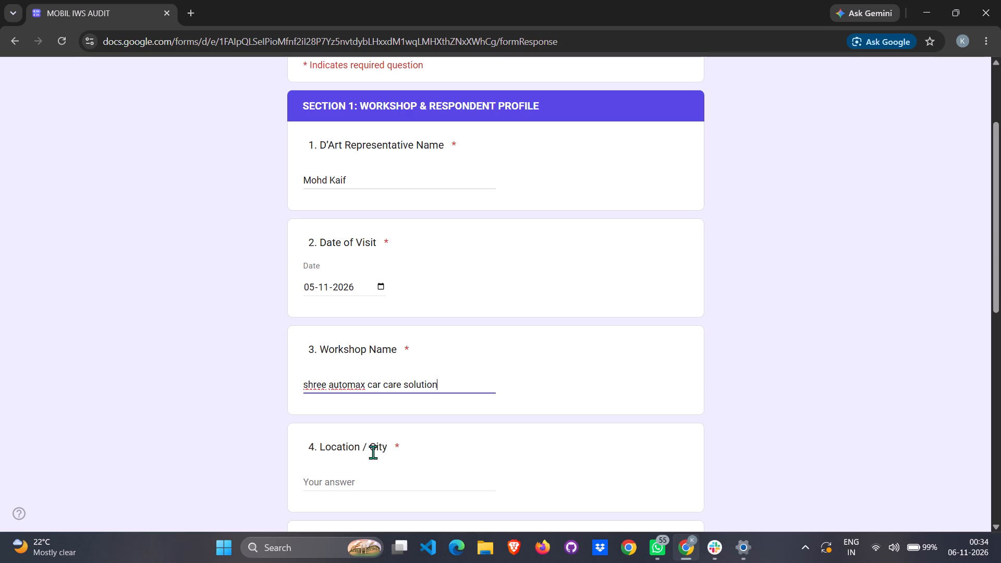
{"action": "scroll", "coordinate": [398, 433], "scroll_direction": "down", "scroll_amount": 1}
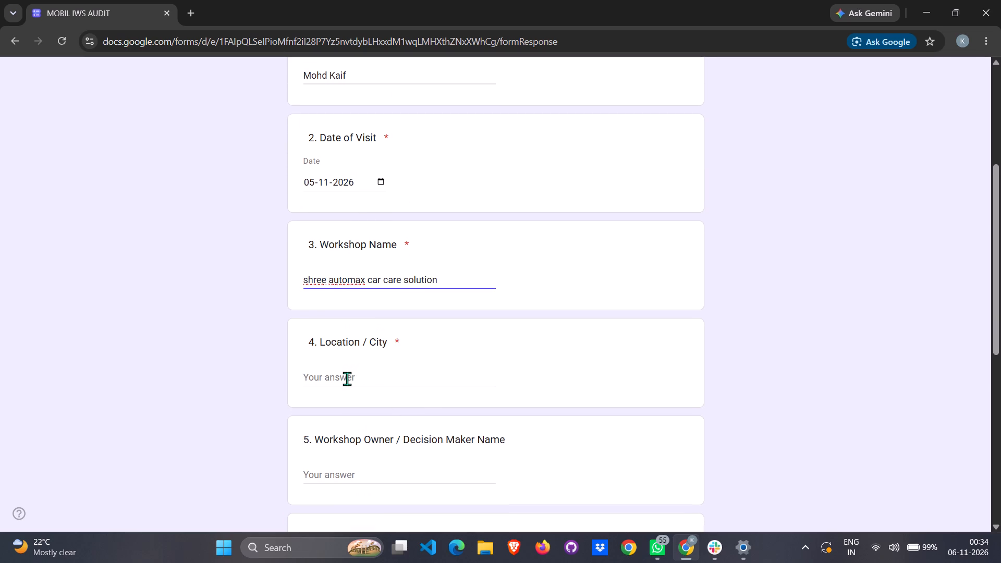
{"action": "left_click", "coordinate": [347, 378]}
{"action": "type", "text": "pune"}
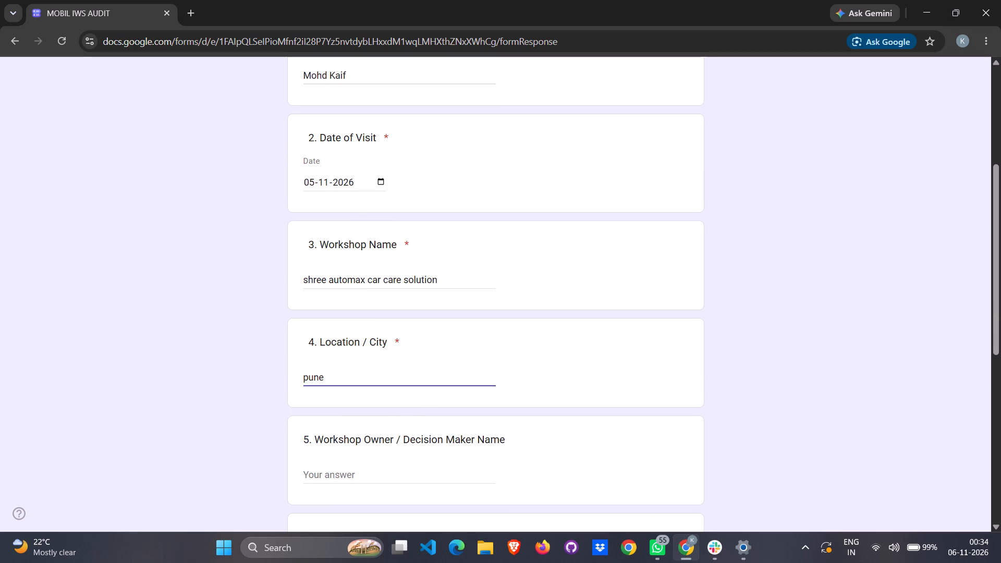
Enter the workshop owner's name and choose B as the workshop category.
{"action": "scroll", "coordinate": [397, 438], "scroll_direction": "down", "scroll_amount": 1}
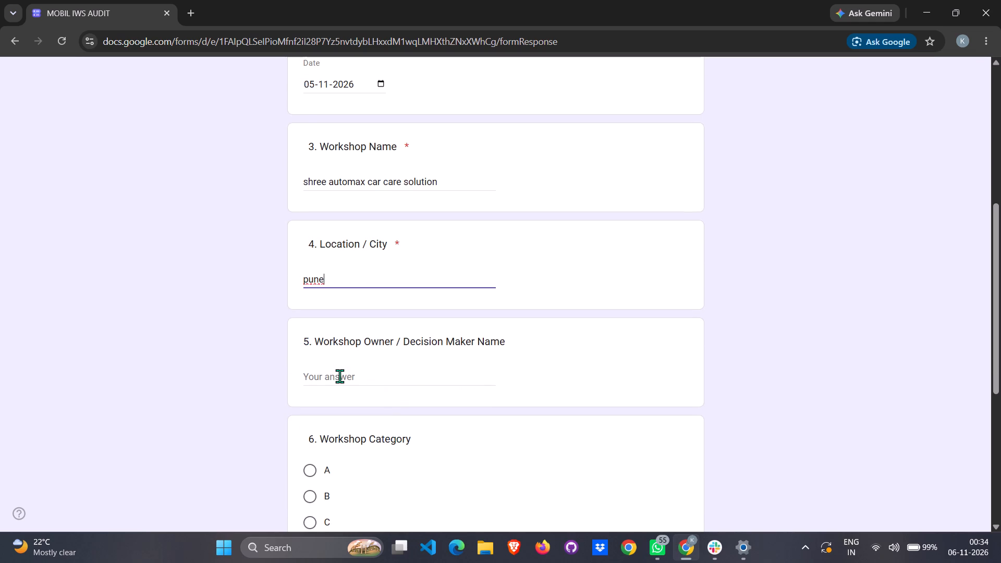
{"action": "left_click", "coordinate": [339, 376]}
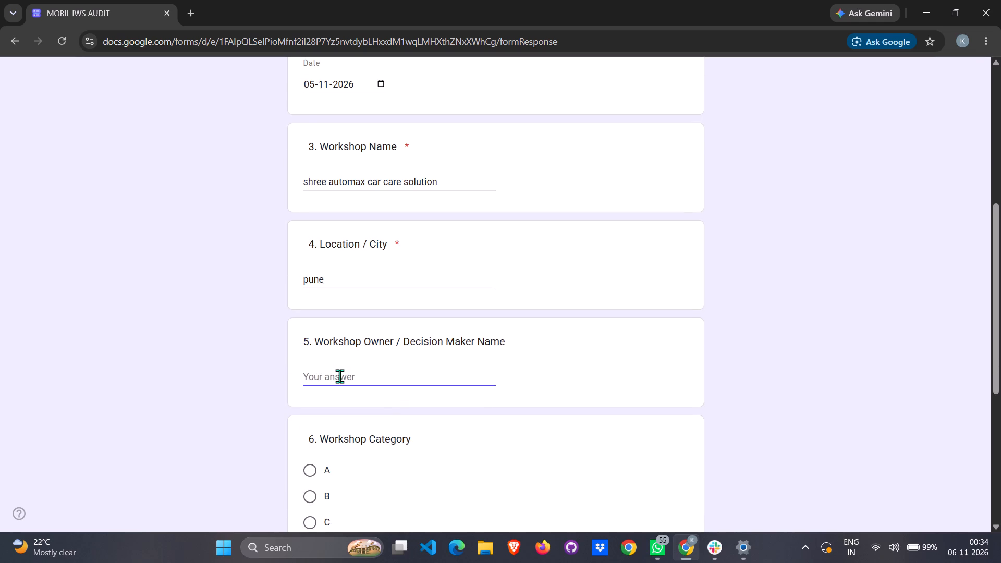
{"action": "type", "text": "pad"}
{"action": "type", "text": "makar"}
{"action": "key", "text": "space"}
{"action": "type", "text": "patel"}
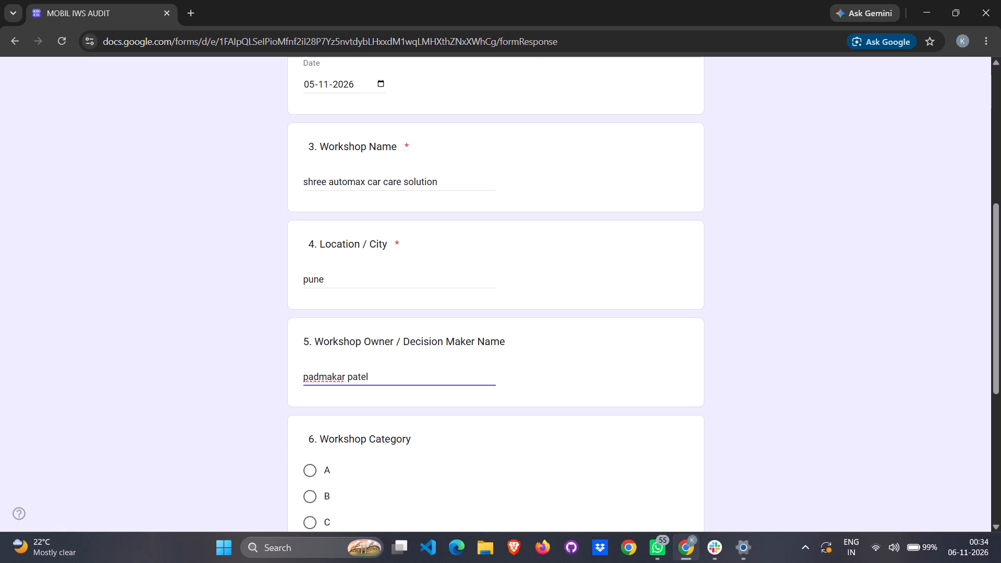
{"action": "scroll", "coordinate": [363, 455], "scroll_direction": "down", "scroll_amount": 2}
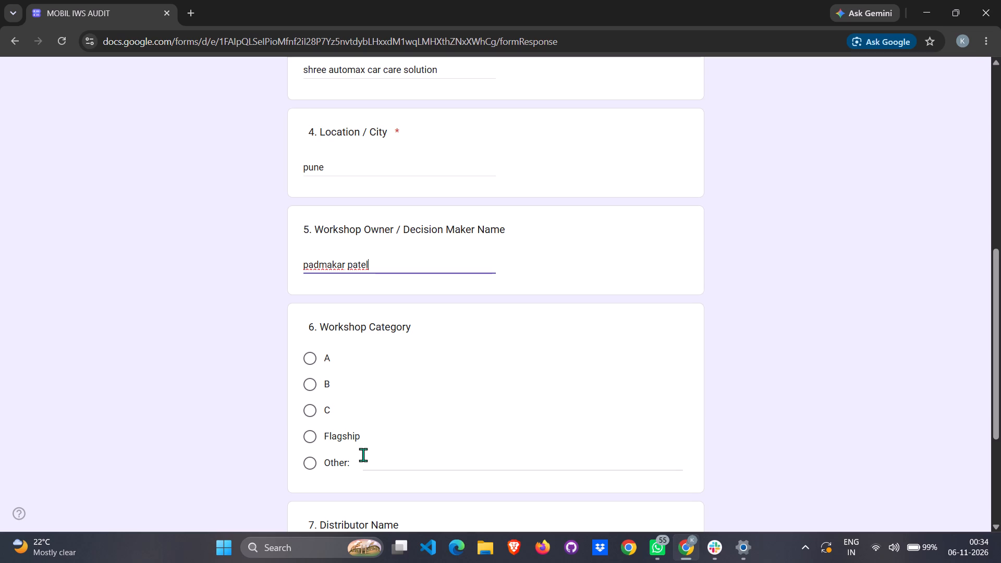
{"action": "left_click", "coordinate": [311, 384]}
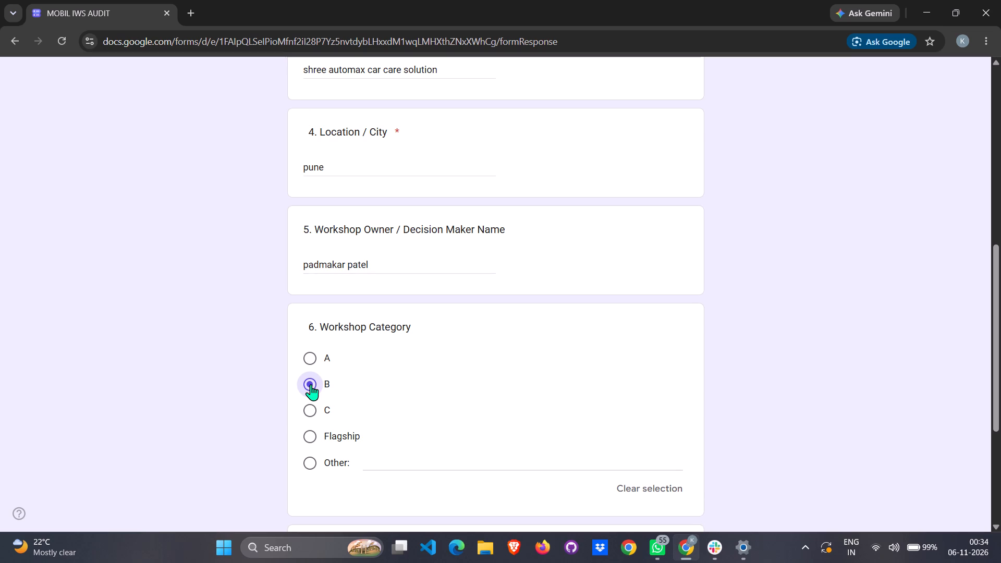
Review the Section 1 answers from the representative name through the workshop category.
{"action": "scroll", "coordinate": [370, 450], "scroll_direction": "down", "scroll_amount": 4}
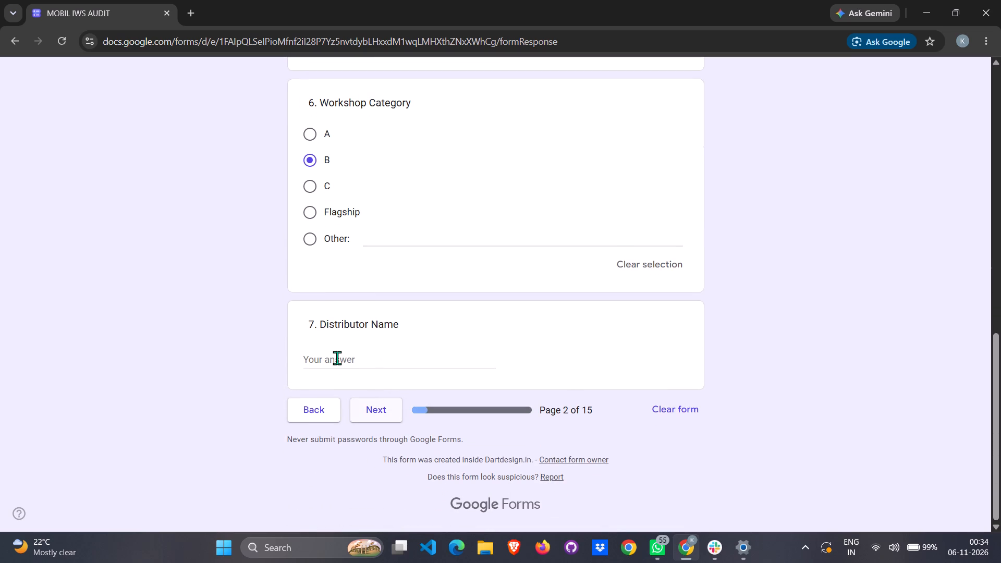
{"action": "scroll", "coordinate": [424, 295], "scroll_direction": "up", "scroll_amount": 5}
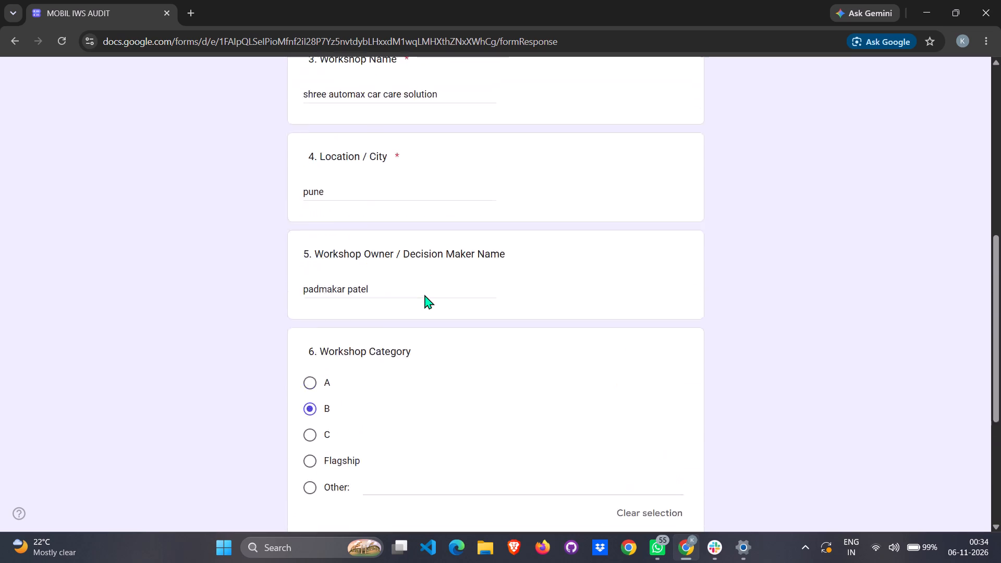
{"action": "scroll", "coordinate": [424, 295], "scroll_direction": "up", "scroll_amount": 1}
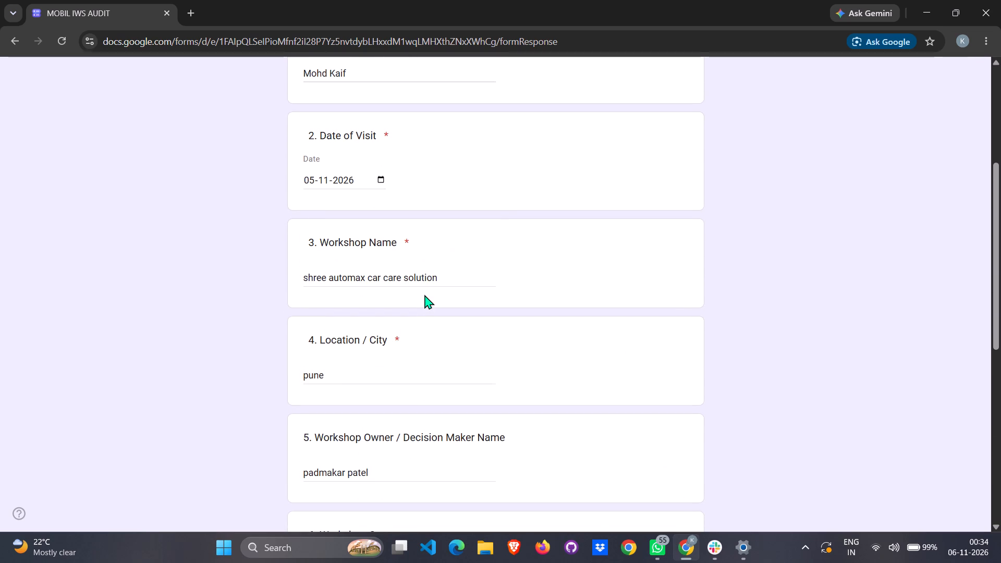
{"action": "scroll", "coordinate": [433, 328], "scroll_direction": "up", "scroll_amount": 2}
{"action": "scroll", "coordinate": [433, 328], "scroll_direction": "down", "scroll_amount": 1}
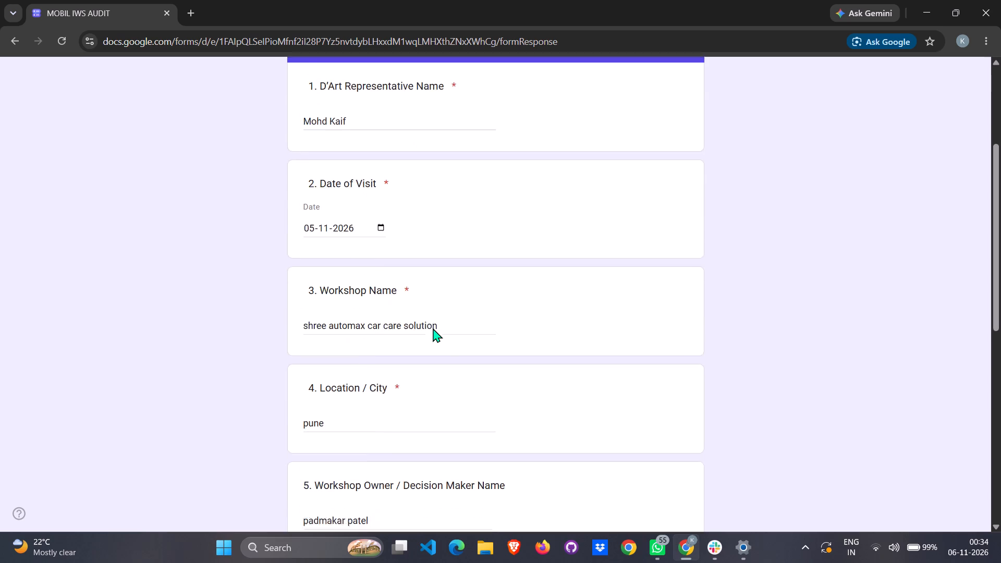
{"action": "scroll", "coordinate": [433, 328], "scroll_direction": "down", "scroll_amount": 4}
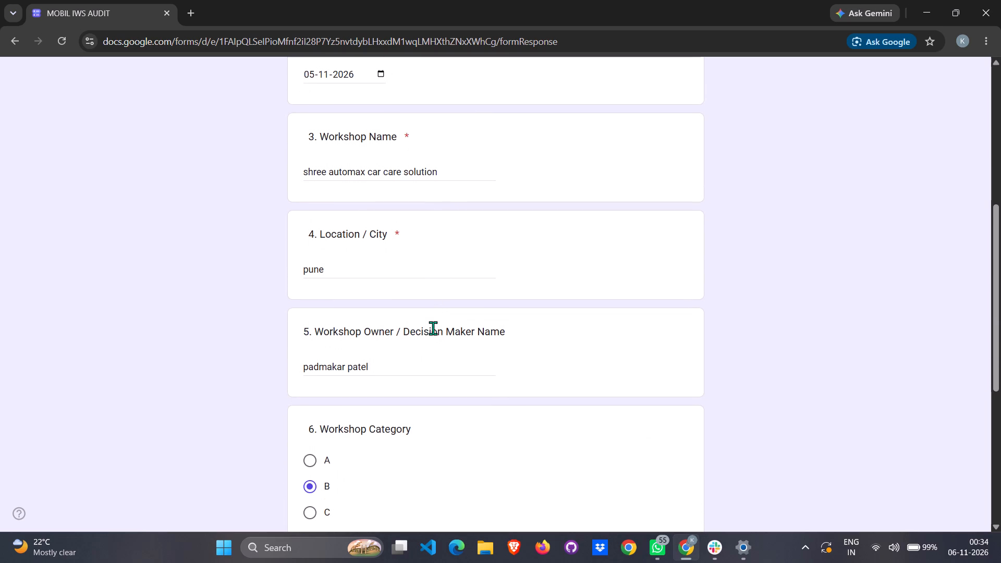
{"action": "scroll", "coordinate": [433, 328], "scroll_direction": "down", "scroll_amount": 2}
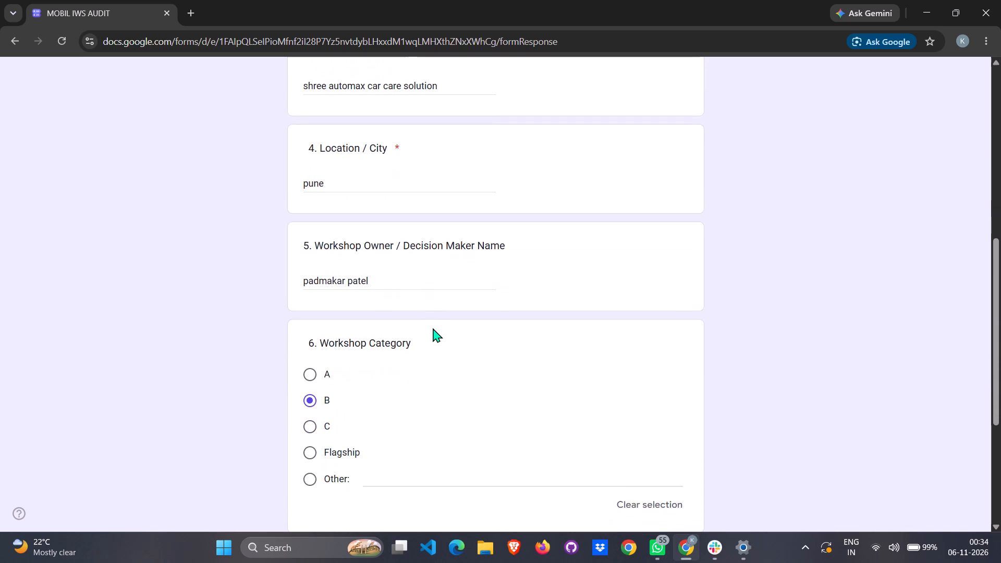
{"action": "scroll", "coordinate": [433, 328], "scroll_direction": "down", "scroll_amount": 4}
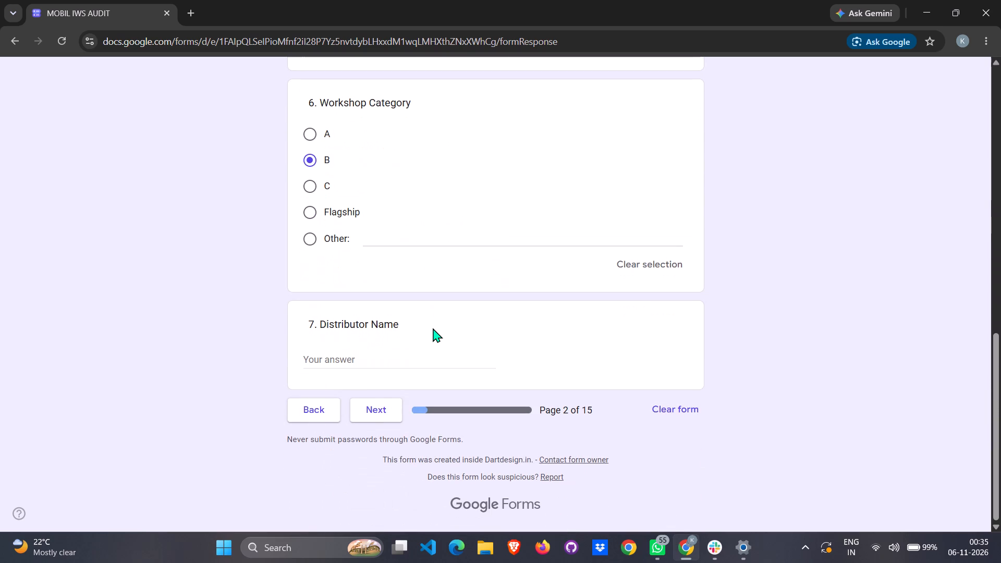
Enter "raka" as the distributor name and continue to Section 2.
{"action": "left_click", "coordinate": [348, 353]}
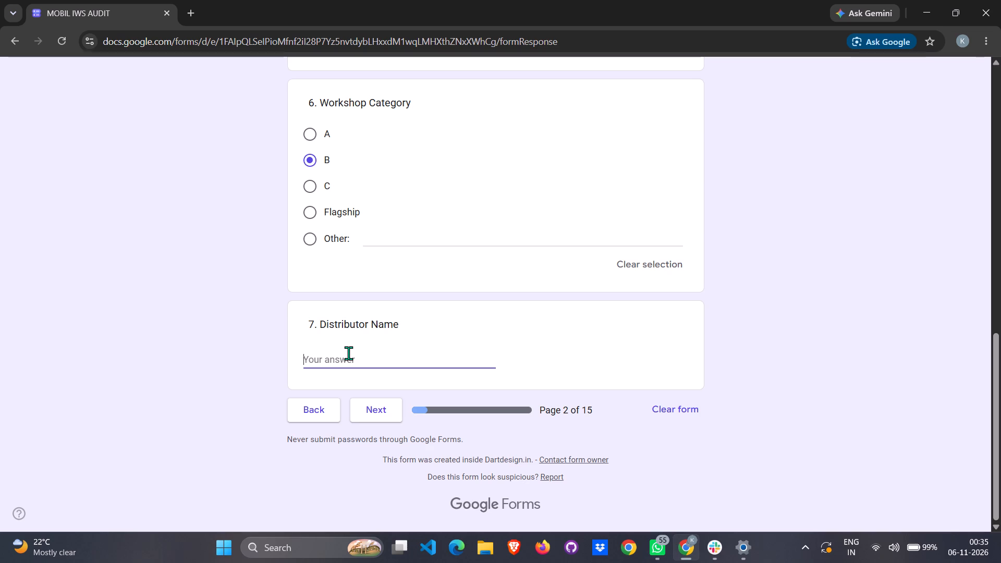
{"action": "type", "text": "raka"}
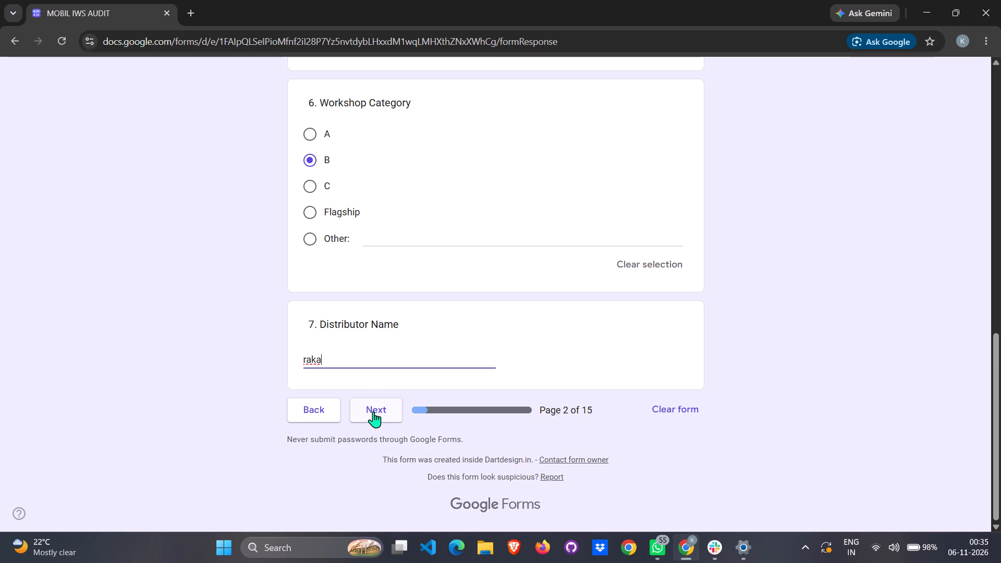
{"action": "left_click", "coordinate": [373, 411]}
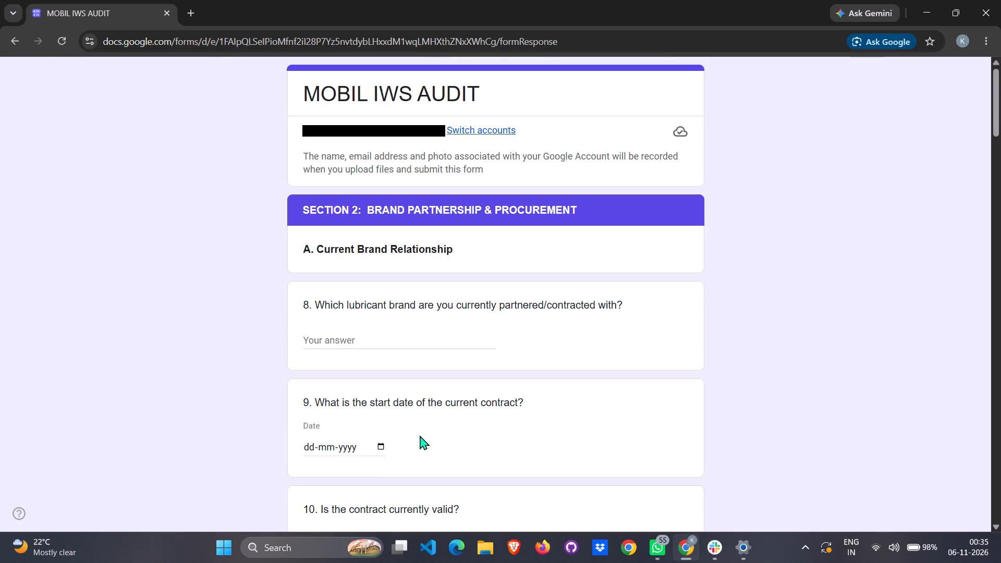
Answer question 8 with "mobil" as the currently partnered lubricant brand.
{"action": "left_click", "coordinate": [371, 342]}
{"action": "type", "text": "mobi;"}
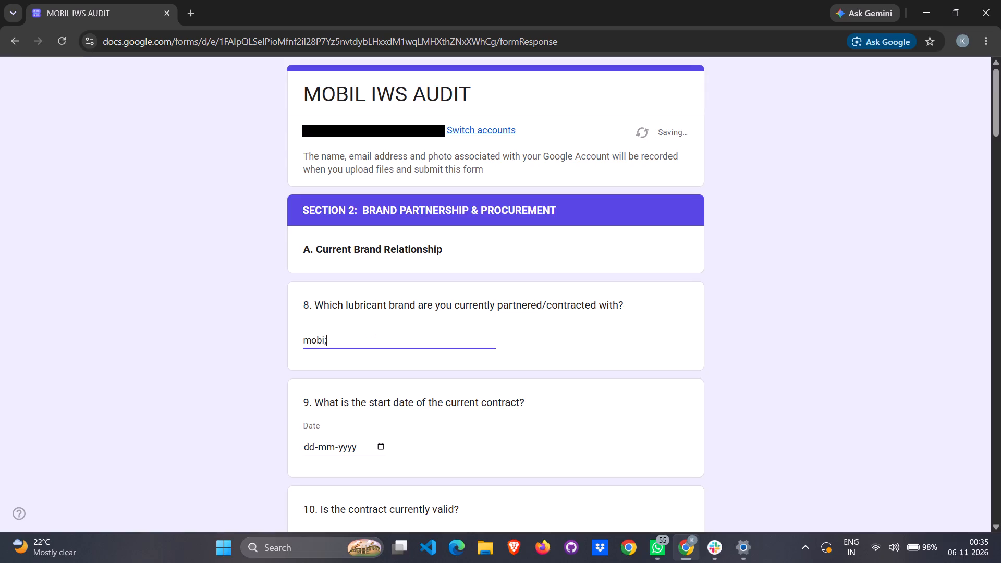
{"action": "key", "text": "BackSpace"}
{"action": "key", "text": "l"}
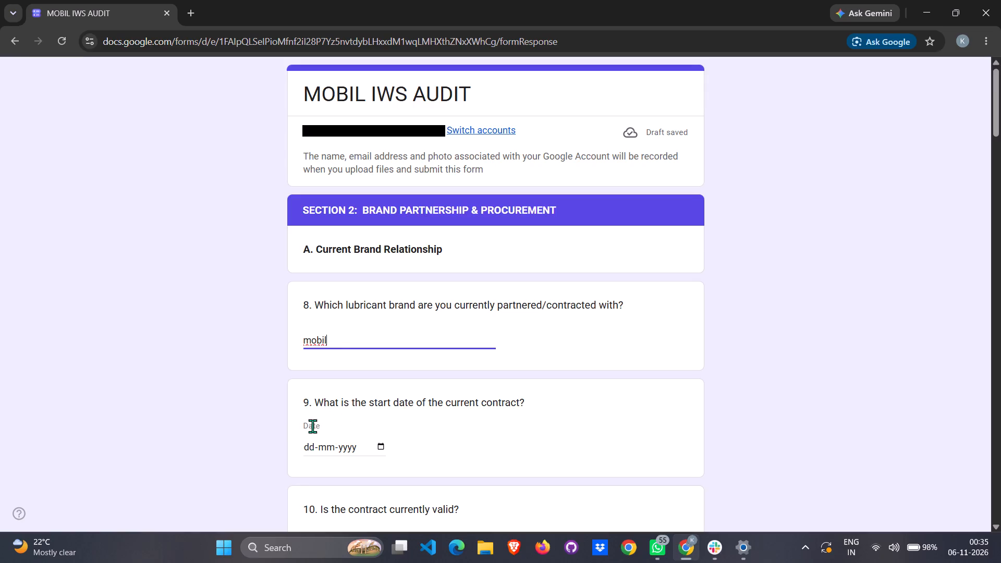
Set the current contract's start date in question 9 to 10-03-2019.
{"action": "left_click", "coordinate": [312, 448]}
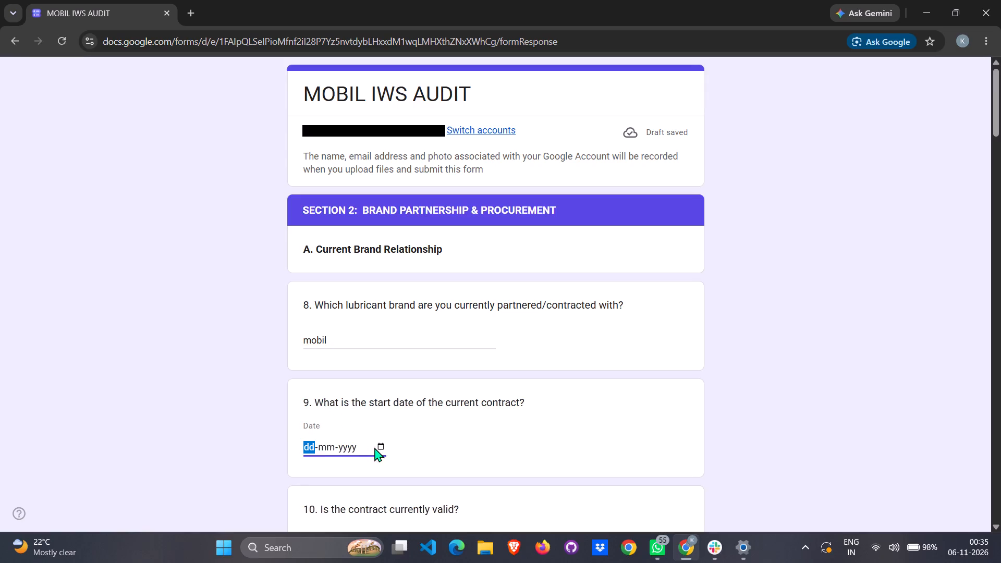
{"action": "left_click", "coordinate": [384, 444]}
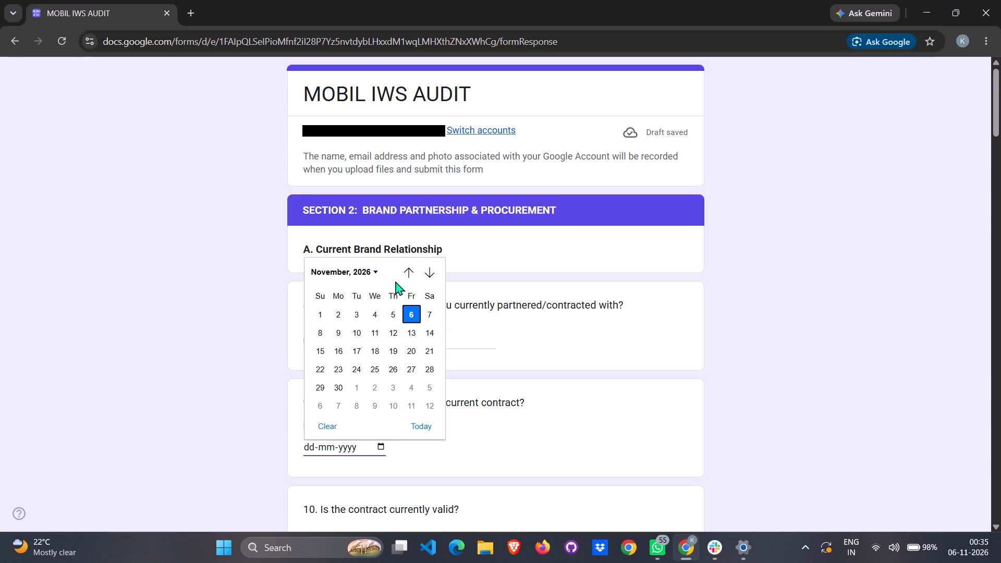
{"action": "left_click", "coordinate": [374, 269]}
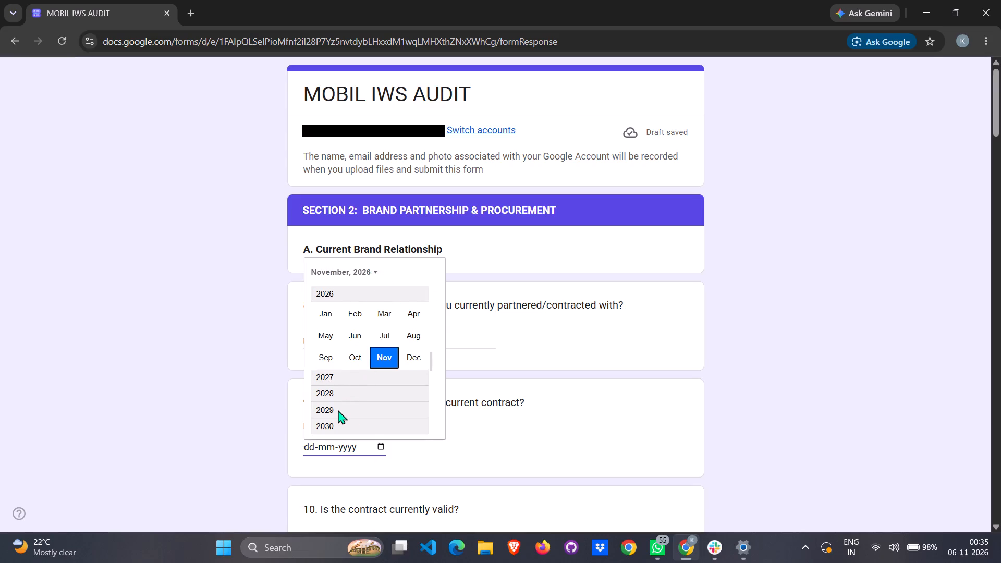
{"action": "scroll", "coordinate": [338, 410], "scroll_direction": "down", "scroll_amount": 2}
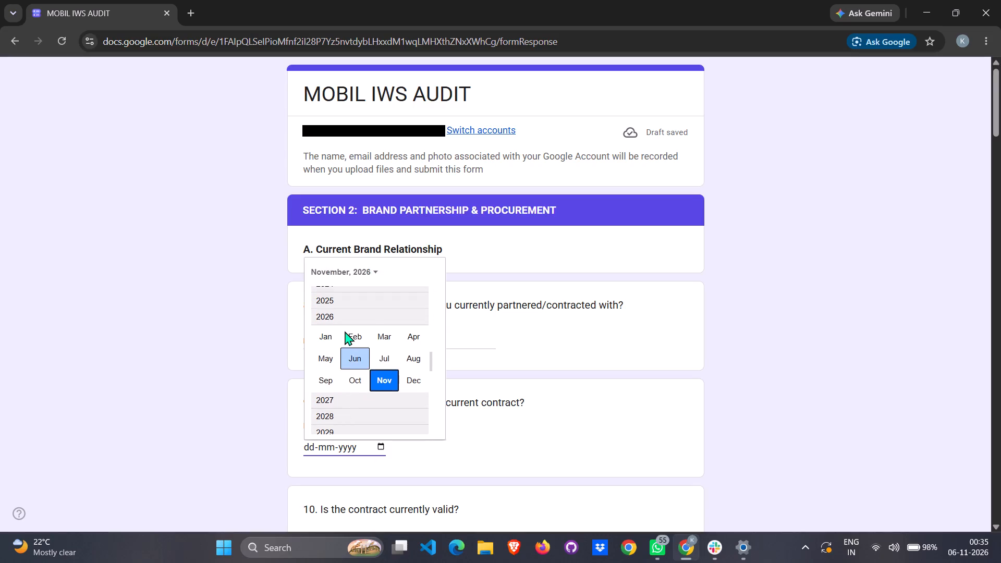
{"action": "scroll", "coordinate": [345, 331], "scroll_direction": "up", "scroll_amount": 11}
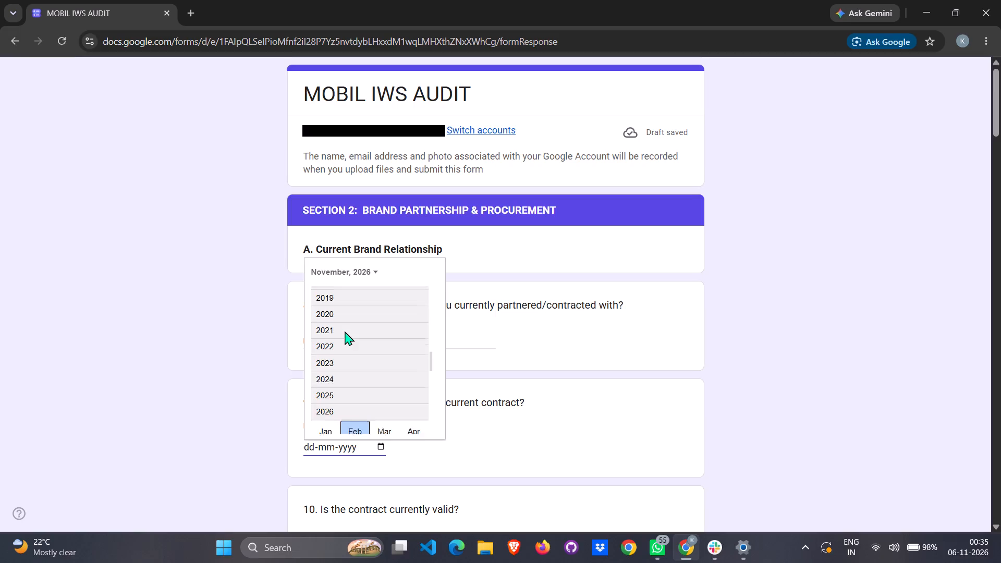
{"action": "scroll", "coordinate": [345, 331], "scroll_direction": "up", "scroll_amount": 1}
{"action": "left_click", "coordinate": [335, 336]}
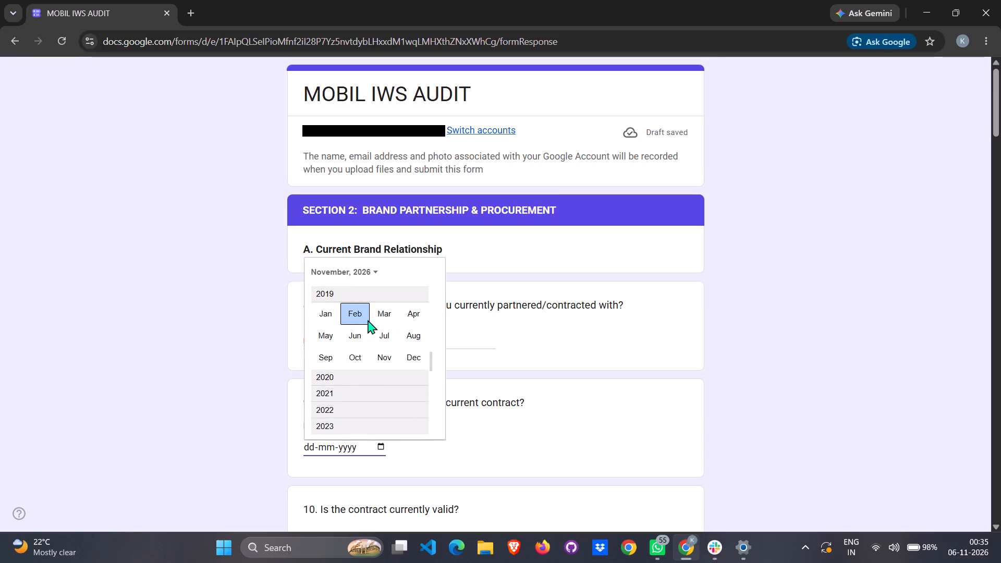
{"action": "left_click", "coordinate": [387, 314]}
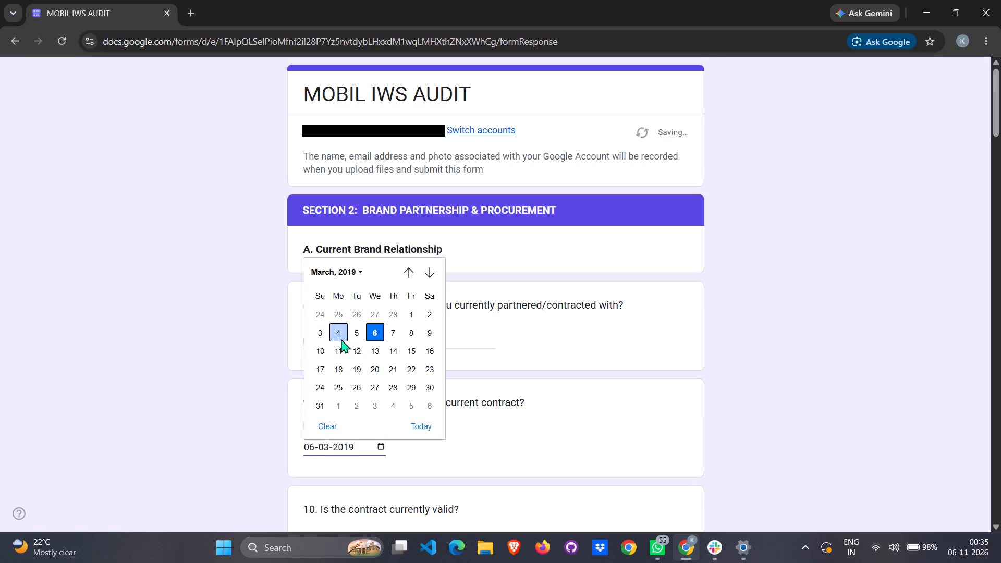
{"action": "left_click", "coordinate": [316, 353]}
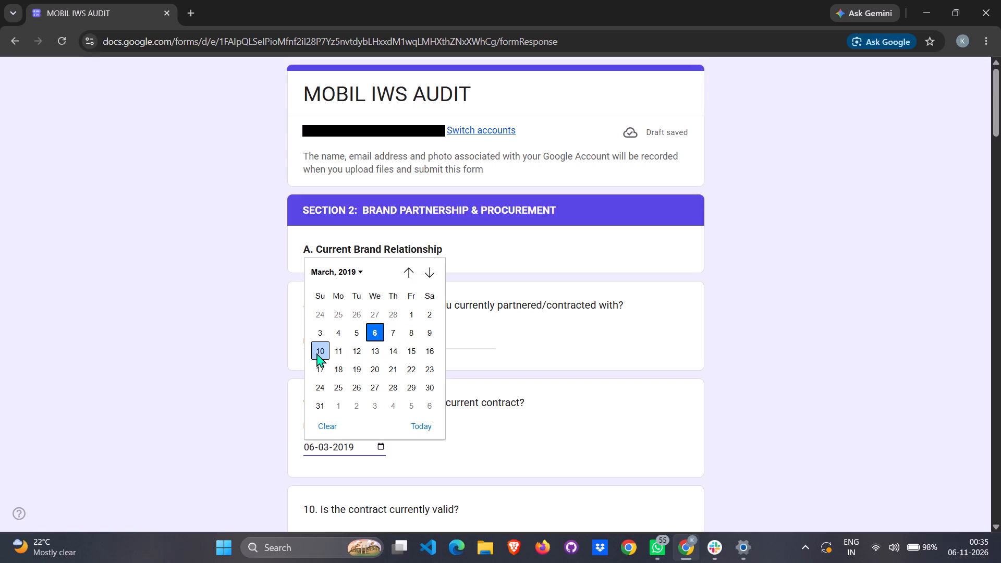
Answer Yes to the contract being currently valid and set its valid-until date to 10-03-2027.
{"action": "scroll", "coordinate": [402, 353], "scroll_direction": "down", "scroll_amount": 4}
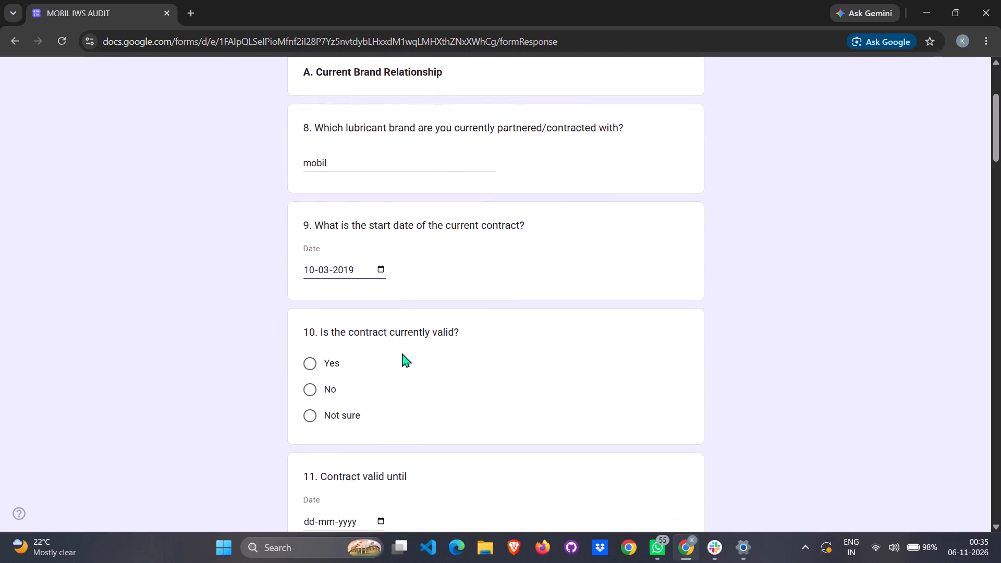
{"action": "scroll", "coordinate": [402, 353], "scroll_direction": "down", "scroll_amount": 1}
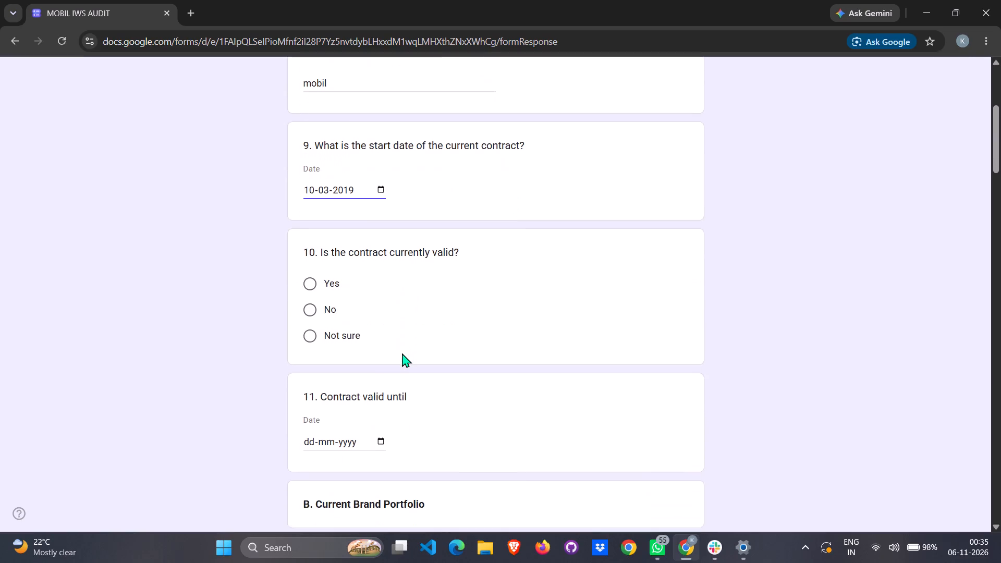
{"action": "left_click", "coordinate": [309, 278]}
{"action": "scroll", "coordinate": [368, 346], "scroll_direction": "down", "scroll_amount": 1}
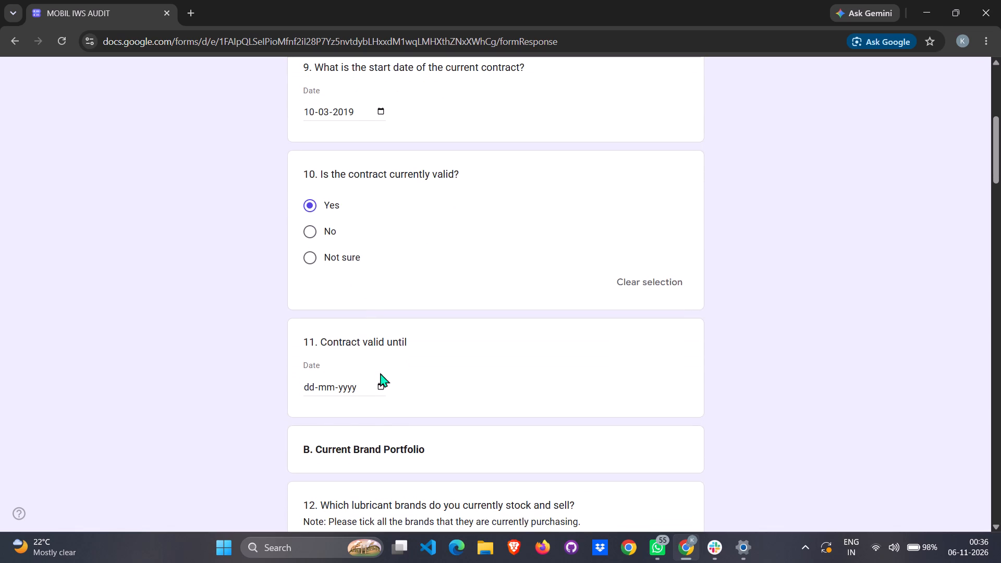
{"action": "left_click", "coordinate": [379, 385]}
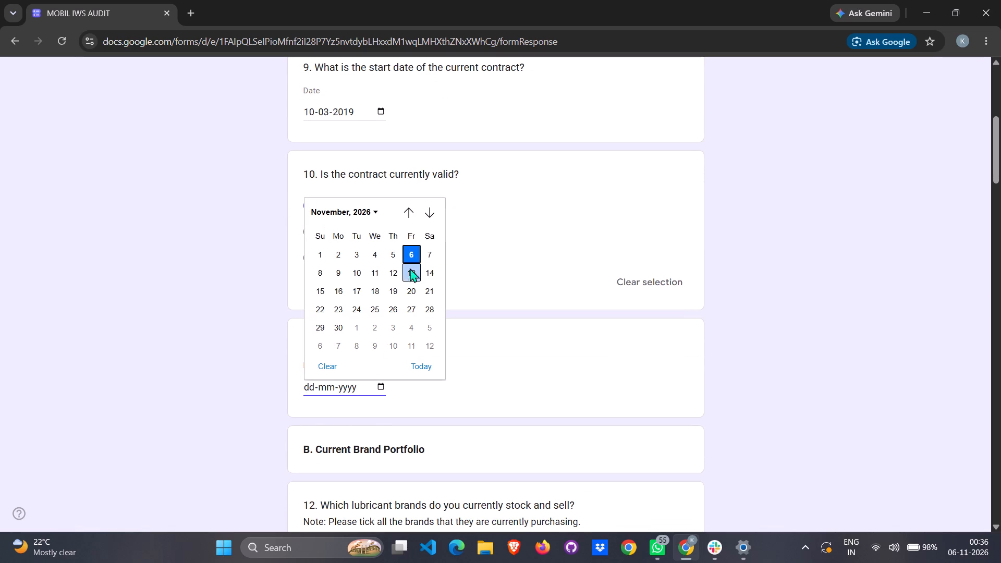
{"action": "left_click", "coordinate": [373, 211]}
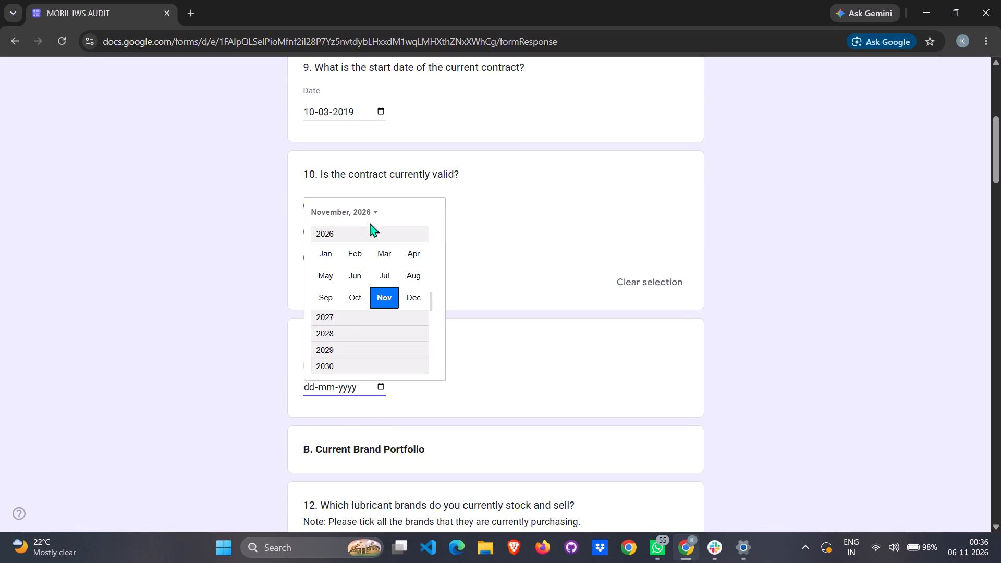
{"action": "left_click", "coordinate": [339, 321]}
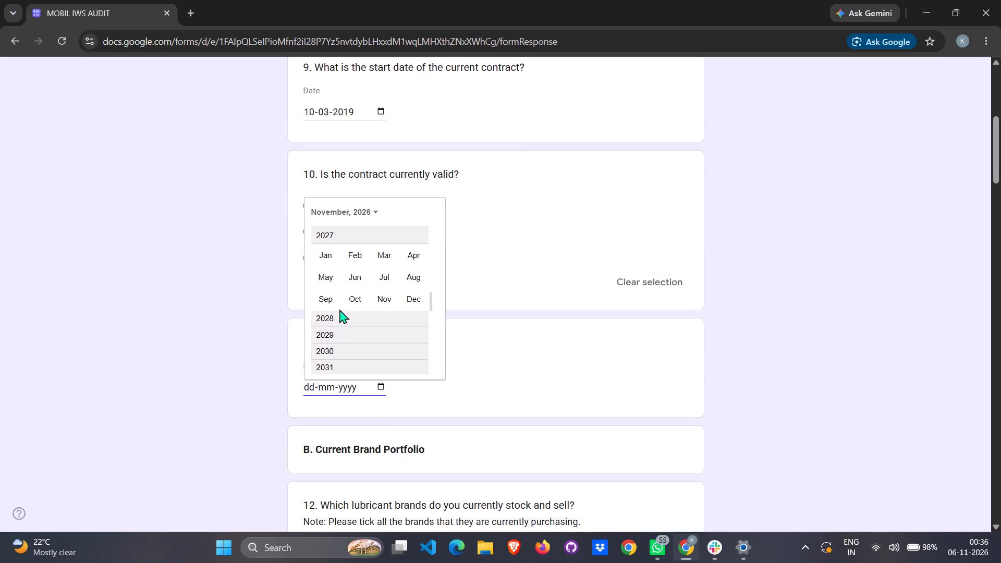
{"action": "left_click", "coordinate": [378, 259]}
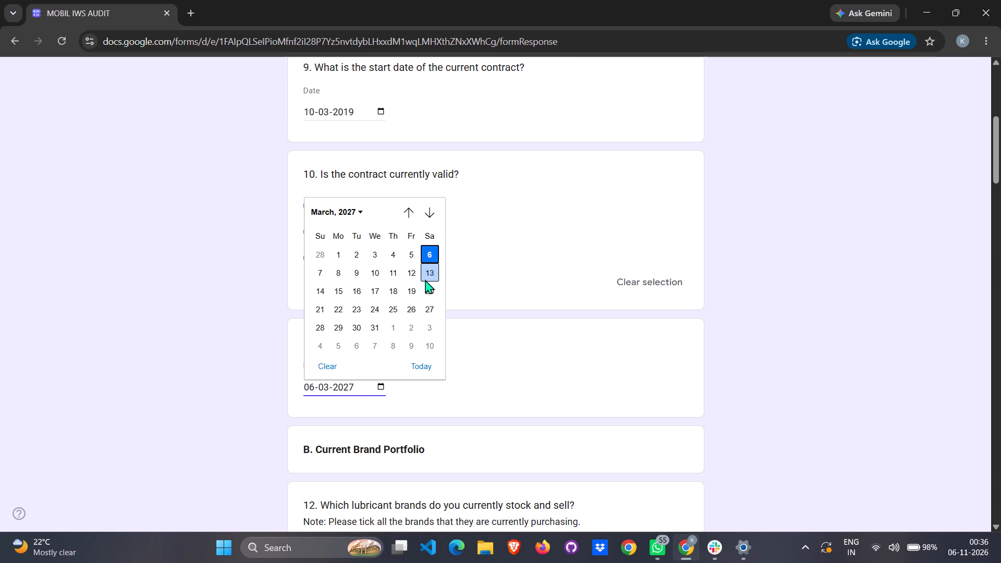
{"action": "left_click", "coordinate": [372, 278]}
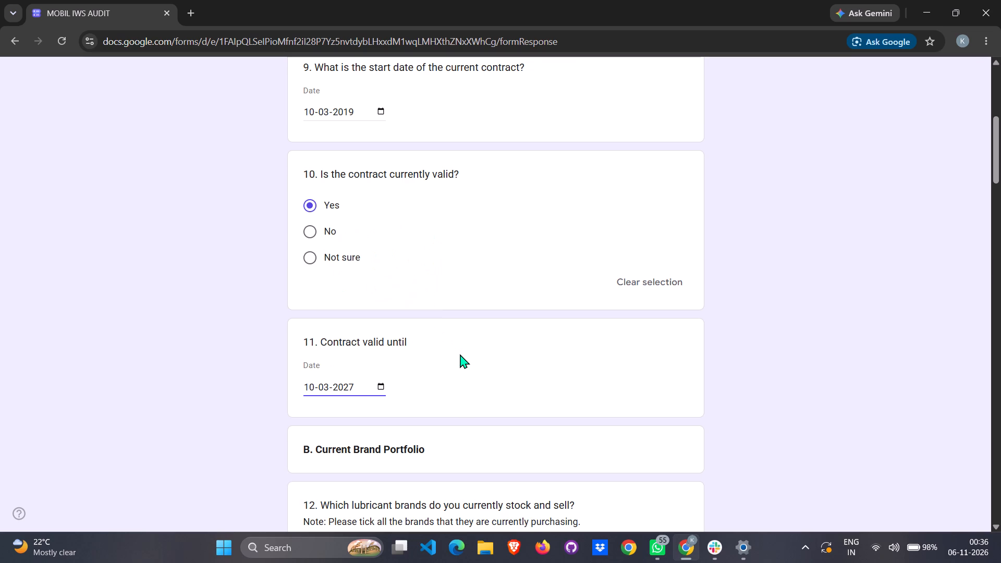
Select Mobil in question 12 as the lubricant brand currently stocked and sold.
{"action": "scroll", "coordinate": [460, 354], "scroll_direction": "down", "scroll_amount": 5}
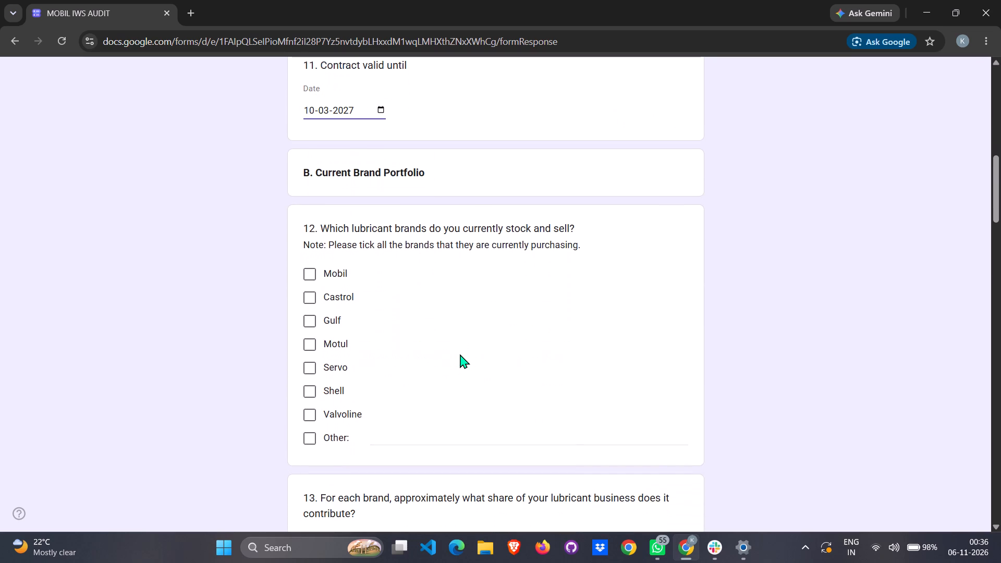
{"action": "scroll", "coordinate": [460, 354], "scroll_direction": "down", "scroll_amount": 1}
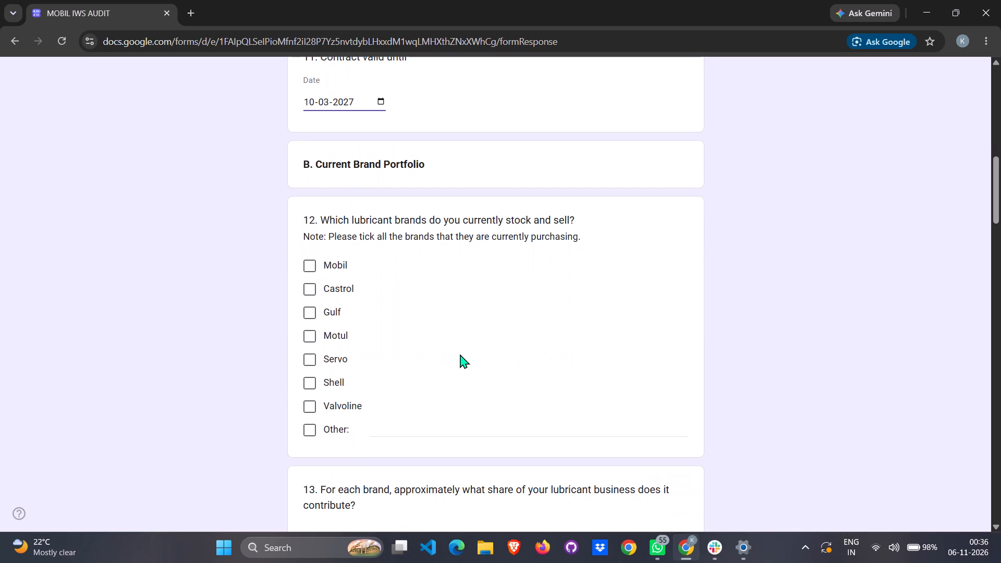
{"action": "left_click", "coordinate": [313, 264]}
Rate the brand shares in question 13: Mobil 76–100%, Castrol and Gulf 11–25%, Shell 26–50%.
{"action": "scroll", "coordinate": [379, 352], "scroll_direction": "down", "scroll_amount": 4}
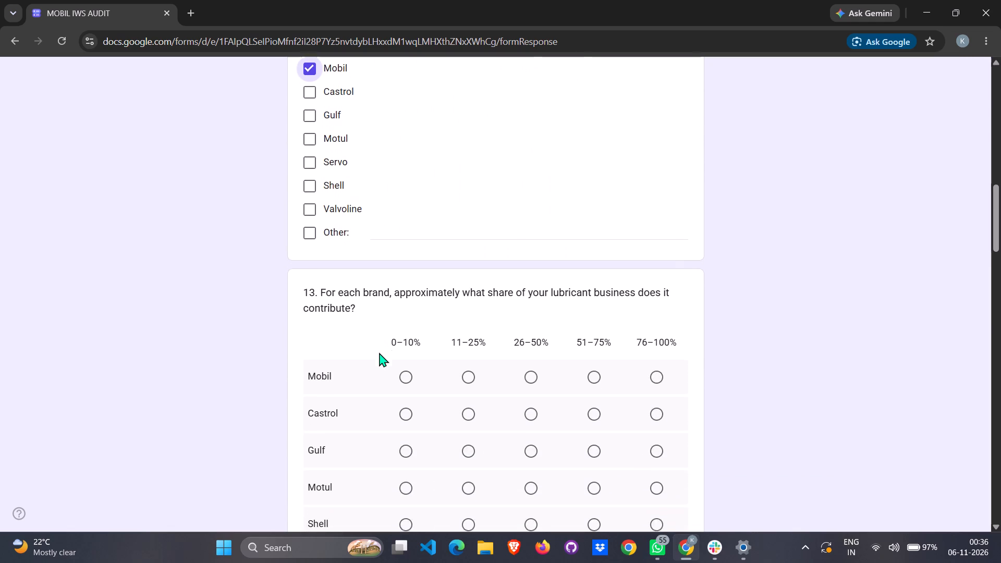
{"action": "scroll", "coordinate": [379, 352], "scroll_direction": "down", "scroll_amount": 1}
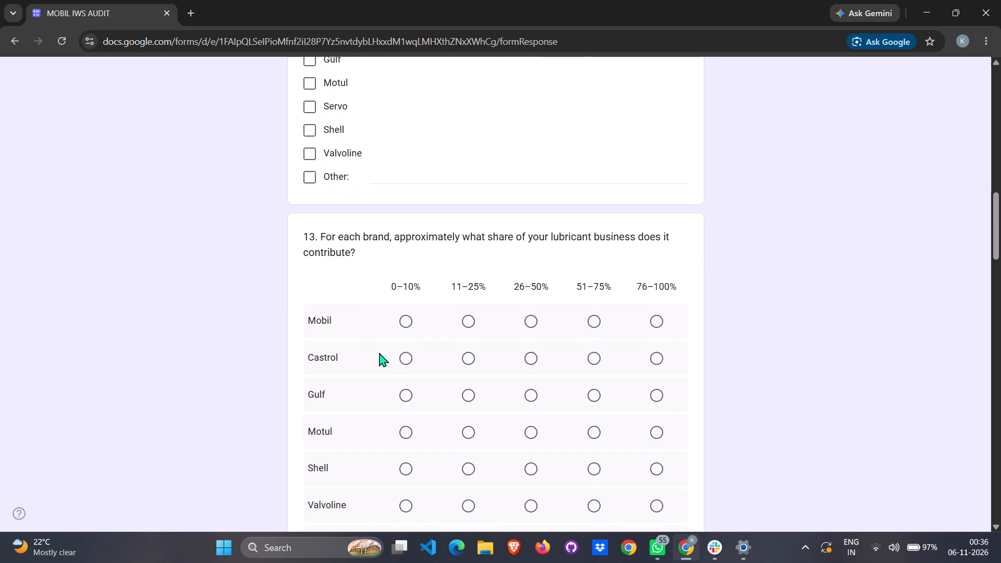
{"action": "scroll", "coordinate": [379, 352], "scroll_direction": "down", "scroll_amount": 1}
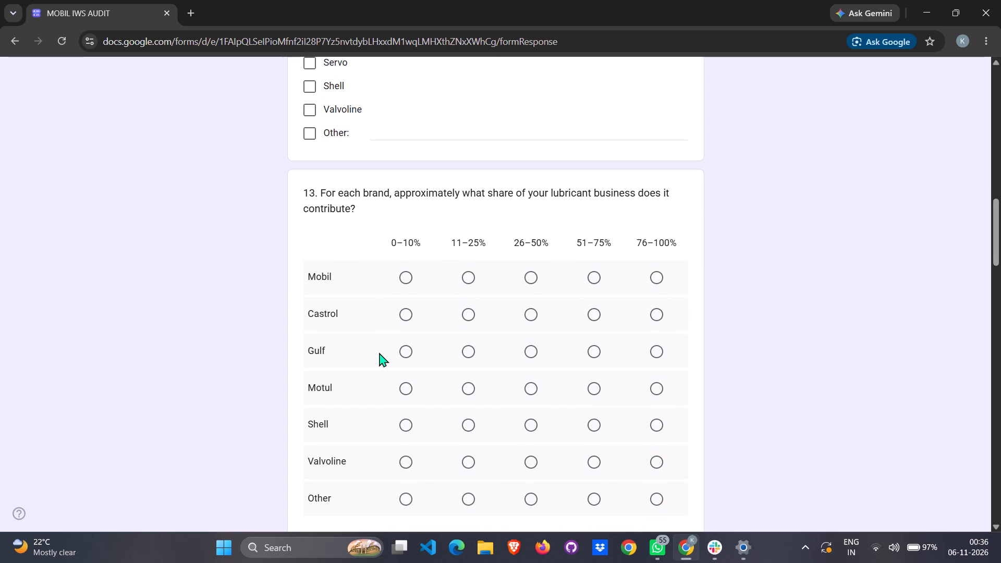
{"action": "left_click", "coordinate": [654, 274]}
{"action": "scroll", "coordinate": [545, 388], "scroll_direction": "down", "scroll_amount": 1}
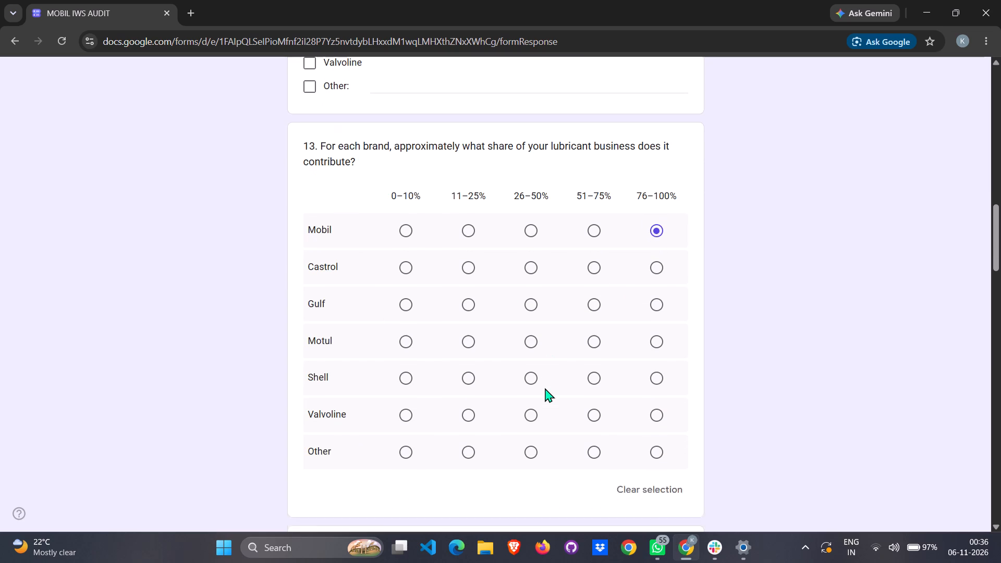
{"action": "scroll", "coordinate": [545, 388], "scroll_direction": "down", "scroll_amount": 1}
{"action": "left_click", "coordinate": [472, 213]}
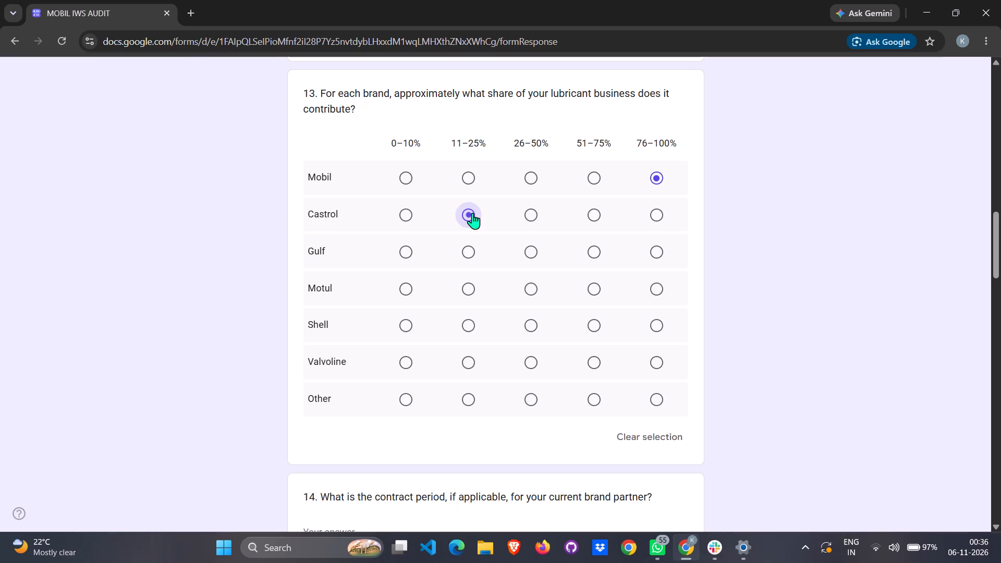
{"action": "left_click", "coordinate": [469, 254]}
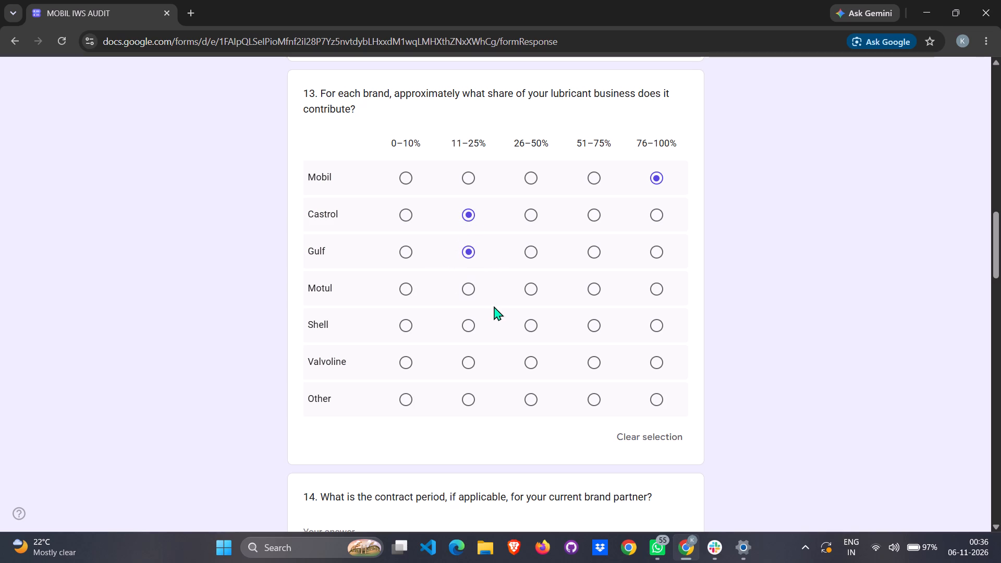
{"action": "left_click", "coordinate": [528, 325]}
Answer question 14 with "1 year" as the contract period for the current brand partner.
{"action": "scroll", "coordinate": [528, 325], "scroll_direction": "down", "scroll_amount": 3}
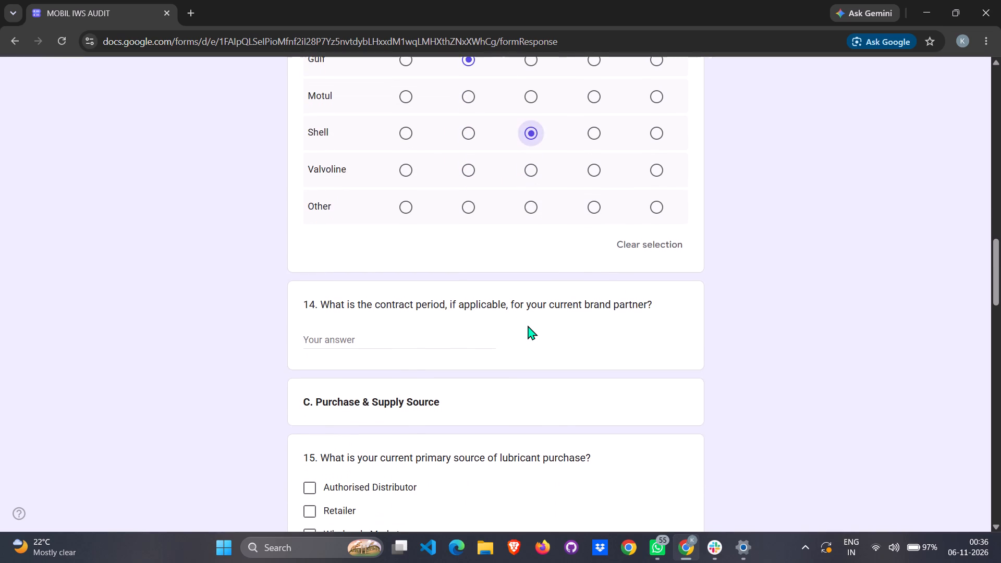
{"action": "scroll", "coordinate": [528, 325], "scroll_direction": "down", "scroll_amount": 1}
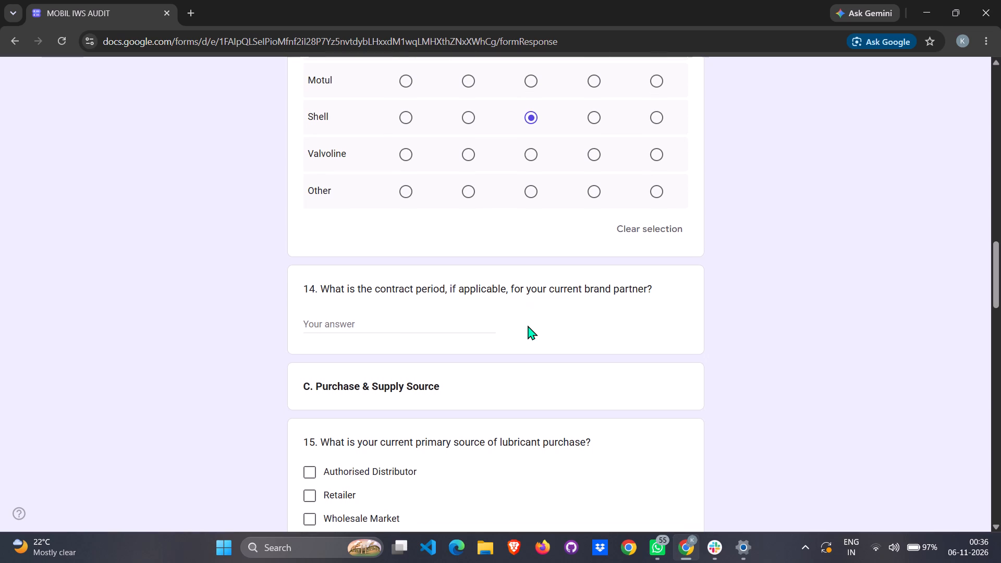
{"action": "left_click", "coordinate": [355, 328]}
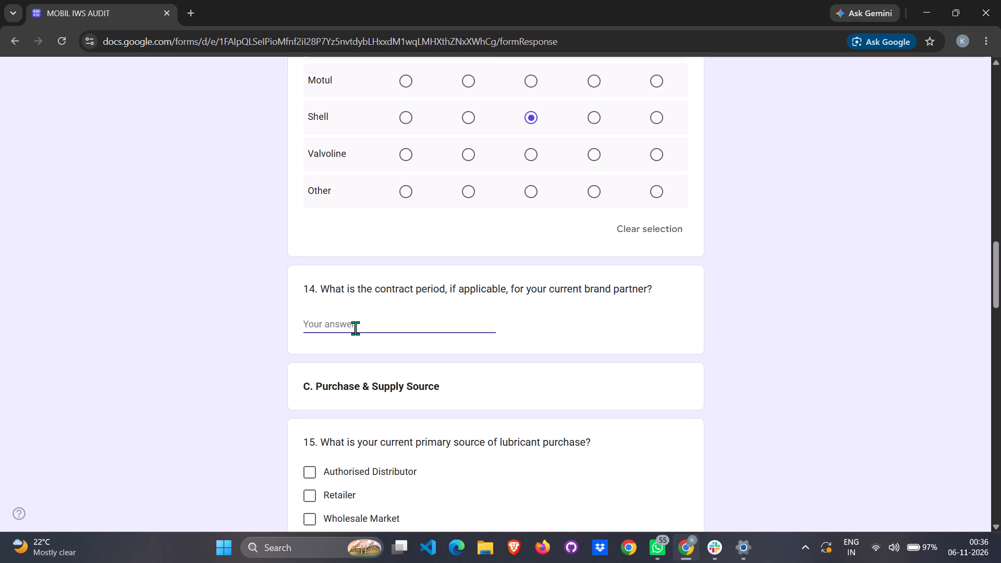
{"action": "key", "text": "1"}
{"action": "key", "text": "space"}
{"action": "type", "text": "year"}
Choose Authorised Distributor in question 15 as the primary source of lubricant purchase.
{"action": "scroll", "coordinate": [451, 388], "scroll_direction": "down", "scroll_amount": 4}
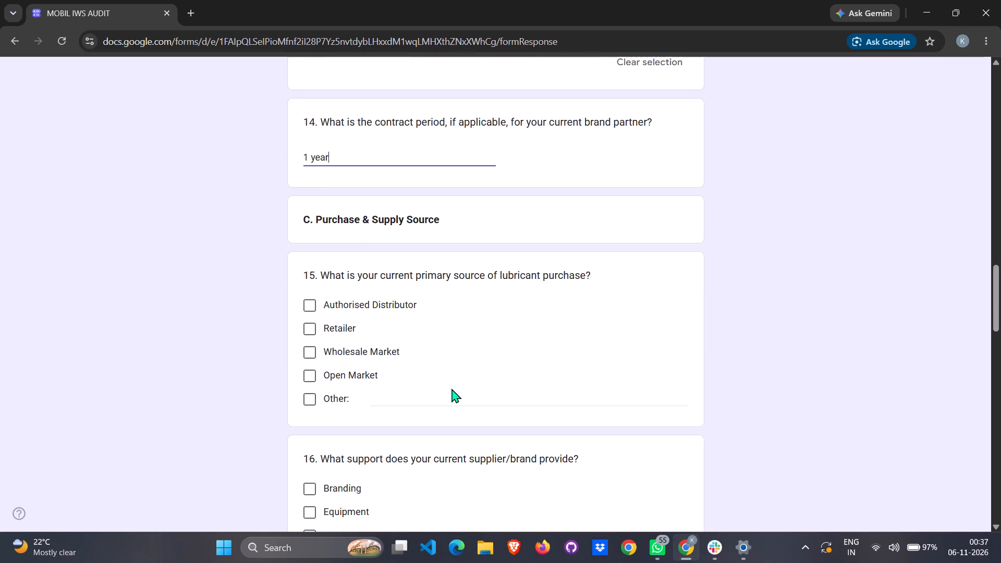
{"action": "left_click", "coordinate": [308, 302]}
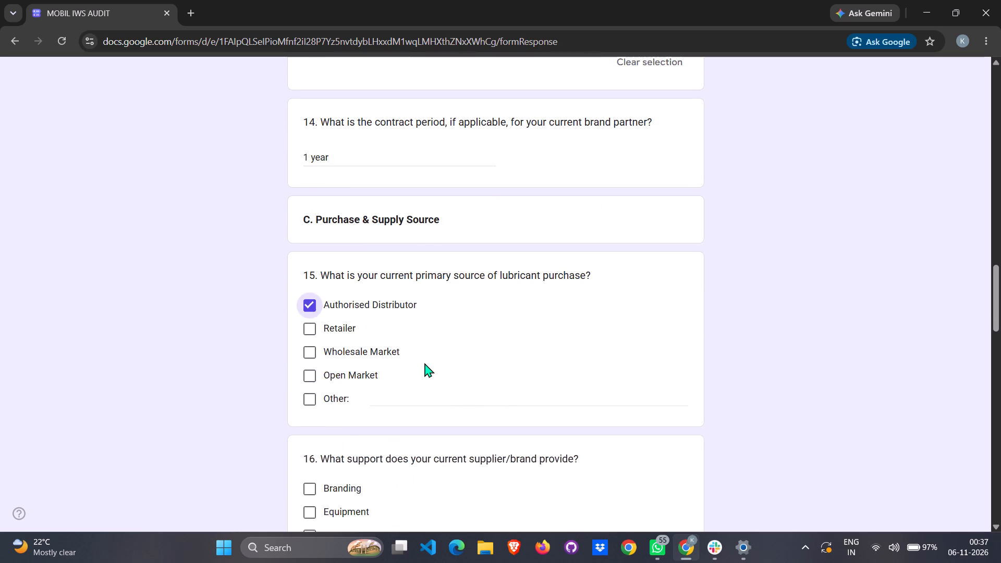
Select Branding, Promotional Support, Website, Certifications, and Signage & Uniforms in question 16 as the support the current supplier provides.
{"action": "scroll", "coordinate": [424, 363], "scroll_direction": "down", "scroll_amount": 5}
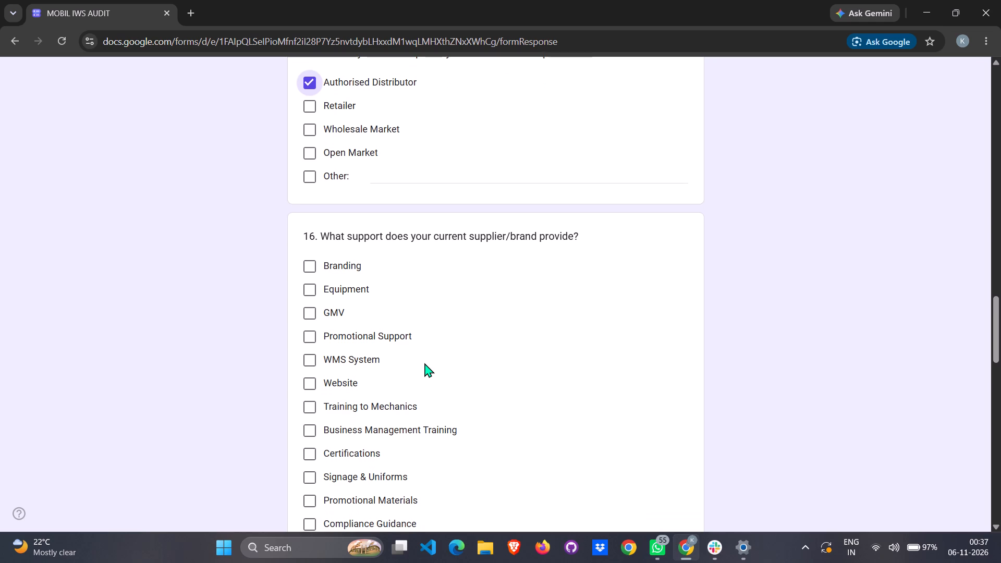
{"action": "scroll", "coordinate": [424, 363], "scroll_direction": "down", "scroll_amount": 1}
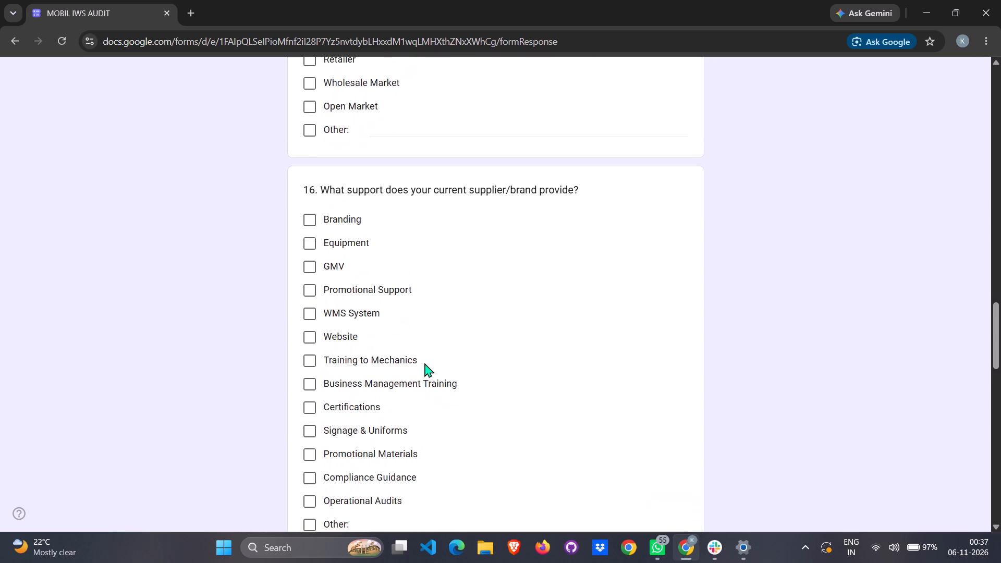
{"action": "scroll", "coordinate": [424, 363], "scroll_direction": "down", "scroll_amount": 1}
{"action": "left_click", "coordinate": [313, 220]}
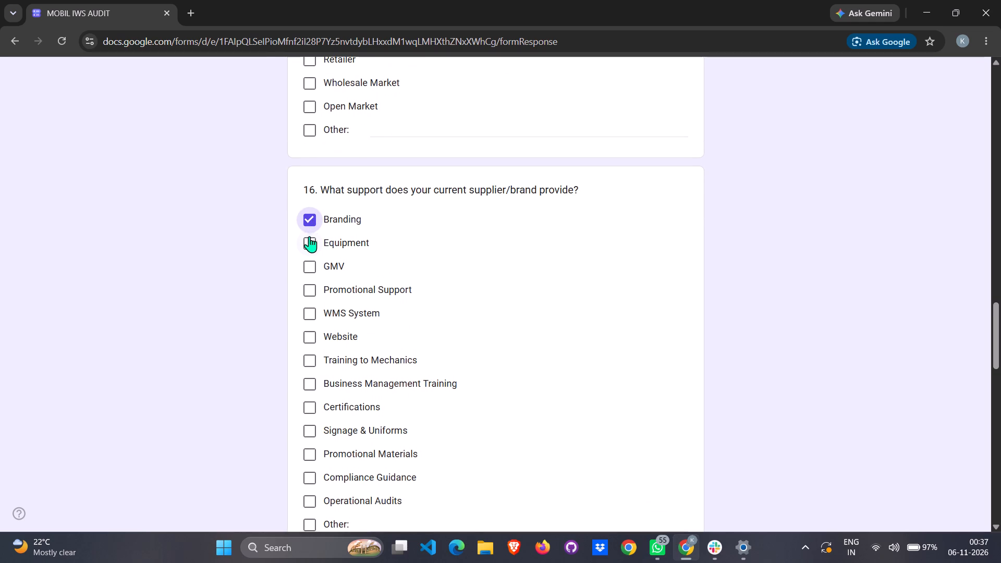
{"action": "scroll", "coordinate": [309, 244], "scroll_direction": "down", "scroll_amount": 1}
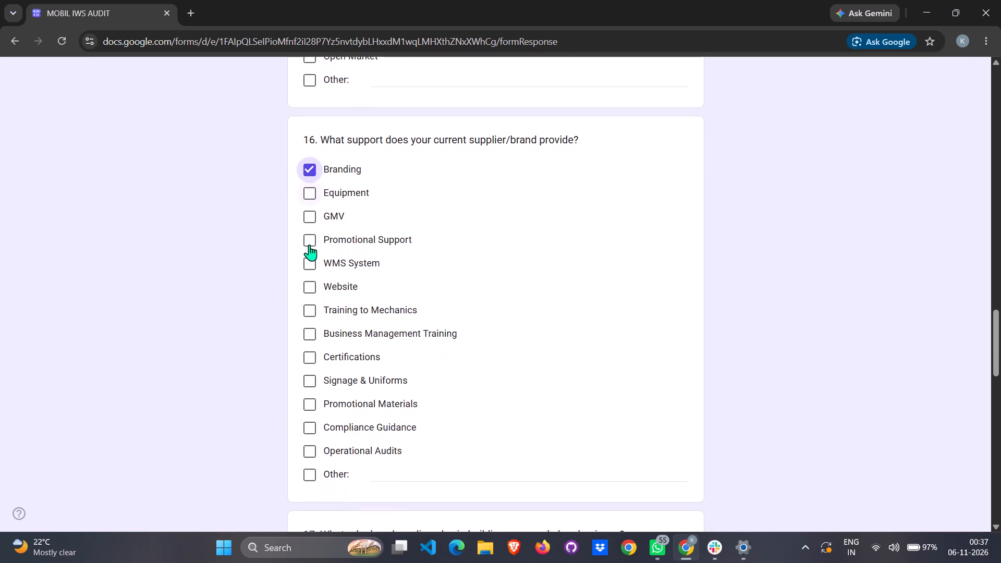
{"action": "scroll", "coordinate": [309, 244], "scroll_direction": "down", "scroll_amount": 1}
{"action": "left_click", "coordinate": [309, 234]}
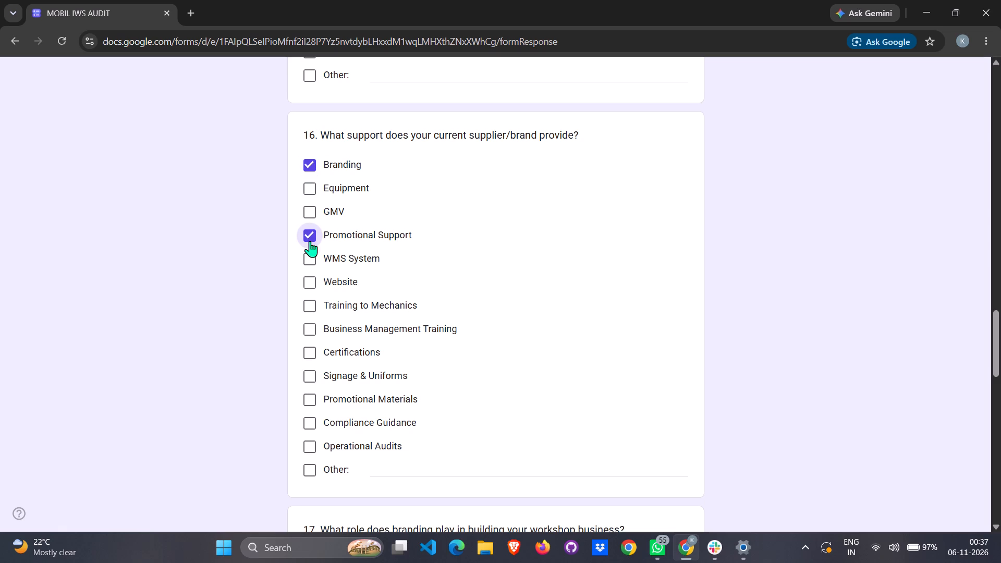
{"action": "left_click", "coordinate": [308, 284]}
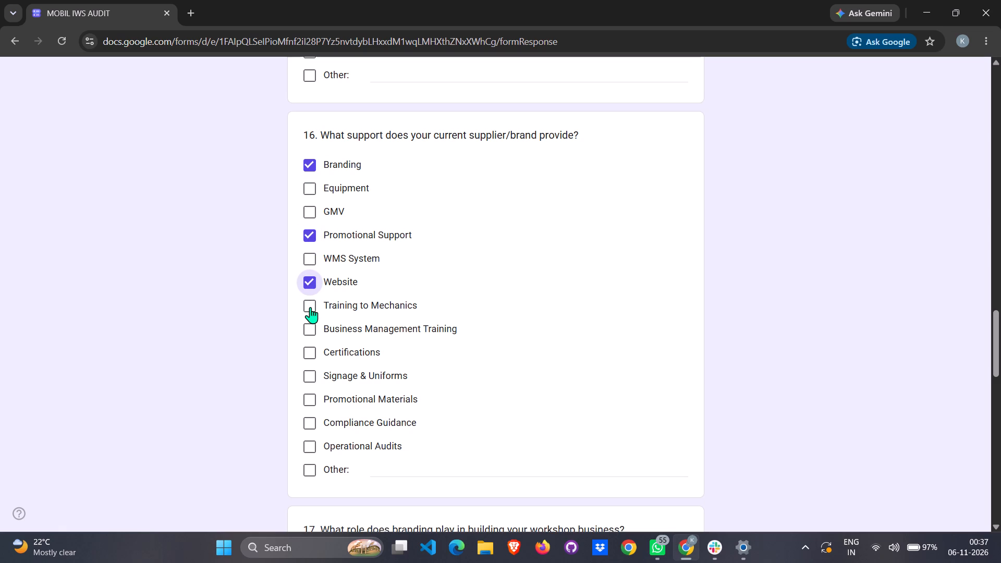
{"action": "left_click", "coordinate": [309, 350]}
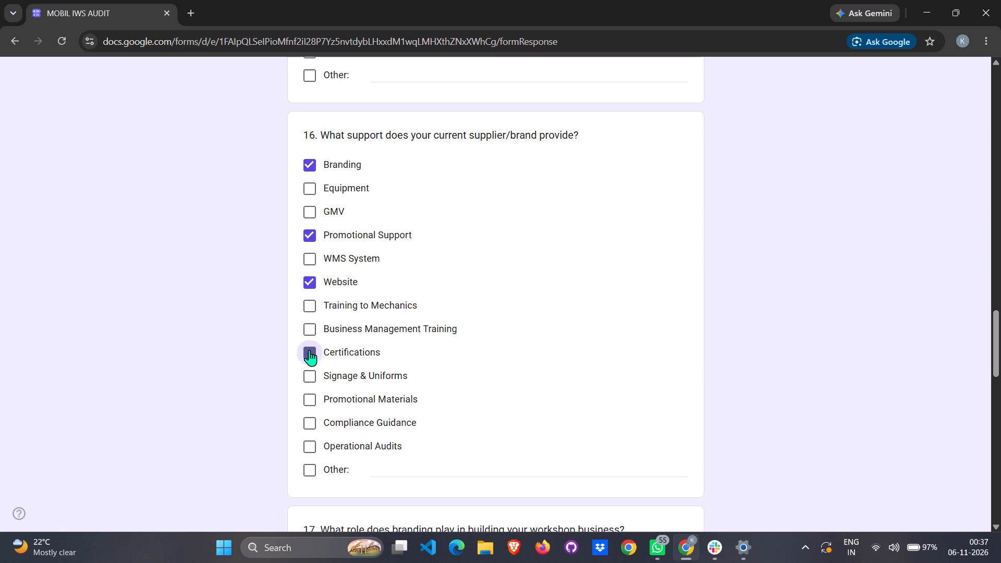
{"action": "double_click", "coordinate": [308, 380]}
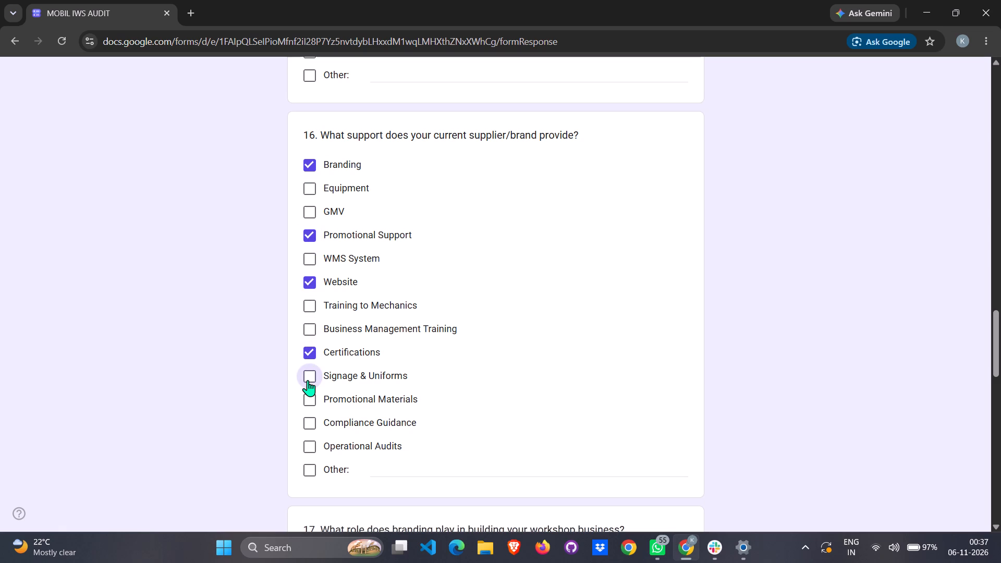
{"action": "left_click", "coordinate": [308, 380]}
In question 17, select attracting new customers, workshop visibility, trust and credibility, professional appearance, differentiation from nearby competitors, and business growth / customer footfall.
{"action": "scroll", "coordinate": [350, 483], "scroll_direction": "down", "scroll_amount": 6}
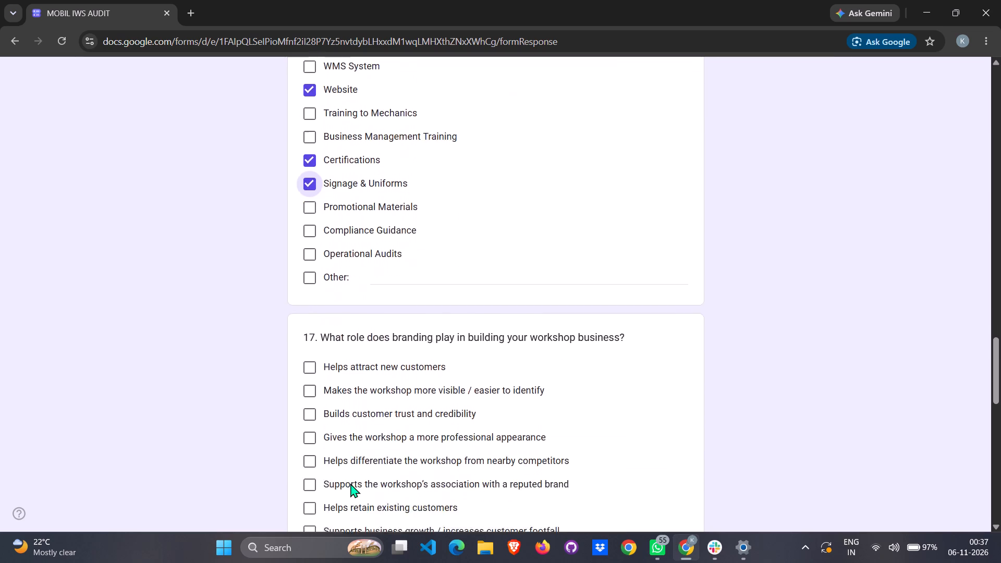
{"action": "scroll", "coordinate": [350, 483], "scroll_direction": "down", "scroll_amount": 1}
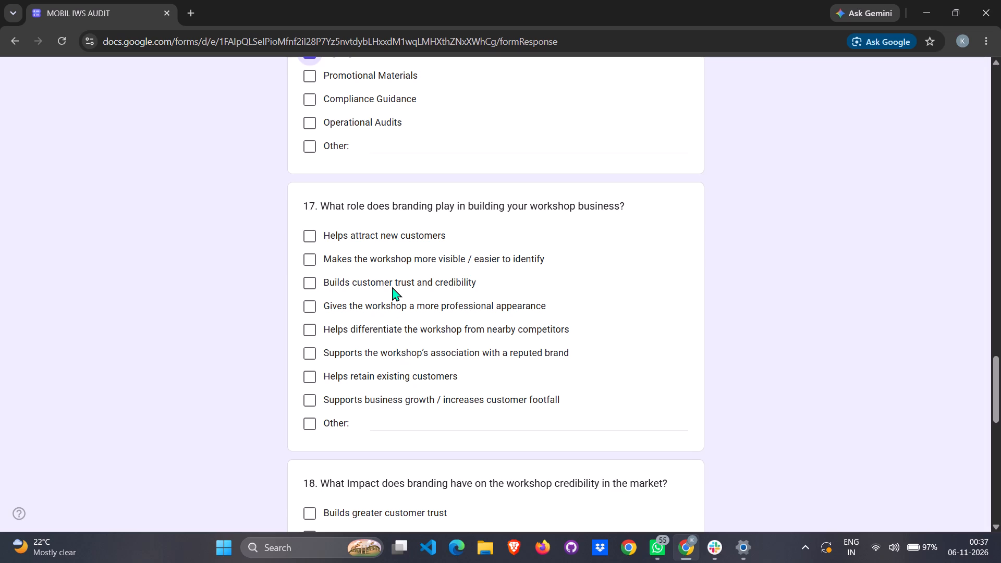
{"action": "left_click", "coordinate": [308, 235]}
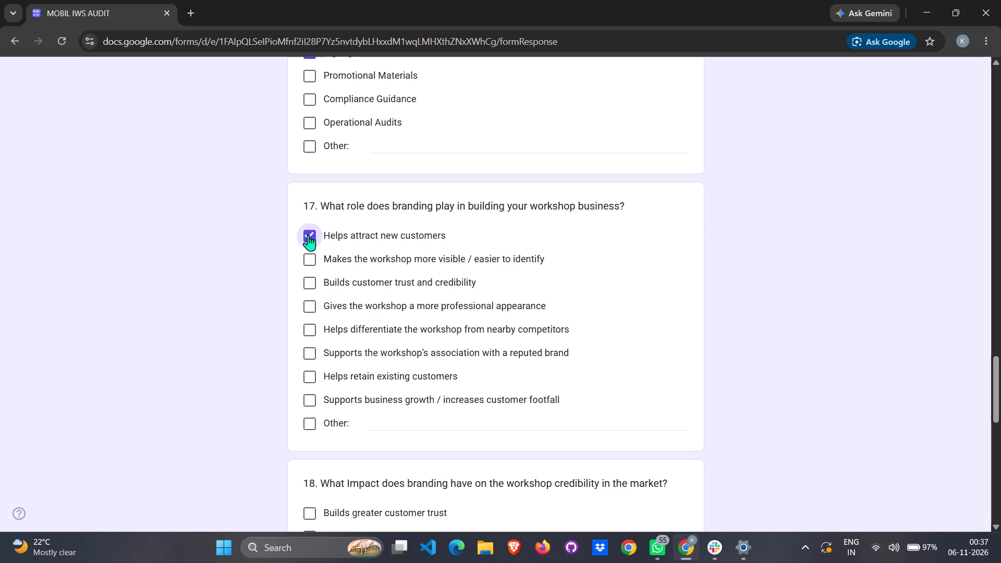
{"action": "left_click", "coordinate": [309, 263]}
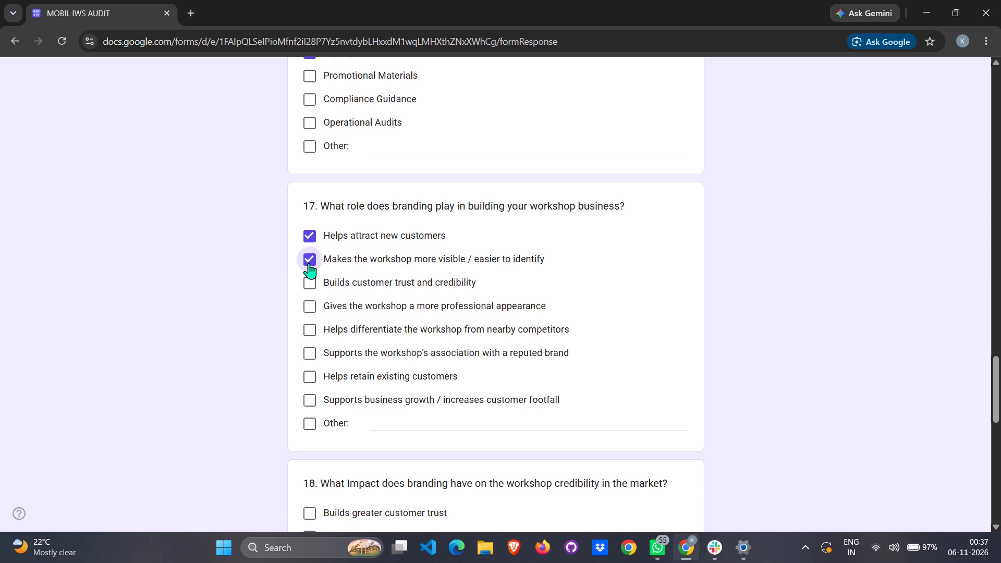
{"action": "left_click", "coordinate": [309, 286]}
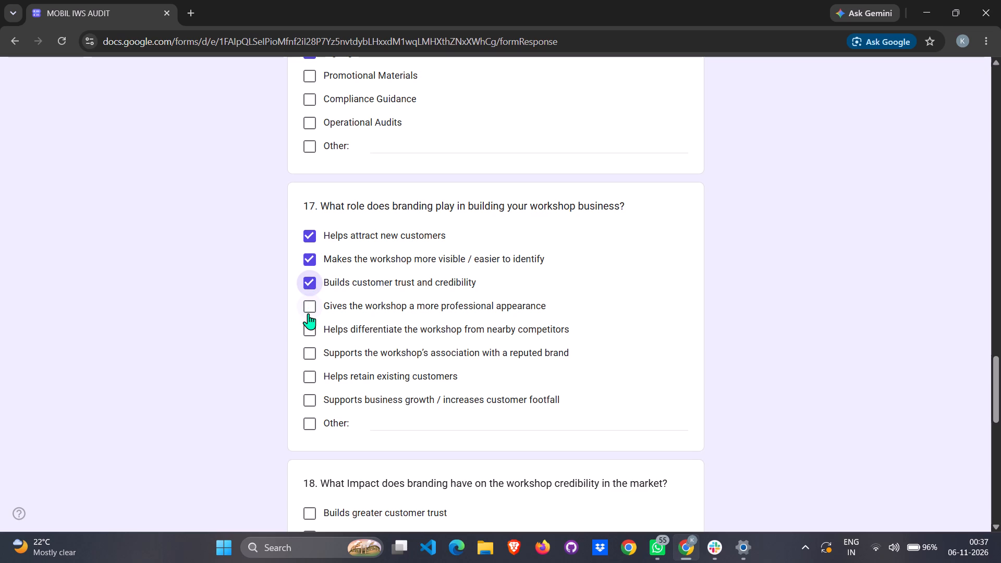
{"action": "left_click", "coordinate": [308, 309]}
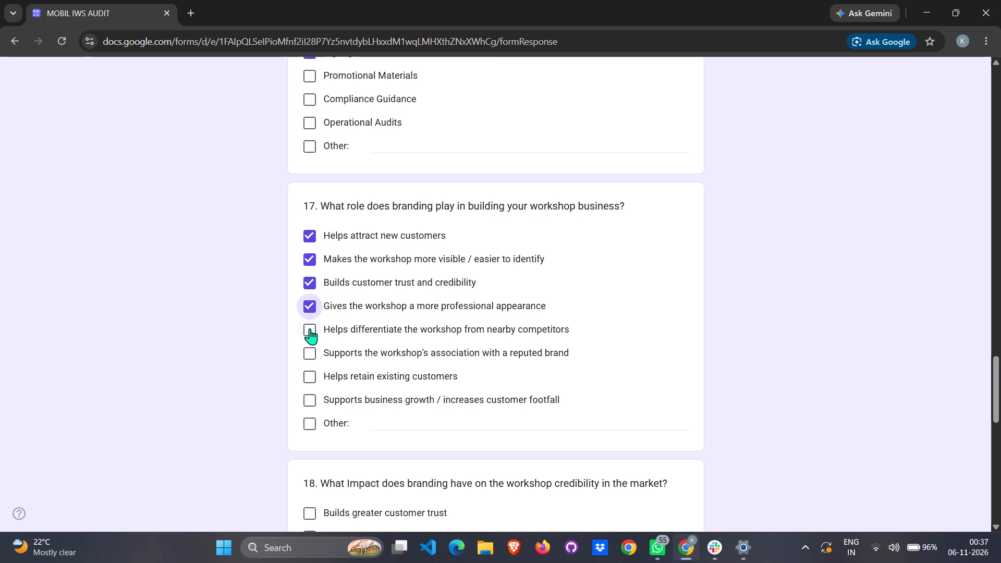
{"action": "left_click", "coordinate": [311, 331]}
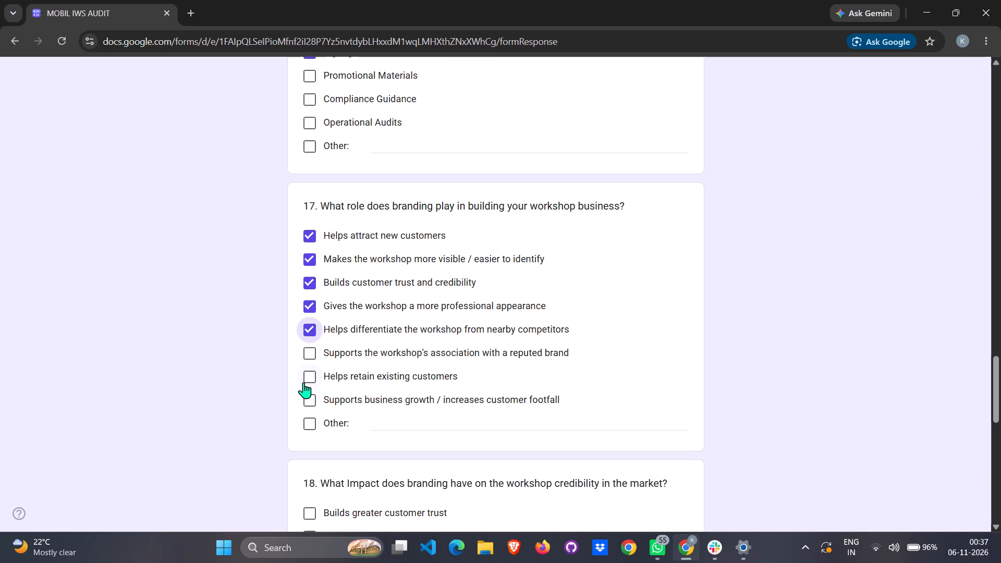
{"action": "scroll", "coordinate": [383, 404], "scroll_direction": "down", "scroll_amount": 1}
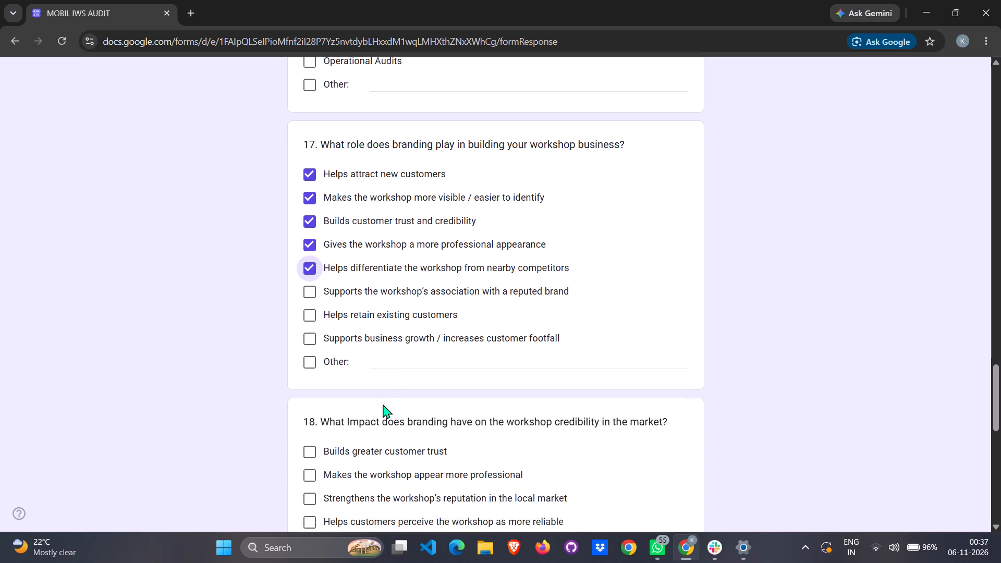
{"action": "scroll", "coordinate": [383, 404], "scroll_direction": "down", "scroll_amount": 1}
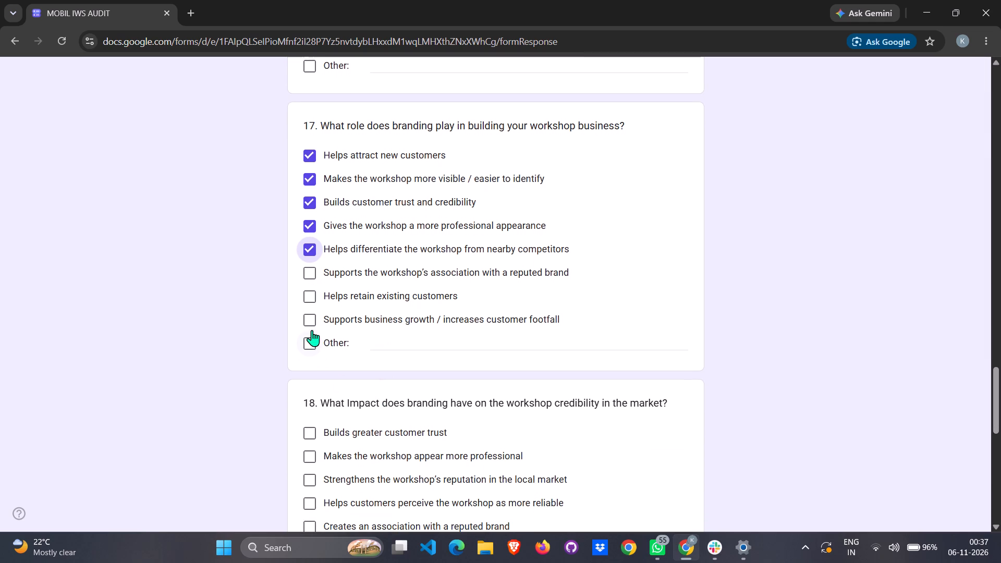
{"action": "left_click", "coordinate": [309, 319]}
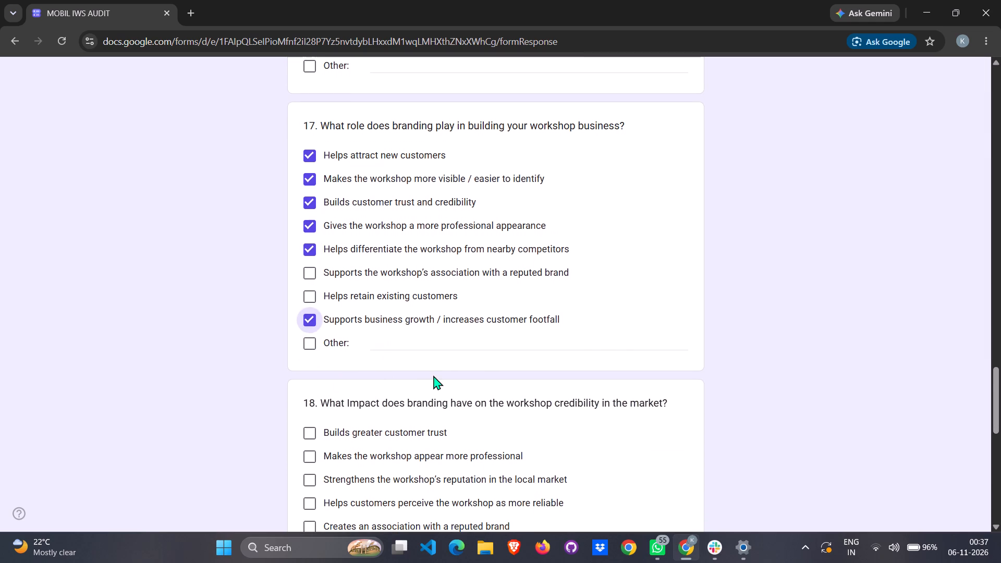
In question 18, select greater customer trust, being perceived as more reliable, association with a reputed brand, and increased customer confidence in services.
{"action": "scroll", "coordinate": [433, 375], "scroll_direction": "down", "scroll_amount": 4}
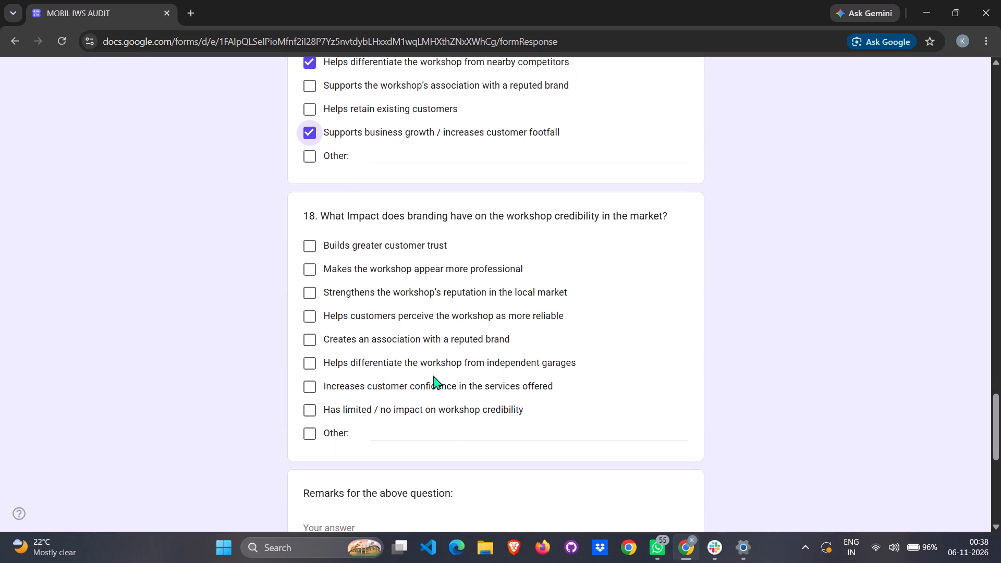
{"action": "left_click", "coordinate": [433, 375]}
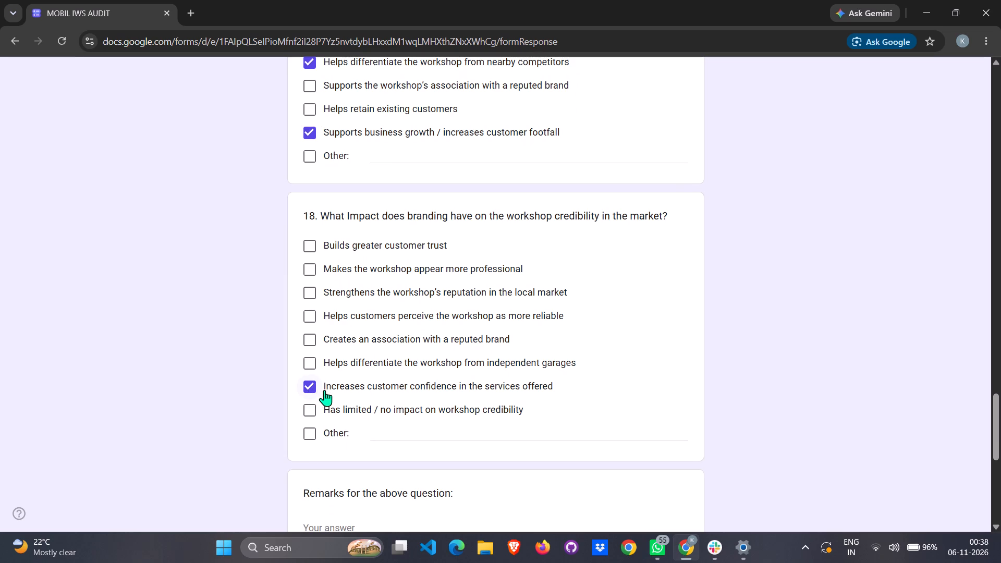
{"action": "left_click", "coordinate": [303, 385]}
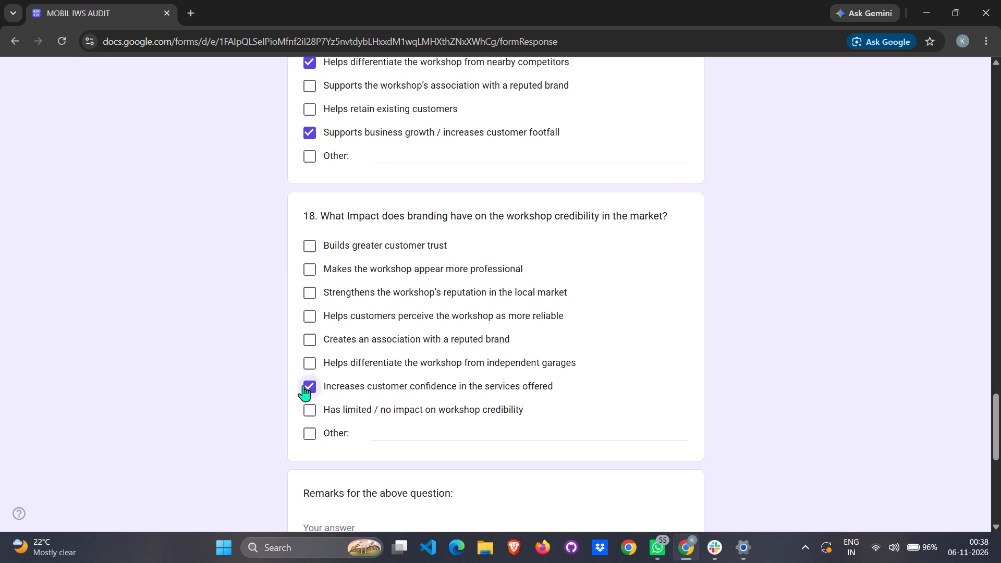
{"action": "left_click", "coordinate": [312, 247]}
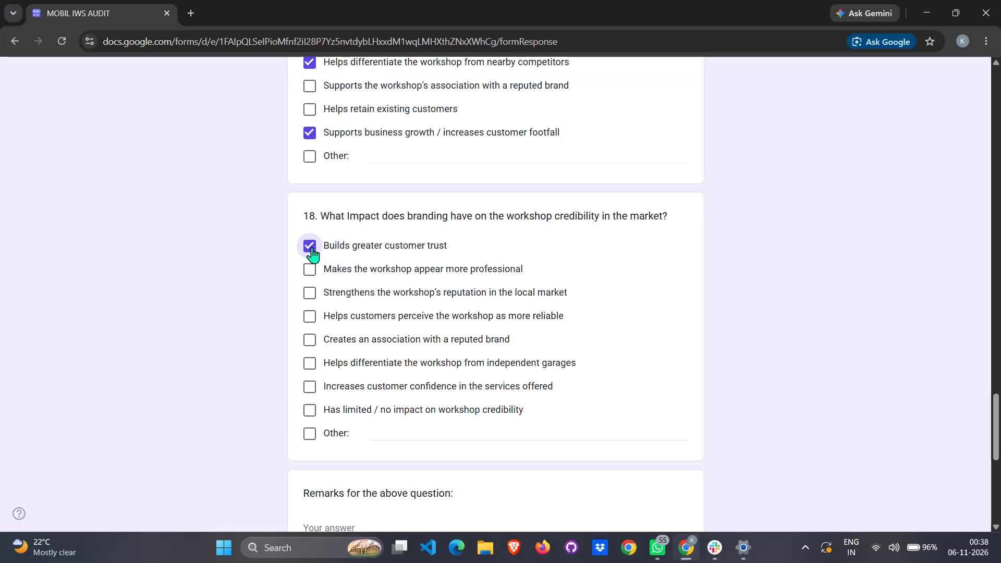
{"action": "left_click", "coordinate": [311, 317]}
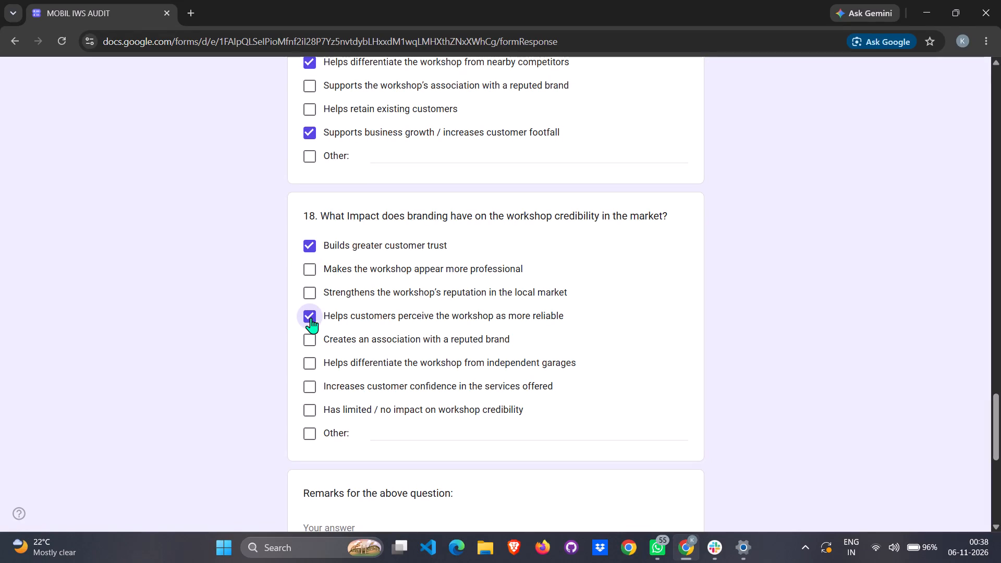
{"action": "left_click", "coordinate": [312, 340]}
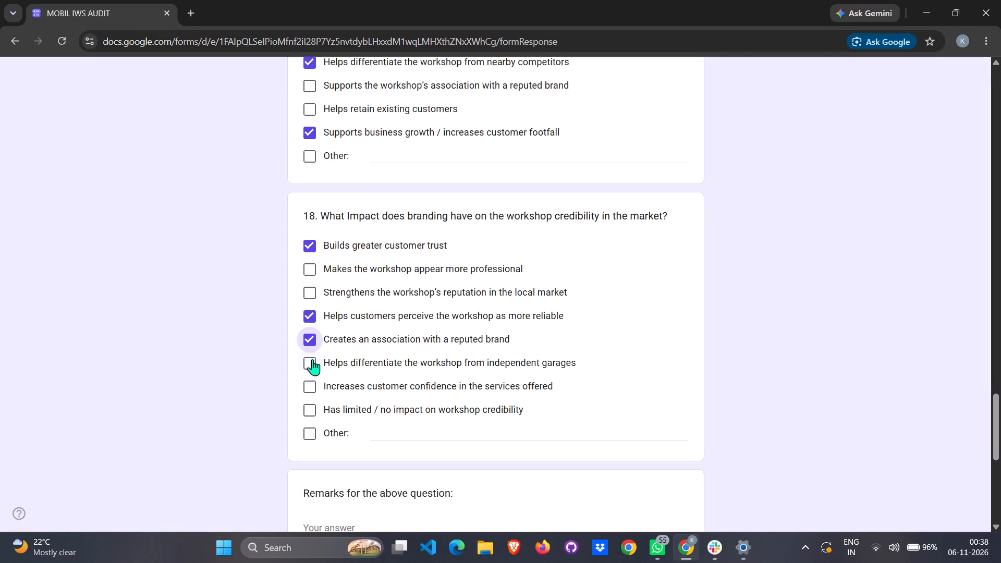
{"action": "left_click", "coordinate": [309, 383]}
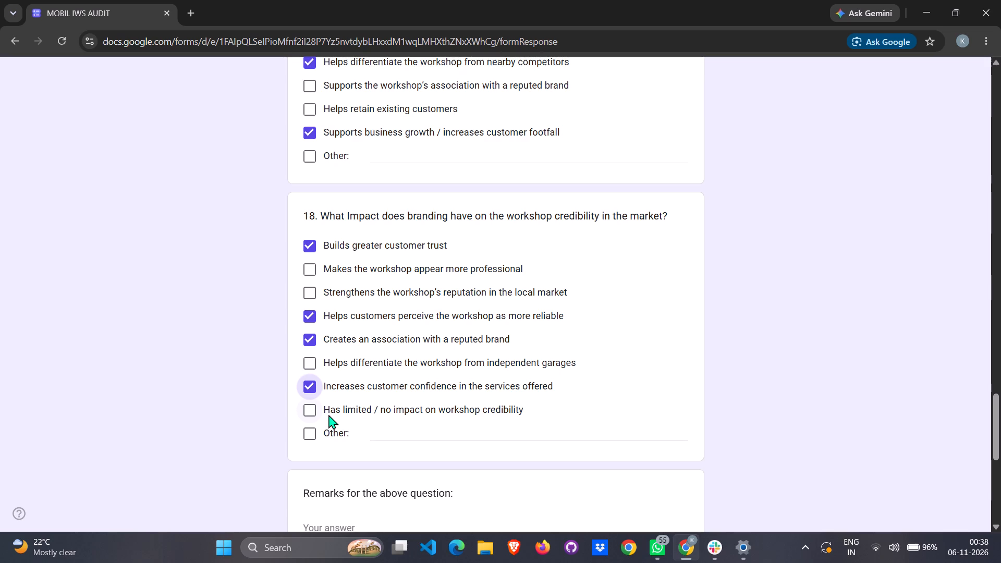
Copy the text of question 18 with its answer options, from "What Impact" through "Has limited / no impact on workshop credibility".
{"action": "scroll", "coordinate": [414, 407], "scroll_direction": "down", "scroll_amount": 3}
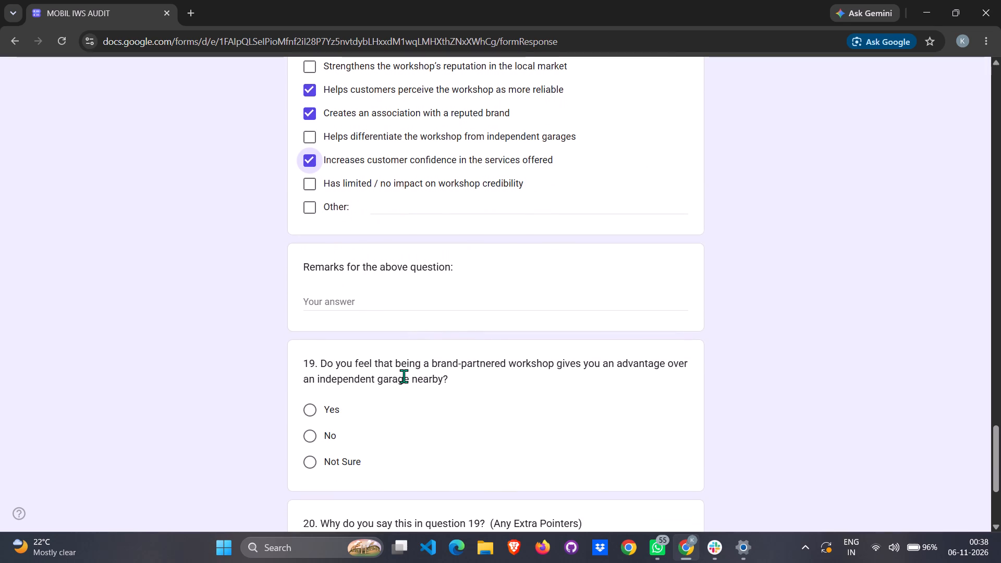
{"action": "scroll", "coordinate": [404, 376], "scroll_direction": "up", "scroll_amount": 1}
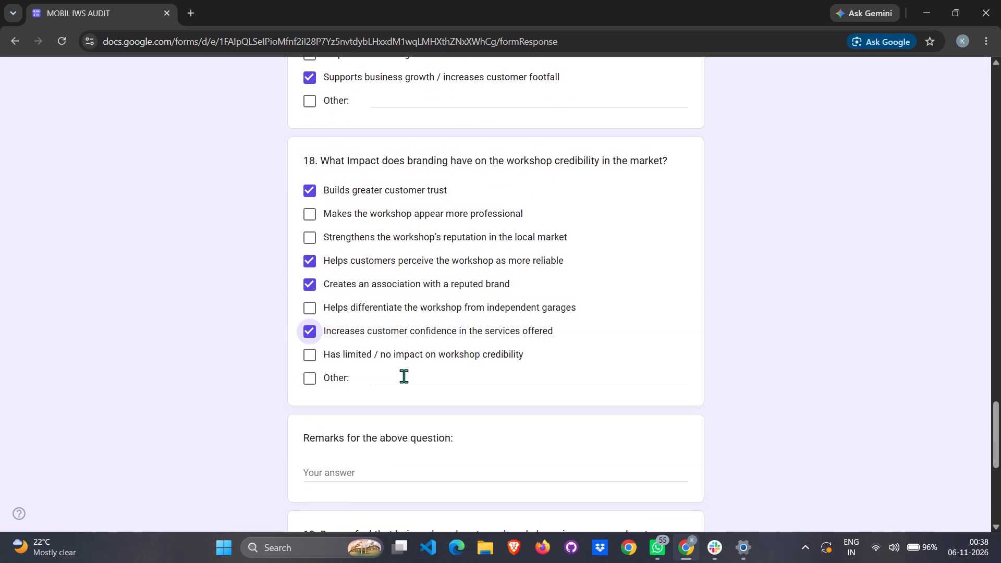
{"action": "scroll", "coordinate": [404, 376], "scroll_direction": "up", "scroll_amount": 1}
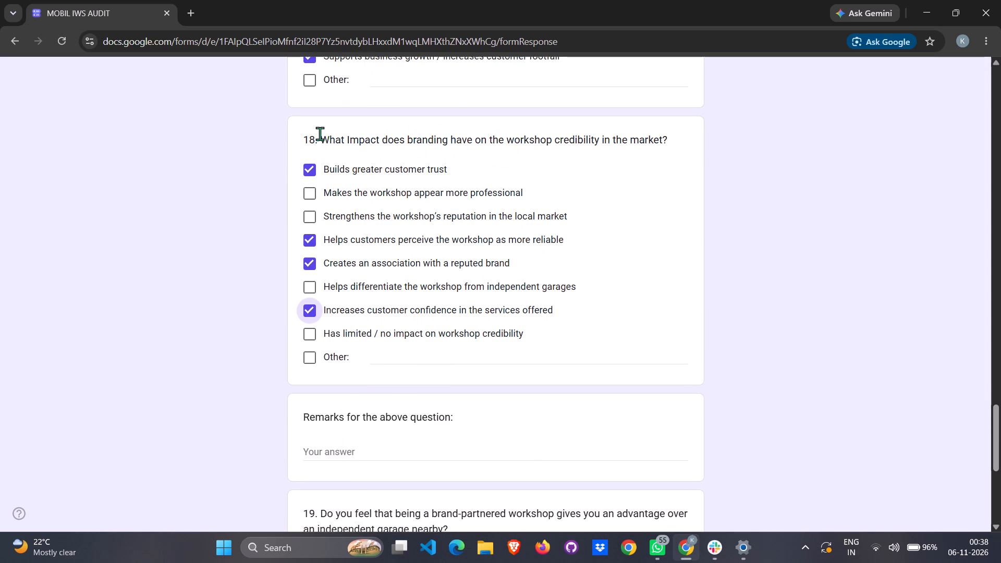
{"action": "left_click_drag", "start_coordinate": [320, 133], "coordinate": [485, 334]}
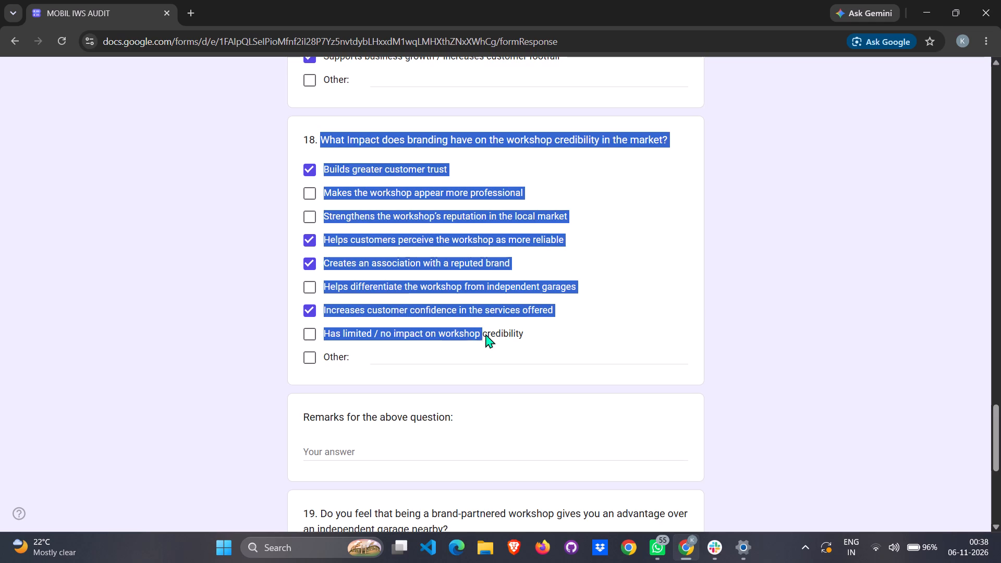
{"action": "left_click_drag", "start_coordinate": [485, 334], "coordinate": [544, 332]}
{"action": "key", "text": "ctrl+c"}
{"action": "left_click", "coordinate": [628, 550]}
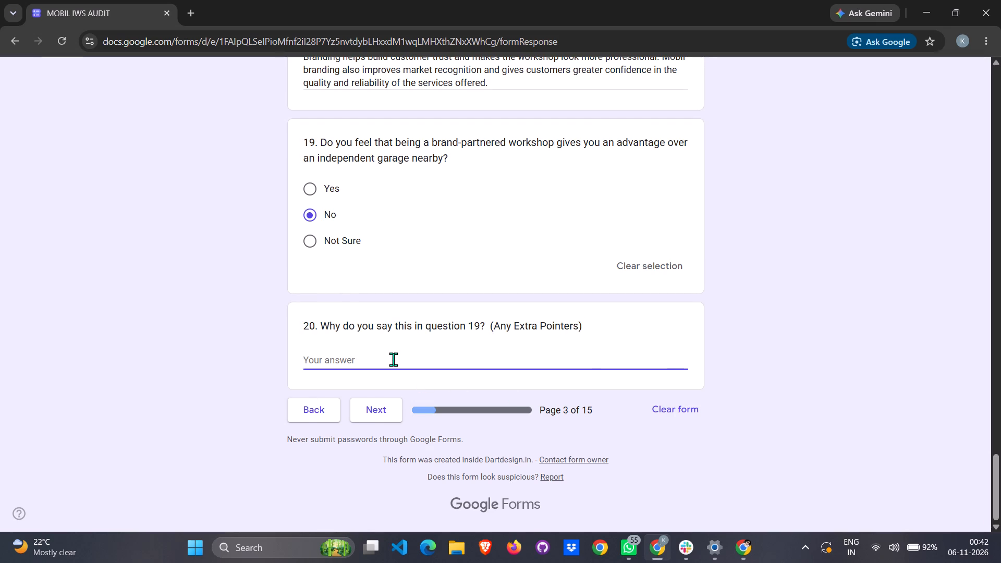
{"action": "key", "text": "ctrl+v"}
{"action": "left_click", "coordinate": [385, 435]}
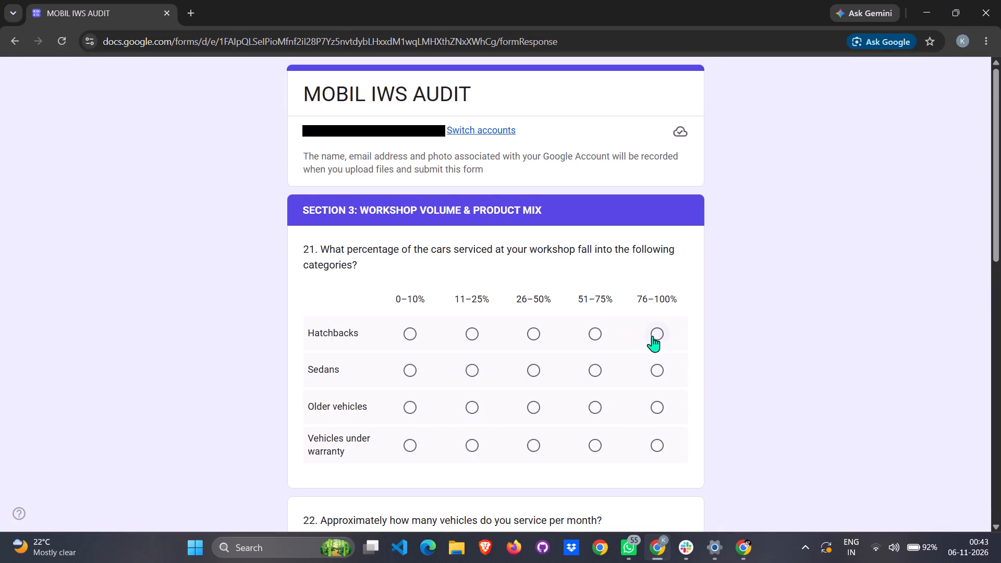
In question 21, choose 51–75% for hatchbacks, sedans, older vehicles and vehicles under warranty.
{"action": "left_click", "coordinate": [594, 332]}
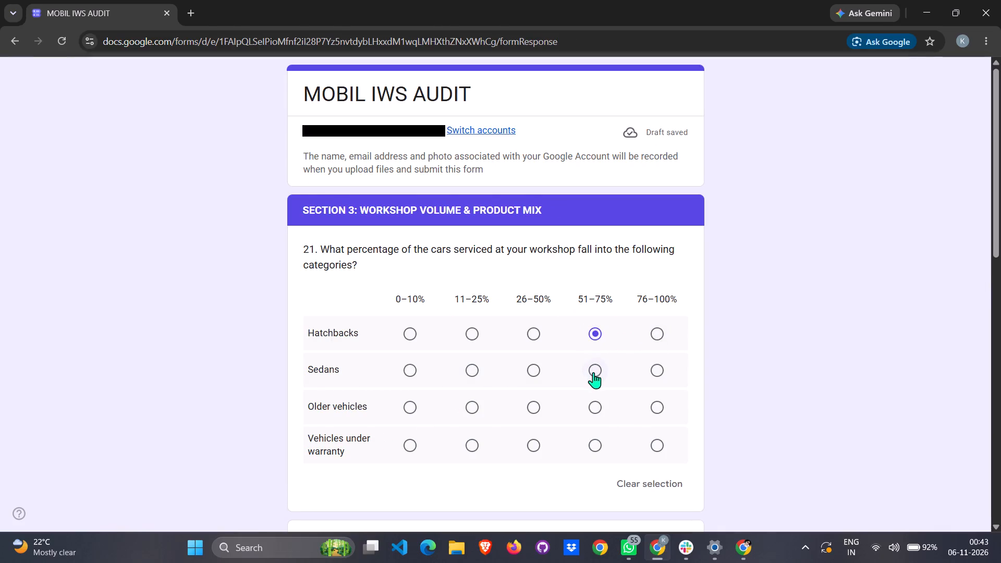
{"action": "left_click", "coordinate": [594, 373]}
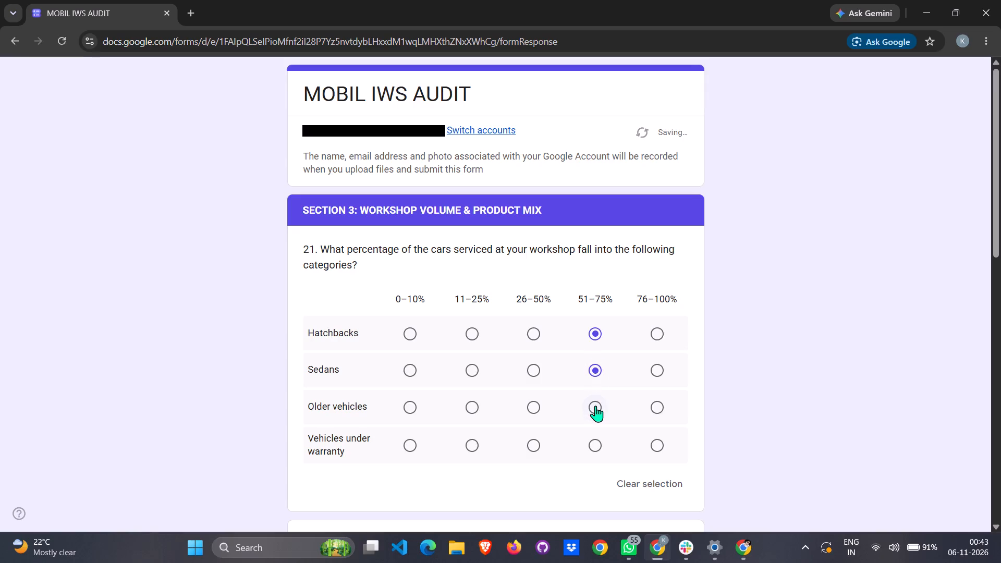
{"action": "left_click", "coordinate": [595, 406]}
{"action": "left_click", "coordinate": [593, 444]}
Start answering question 22 about the number of vehicles serviced per month.
{"action": "scroll", "coordinate": [593, 444], "scroll_direction": "down", "scroll_amount": 3}
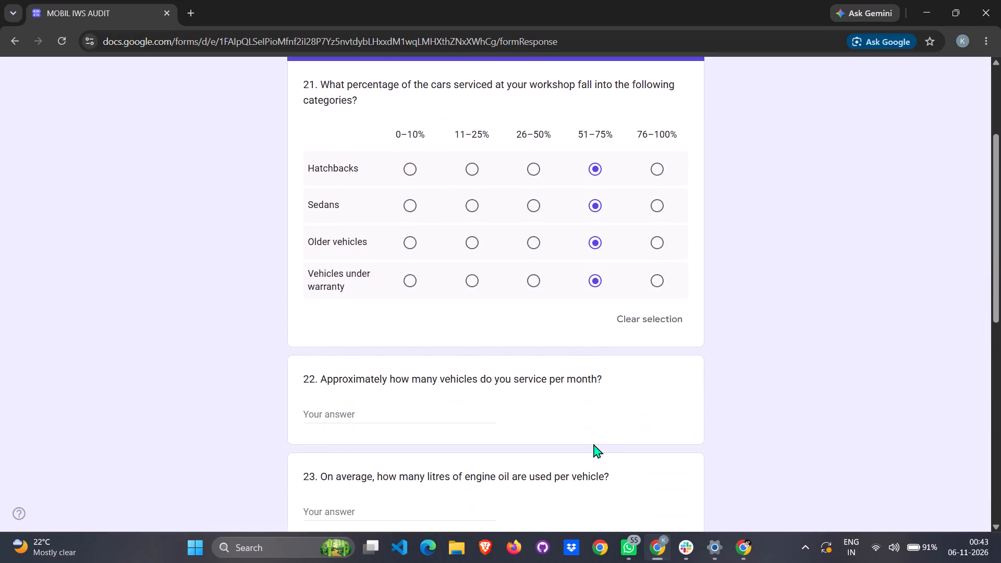
{"action": "scroll", "coordinate": [593, 444], "scroll_direction": "down", "scroll_amount": 2}
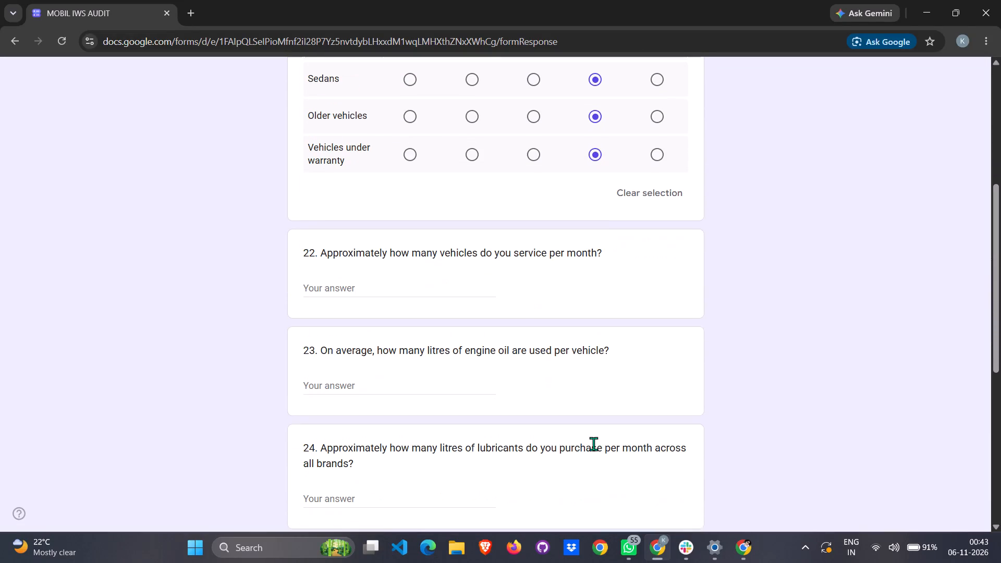
{"action": "left_click", "coordinate": [438, 287]}
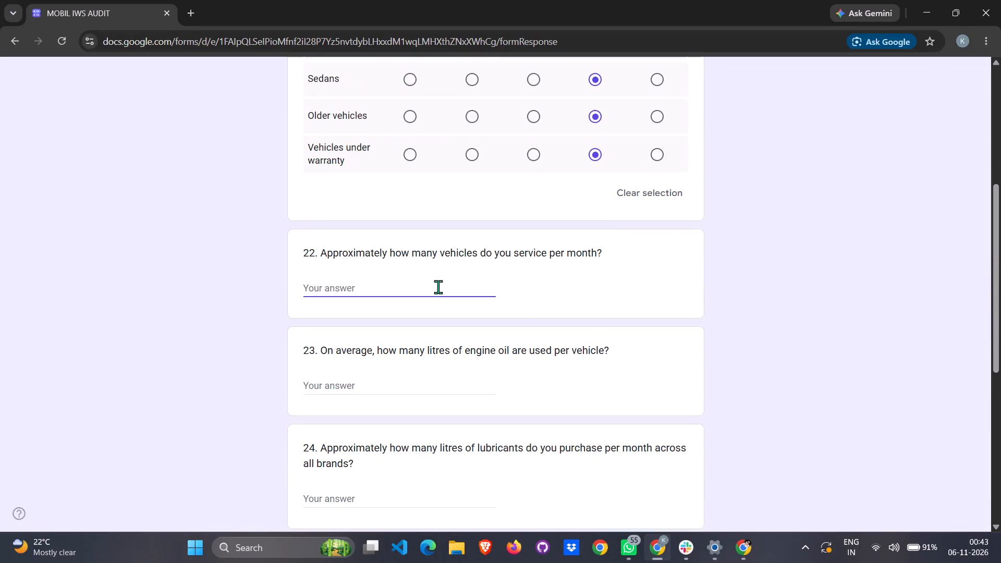
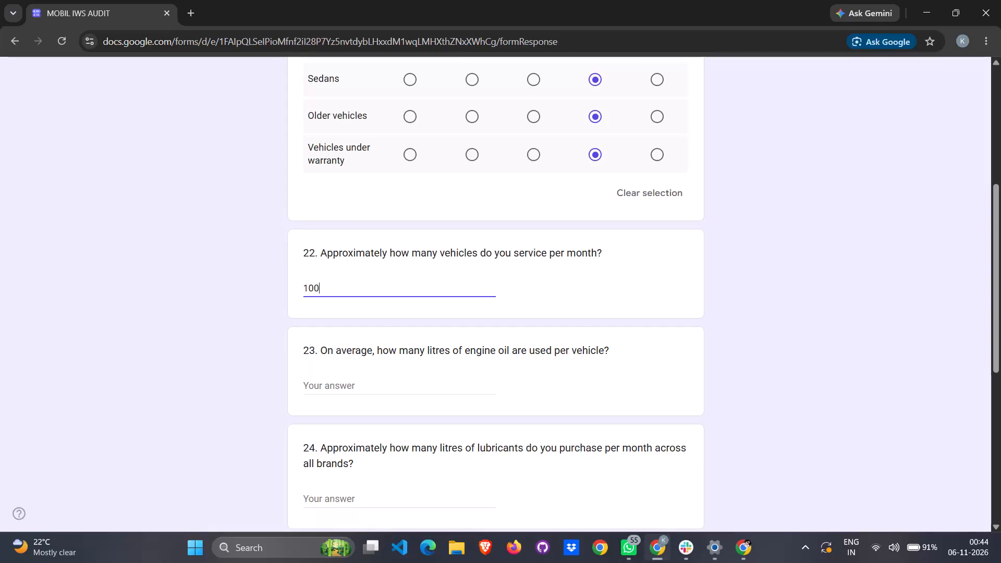
Set the answer to question 22, vehicles serviced per month, to "150+".
{"action": "key", "text": "BackSpace"}
{"action": "key", "text": "BackSpace"}
{"action": "type", "text": "50"}
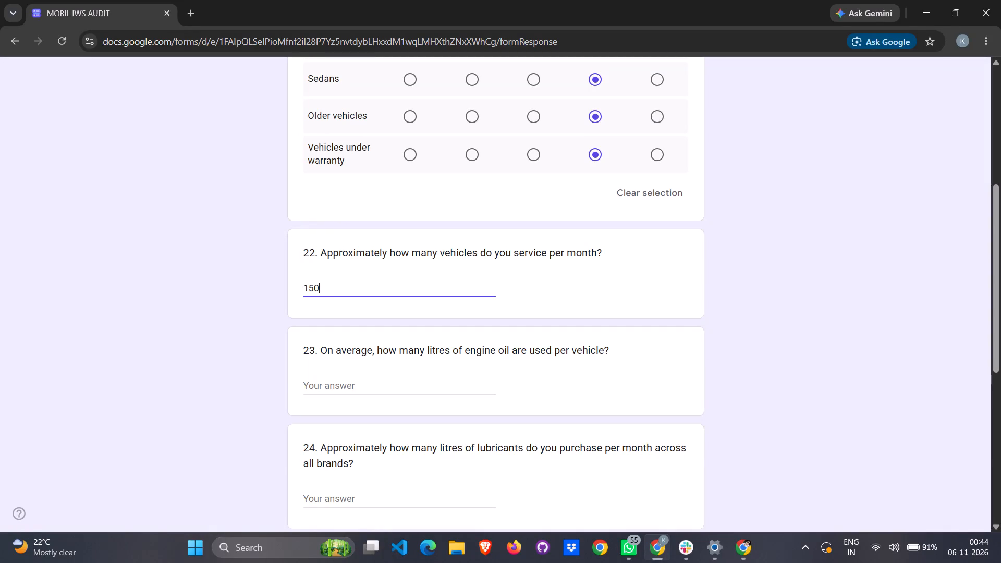
{"action": "key", "text": "shift+plus"}
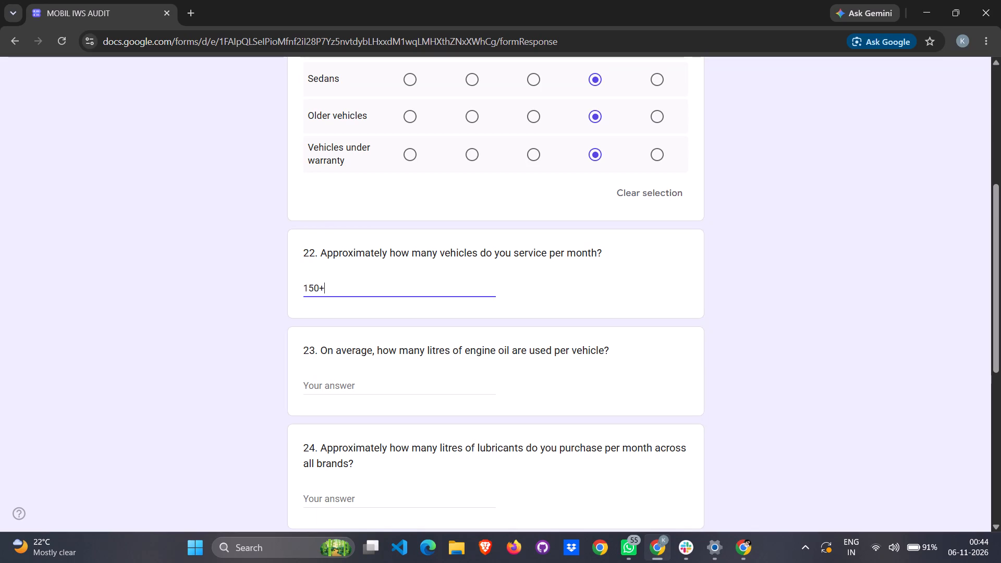
Answer question 23 about litres of engine oil used per vehicle with "according to vehicle".
{"action": "left_click", "coordinate": [376, 393]}
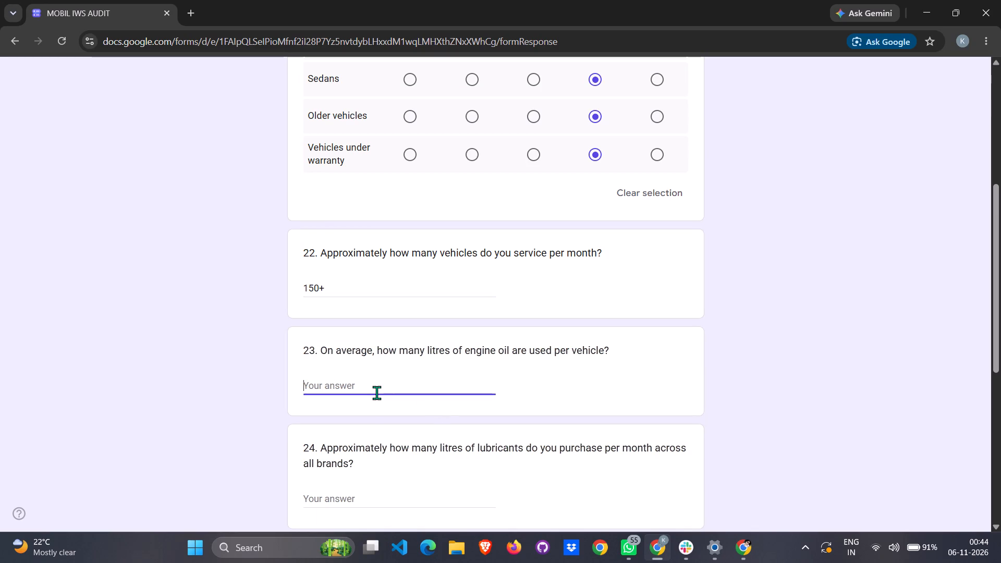
{"action": "type", "text": "accodfing"}
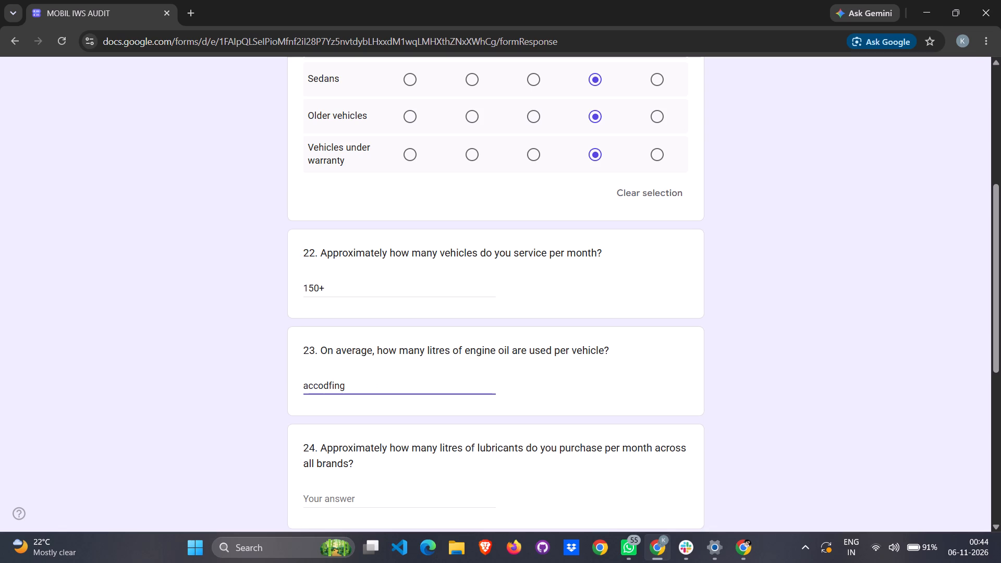
{"action": "key", "text": "BackSpace"}
{"action": "key", "text": "BackSpace"}
{"action": "key", "text": "BackSpace"}
{"action": "key", "text": "BackSpace"}
{"action": "key", "text": "BackSpace"}
{"action": "type", "text": "rding to"}
{"action": "key", "text": "space"}
{"action": "type", "text": "vechi"}
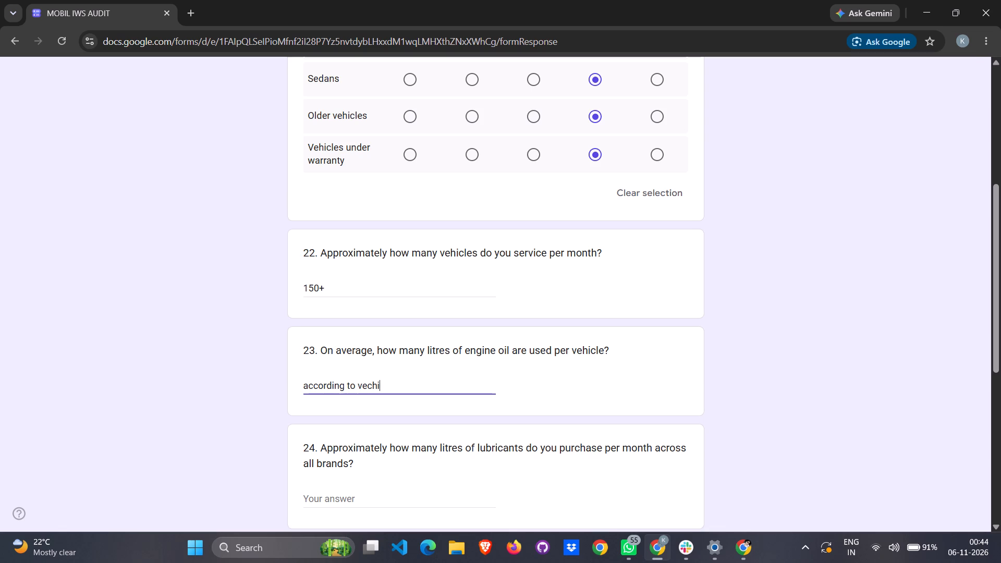
{"action": "key", "text": "BackSpace"}
{"action": "key", "text": "BackSpace"}
{"action": "key", "text": "BackSpace"}
{"action": "key", "text": "h"}
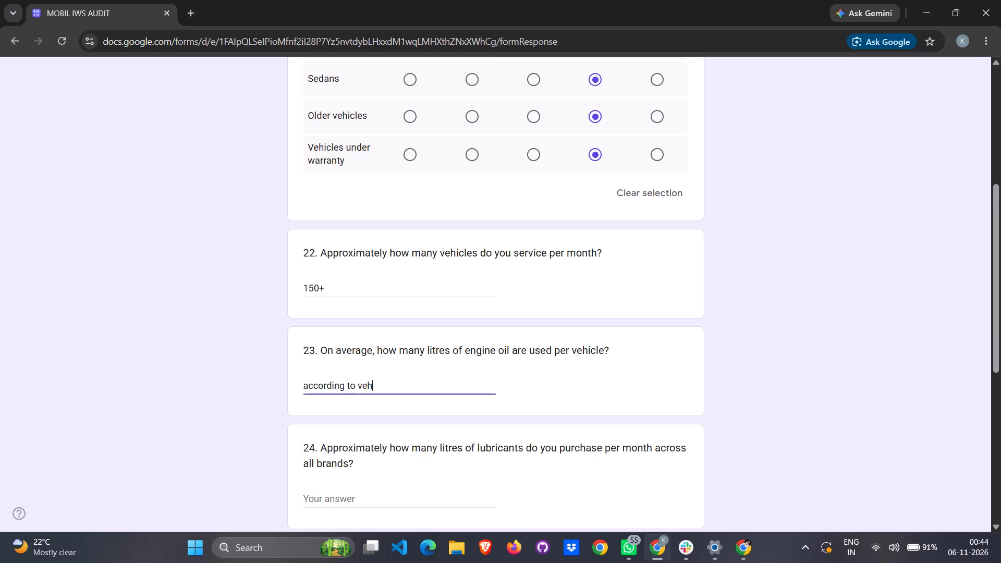
{"action": "key", "text": "c"}
{"action": "key", "text": "BackSpace"}
{"action": "type", "text": "icle"}
Extend the question 23 answer with "3.5 to 7 ltr used in vehicle".
{"action": "scroll", "coordinate": [438, 425], "scroll_direction": "down", "scroll_amount": 4}
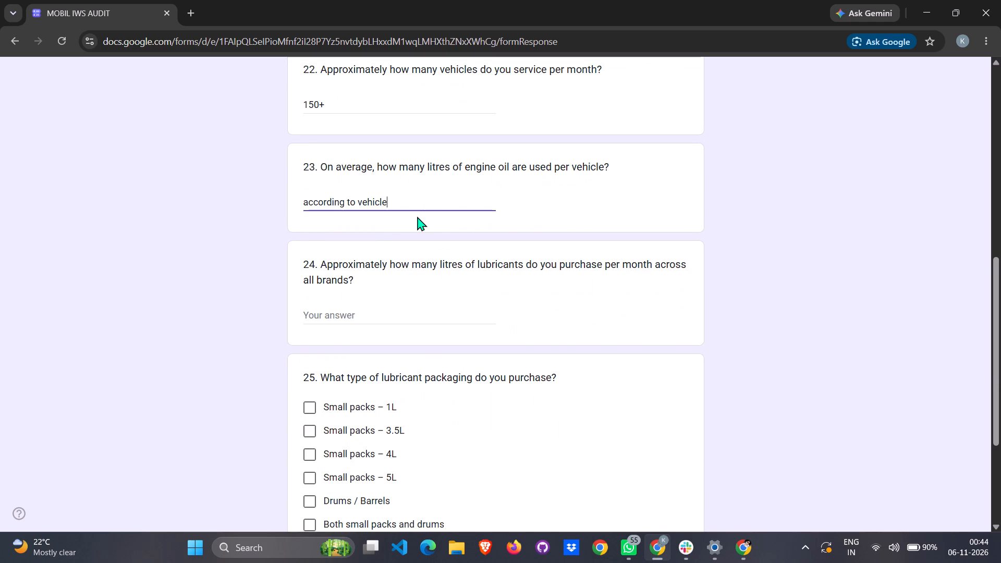
{"action": "scroll", "coordinate": [417, 216], "scroll_direction": "up", "scroll_amount": 1}
{"action": "key", "text": "space"}
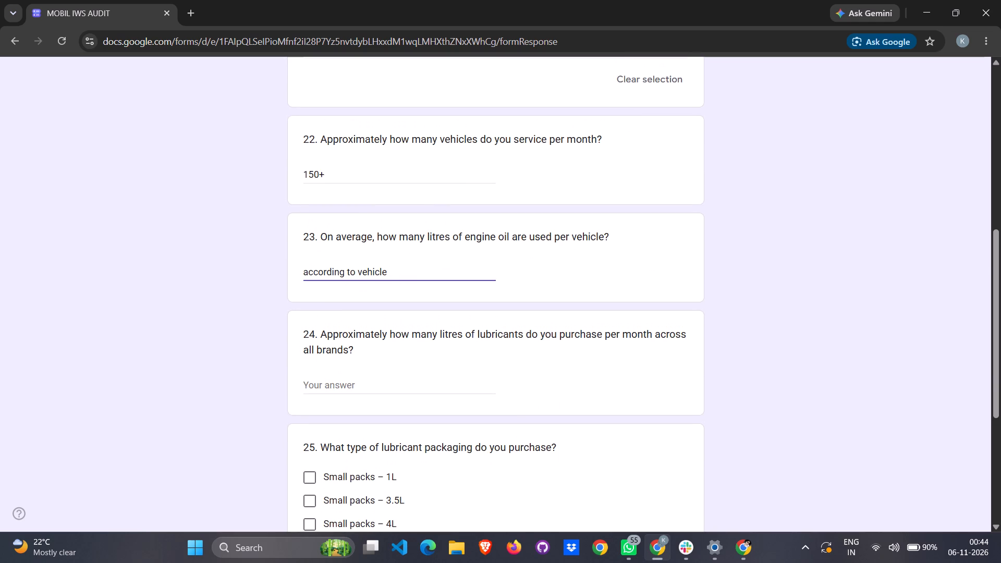
{"action": "type", "text": "3.5"}
{"action": "key", "text": "space"}
{"action": "type", "text": "to 7 ltr"}
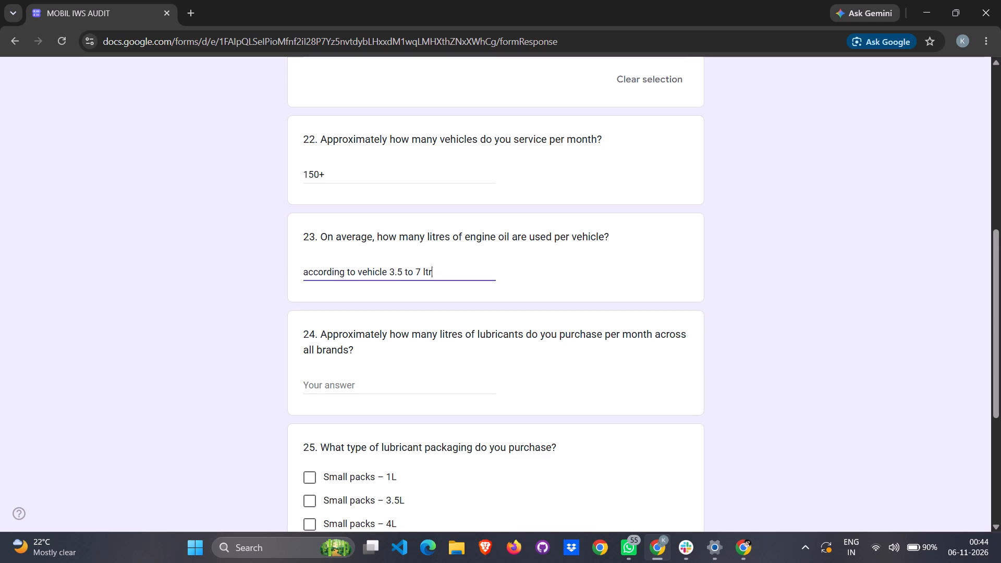
{"action": "key", "text": "space"}
{"action": "type", "text": "usedd"}
{"action": "key", "text": "BackSpace"}
{"action": "key", "text": "space"}
{"action": "type", "text": "in"}
{"action": "key", "text": "space"}
{"action": "type", "text": "vehc"}
{"action": "key", "text": "BackSpace"}
{"action": "type", "text": "icle"}
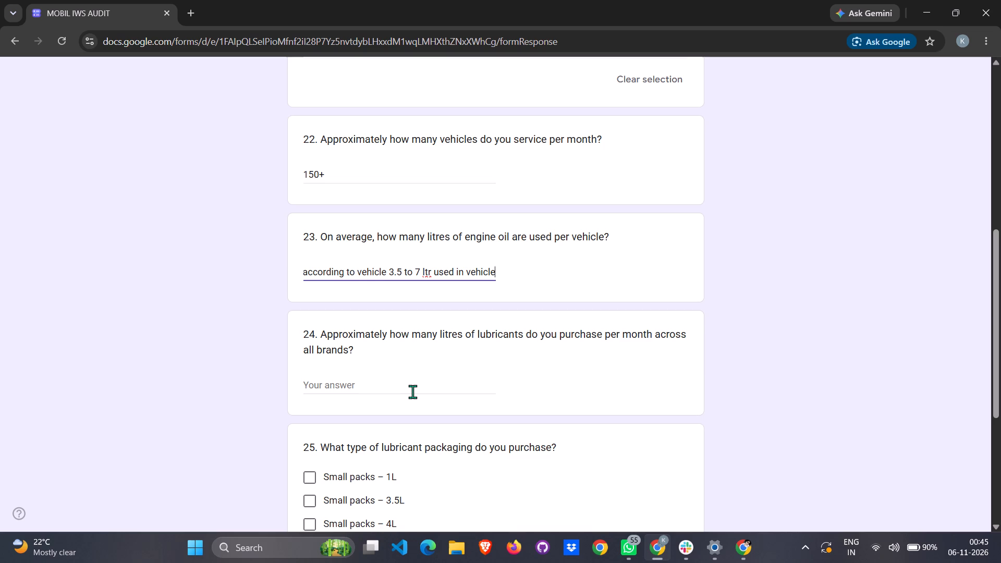
Answer question 24 about litres of lubricants purchased per month with "1 barrel on mobil".
{"action": "left_click", "coordinate": [359, 382]}
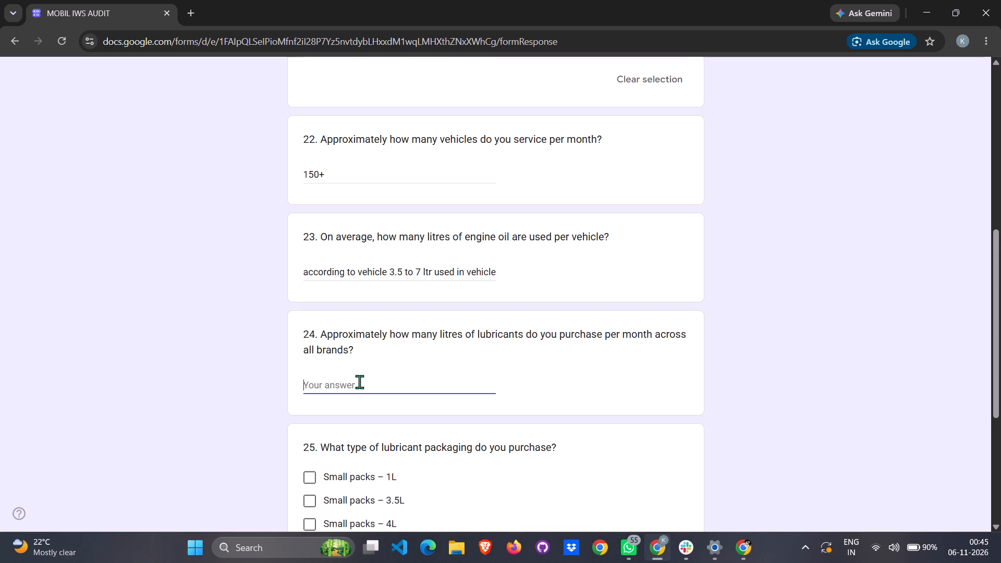
{"action": "type", "text": "1 barrel"}
{"action": "key", "text": "space"}
{"action": "type", "text": "on mobil"}
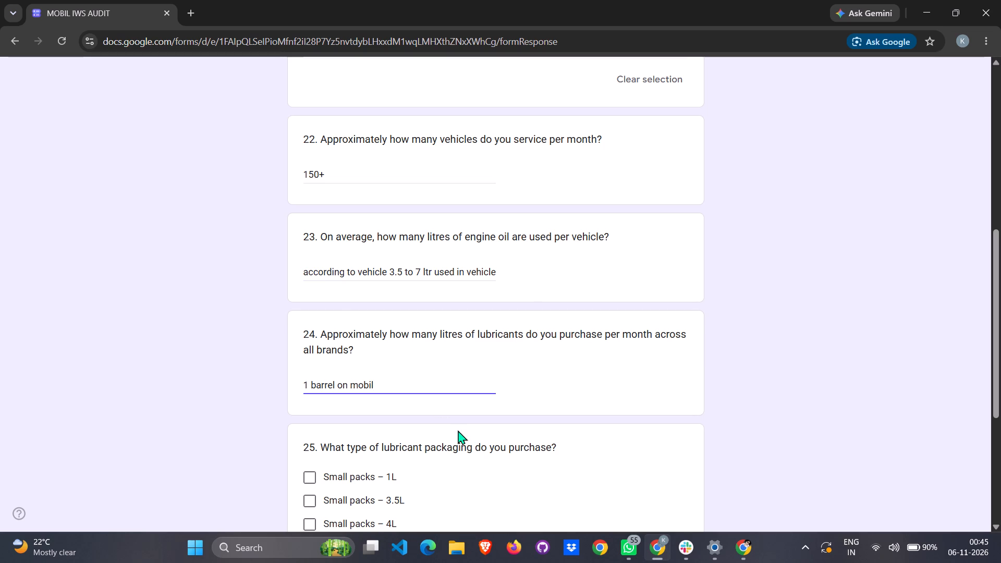
In question 25, select Drums / Barrels and Both small packs and drums, and continue to the next form page.
{"action": "scroll", "coordinate": [420, 431], "scroll_direction": "down", "scroll_amount": 3}
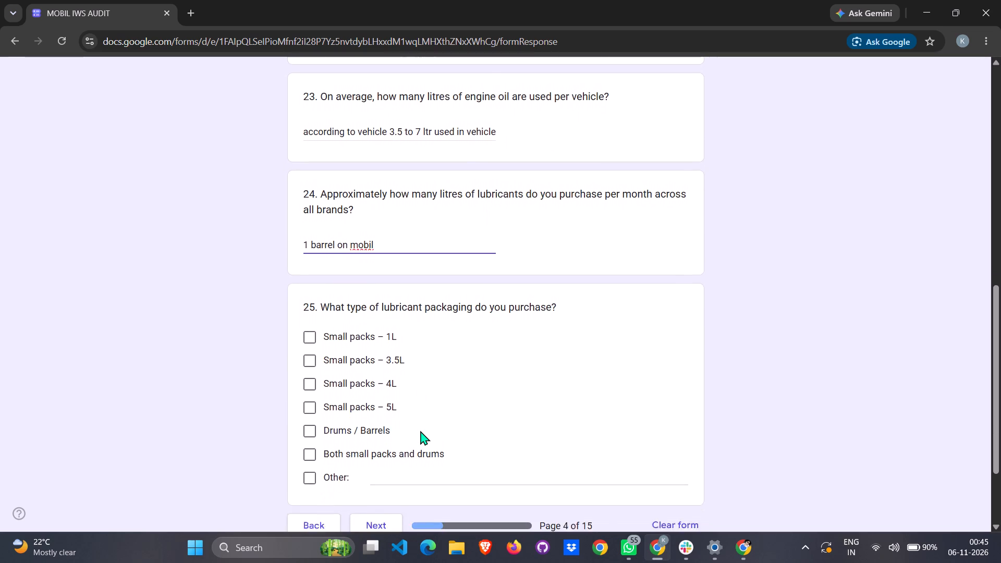
{"action": "scroll", "coordinate": [420, 431], "scroll_direction": "down", "scroll_amount": 1}
{"action": "scroll", "coordinate": [420, 431], "scroll_direction": "up", "scroll_amount": 2}
{"action": "scroll", "coordinate": [420, 431], "scroll_direction": "down", "scroll_amount": 1}
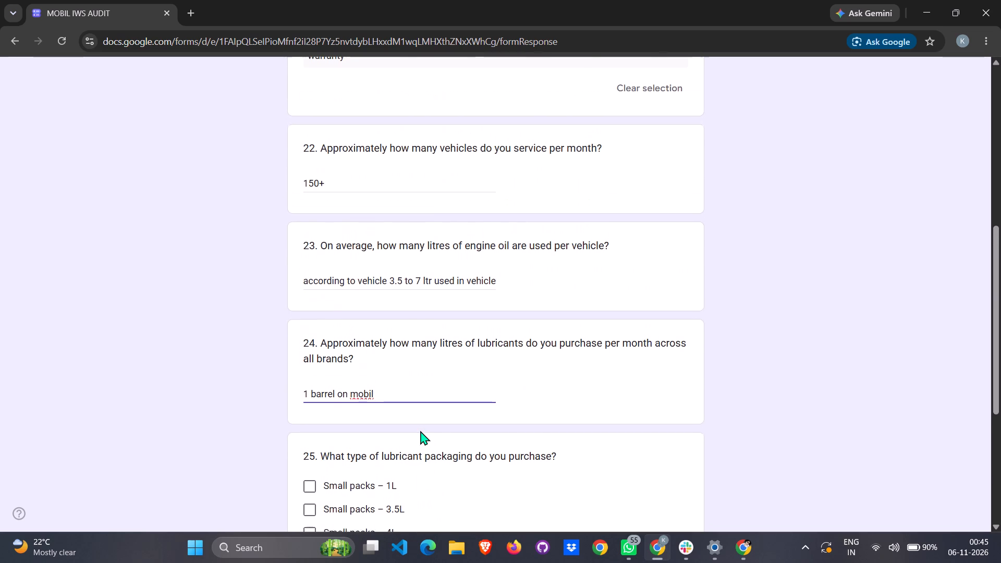
{"action": "scroll", "coordinate": [420, 431], "scroll_direction": "down", "scroll_amount": 2}
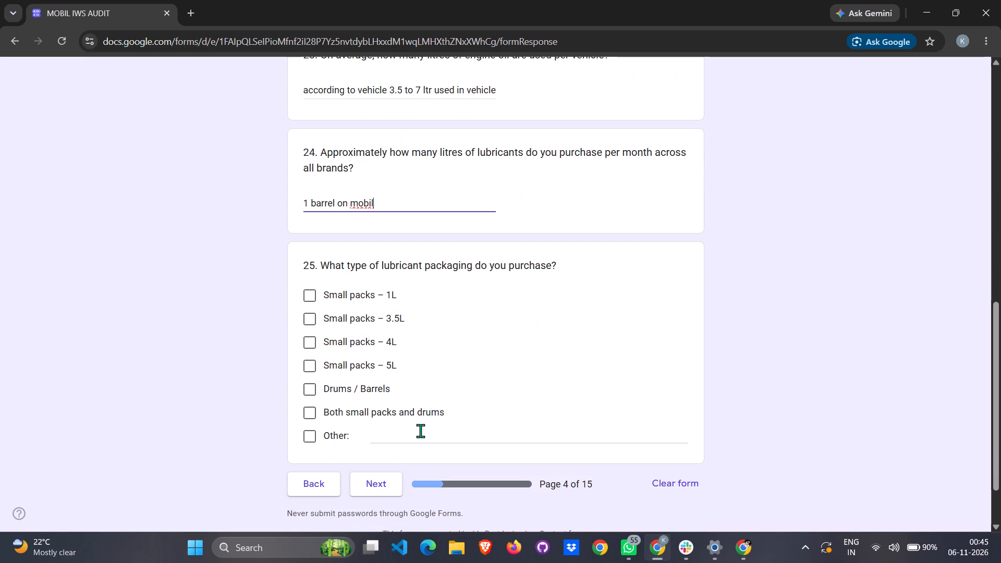
{"action": "left_click", "coordinate": [312, 389]}
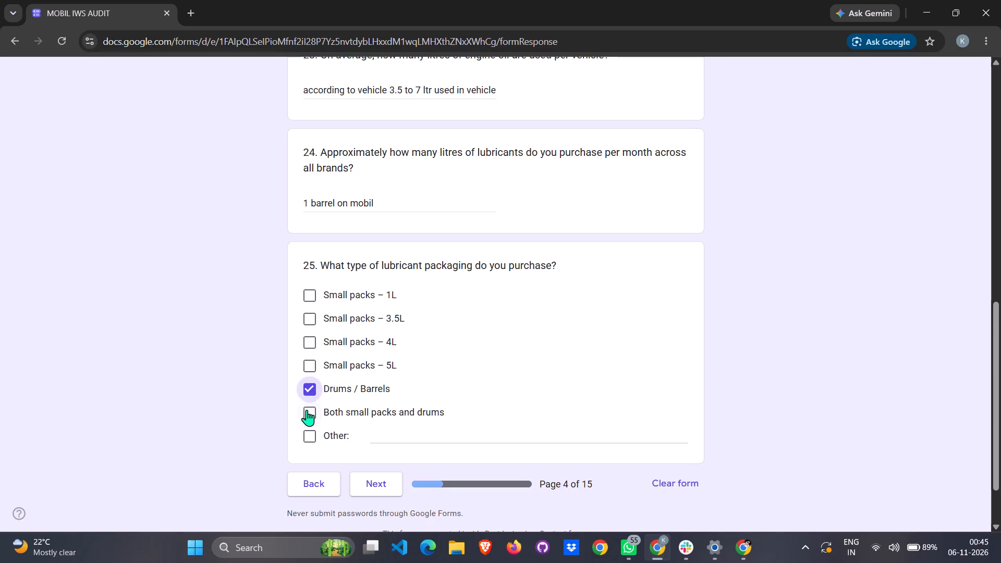
{"action": "left_click", "coordinate": [307, 415]}
{"action": "left_click", "coordinate": [369, 480]}
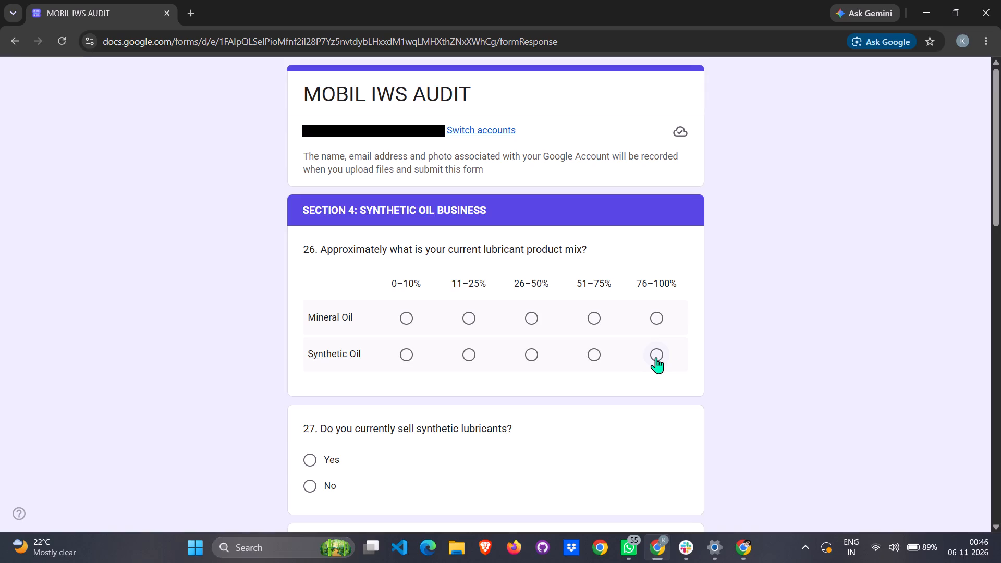
Choose 51–75% for Synthetic Oil in question 26 and answer Yes to selling synthetic lubricants in question 27.
{"action": "left_click", "coordinate": [656, 357]}
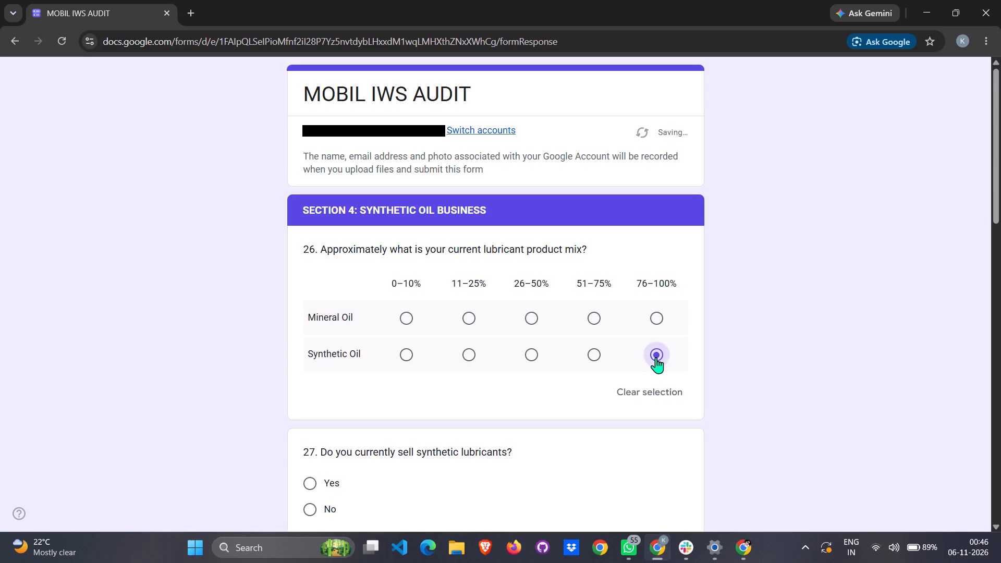
{"action": "left_click", "coordinate": [595, 354]}
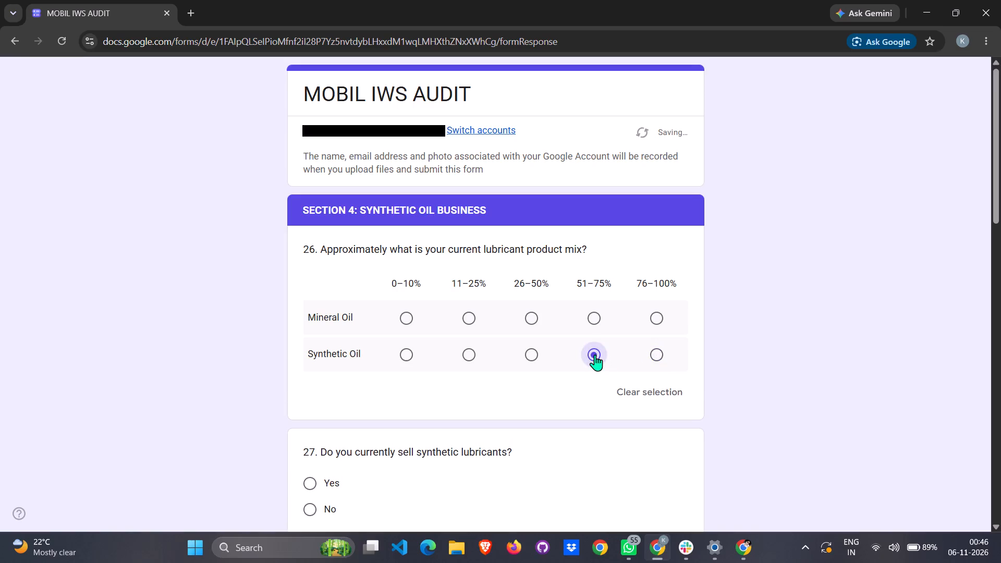
{"action": "scroll", "coordinate": [623, 394], "scroll_direction": "down", "scroll_amount": 1}
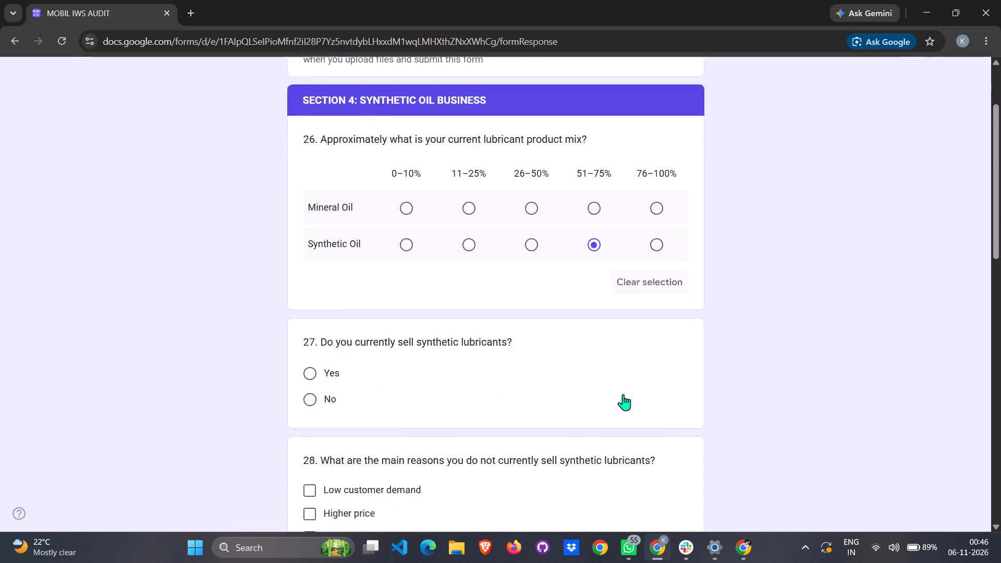
{"action": "scroll", "coordinate": [623, 394], "scroll_direction": "down", "scroll_amount": 3}
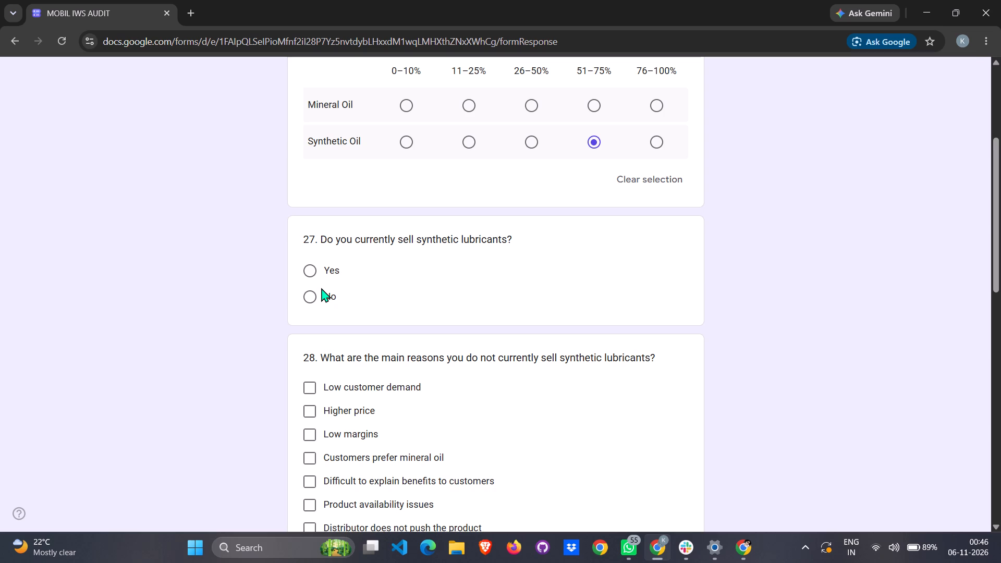
{"action": "left_click", "coordinate": [311, 272]}
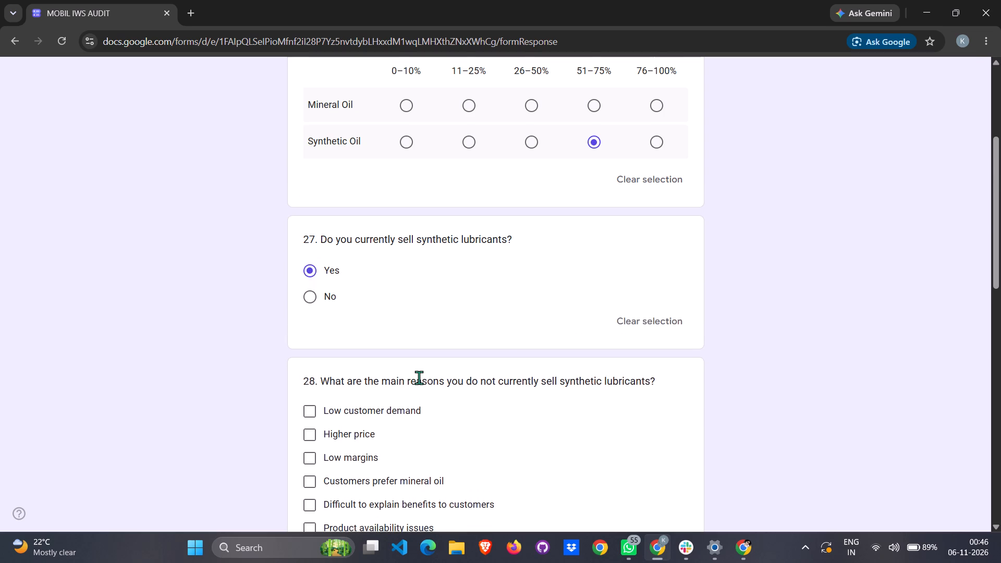
Answer Definitely to question 30 about increasing synthetic lubricant sales, leaving questions 28 and 29 blank, and continue to the next form page.
{"action": "scroll", "coordinate": [419, 377], "scroll_direction": "down", "scroll_amount": 2}
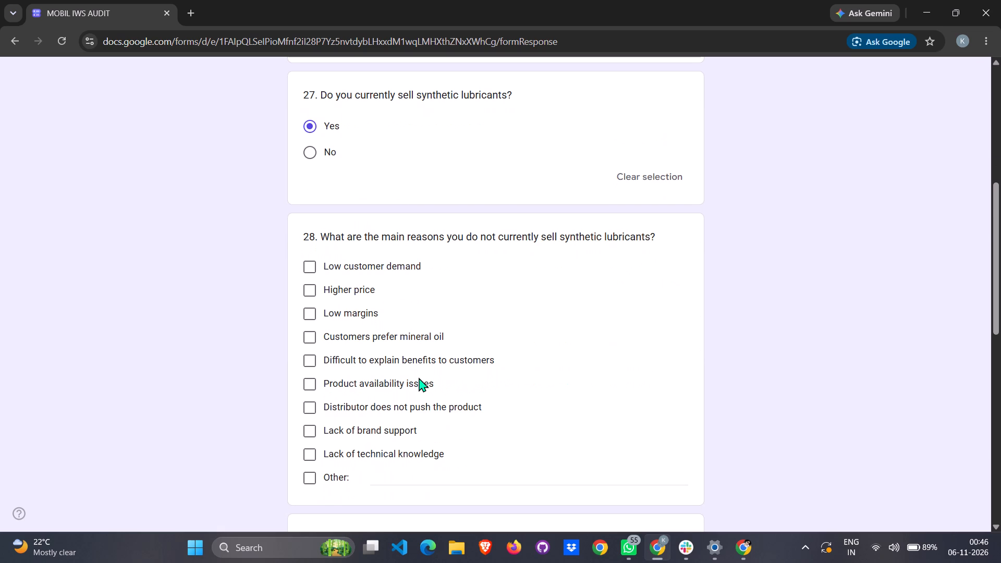
{"action": "scroll", "coordinate": [419, 377], "scroll_direction": "down", "scroll_amount": 3}
{"action": "scroll", "coordinate": [419, 377], "scroll_direction": "up", "scroll_amount": 1}
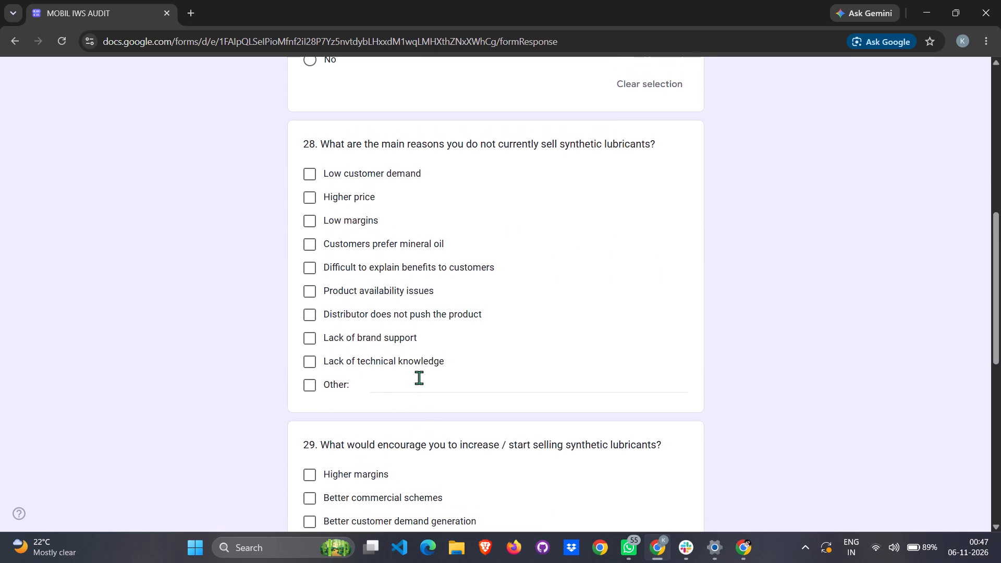
{"action": "scroll", "coordinate": [419, 377], "scroll_direction": "right", "scroll_amount": 1}
{"action": "scroll", "coordinate": [419, 377], "scroll_direction": "down", "scroll_amount": 2}
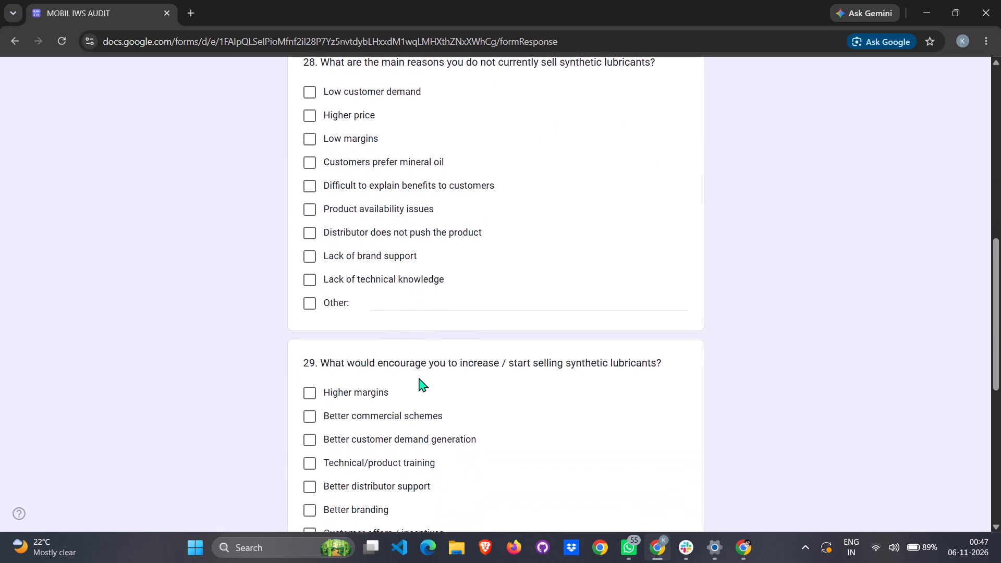
{"action": "scroll", "coordinate": [419, 377], "scroll_direction": "down", "scroll_amount": 1}
{"action": "scroll", "coordinate": [419, 377], "scroll_direction": "up", "scroll_amount": 1}
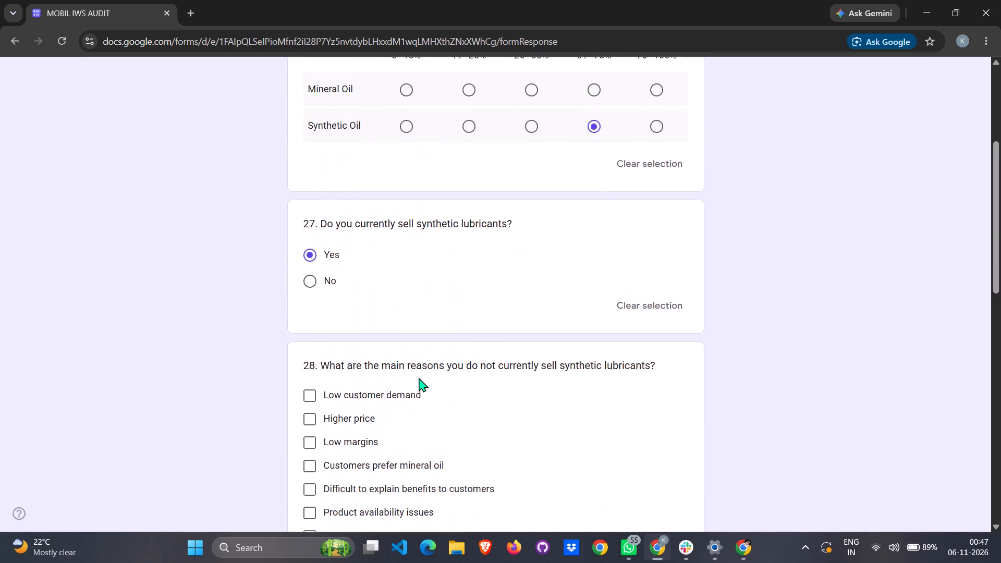
{"action": "scroll", "coordinate": [419, 377], "scroll_direction": "down", "scroll_amount": 2}
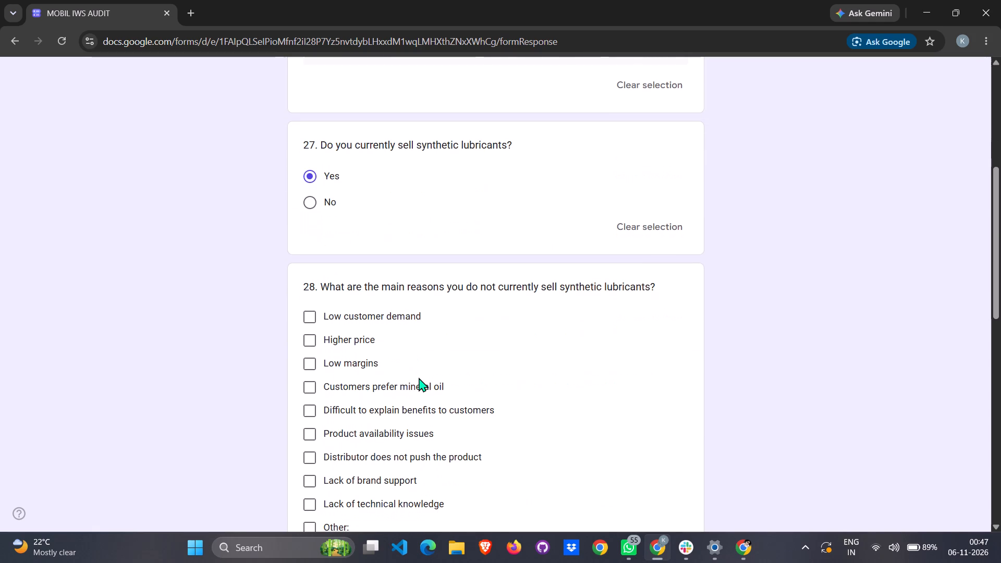
{"action": "scroll", "coordinate": [419, 377], "scroll_direction": "down", "scroll_amount": 6}
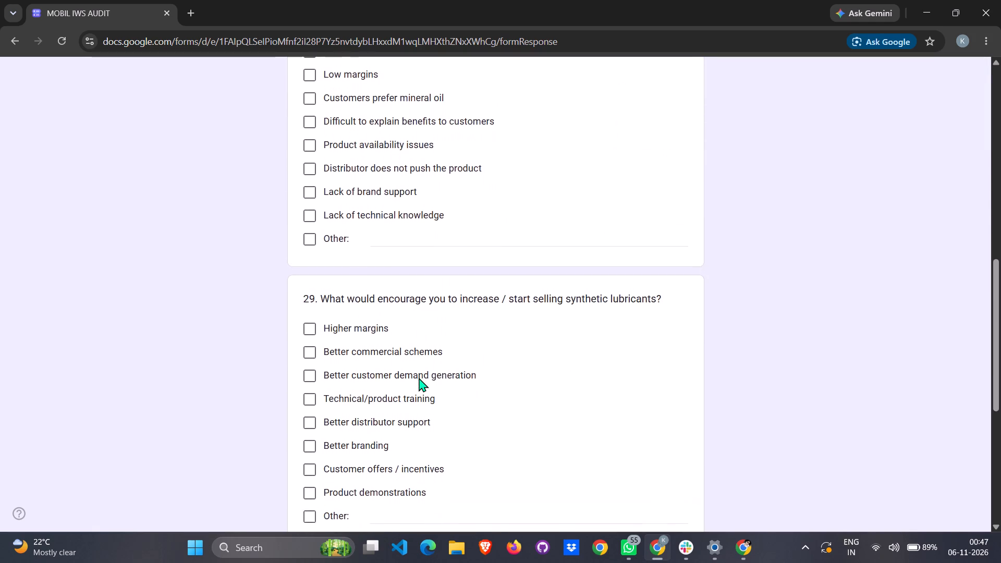
{"action": "scroll", "coordinate": [419, 377], "scroll_direction": "down", "scroll_amount": 1}
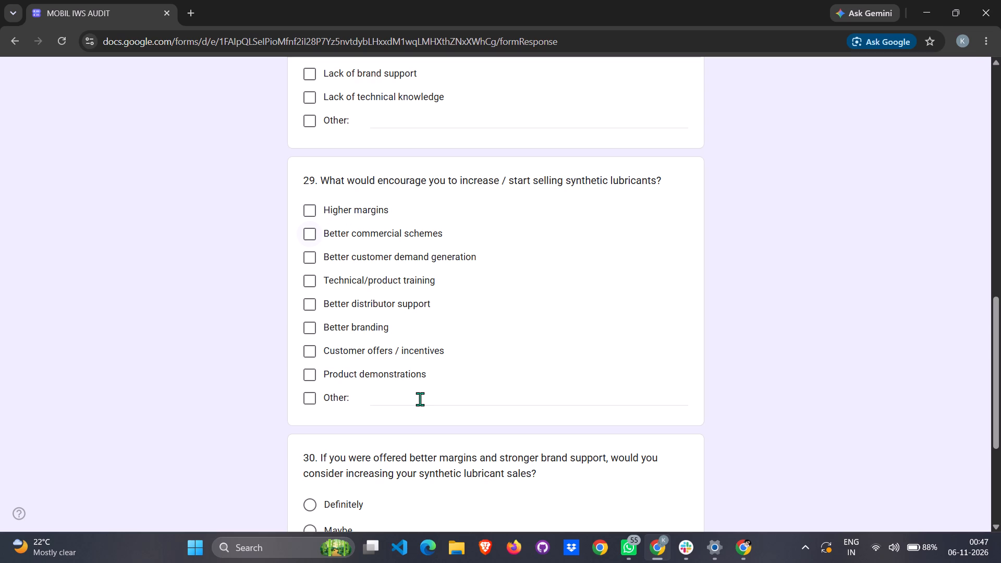
{"action": "scroll", "coordinate": [420, 399], "scroll_direction": "down", "scroll_amount": 4}
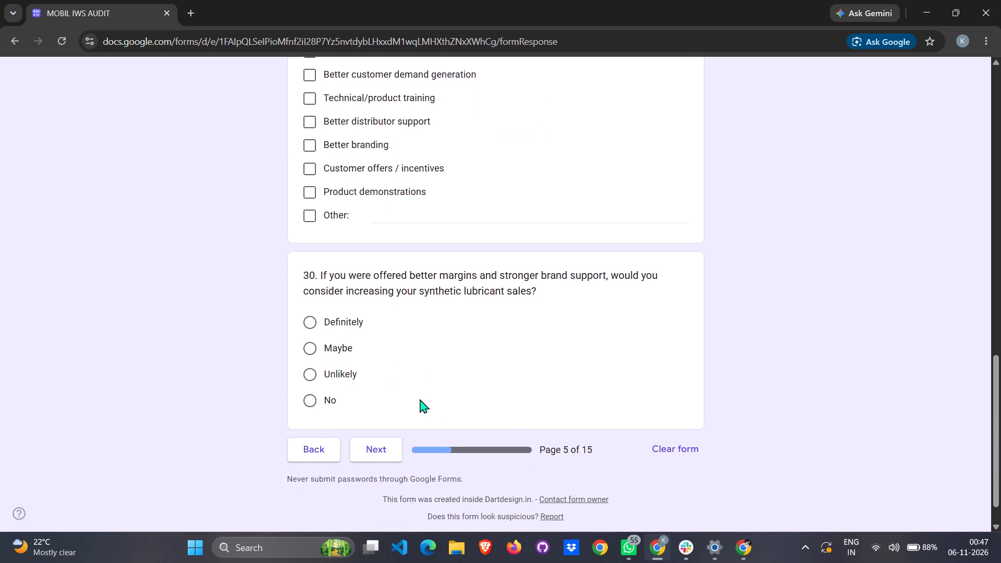
{"action": "left_click", "coordinate": [311, 322]}
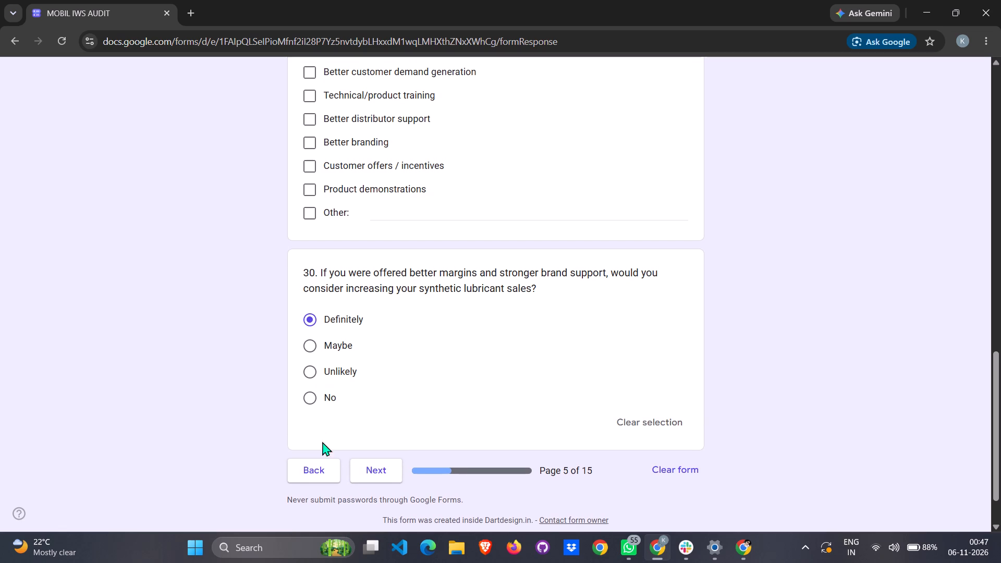
{"action": "left_click", "coordinate": [377, 471]}
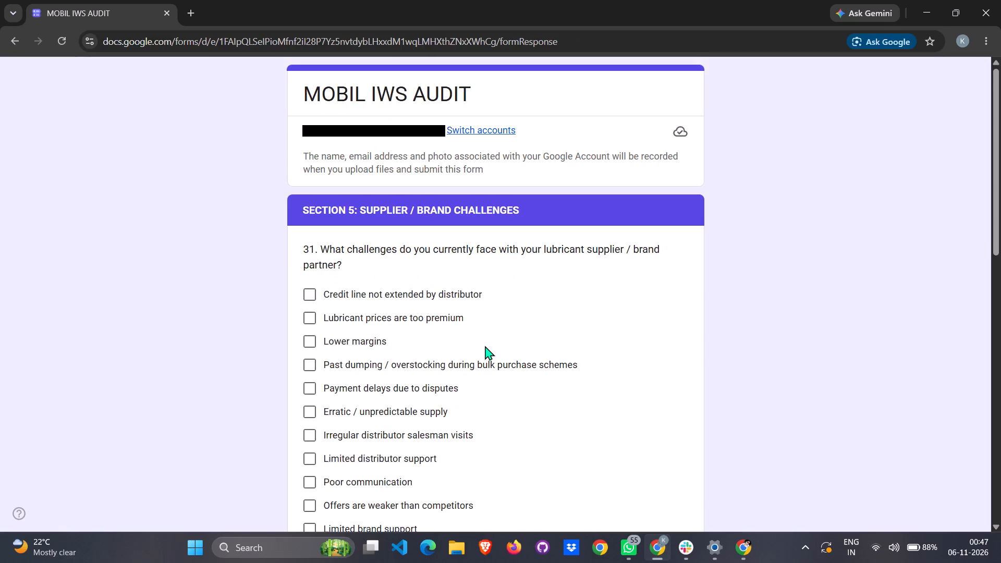
In question 31 on supplier challenges, select Lower margins and Offers are weaker than competitors.
{"action": "scroll", "coordinate": [485, 346], "scroll_direction": "down", "scroll_amount": 2}
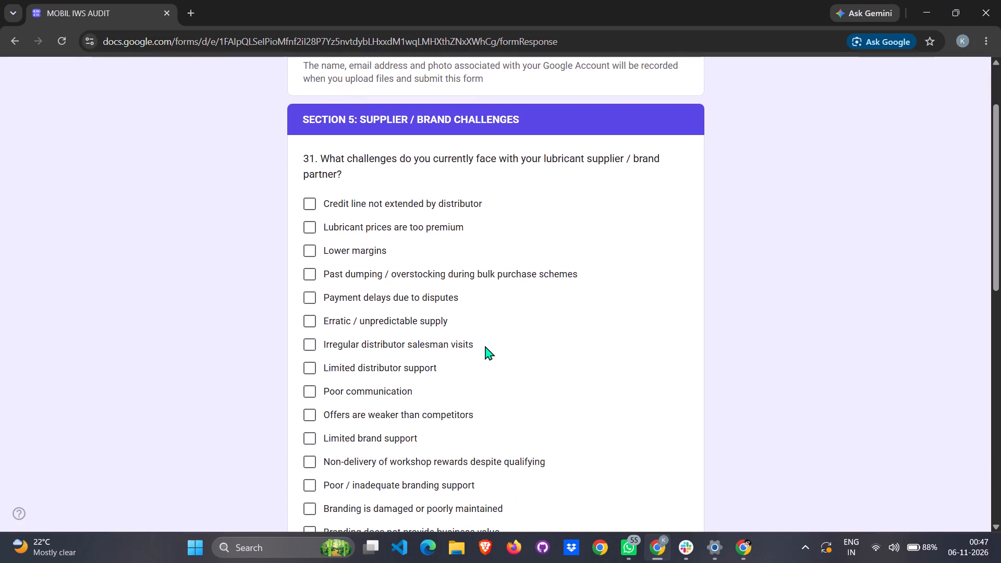
{"action": "scroll", "coordinate": [485, 346], "scroll_direction": "down", "scroll_amount": 1}
{"action": "left_click", "coordinate": [312, 230]}
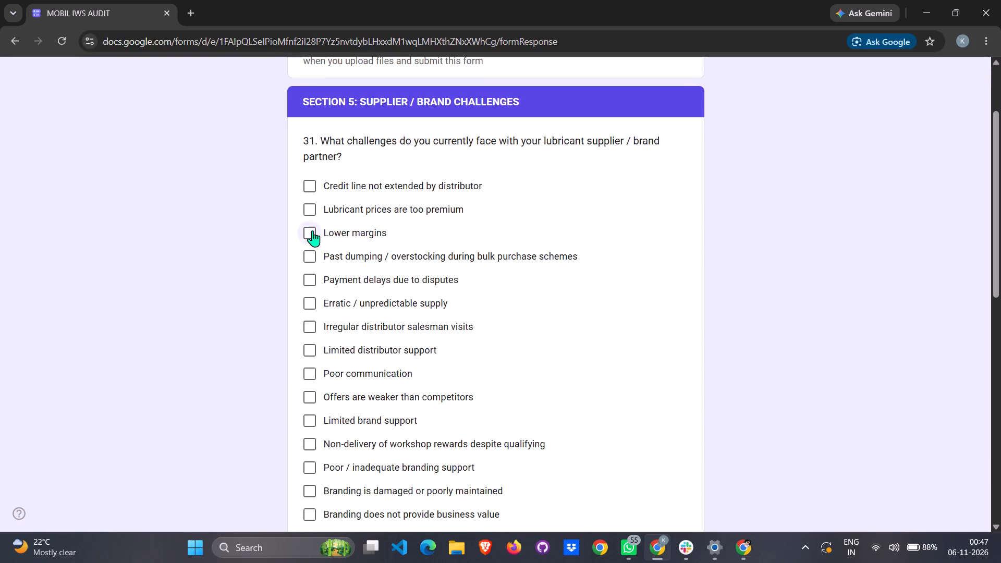
{"action": "scroll", "coordinate": [338, 280], "scroll_direction": "down", "scroll_amount": 1}
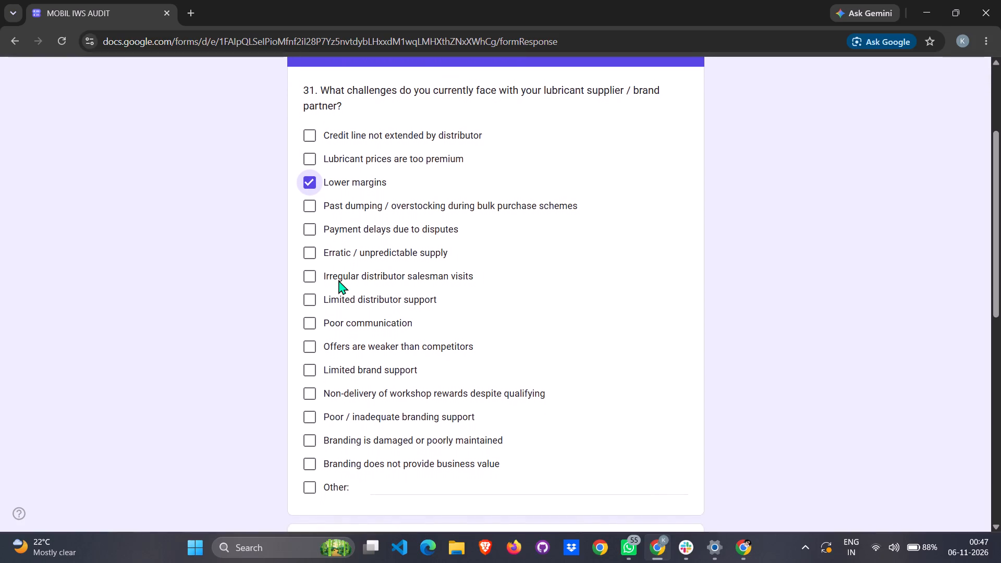
{"action": "scroll", "coordinate": [338, 280], "scroll_direction": "down", "scroll_amount": 2}
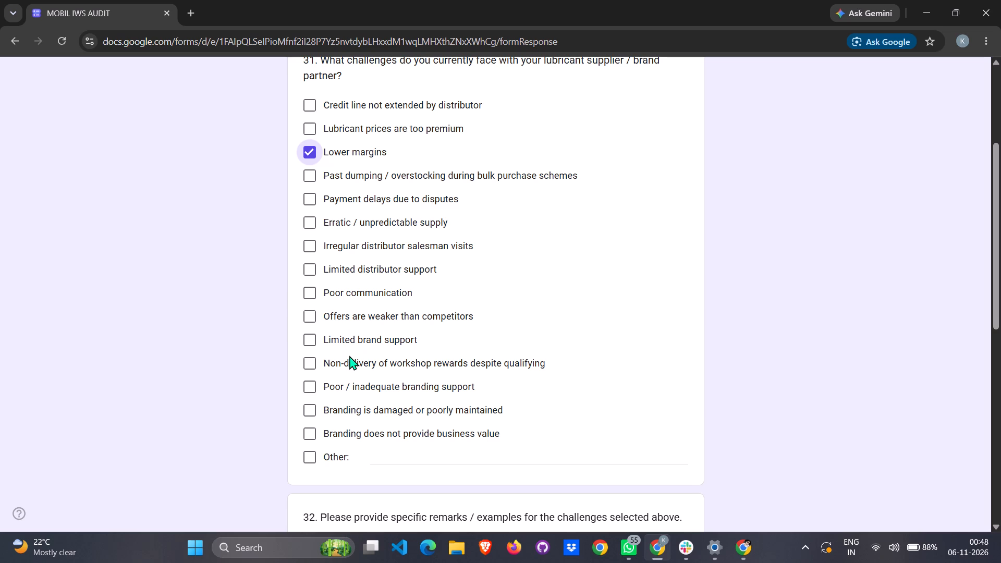
{"action": "left_click", "coordinate": [309, 314]}
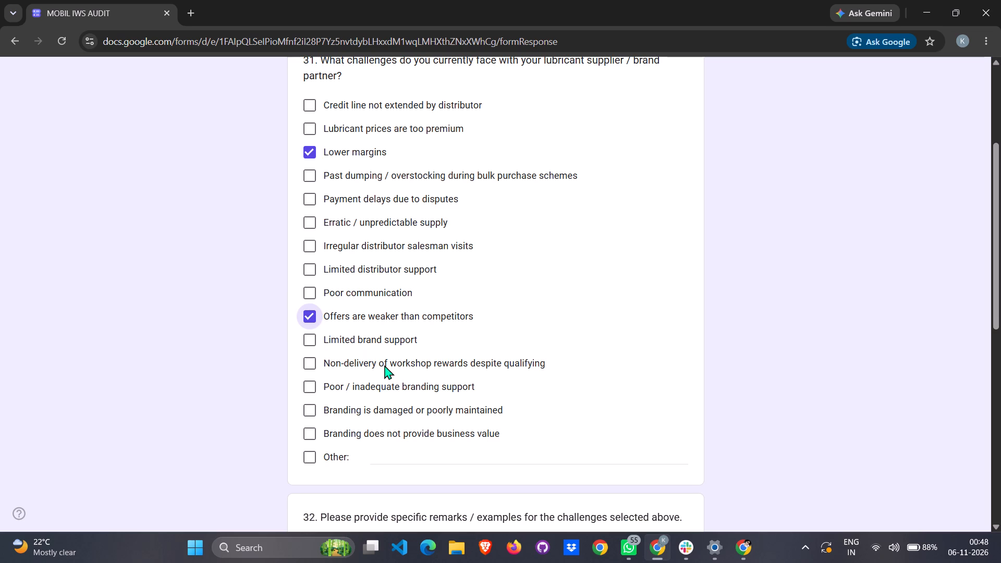
{"action": "scroll", "coordinate": [387, 369], "scroll_direction": "down", "scroll_amount": 1}
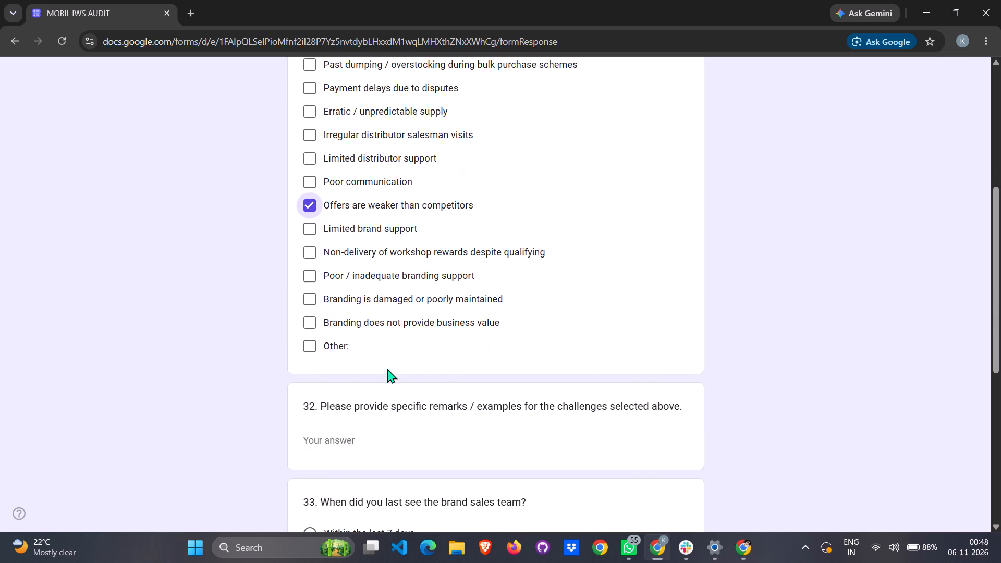
{"action": "scroll", "coordinate": [387, 369], "scroll_direction": "down", "scroll_amount": 1}
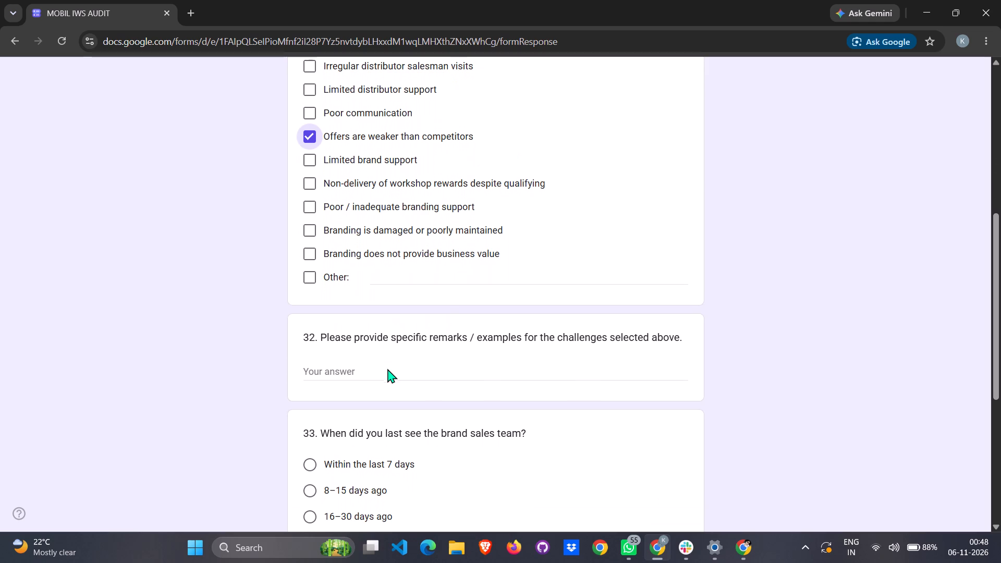
{"action": "scroll", "coordinate": [387, 369], "scroll_direction": "down", "scroll_amount": 1}
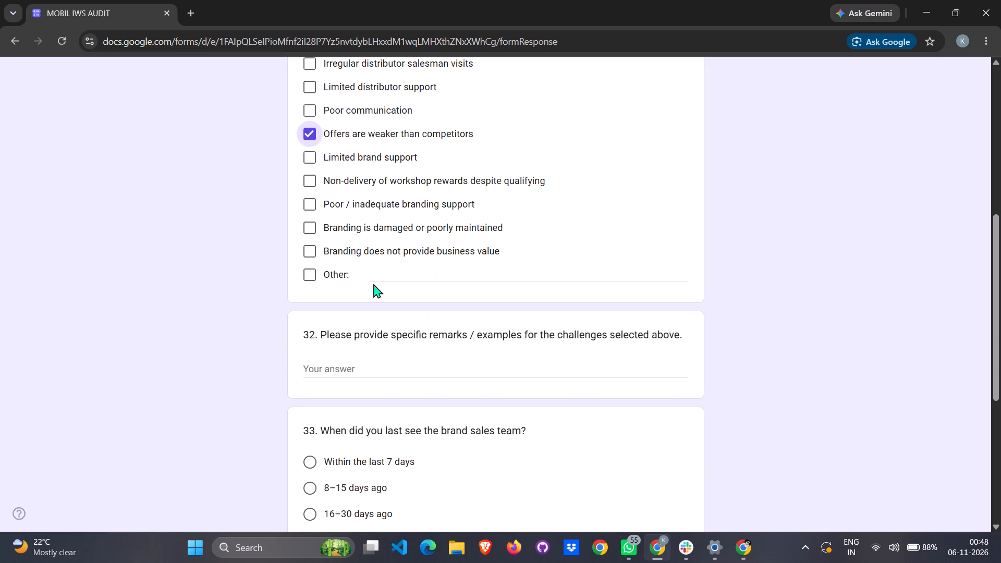
{"action": "scroll", "coordinate": [373, 284], "scroll_direction": "down", "scroll_amount": 2}
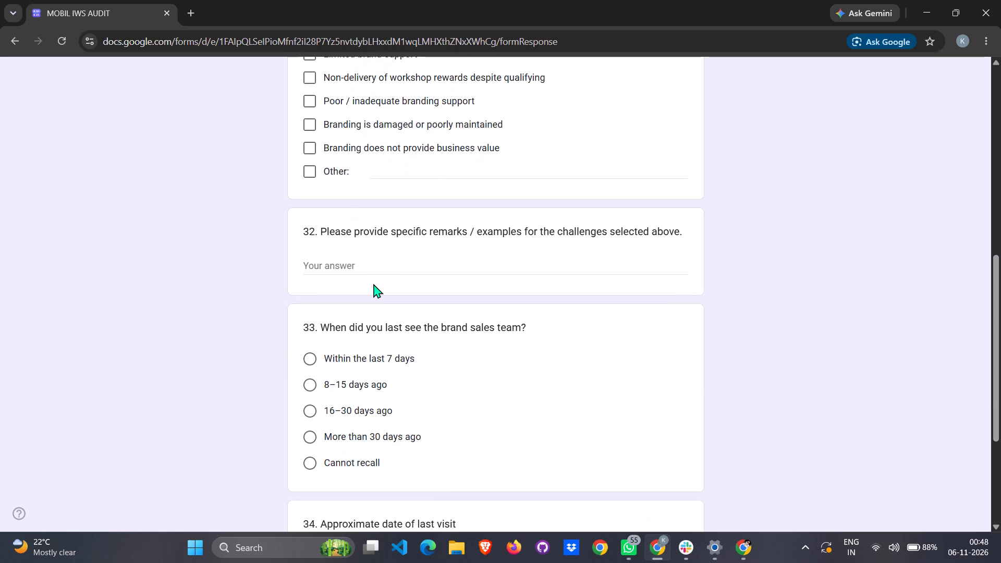
{"action": "left_click", "coordinate": [356, 266]}
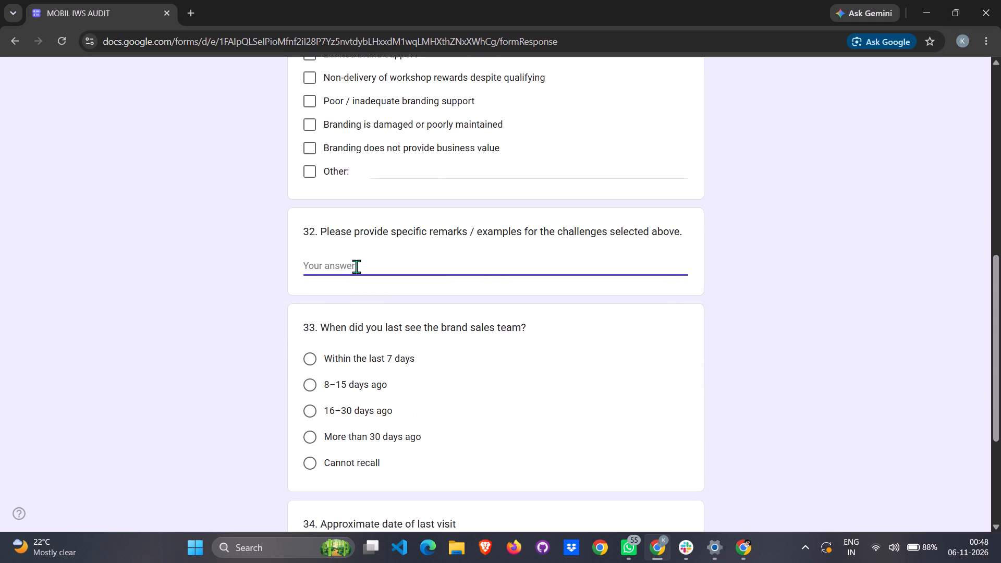
{"action": "type", "text": "other"}
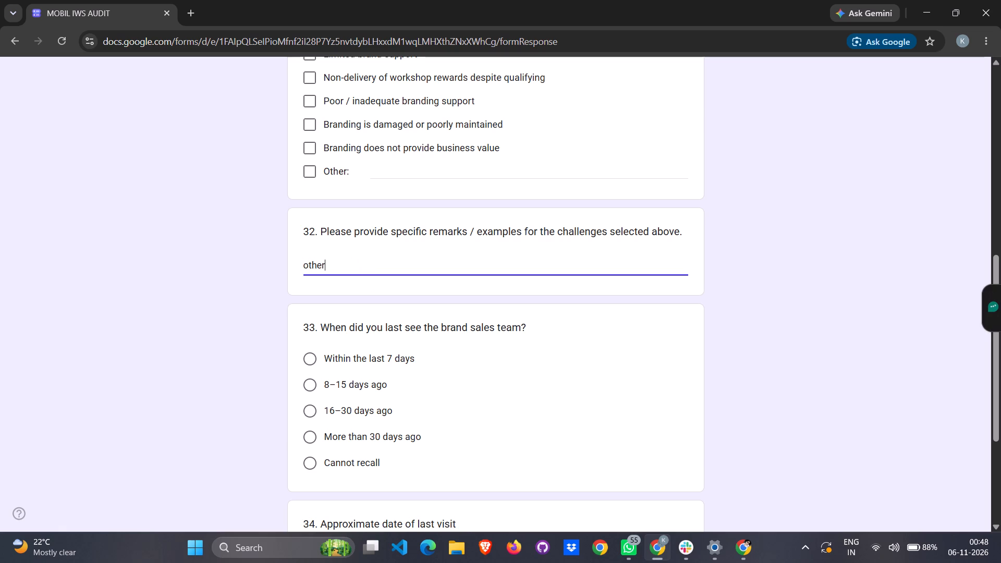
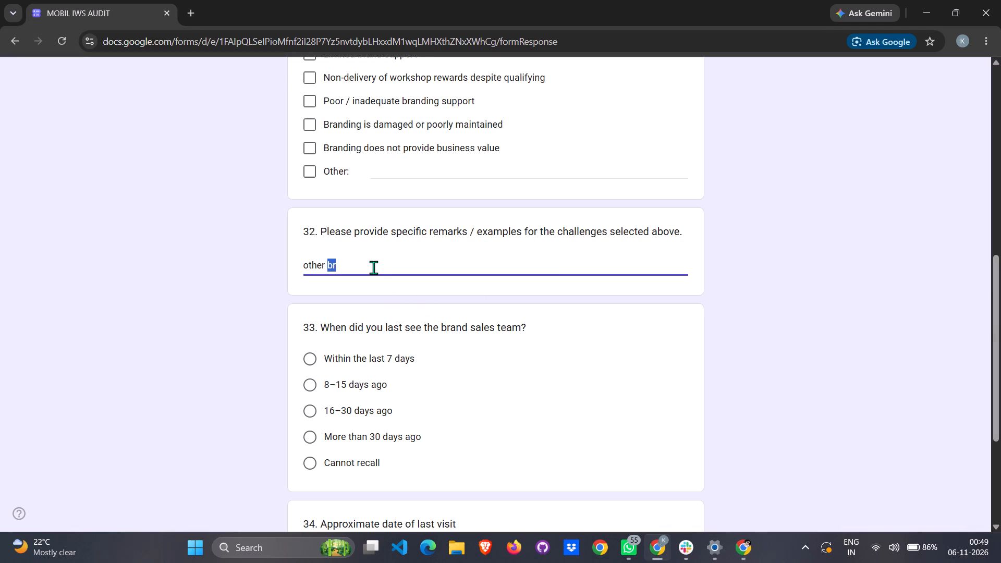
{"action": "key", "text": "BackSpace"}
{"action": "key", "text": "BackSpace"}
{"action": "key", "text": "BackSpace"}
{"action": "key", "text": "BackSpace"}
{"action": "key", "text": "BackSpace"}
{"action": "key", "text": "BackSpace"}
{"action": "key", "text": "BackSpace"}
{"action": "key", "text": "BackSpace"}
{"action": "key", "text": "BackSpace"}
{"action": "key", "text": "BackSpace"}
{"action": "key", "text": "BackSpace"}
{"action": "key", "text": "BackSpace"}
{"action": "key", "text": "BackSpace"}
{"action": "key", "text": "BackSpace"}
{"action": "key", "text": "ctrl+v"}
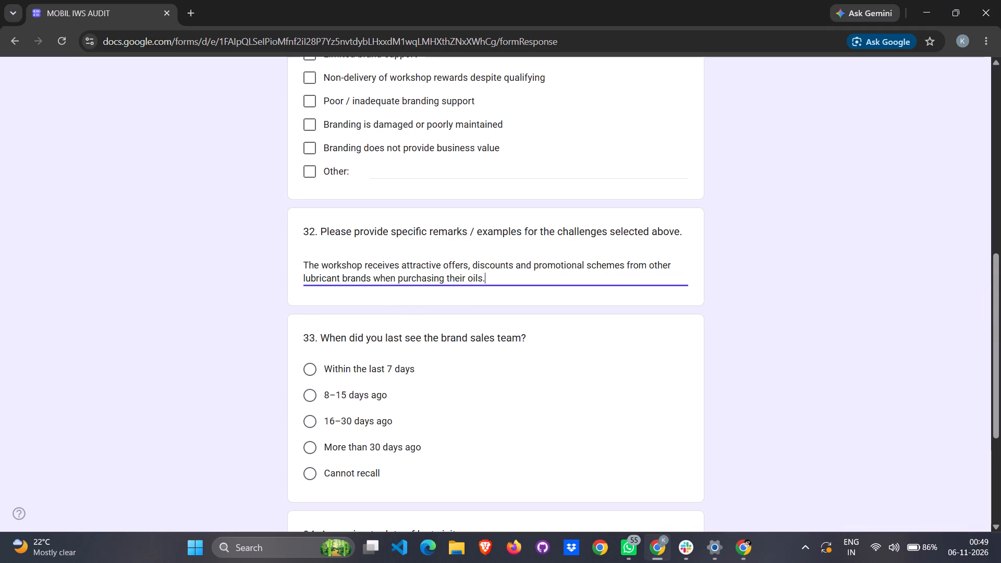
Answer question 33 about last seeing the brand sales team with Within the last 7 days.
{"action": "scroll", "coordinate": [409, 329], "scroll_direction": "down", "scroll_amount": 3}
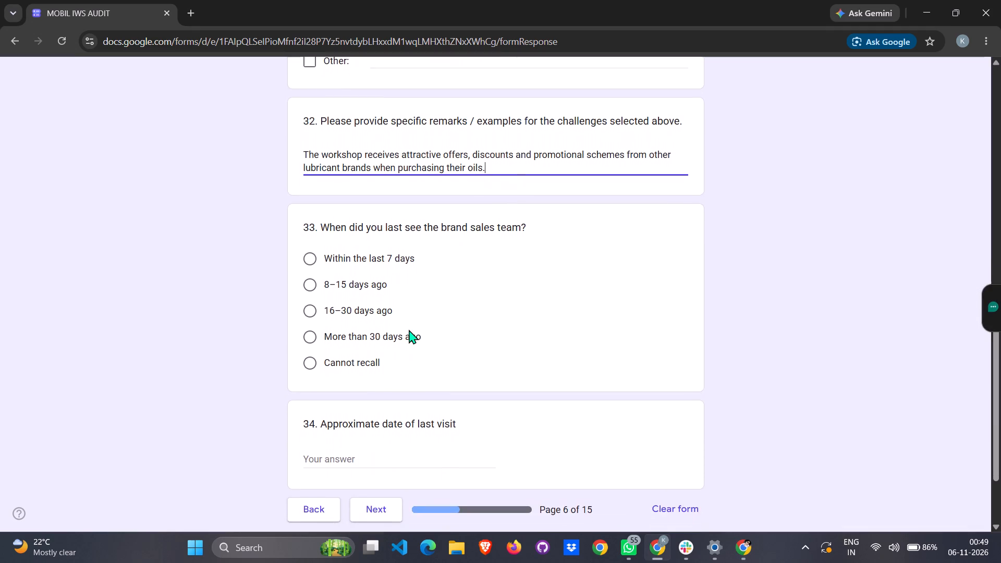
{"action": "scroll", "coordinate": [409, 329], "scroll_direction": "down", "scroll_amount": 1}
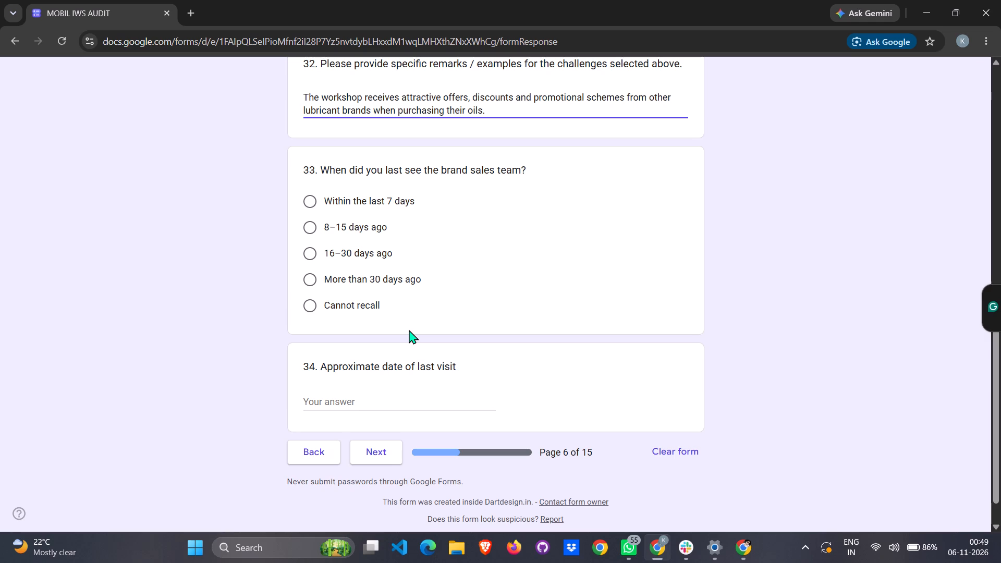
{"action": "scroll", "coordinate": [409, 329], "scroll_direction": "down", "scroll_amount": 1}
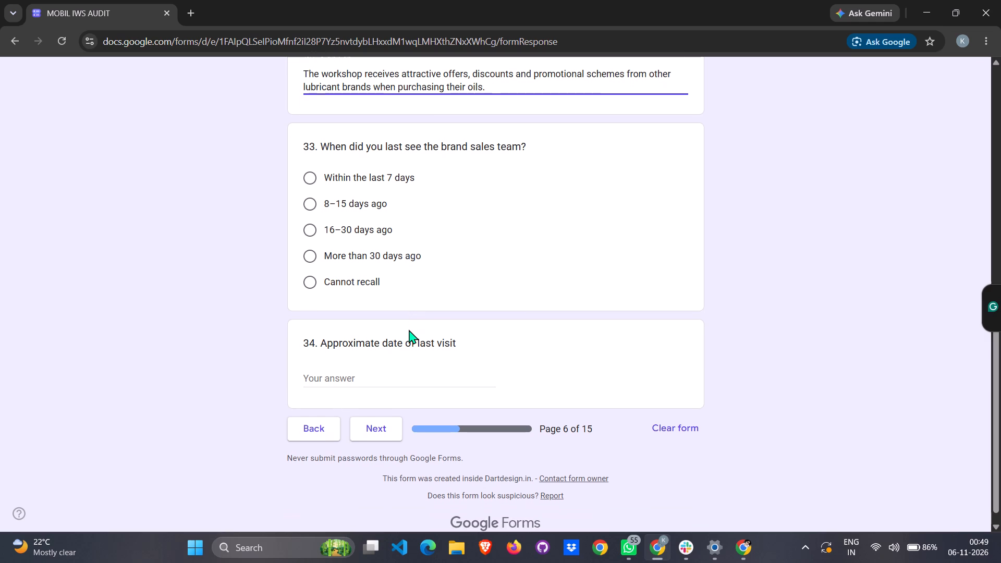
{"action": "left_click", "coordinate": [309, 179]}
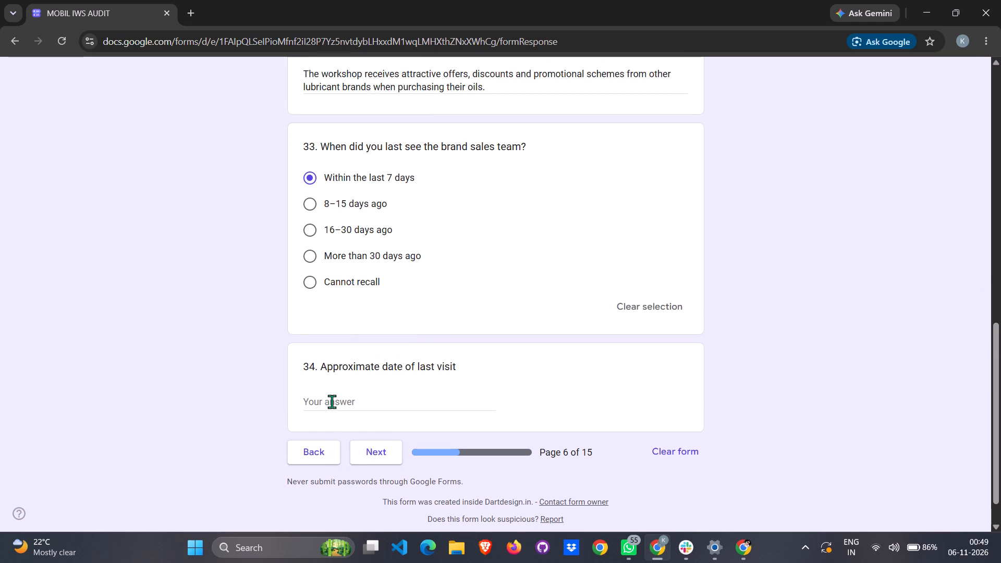
Enter 02-11-2026 as the approximate date of last visit in question 34 and continue to the next form page.
{"action": "left_click", "coordinate": [332, 401]}
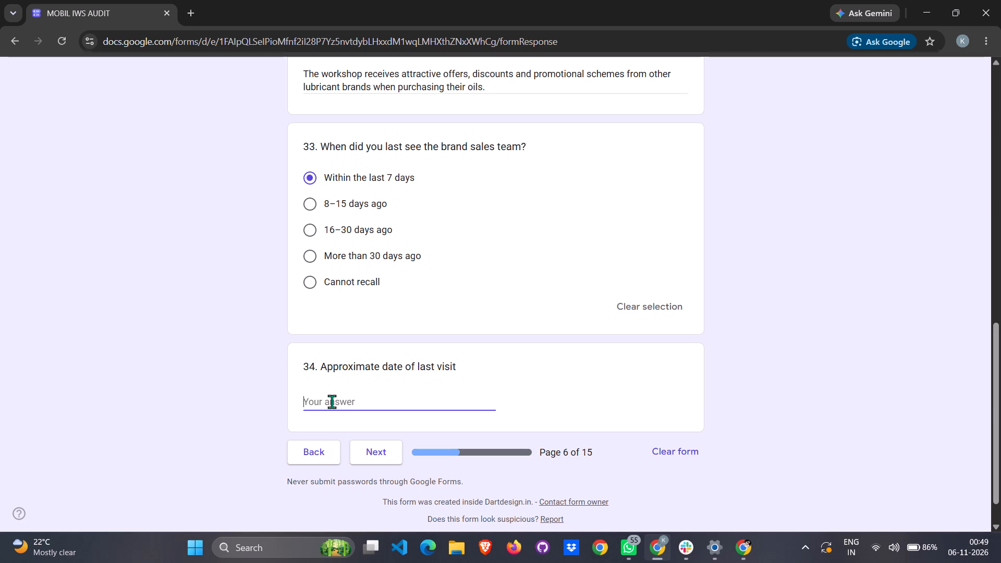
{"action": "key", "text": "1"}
{"action": "key", "text": "BackSpace"}
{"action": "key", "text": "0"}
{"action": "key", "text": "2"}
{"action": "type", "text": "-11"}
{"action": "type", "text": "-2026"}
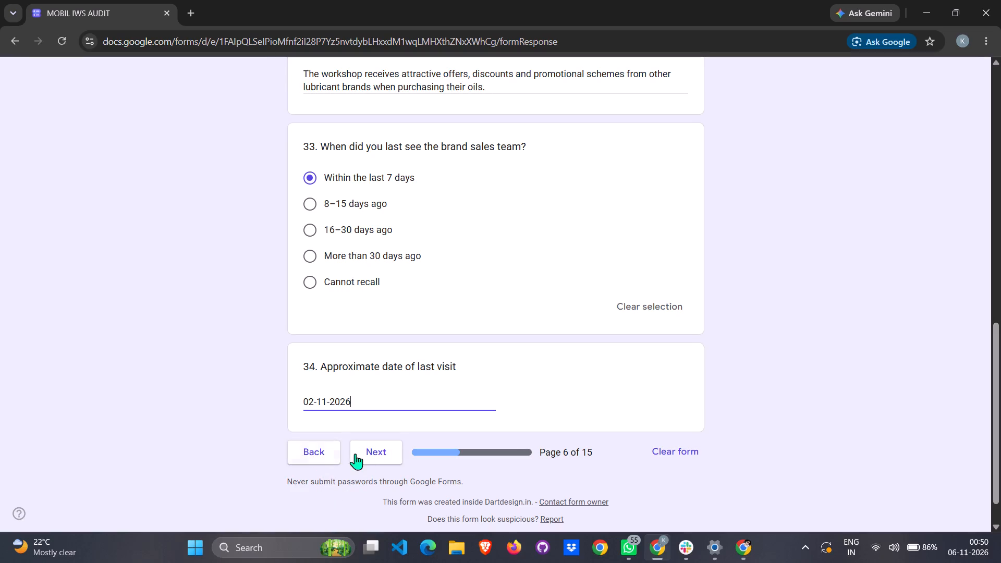
{"action": "left_click", "coordinate": [372, 451]}
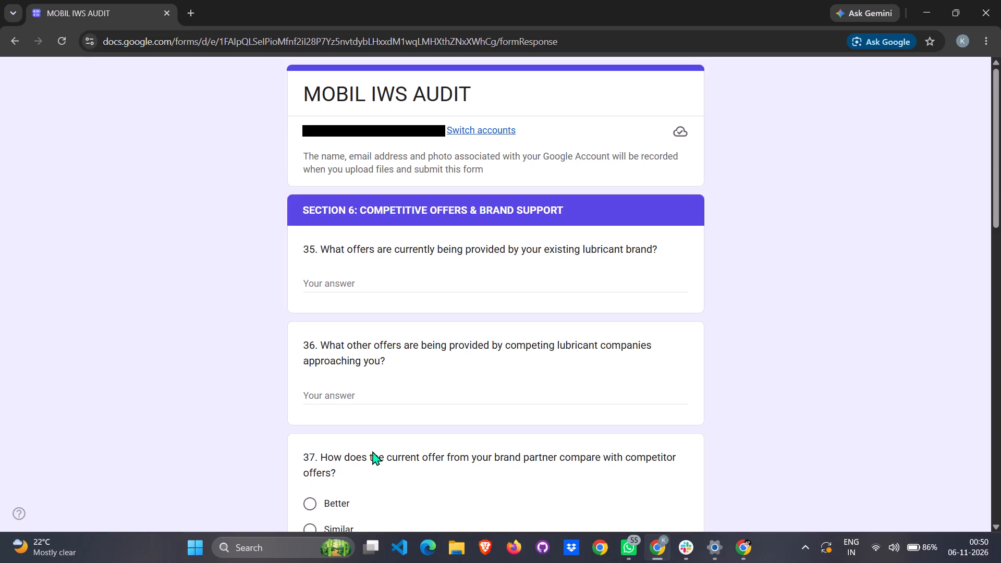
Answer question 35 about the existing lubricant brand's current offers with "Not any".
{"action": "left_click", "coordinate": [327, 283]}
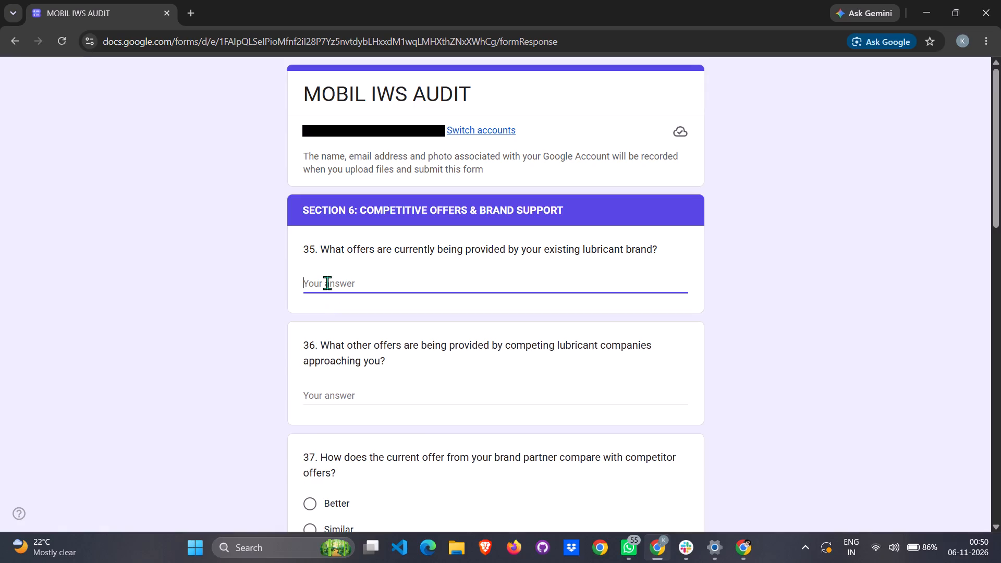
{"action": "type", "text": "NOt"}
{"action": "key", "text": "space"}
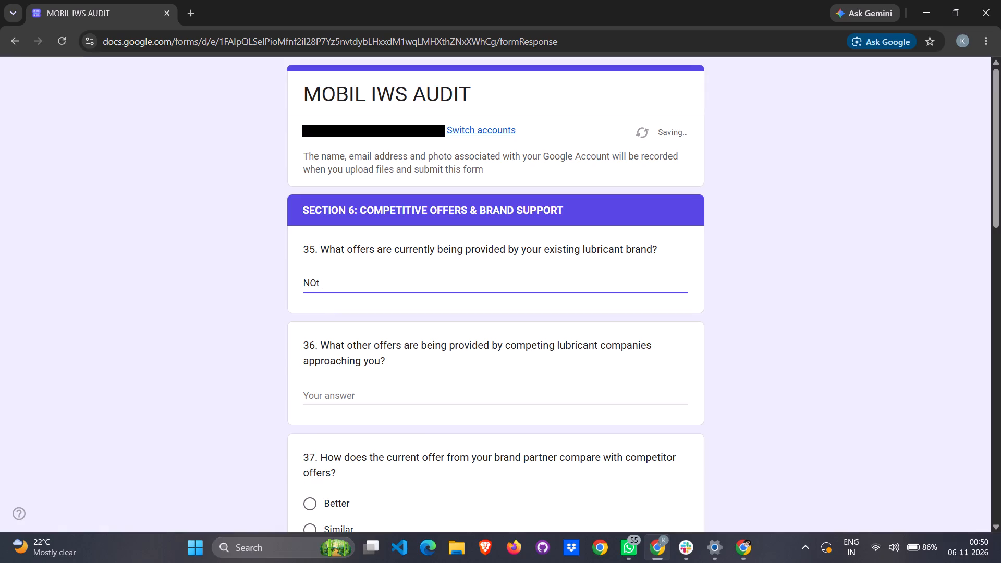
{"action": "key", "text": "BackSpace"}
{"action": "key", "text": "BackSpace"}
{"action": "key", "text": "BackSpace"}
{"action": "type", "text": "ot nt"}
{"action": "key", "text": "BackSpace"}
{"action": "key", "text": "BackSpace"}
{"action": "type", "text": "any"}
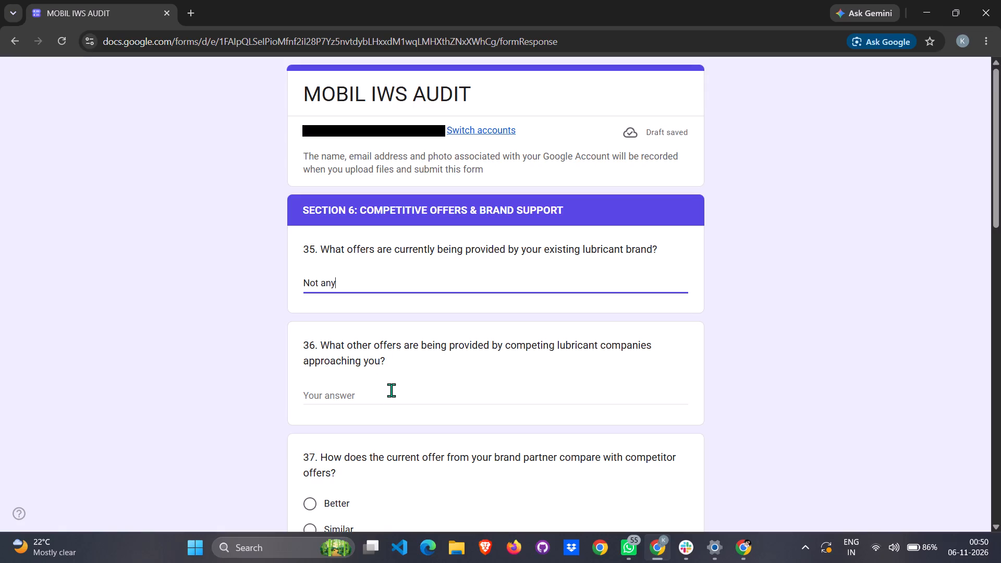
{"action": "left_click", "coordinate": [342, 395]}
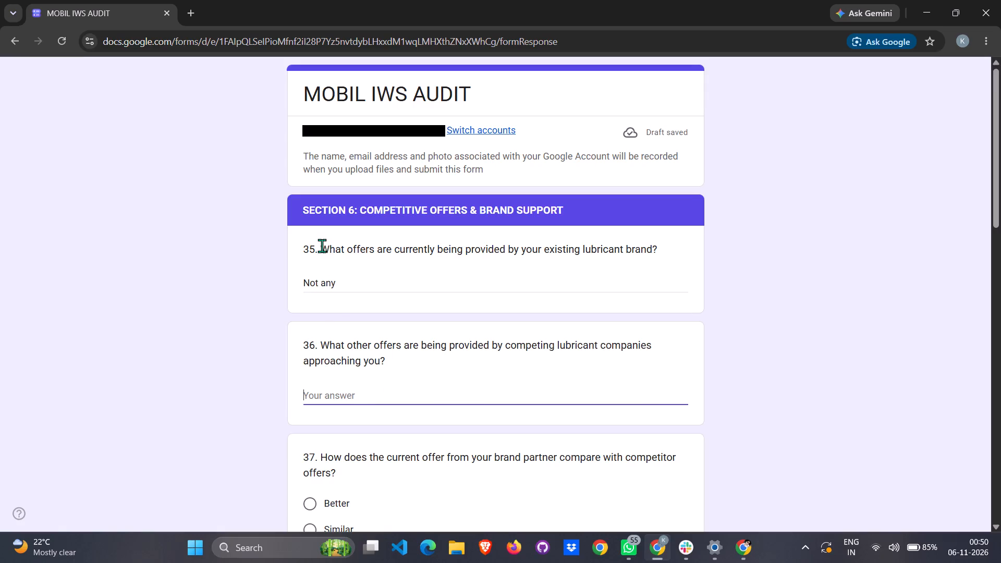
{"action": "left_click_drag", "start_coordinate": [322, 246], "coordinate": [679, 246]}
{"action": "key", "text": "ctrl+c"}
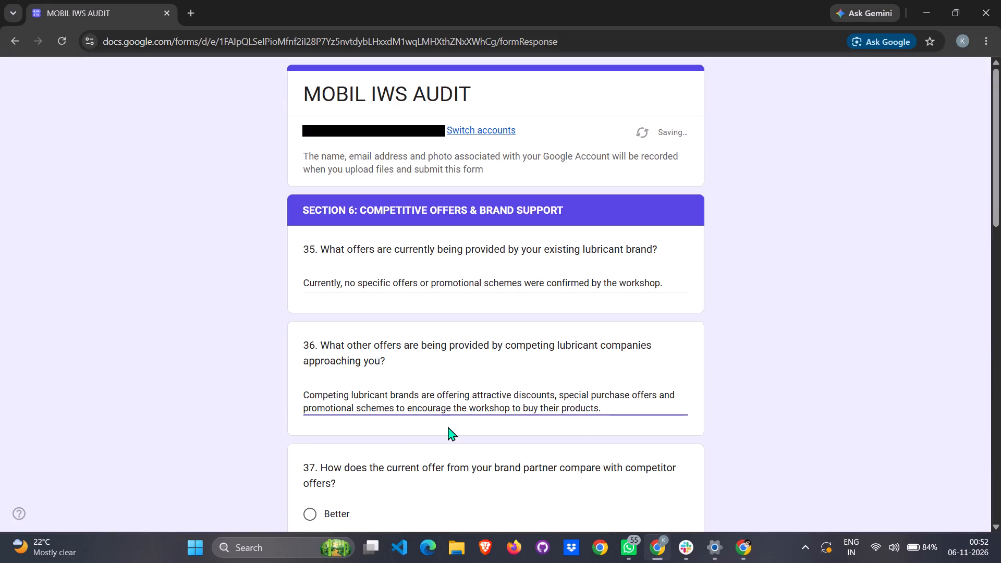
Answer question 37 on how the brand partner's current offer compares with competitor offers with Better.
{"action": "scroll", "coordinate": [448, 426], "scroll_direction": "down", "scroll_amount": 5}
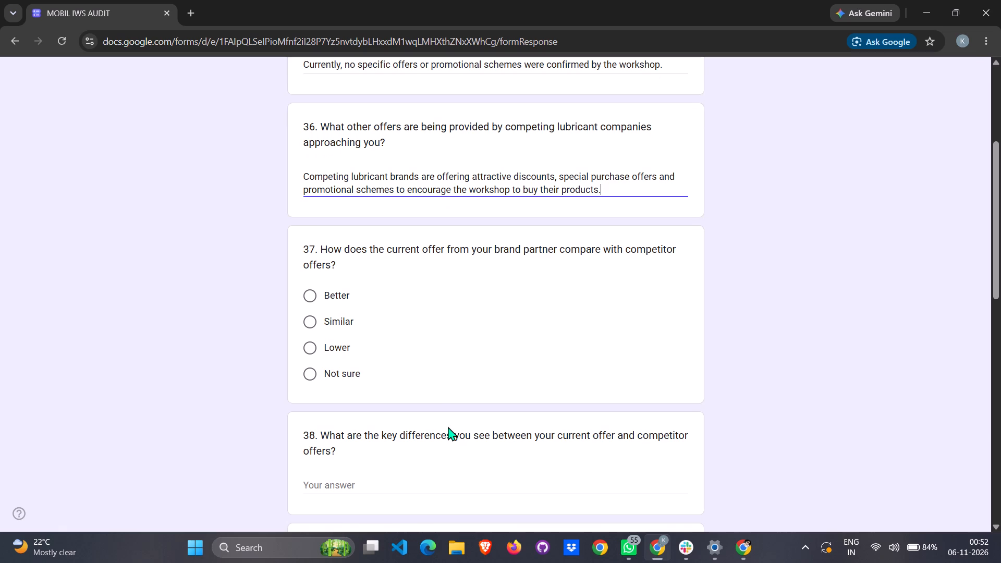
{"action": "left_click", "coordinate": [309, 298]}
Answer question 38 about key differences between the current offer and competitor offers with "Not much".
{"action": "scroll", "coordinate": [456, 412], "scroll_direction": "down", "scroll_amount": 2}
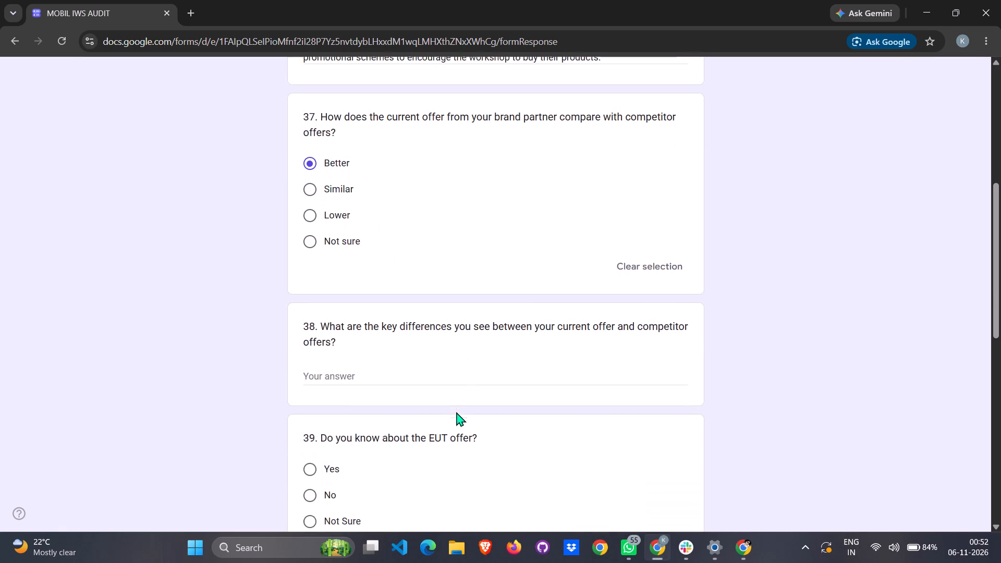
{"action": "scroll", "coordinate": [456, 412], "scroll_direction": "down", "scroll_amount": 2}
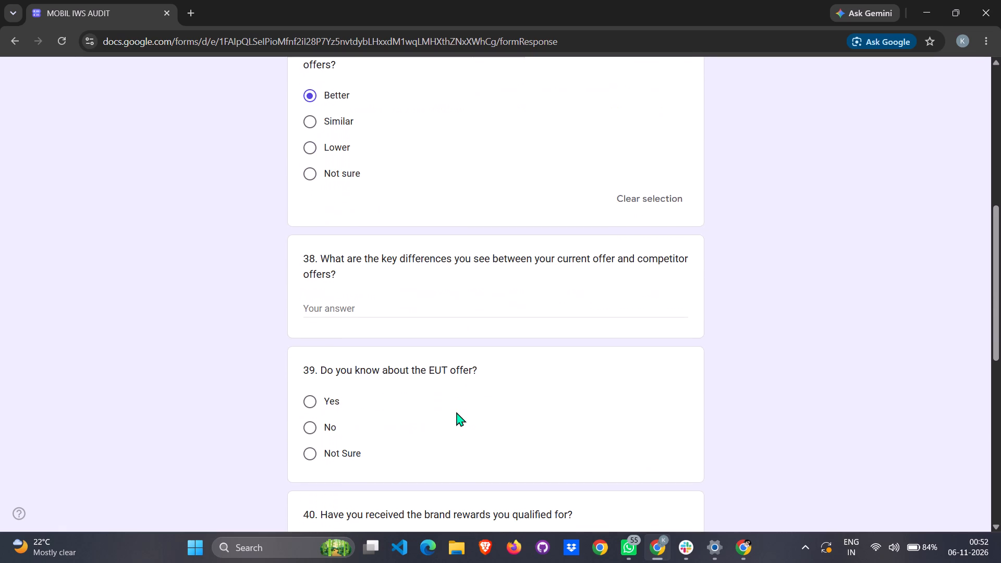
{"action": "scroll", "coordinate": [456, 412], "scroll_direction": "up", "scroll_amount": 4}
{"action": "scroll", "coordinate": [456, 412], "scroll_direction": "down", "scroll_amount": 1}
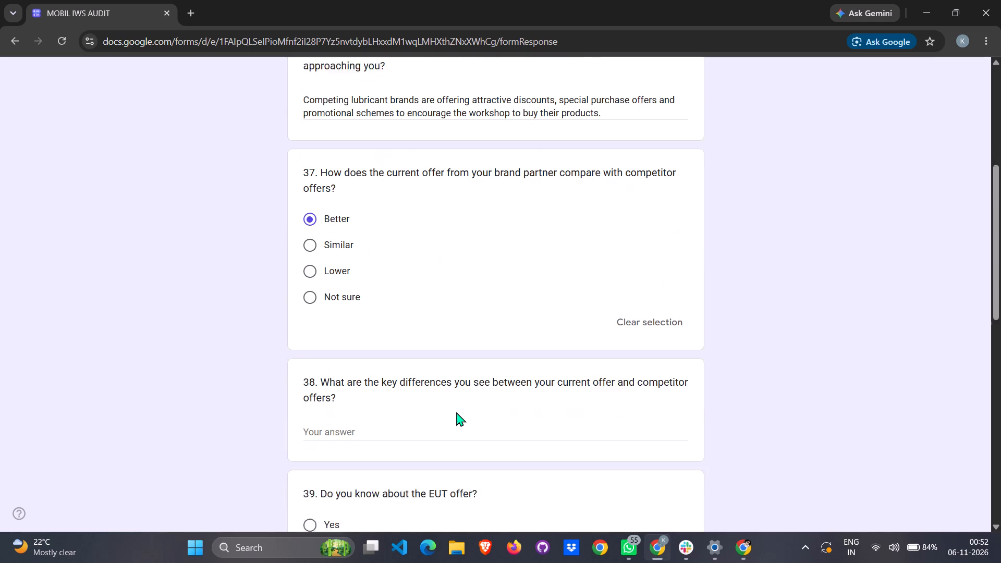
{"action": "scroll", "coordinate": [456, 412], "scroll_direction": "down", "scroll_amount": 1}
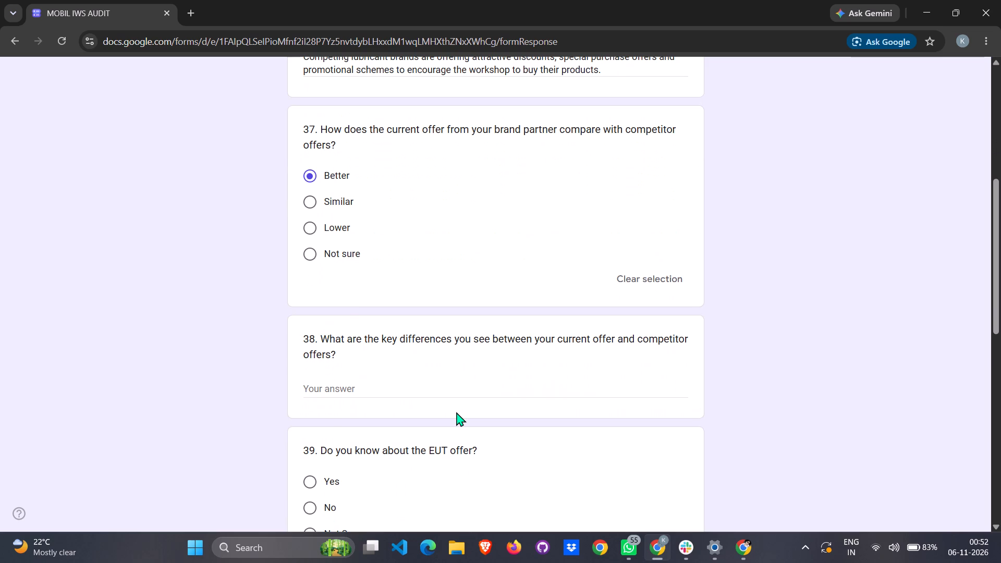
{"action": "left_click", "coordinate": [350, 387]}
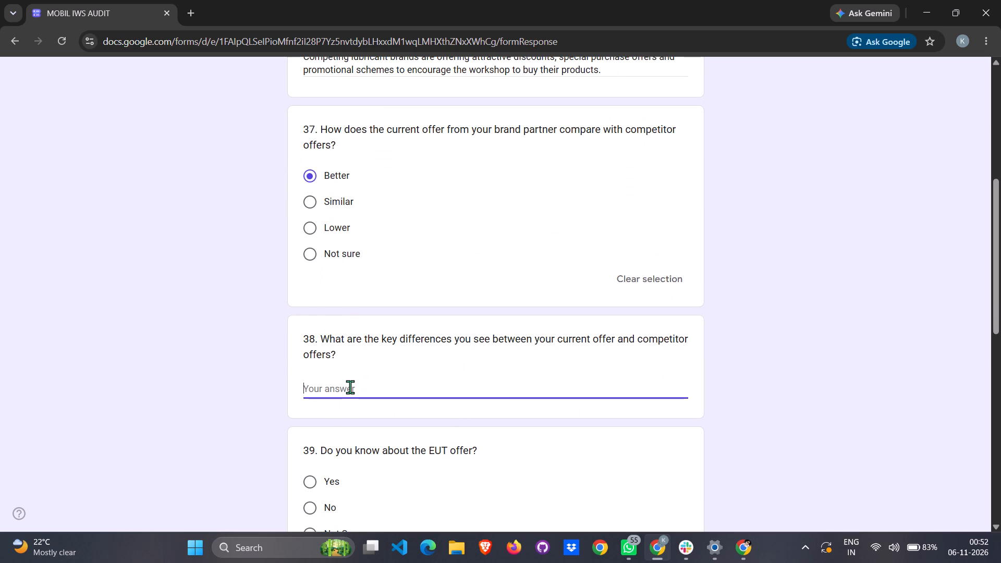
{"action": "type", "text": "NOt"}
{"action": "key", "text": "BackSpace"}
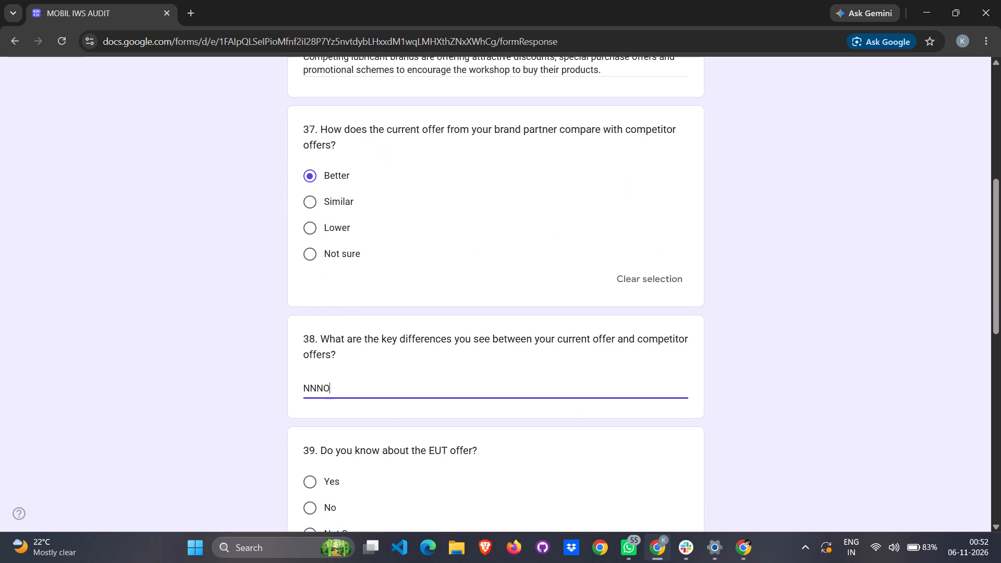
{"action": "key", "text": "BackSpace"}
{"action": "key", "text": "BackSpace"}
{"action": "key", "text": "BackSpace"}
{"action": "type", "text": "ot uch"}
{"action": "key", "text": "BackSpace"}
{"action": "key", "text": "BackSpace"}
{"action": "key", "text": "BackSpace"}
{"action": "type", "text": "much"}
Answer question 39 about knowing the EUT offer with No and question 40 about receiving qualified brand rewards with Yes.
{"action": "scroll", "coordinate": [437, 486], "scroll_direction": "down", "scroll_amount": 2}
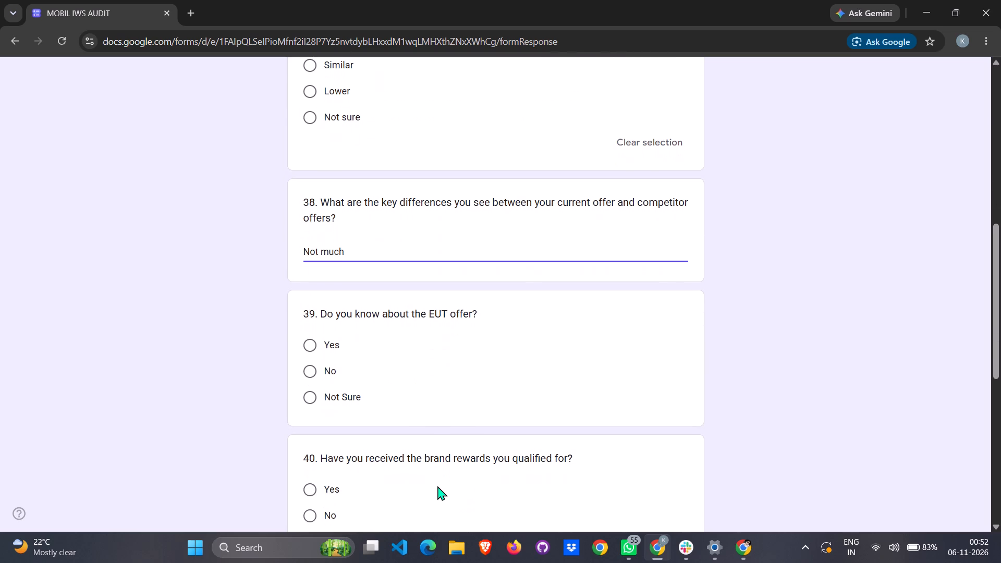
{"action": "left_click", "coordinate": [309, 372]}
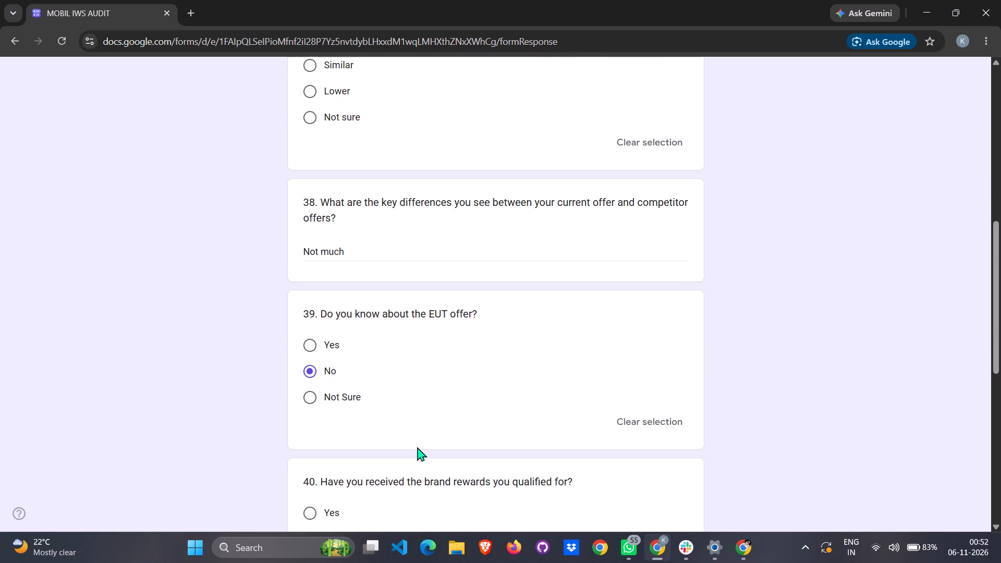
{"action": "scroll", "coordinate": [417, 447], "scroll_direction": "down", "scroll_amount": 4}
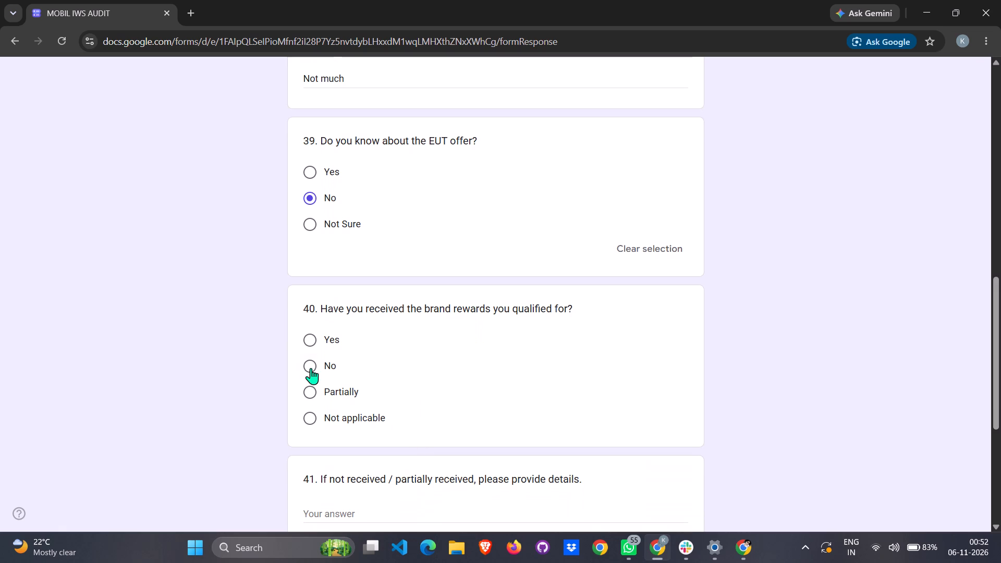
{"action": "left_click", "coordinate": [310, 341]}
{"action": "scroll", "coordinate": [402, 411], "scroll_direction": "down", "scroll_amount": 2}
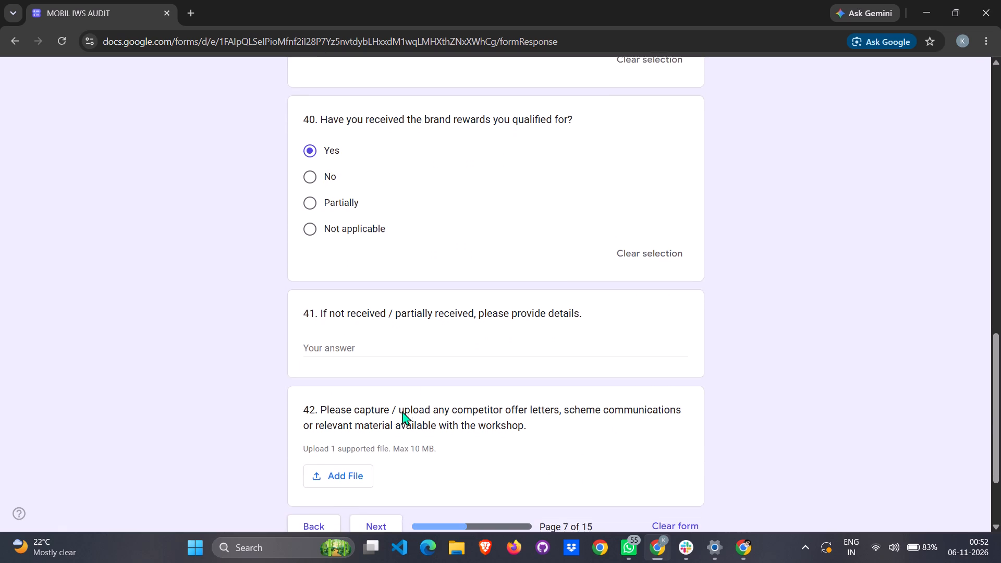
Leave questions 41 and 42 blank and advance to Section 7 on workshop business challenges and priorities.
{"action": "scroll", "coordinate": [402, 411], "scroll_direction": "down", "scroll_amount": 2}
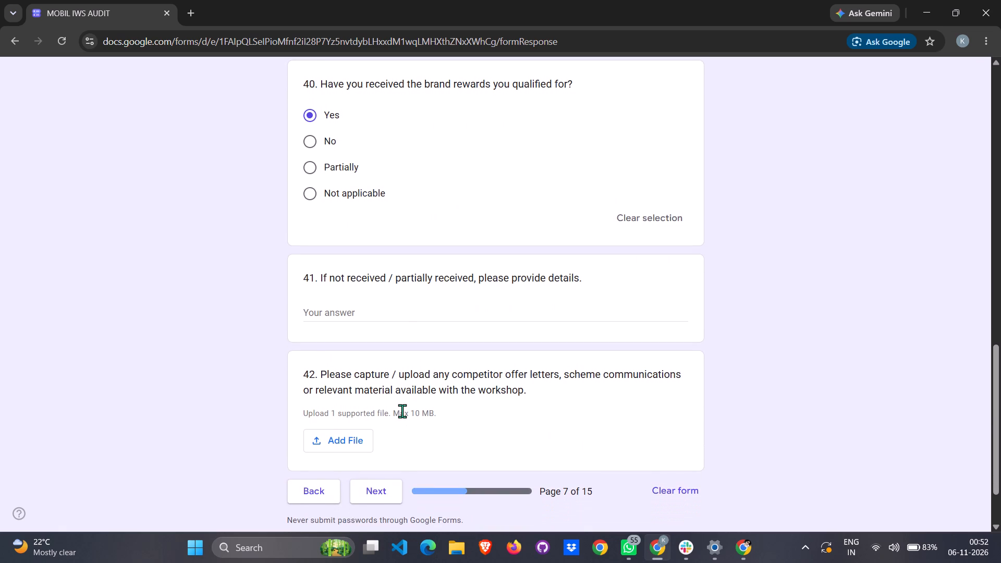
{"action": "scroll", "coordinate": [402, 411], "scroll_direction": "down", "scroll_amount": 1}
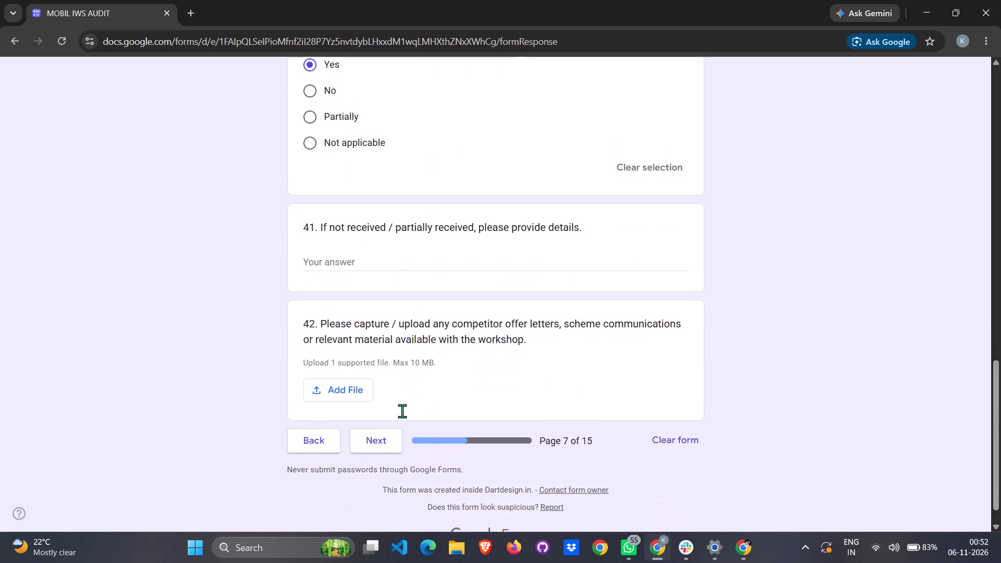
{"action": "scroll", "coordinate": [402, 411], "scroll_direction": "down", "scroll_amount": 2}
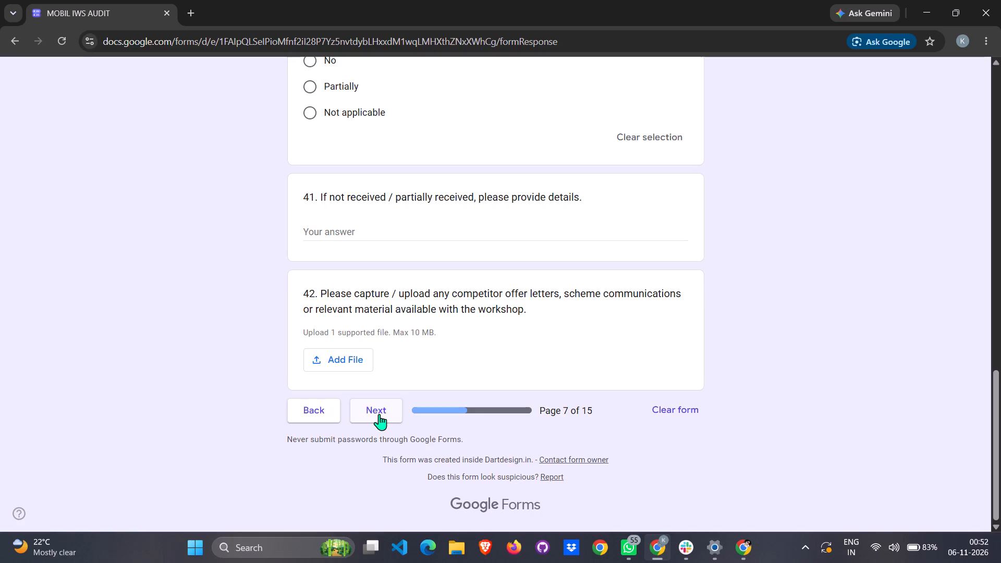
{"action": "left_click", "coordinate": [379, 414]}
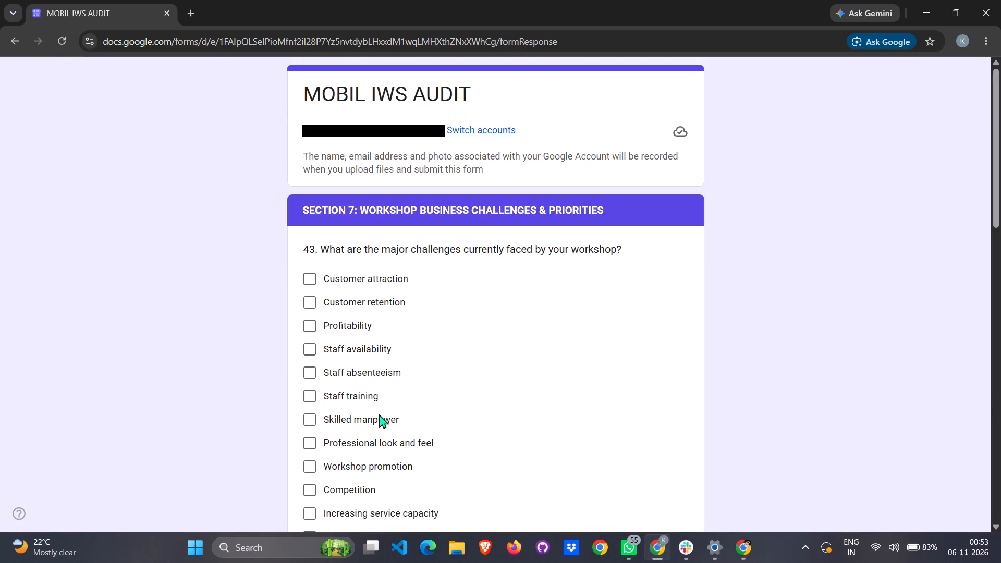
Answer question 43 on major workshop challenges with Customer attraction, Customer retention, Staff availability, Staff training and Competition.
{"action": "scroll", "coordinate": [473, 360], "scroll_direction": "down", "scroll_amount": 1}
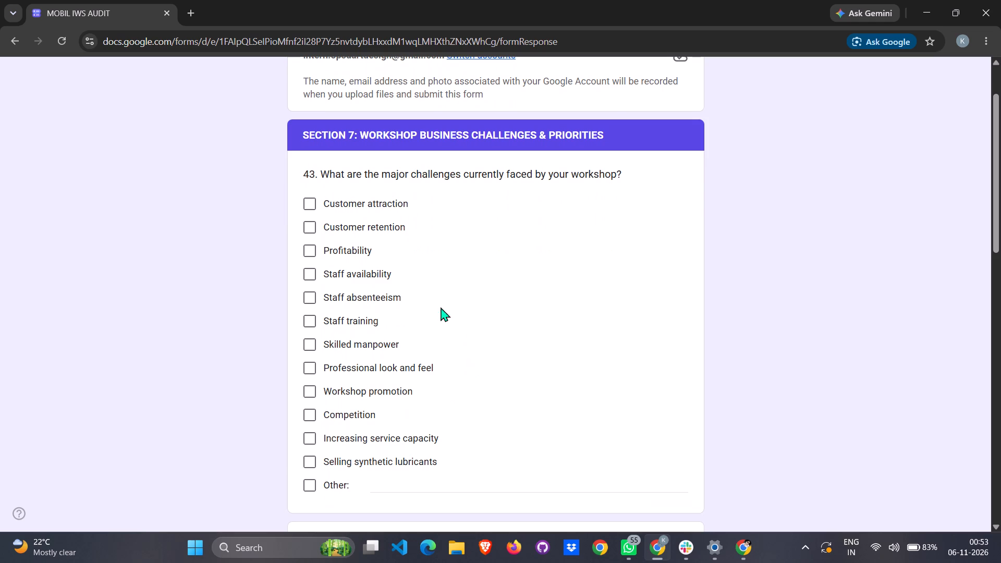
{"action": "left_click", "coordinate": [311, 203]}
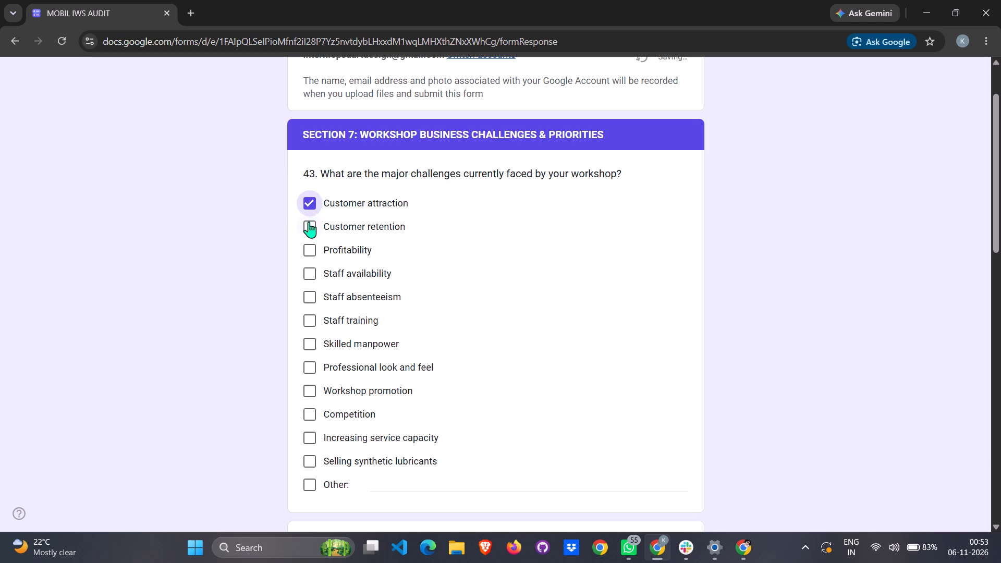
{"action": "left_click", "coordinate": [309, 225]}
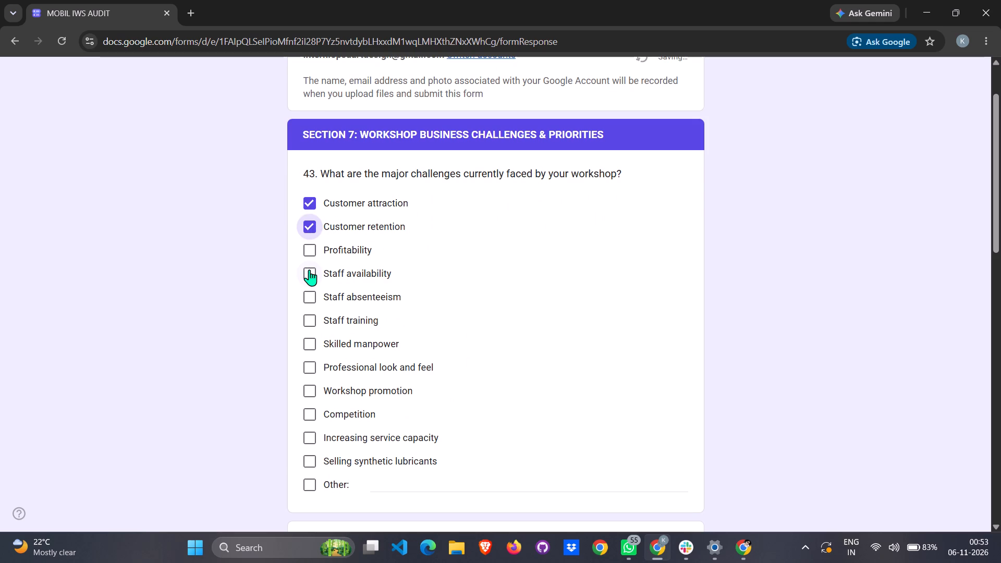
{"action": "left_click", "coordinate": [310, 270]}
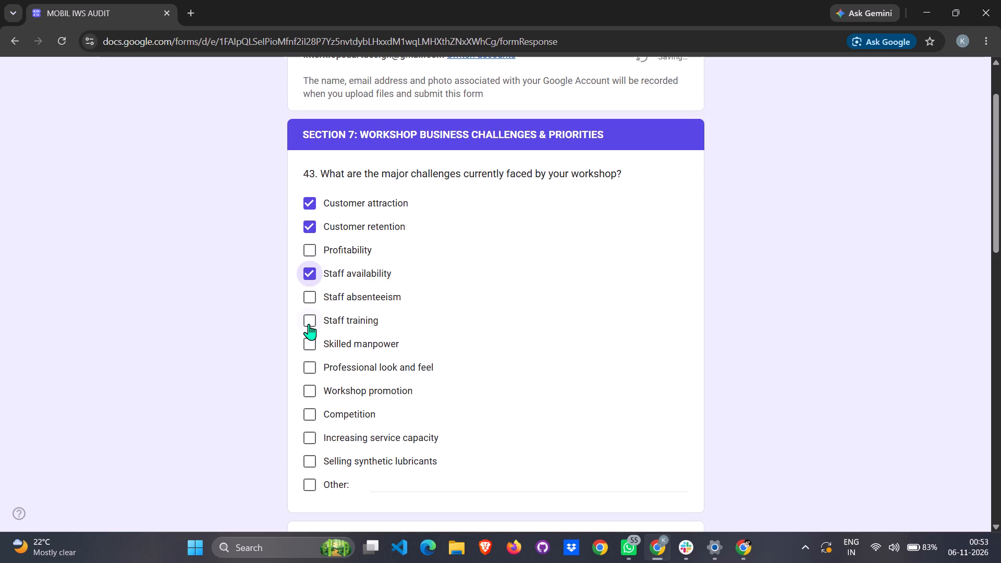
{"action": "left_click", "coordinate": [309, 324]}
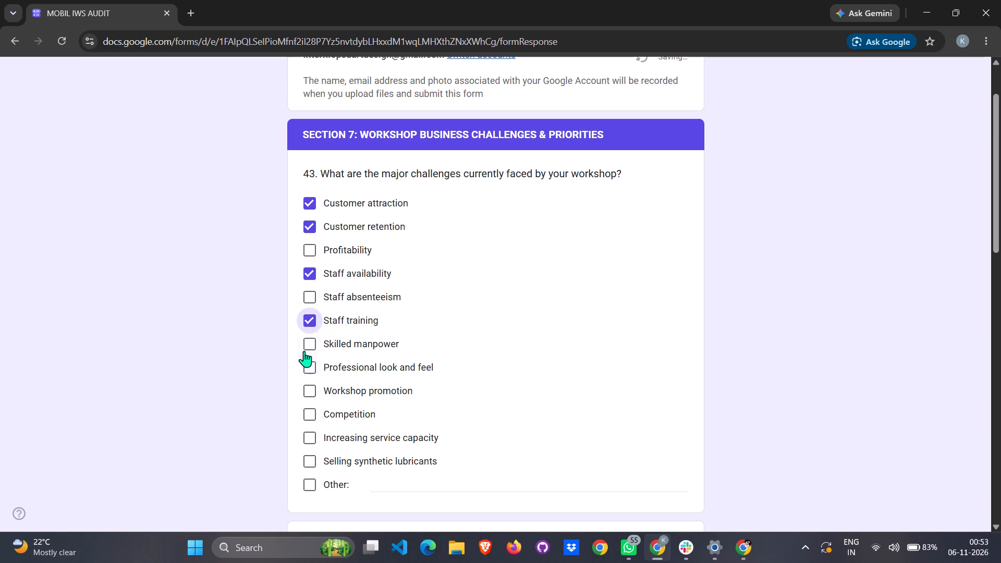
{"action": "left_click", "coordinate": [307, 411]}
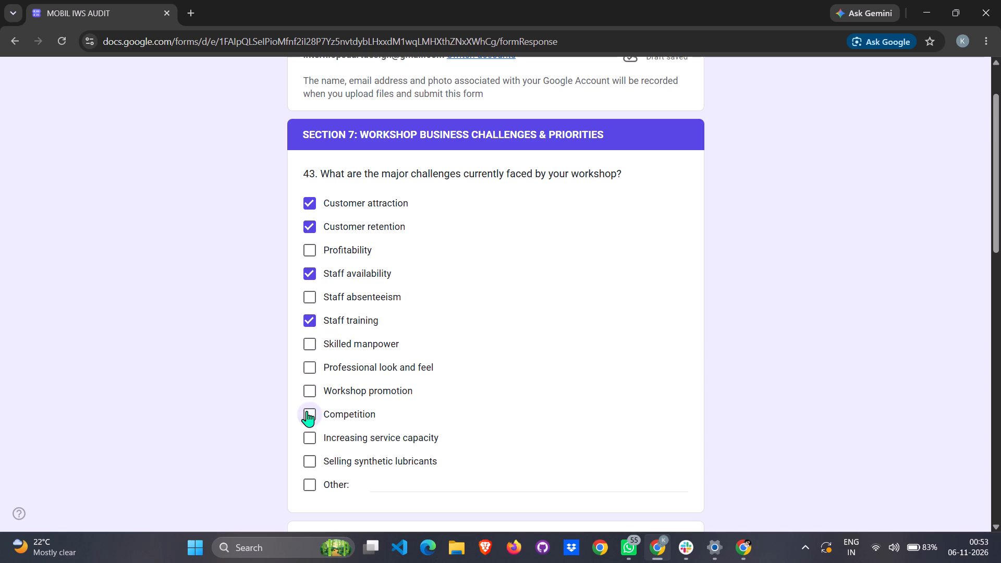
{"action": "scroll", "coordinate": [405, 437], "scroll_direction": "down", "scroll_amount": 6}
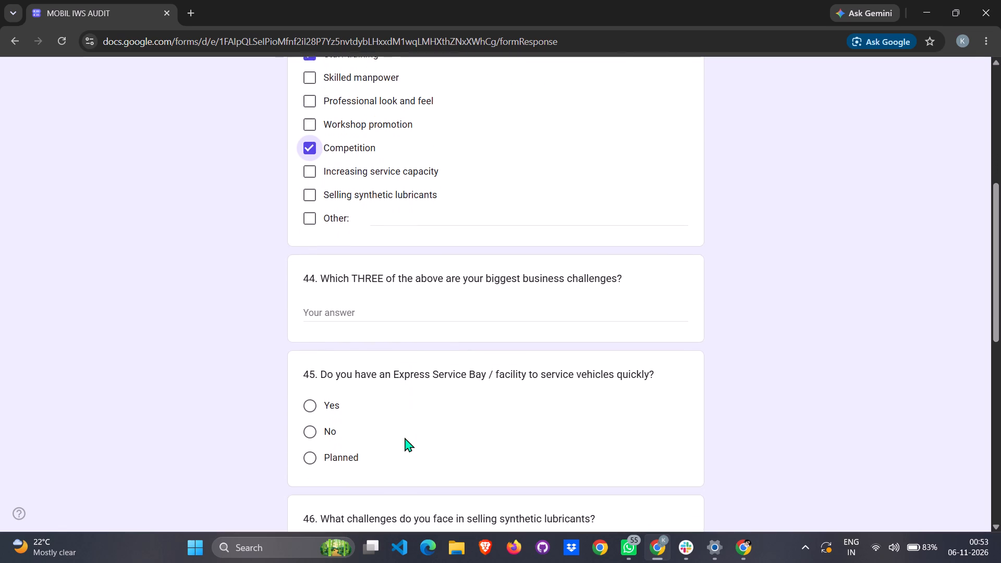
{"action": "scroll", "coordinate": [405, 437], "scroll_direction": "down", "scroll_amount": 1}
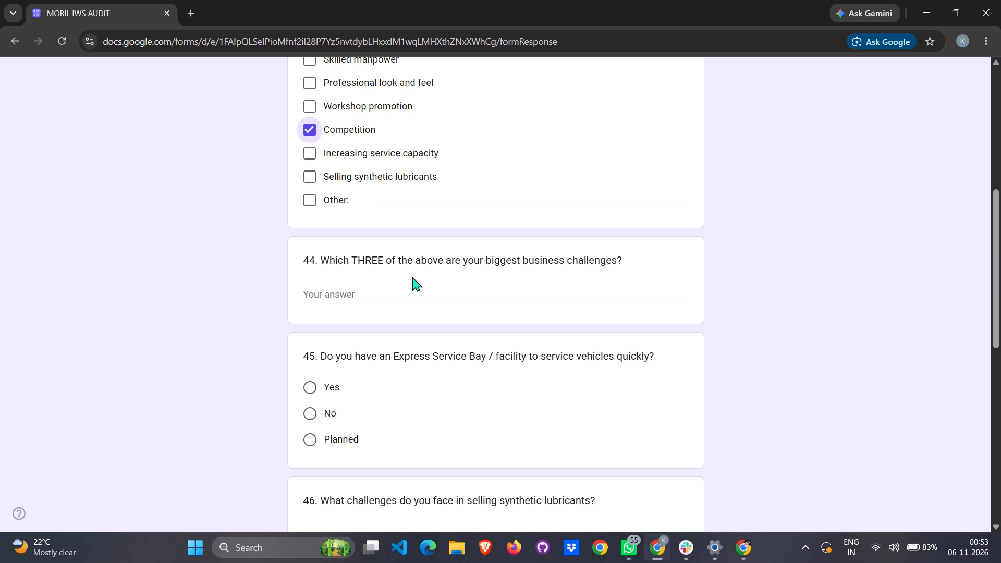
{"action": "scroll", "coordinate": [412, 277], "scroll_direction": "up", "scroll_amount": 3}
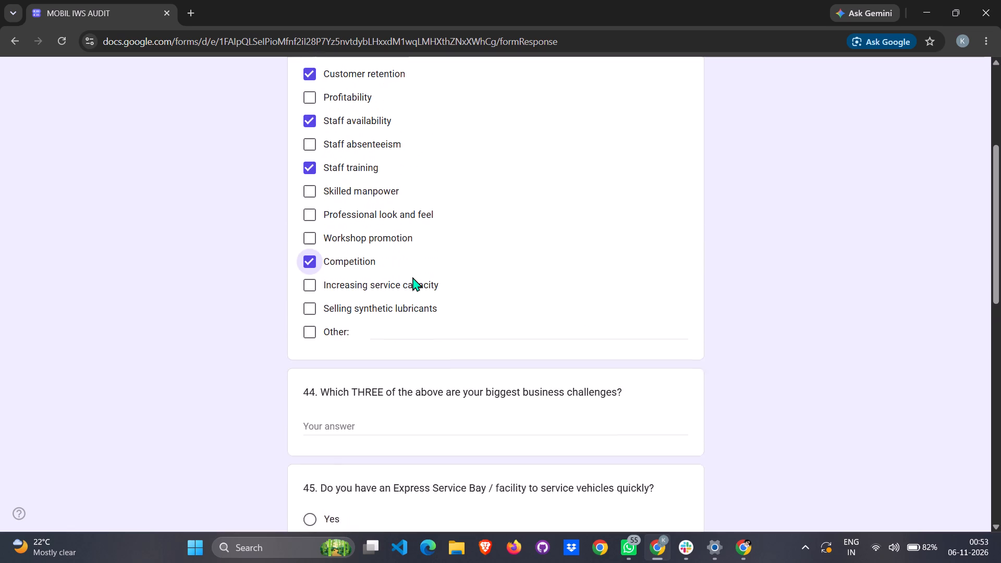
{"action": "scroll", "coordinate": [412, 277], "scroll_direction": "up", "scroll_amount": 1}
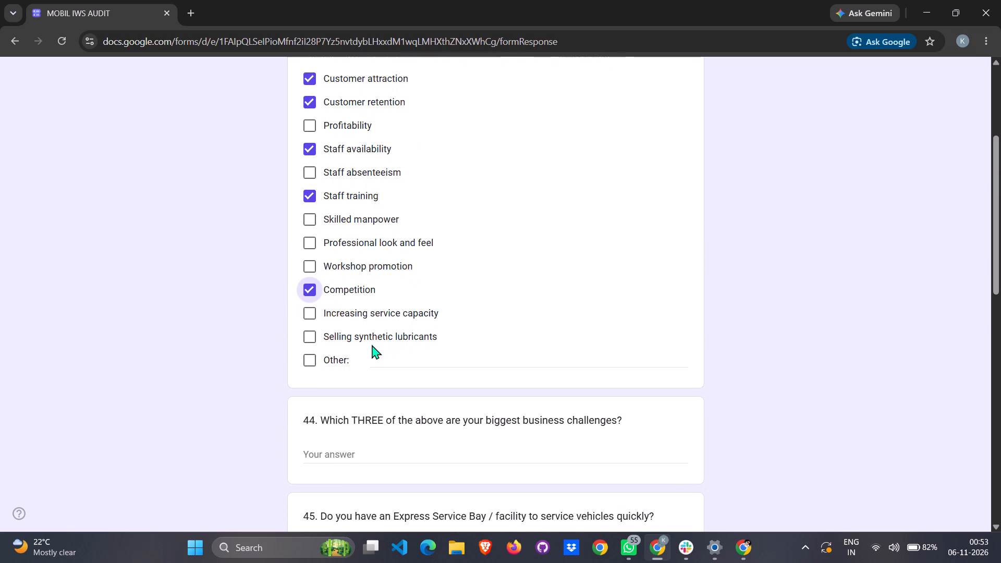
{"action": "left_click", "coordinate": [337, 455]}
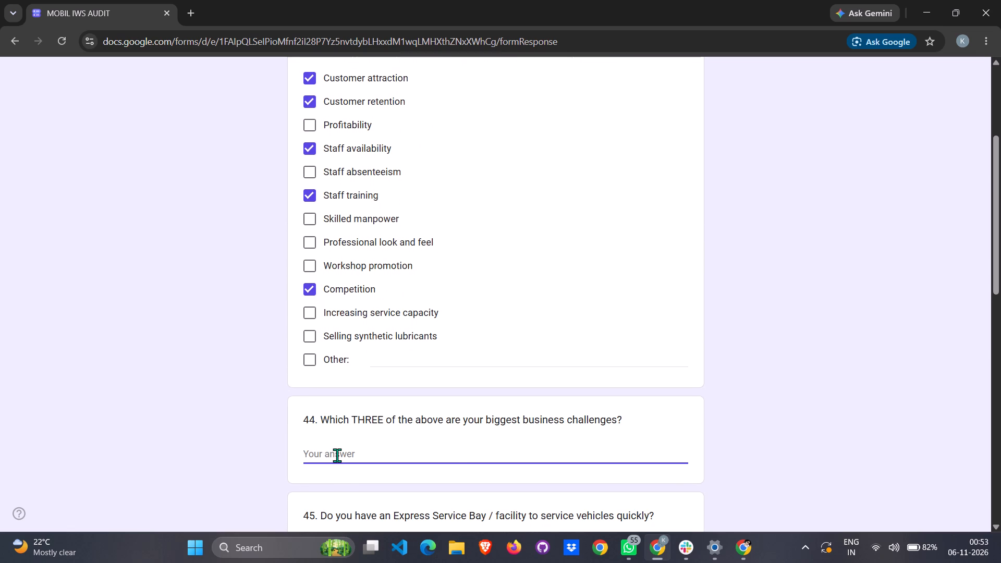
{"action": "scroll", "coordinate": [337, 455], "scroll_direction": "up", "scroll_amount": 1}
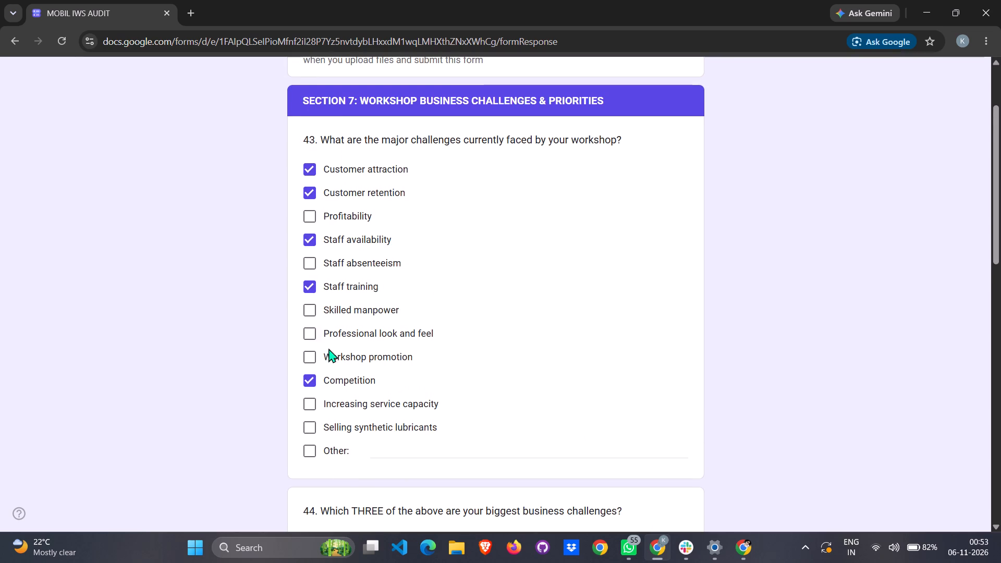
{"action": "left_click_drag", "start_coordinate": [303, 133], "coordinate": [448, 409]}
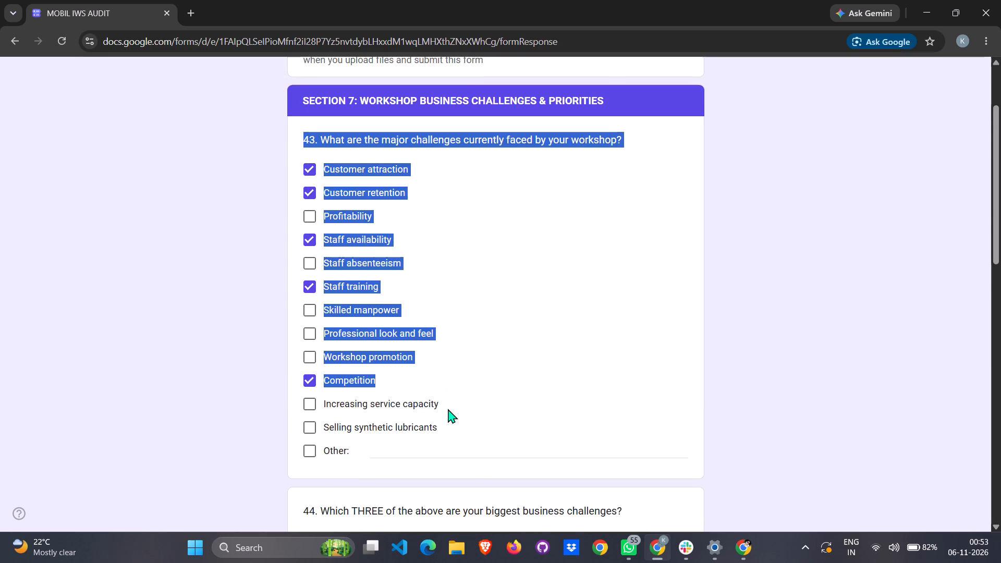
{"action": "left_click_drag", "start_coordinate": [448, 409], "coordinate": [638, 518]}
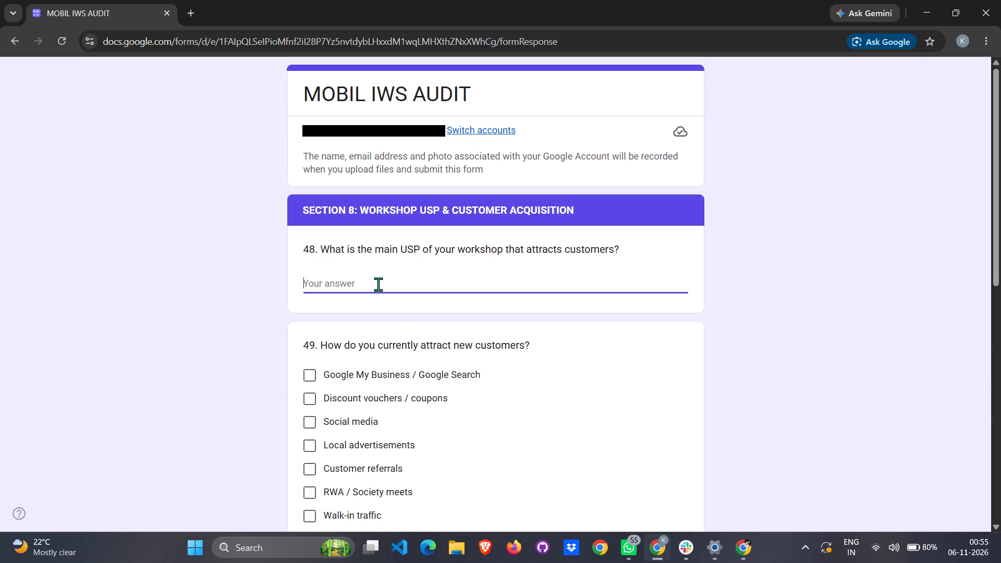
{"action": "key", "text": "ctrl+v"}
Answer question 49 on attracting new customers with Google My Business / Google Search, Social media, Customer referrals and Walk-in traffic.
{"action": "scroll", "coordinate": [378, 284], "scroll_direction": "down", "scroll_amount": 3}
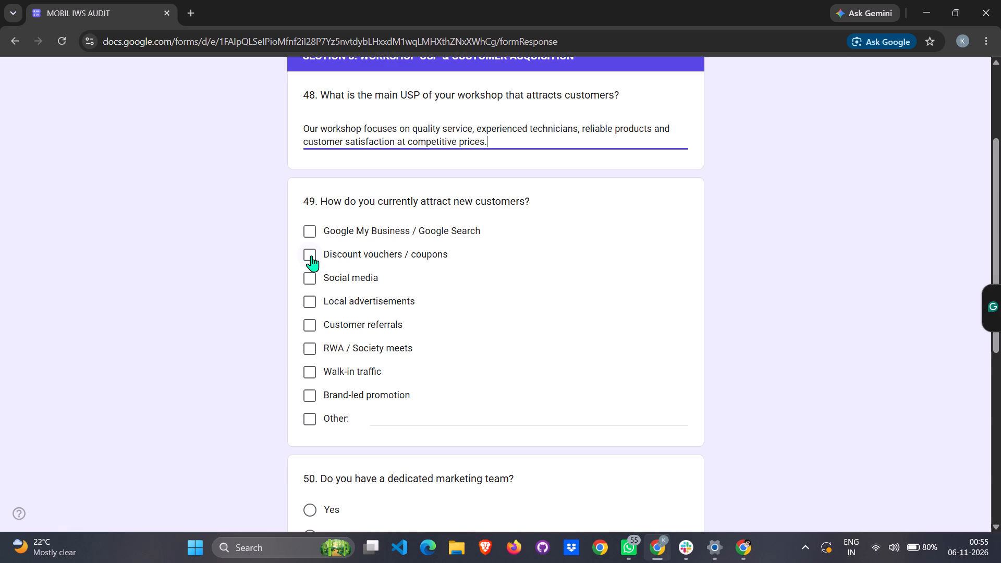
{"action": "left_click", "coordinate": [310, 234]}
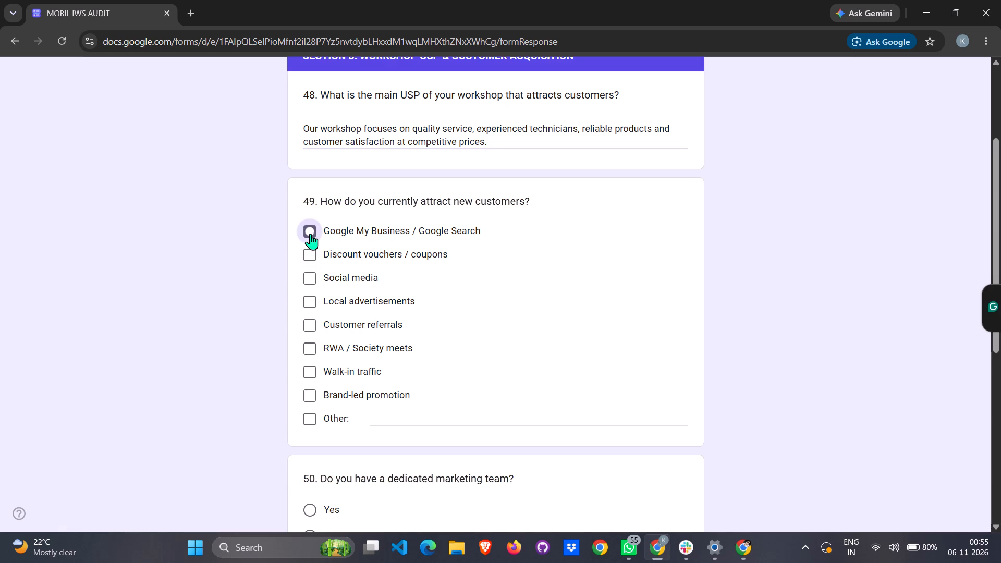
{"action": "left_click", "coordinate": [309, 280]}
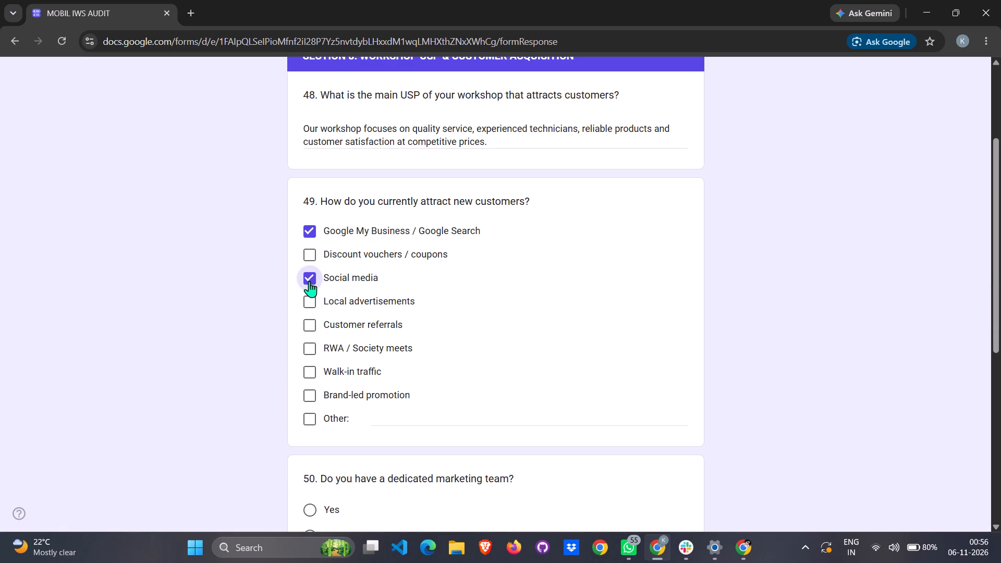
{"action": "left_click", "coordinate": [309, 325]}
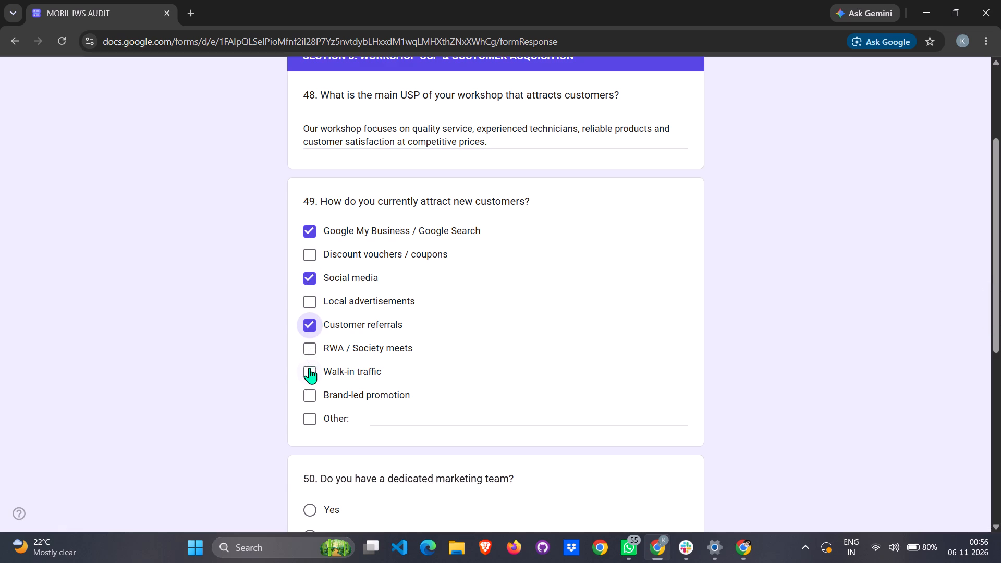
{"action": "left_click", "coordinate": [310, 368]}
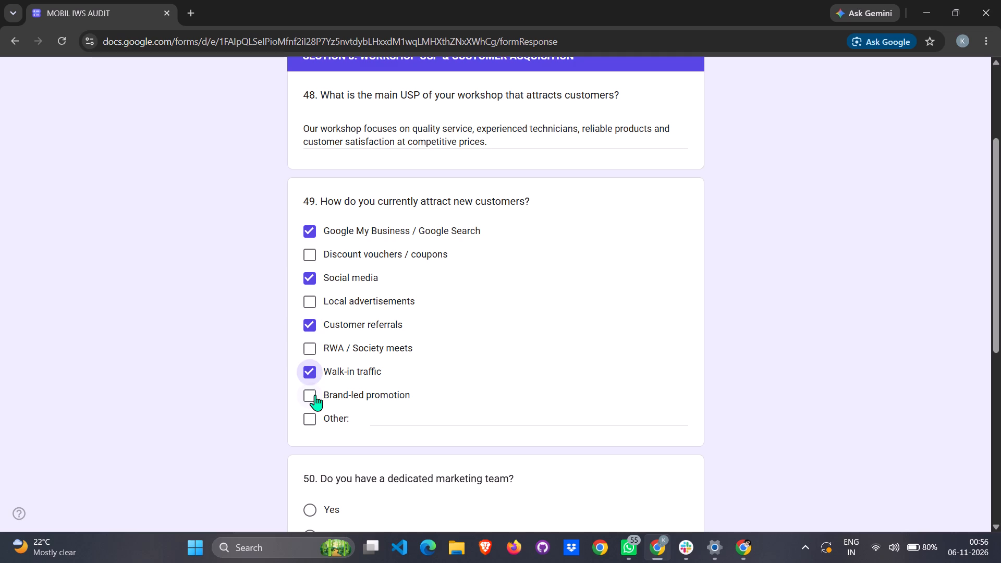
Answer question 50 about having a dedicated marketing team with No.
{"action": "scroll", "coordinate": [315, 395], "scroll_direction": "down", "scroll_amount": 3}
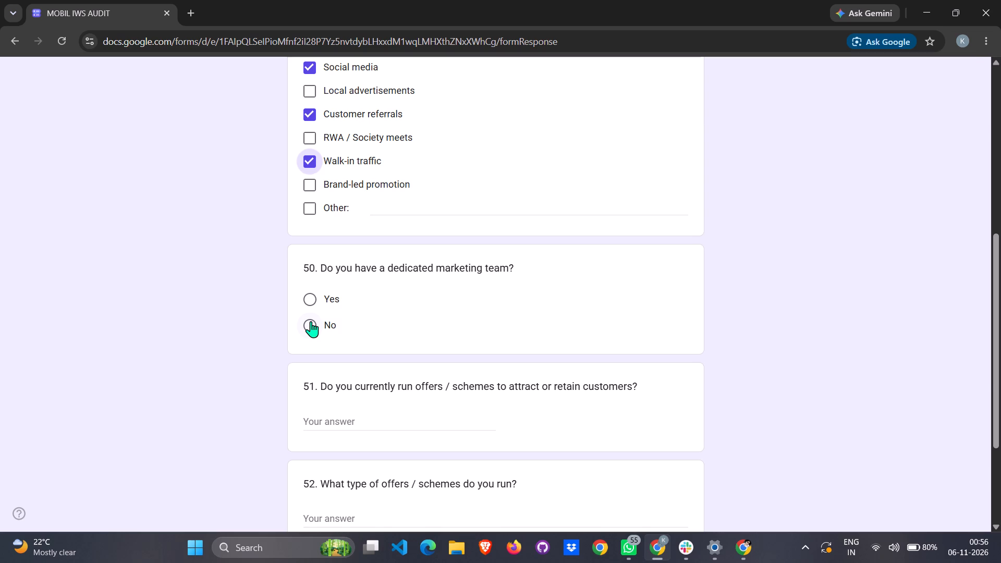
{"action": "left_click", "coordinate": [311, 321]}
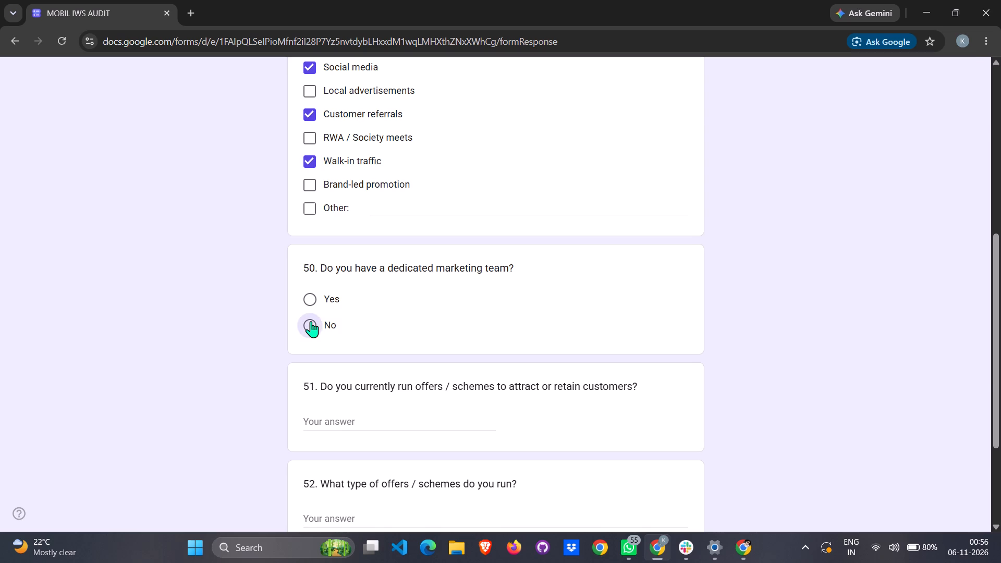
Answer questions 51 and 52 on customer offers and schemes with "No", and continue to the form's next page.
{"action": "scroll", "coordinate": [365, 376], "scroll_direction": "down", "scroll_amount": 2}
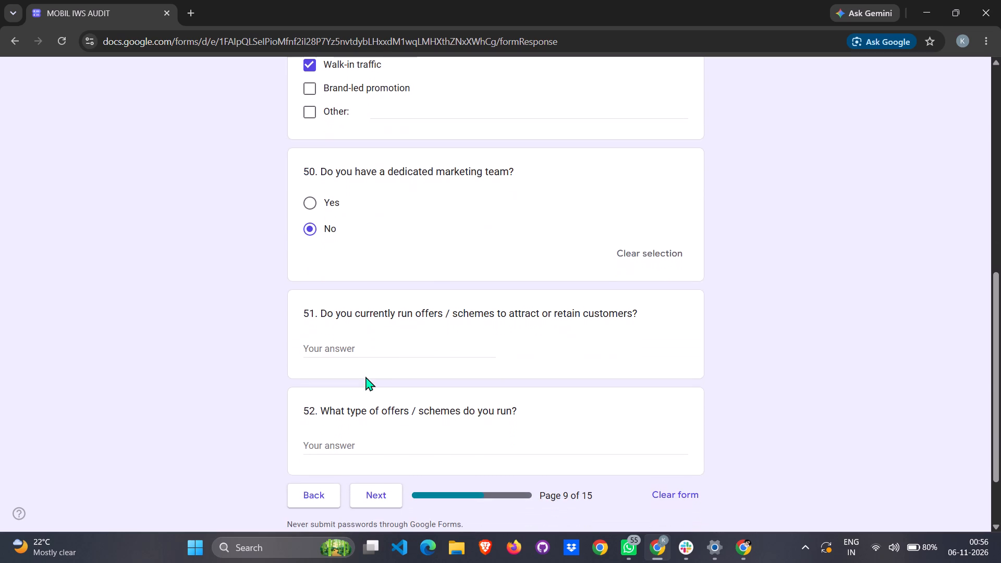
{"action": "left_click", "coordinate": [338, 345]}
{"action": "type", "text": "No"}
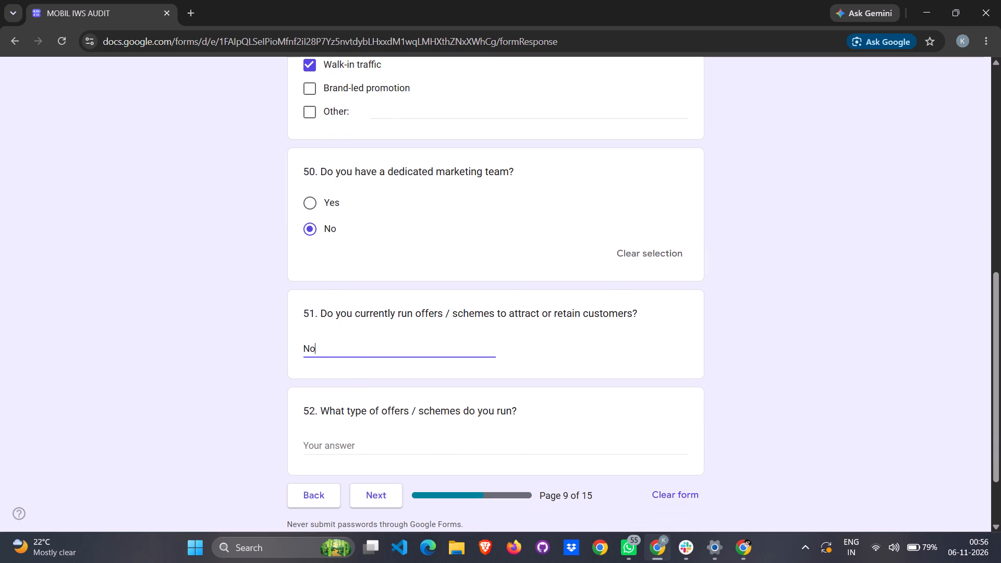
{"action": "scroll", "coordinate": [352, 401], "scroll_direction": "down", "scroll_amount": 2}
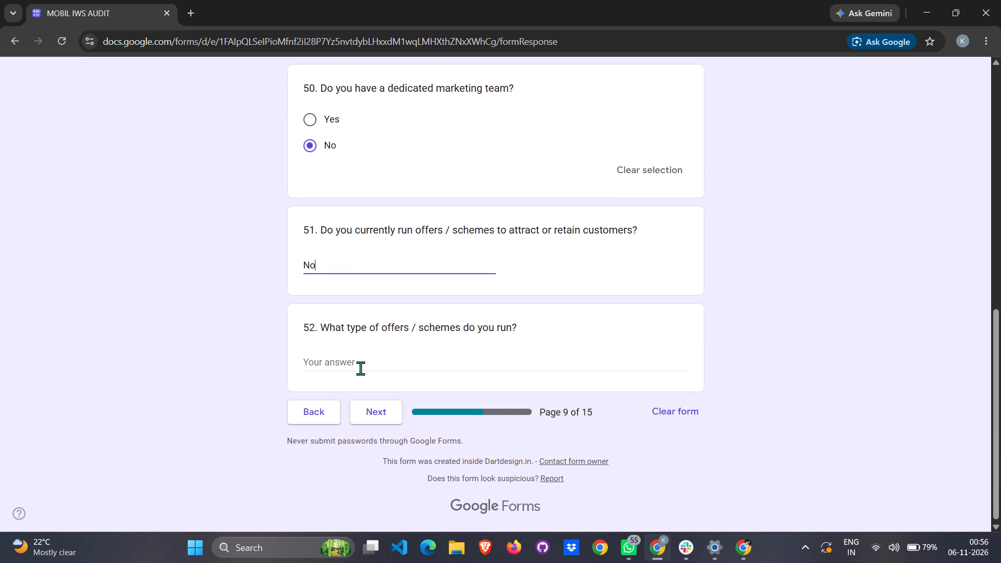
{"action": "left_click", "coordinate": [349, 359]}
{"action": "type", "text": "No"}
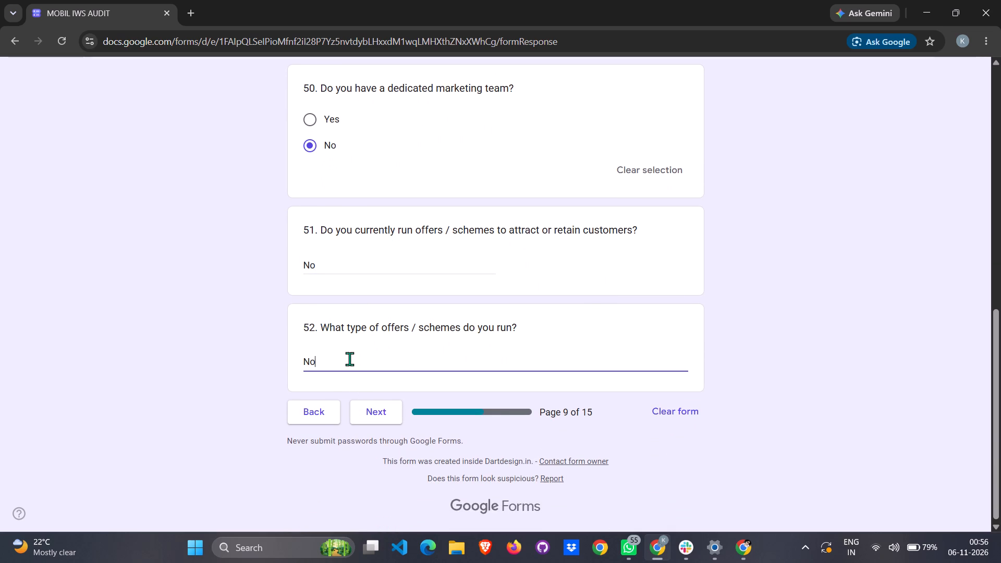
{"action": "left_click", "coordinate": [376, 413]}
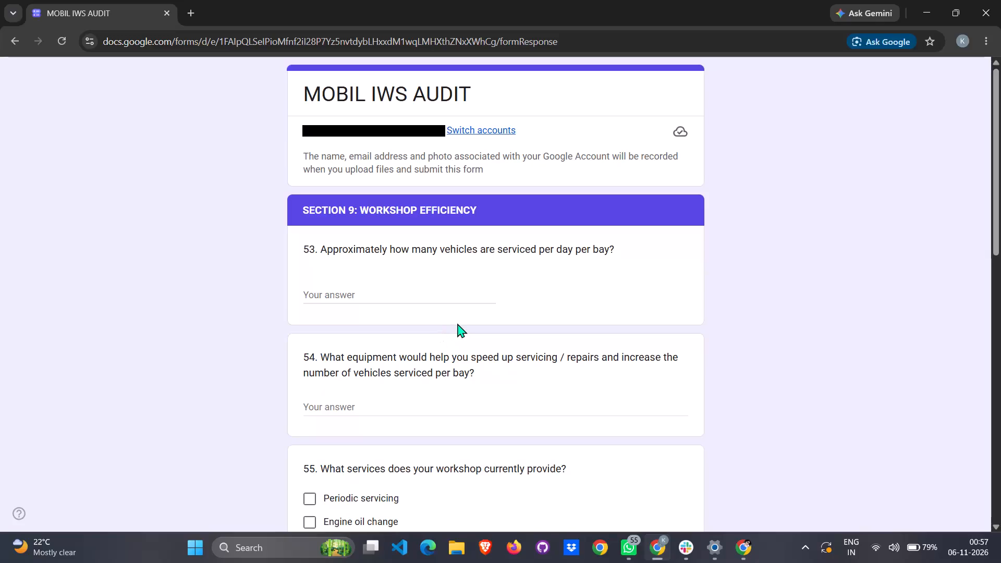
Answer question 53 on vehicles serviced per day per bay with 6.
{"action": "left_click", "coordinate": [400, 293]}
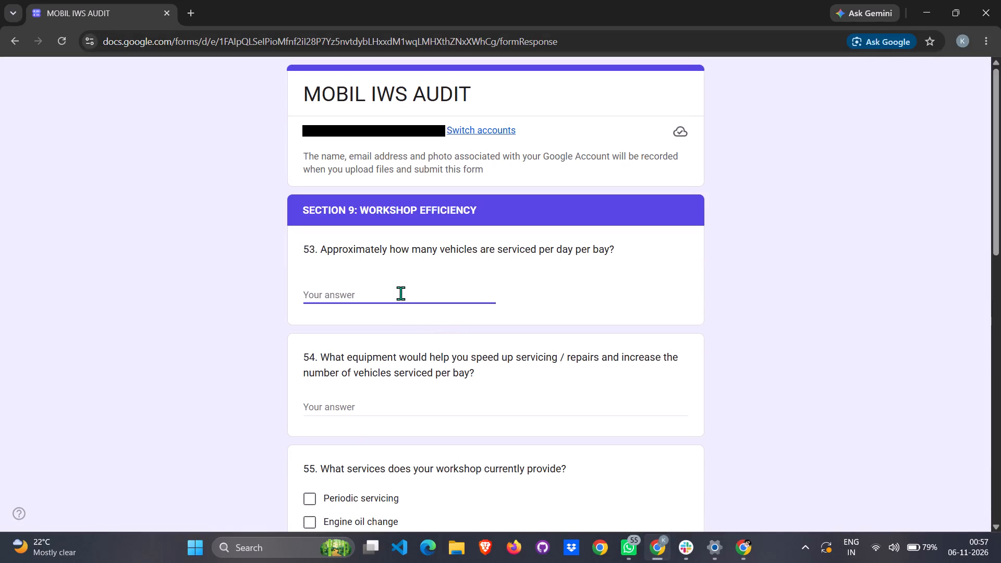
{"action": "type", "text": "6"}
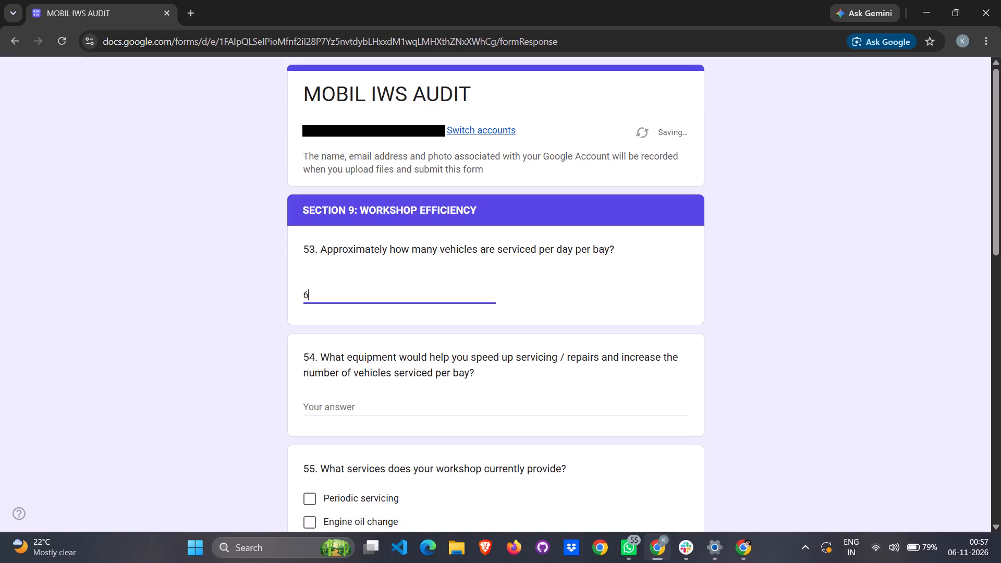
Extend the answer to question 53 on vehicles serviced per day per bay to "6 to 8".
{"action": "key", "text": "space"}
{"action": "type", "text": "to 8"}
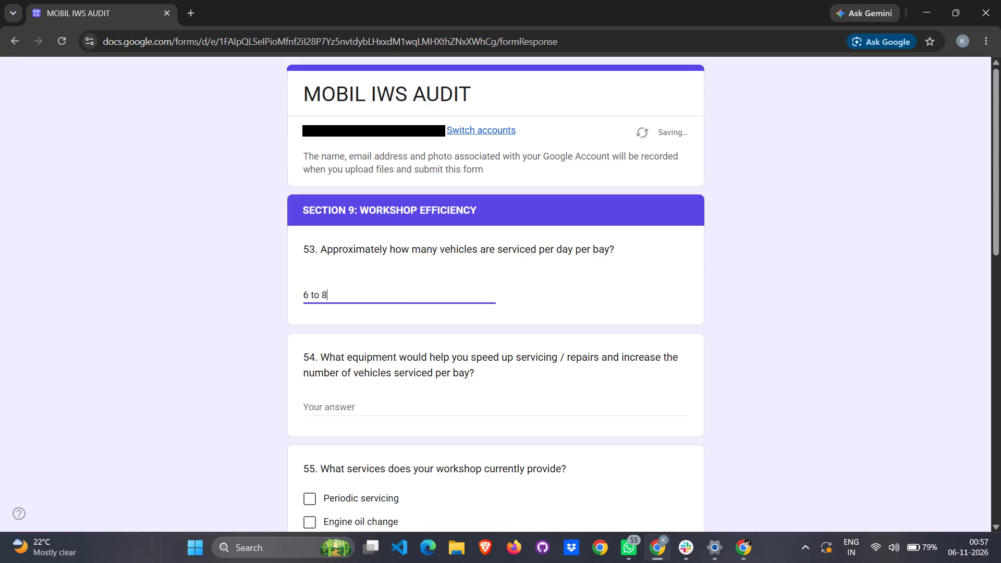
Answer question 54 on equipment to speed up servicing with "dealer want numetic electrical gun, fander cover from mobil".
{"action": "scroll", "coordinate": [448, 396], "scroll_direction": "down", "scroll_amount": 1}
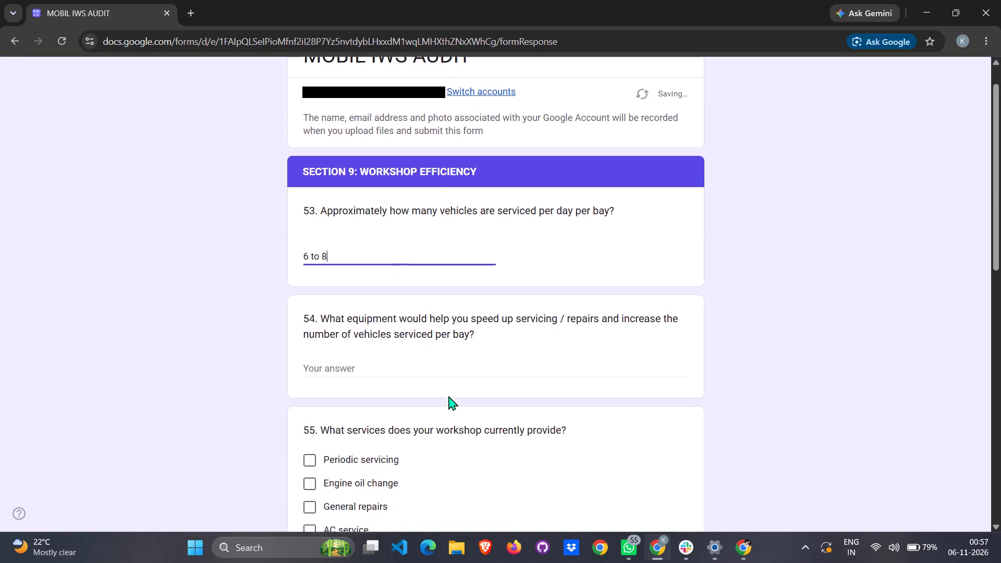
{"action": "scroll", "coordinate": [448, 396], "scroll_direction": "down", "scroll_amount": 1}
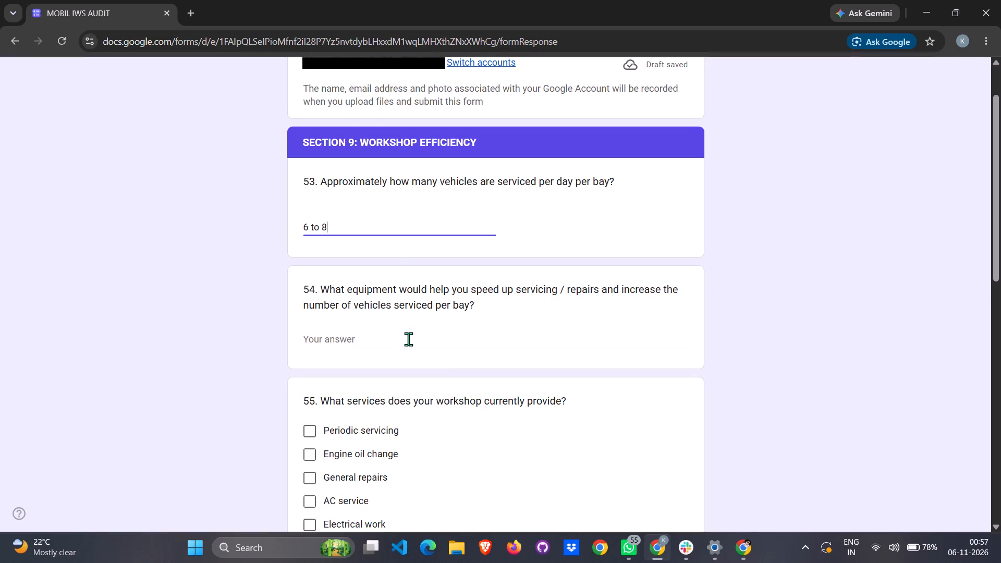
{"action": "left_click", "coordinate": [366, 340]}
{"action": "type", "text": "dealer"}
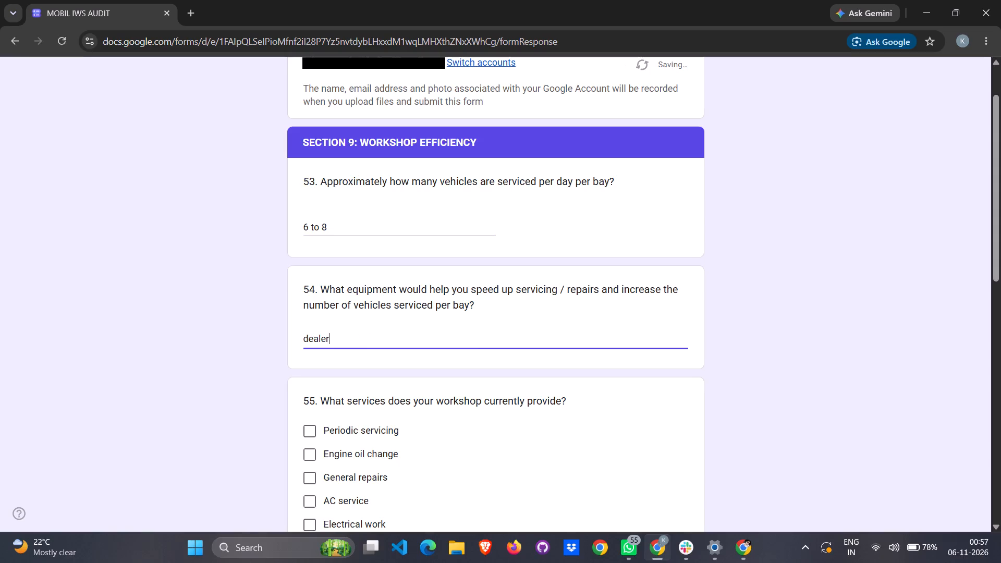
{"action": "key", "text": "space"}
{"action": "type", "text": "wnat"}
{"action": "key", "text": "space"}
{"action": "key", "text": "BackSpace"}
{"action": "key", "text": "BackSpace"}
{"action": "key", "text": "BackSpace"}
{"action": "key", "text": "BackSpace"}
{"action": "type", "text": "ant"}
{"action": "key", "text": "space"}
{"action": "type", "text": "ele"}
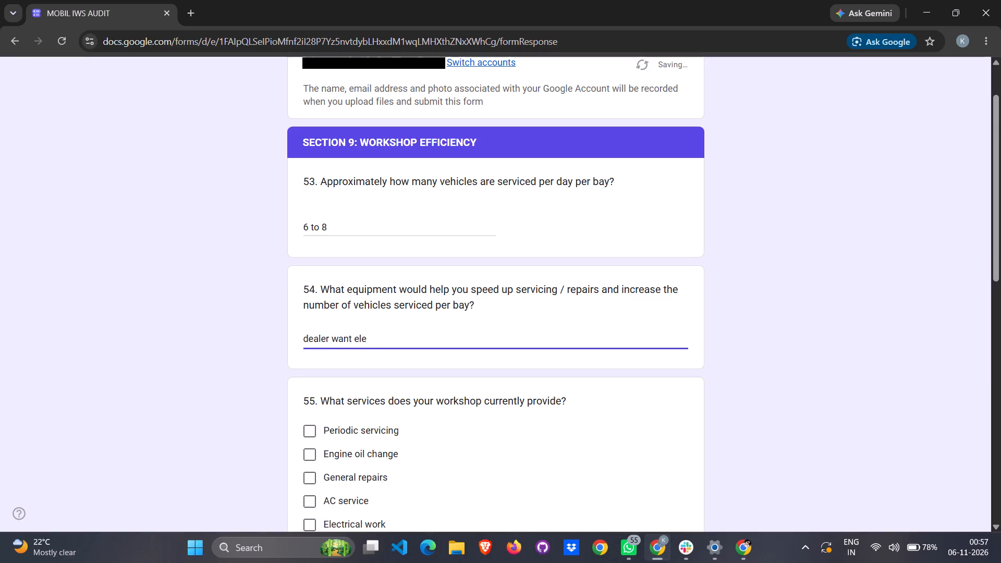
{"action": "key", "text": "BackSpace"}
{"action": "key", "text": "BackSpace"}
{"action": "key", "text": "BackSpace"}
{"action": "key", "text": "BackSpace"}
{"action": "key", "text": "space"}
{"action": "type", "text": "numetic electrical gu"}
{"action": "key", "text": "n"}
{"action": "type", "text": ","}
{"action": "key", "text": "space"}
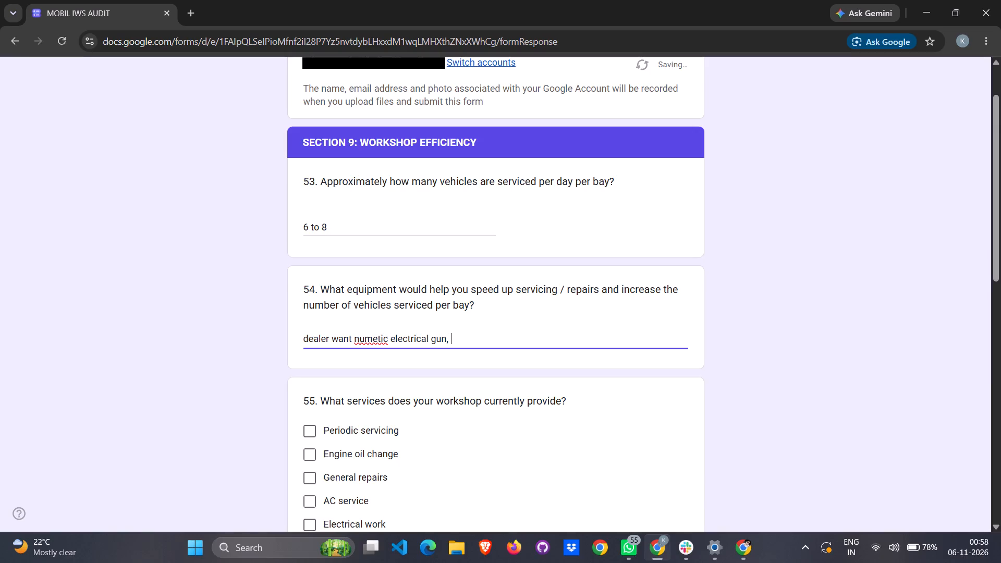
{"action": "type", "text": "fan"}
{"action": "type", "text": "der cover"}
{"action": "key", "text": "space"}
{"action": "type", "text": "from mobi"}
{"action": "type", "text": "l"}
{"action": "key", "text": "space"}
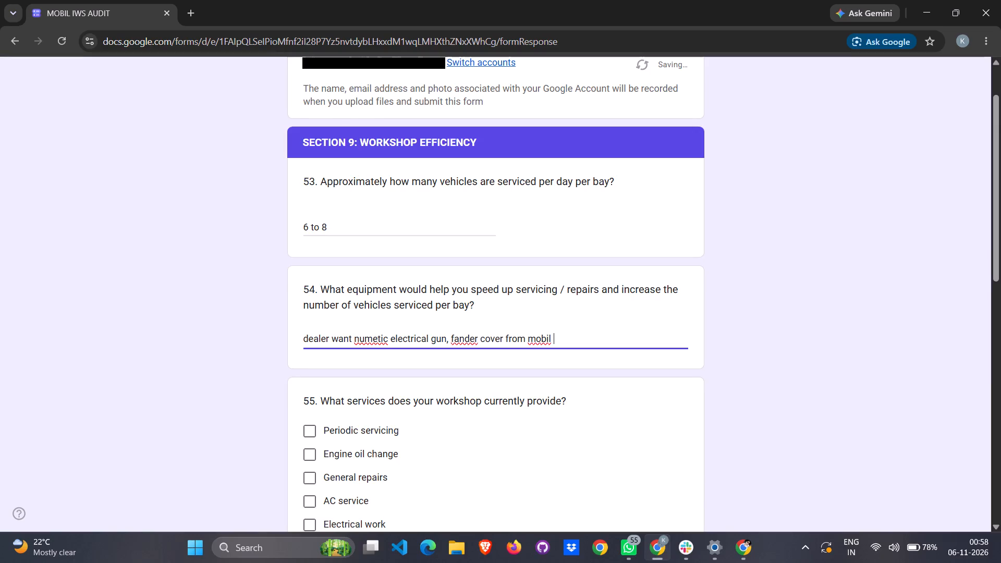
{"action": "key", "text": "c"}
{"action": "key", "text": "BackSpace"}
For question 55 on services currently provided, select all ten options from Periodic servicing through Detailing / cleaning, excluding Other.
{"action": "scroll", "coordinate": [419, 446], "scroll_direction": "down", "scroll_amount": 4}
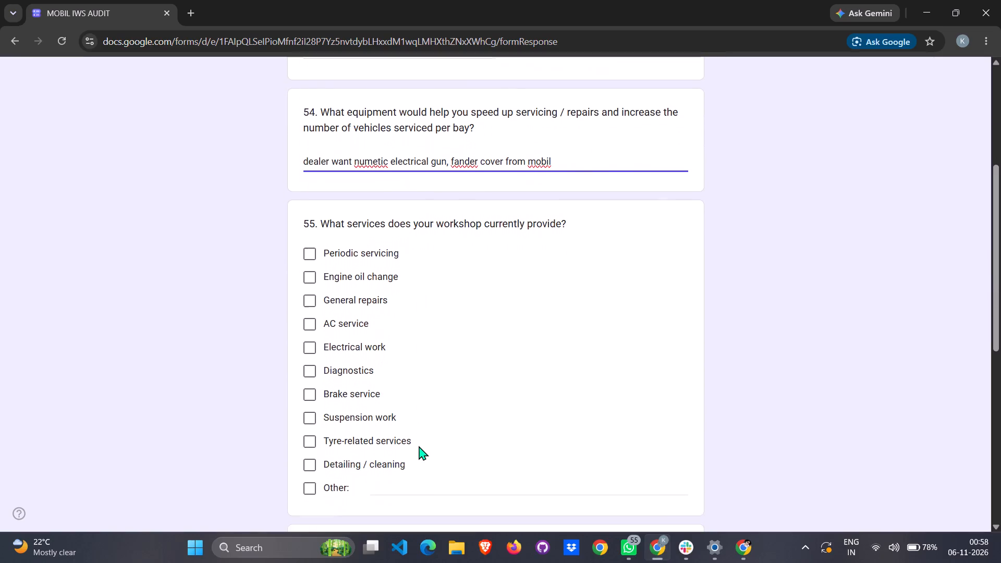
{"action": "scroll", "coordinate": [419, 446], "scroll_direction": "down", "scroll_amount": 1}
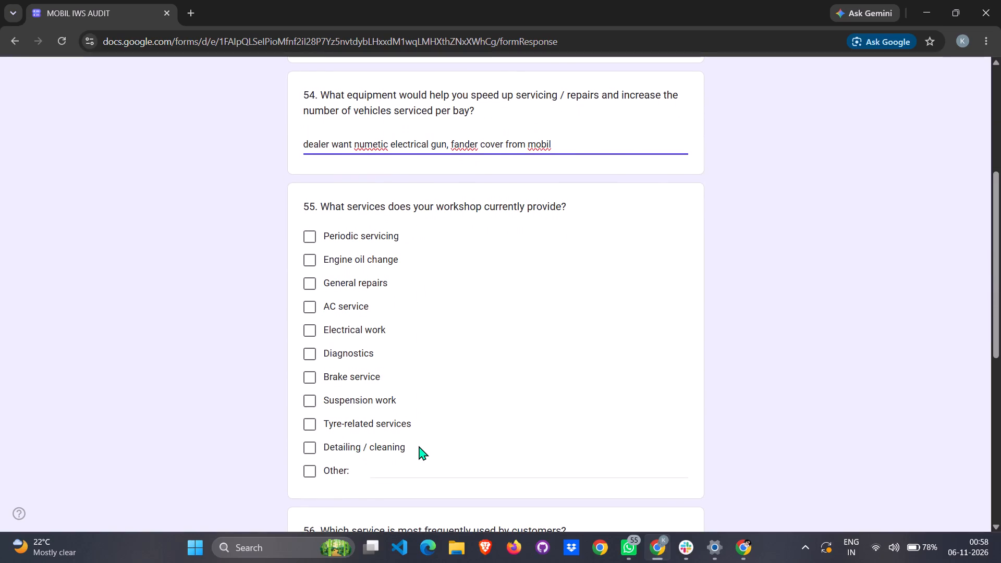
{"action": "left_click", "coordinate": [312, 261]}
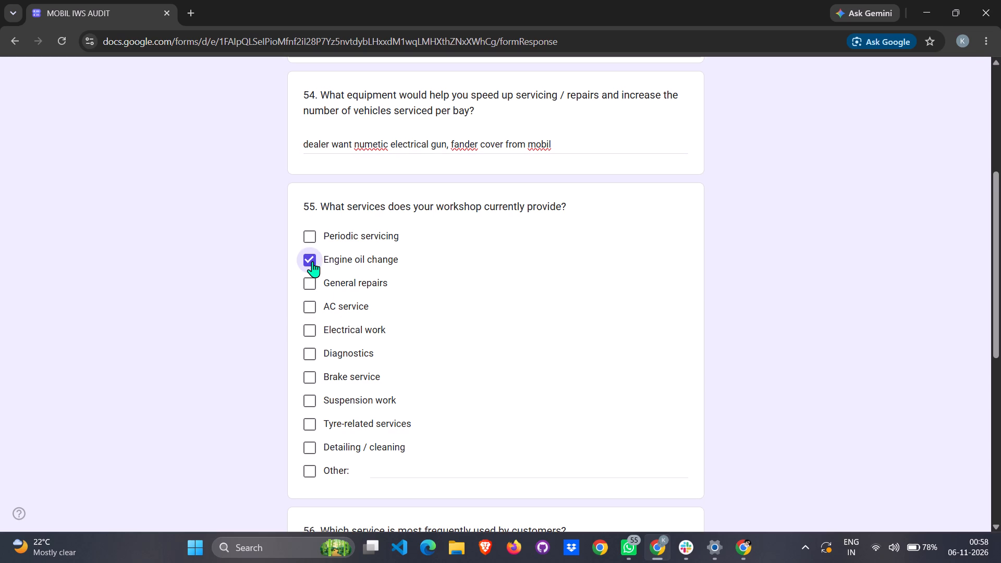
{"action": "left_click", "coordinate": [309, 281]}
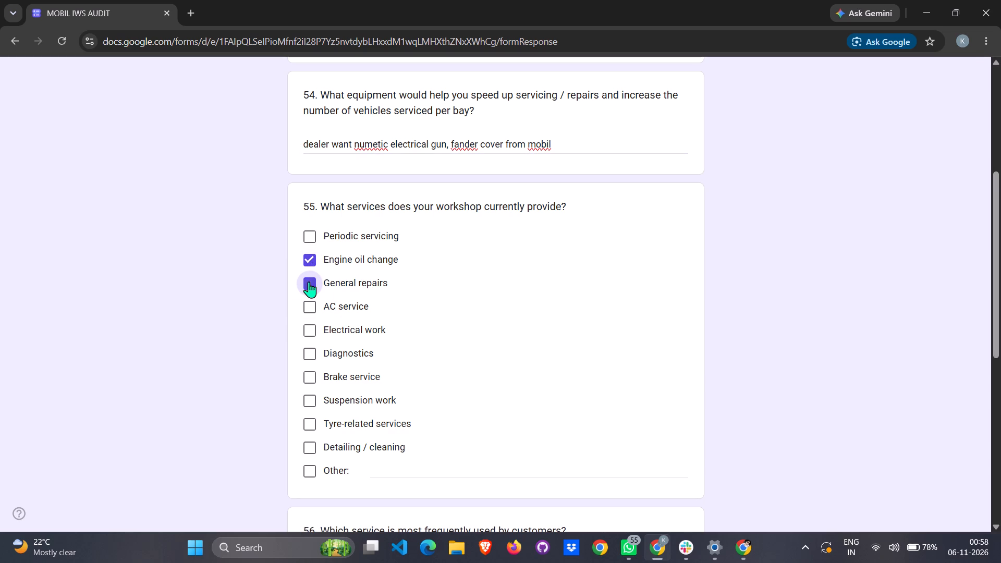
{"action": "left_click", "coordinate": [313, 353]}
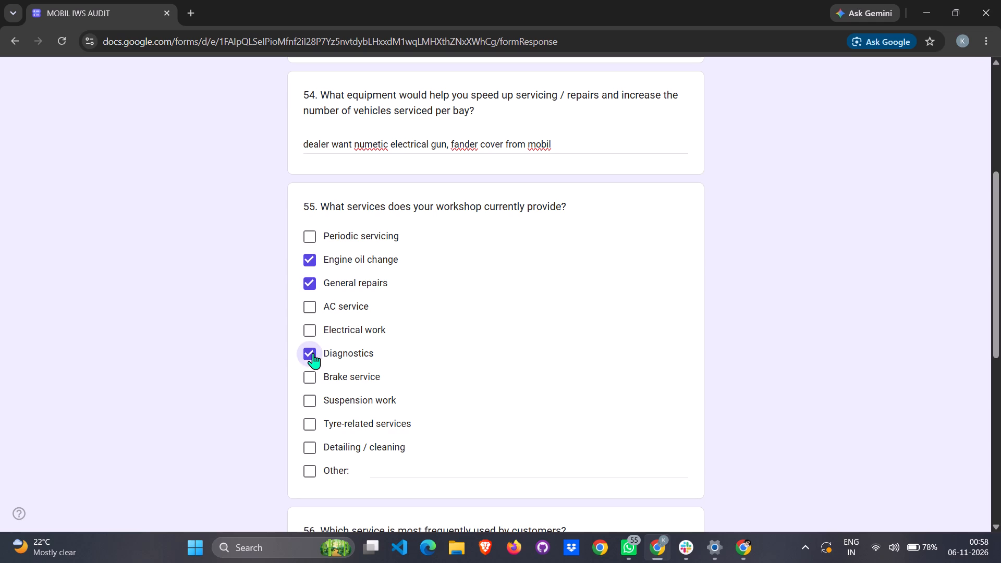
{"action": "left_click", "coordinate": [313, 380]}
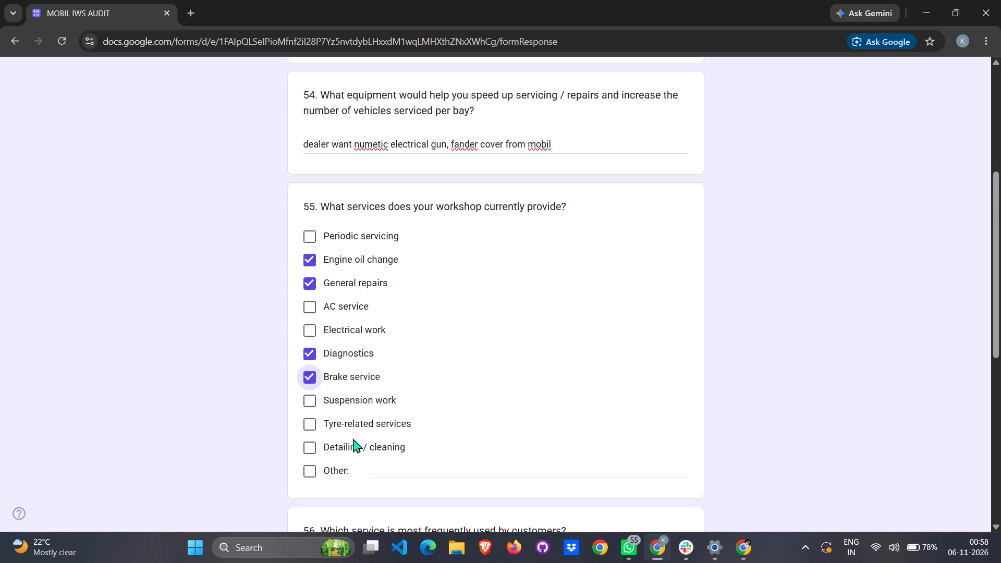
{"action": "scroll", "coordinate": [356, 455], "scroll_direction": "down", "scroll_amount": 1}
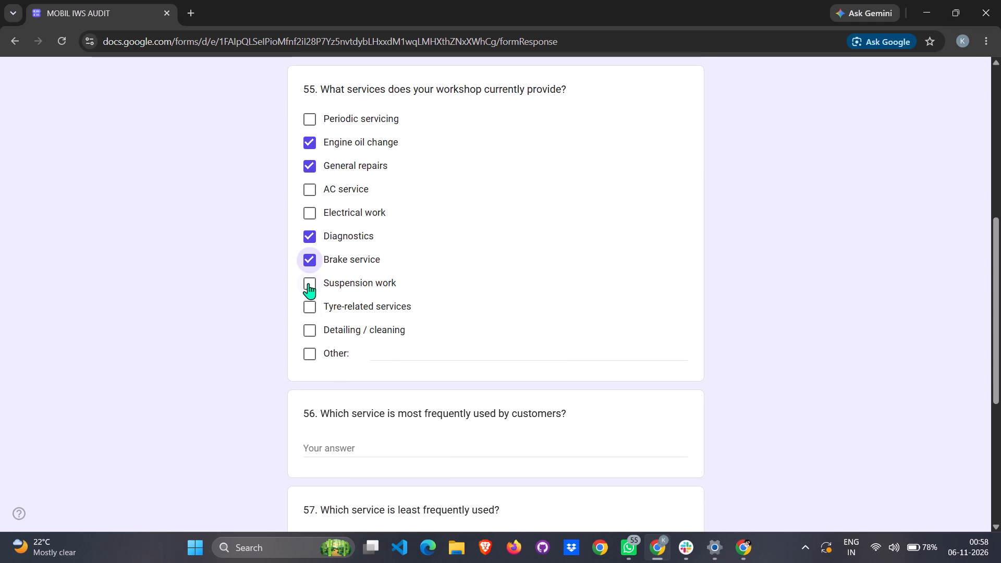
{"action": "left_click", "coordinate": [308, 283]}
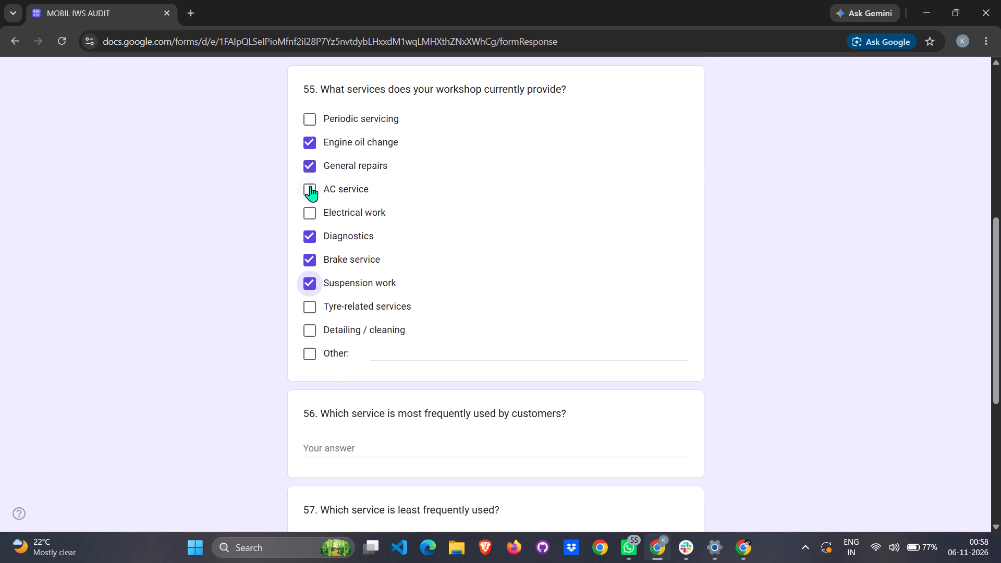
{"action": "left_click", "coordinate": [310, 186]}
{"action": "left_click", "coordinate": [310, 213]}
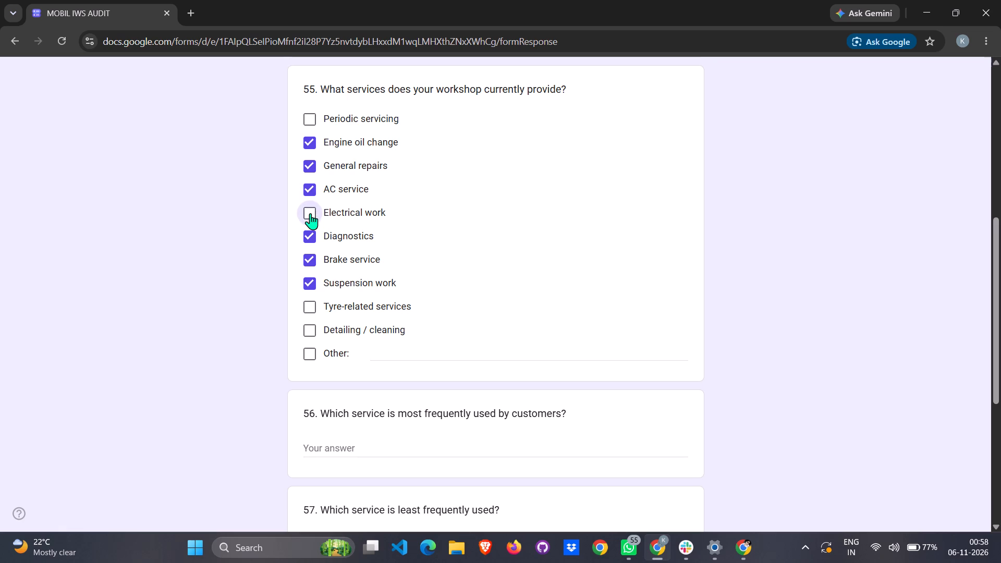
{"action": "left_click", "coordinate": [309, 113]}
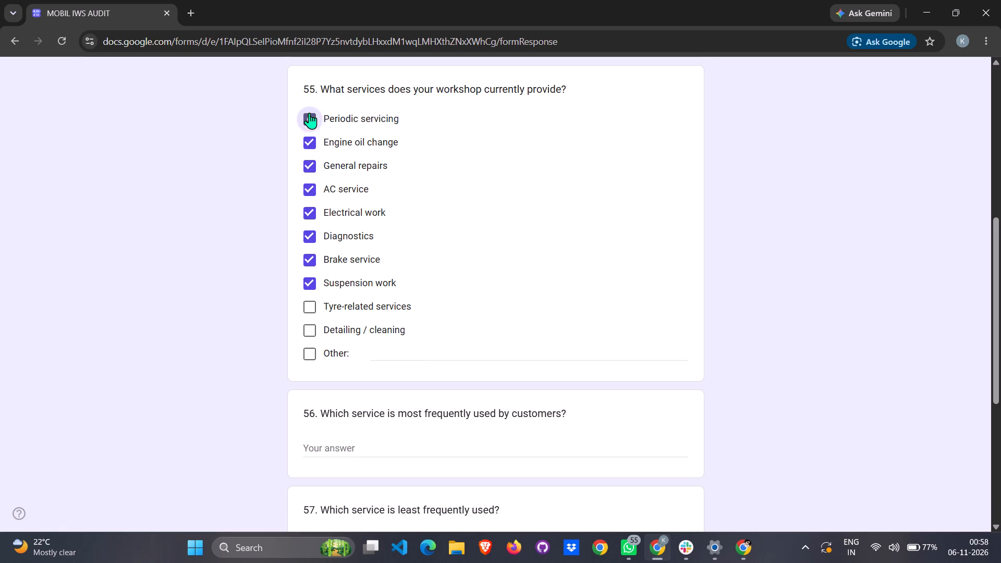
{"action": "scroll", "coordinate": [421, 312], "scroll_direction": "down", "scroll_amount": 2}
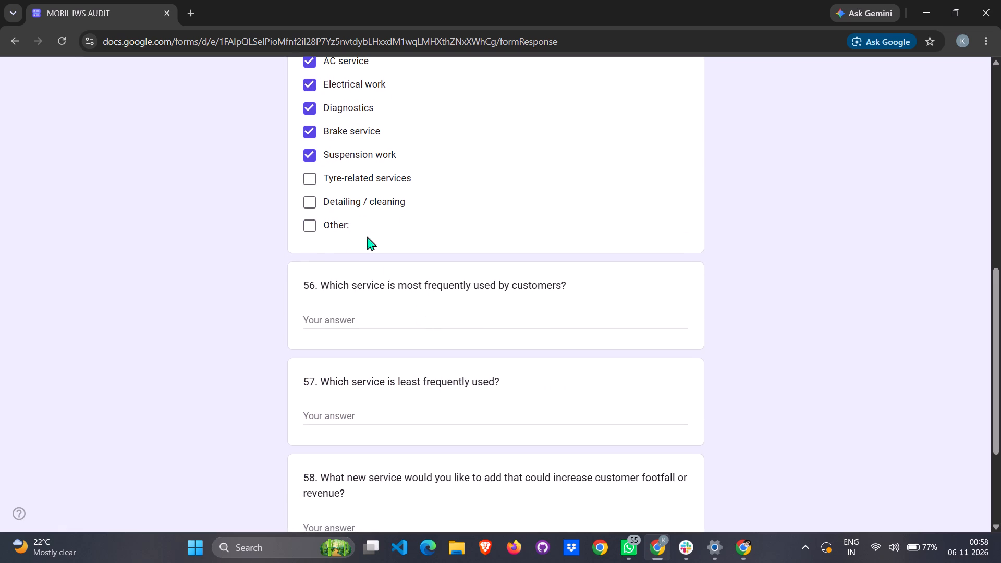
{"action": "left_click", "coordinate": [307, 178]}
{"action": "left_click", "coordinate": [309, 206]}
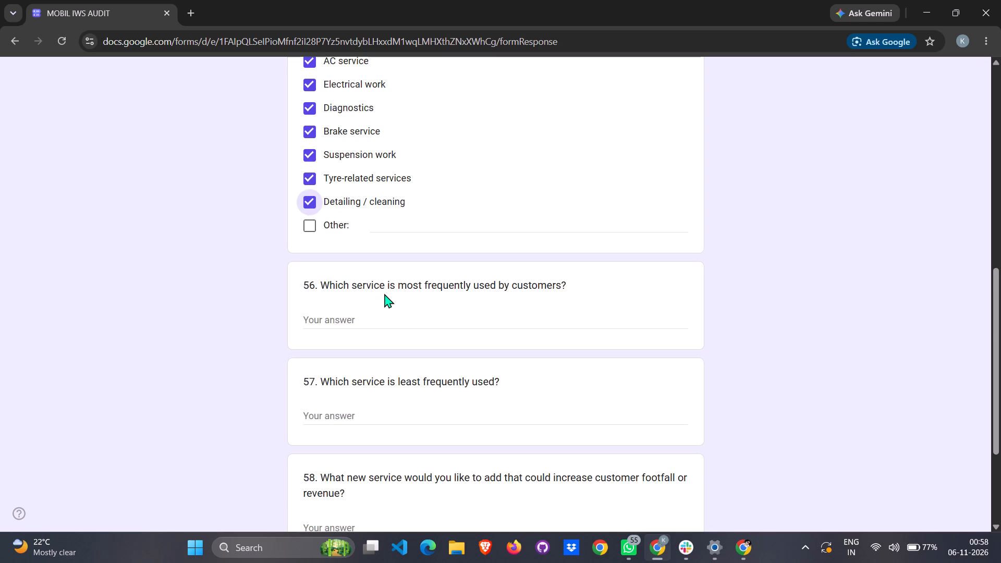
Answer question 56 on the most frequently used service with "Engine oil change" copied from question 55, keeping that option selected there.
{"action": "scroll", "coordinate": [384, 293], "scroll_direction": "down", "scroll_amount": 1}
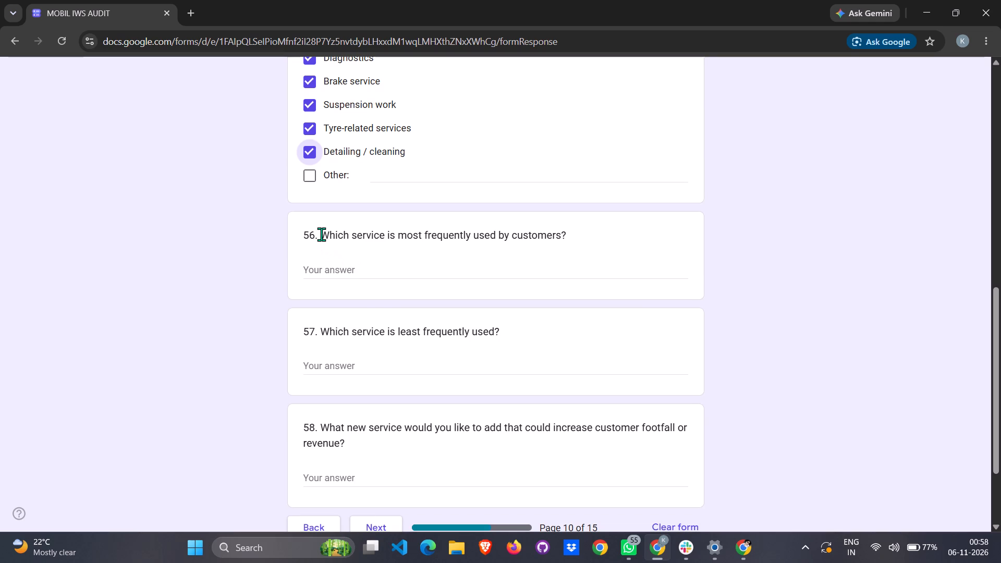
{"action": "left_click", "coordinate": [337, 273]}
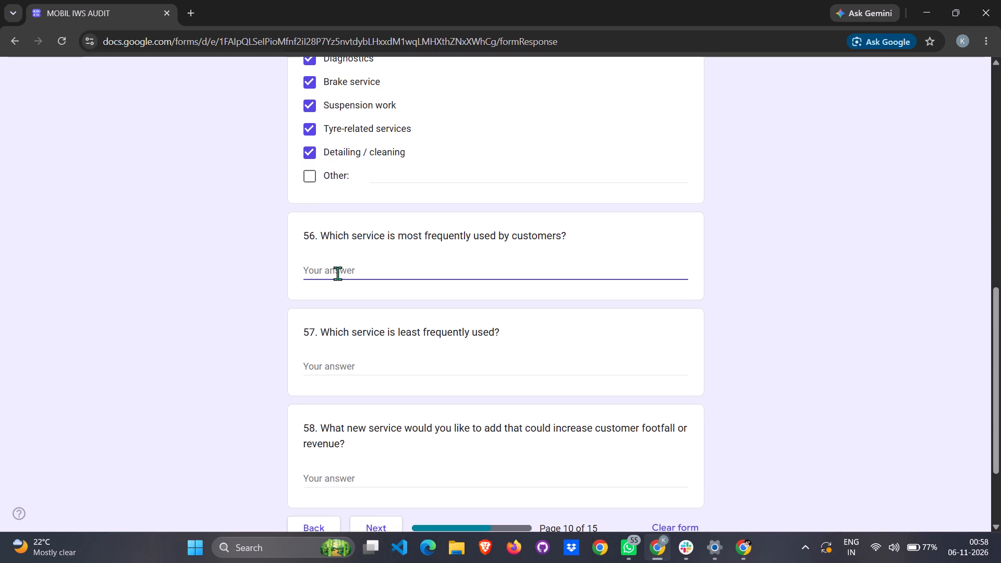
{"action": "scroll", "coordinate": [337, 273], "scroll_direction": "up", "scroll_amount": 3}
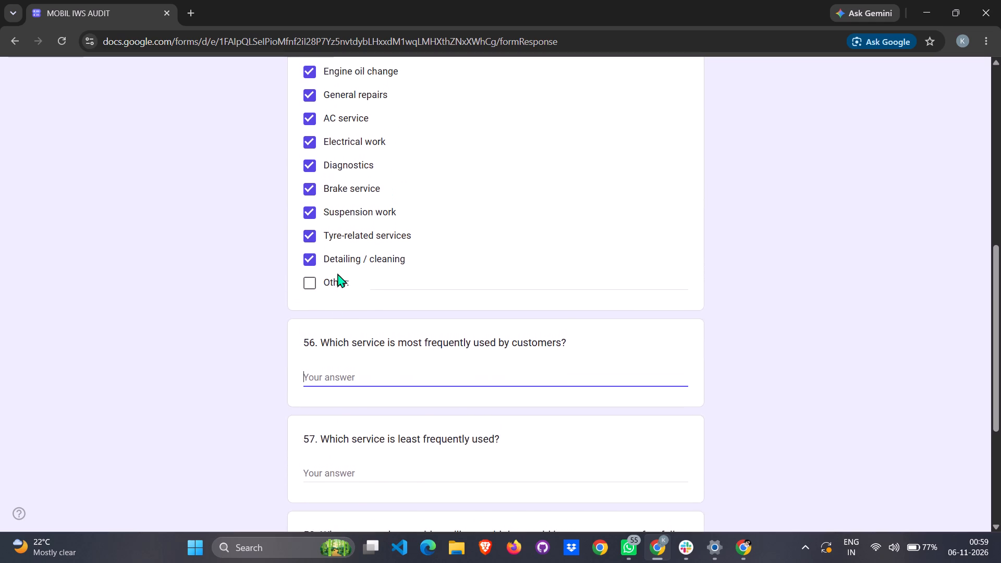
{"action": "scroll", "coordinate": [337, 273], "scroll_direction": "up", "scroll_amount": 1}
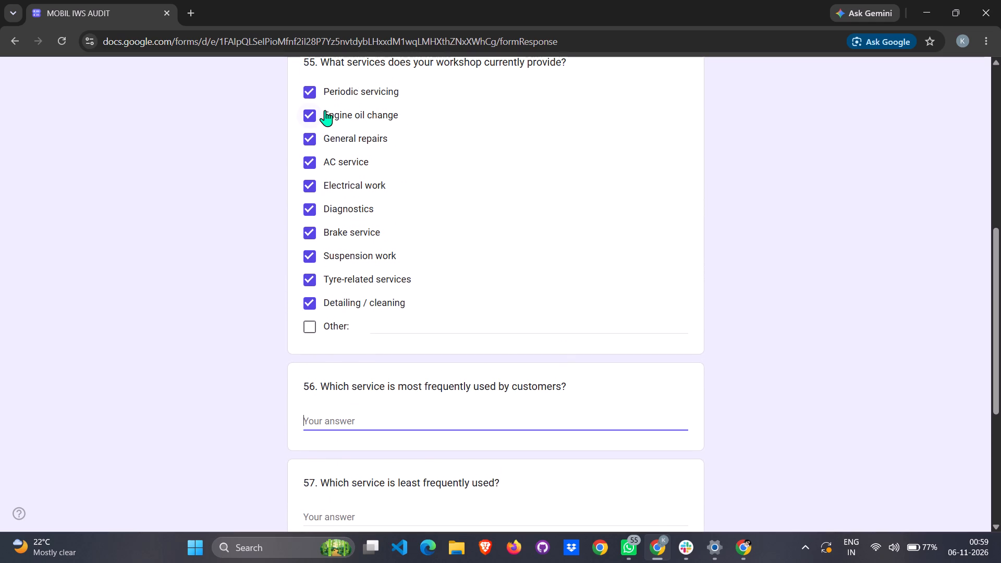
{"action": "left_click_drag", "start_coordinate": [325, 110], "coordinate": [352, 111]}
{"action": "left_click_drag", "start_coordinate": [403, 112], "coordinate": [318, 115]}
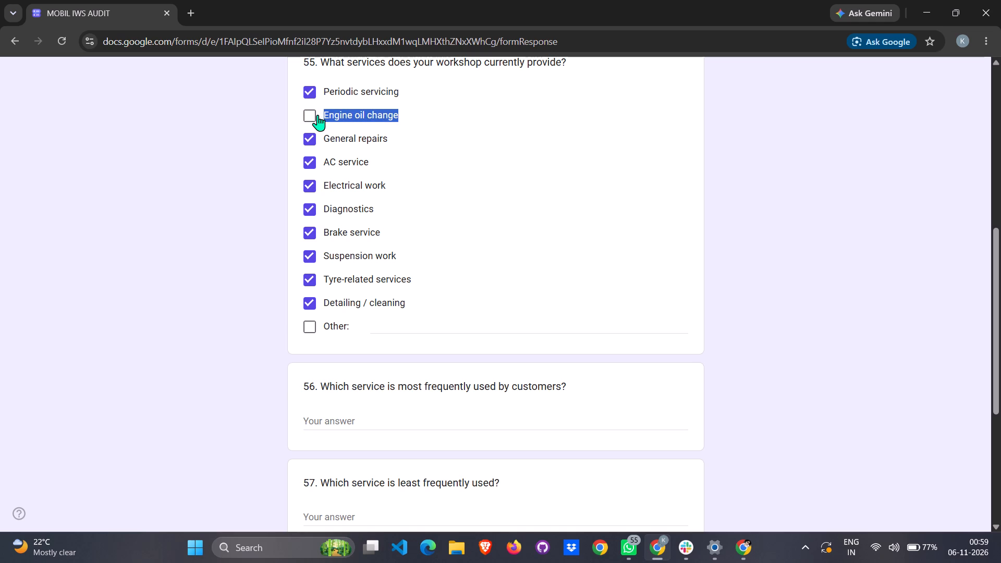
{"action": "key", "text": "ctrl+c"}
{"action": "left_click", "coordinate": [337, 424]}
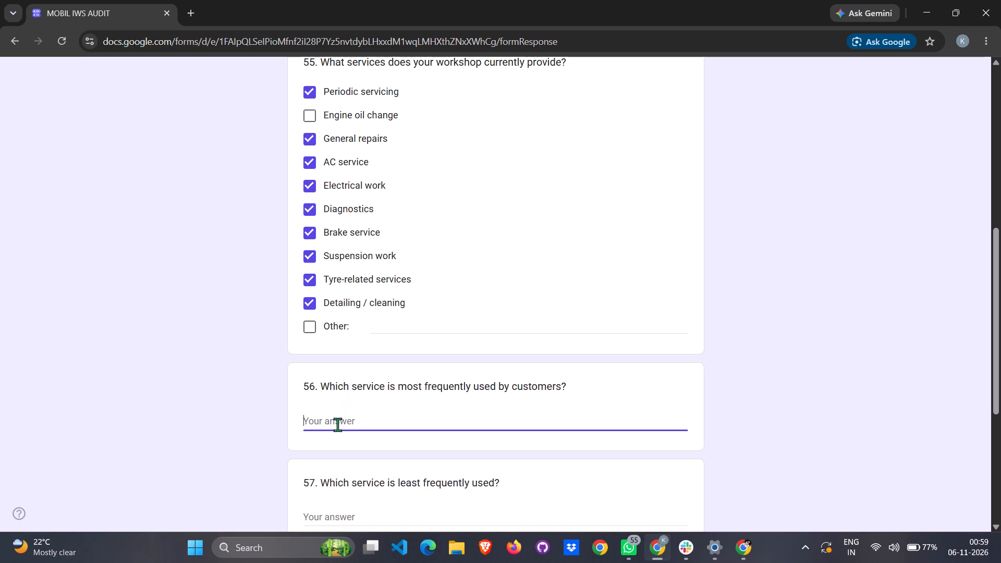
{"action": "key", "text": "ctrl+v"}
{"action": "left_click", "coordinate": [312, 113]}
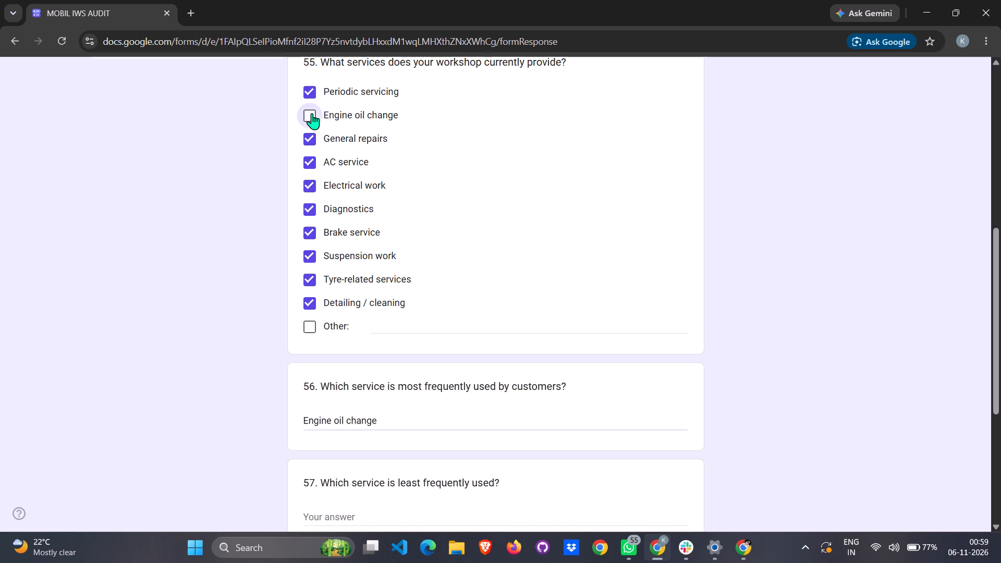
{"action": "scroll", "coordinate": [405, 309], "scroll_direction": "down", "scroll_amount": 2}
{"action": "scroll", "coordinate": [405, 309], "scroll_direction": "up", "scroll_amount": 2}
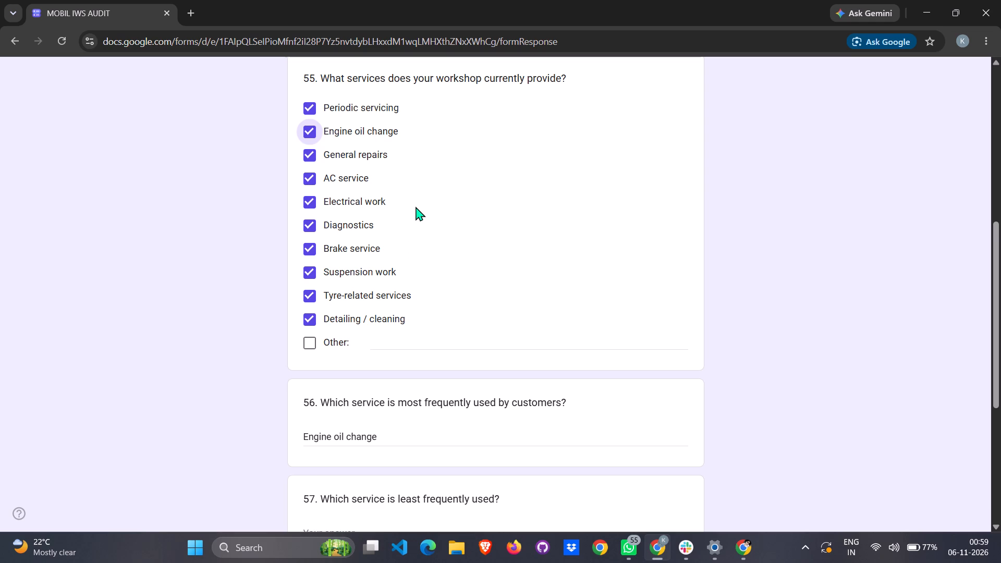
{"action": "scroll", "coordinate": [416, 206], "scroll_direction": "down", "scroll_amount": 1}
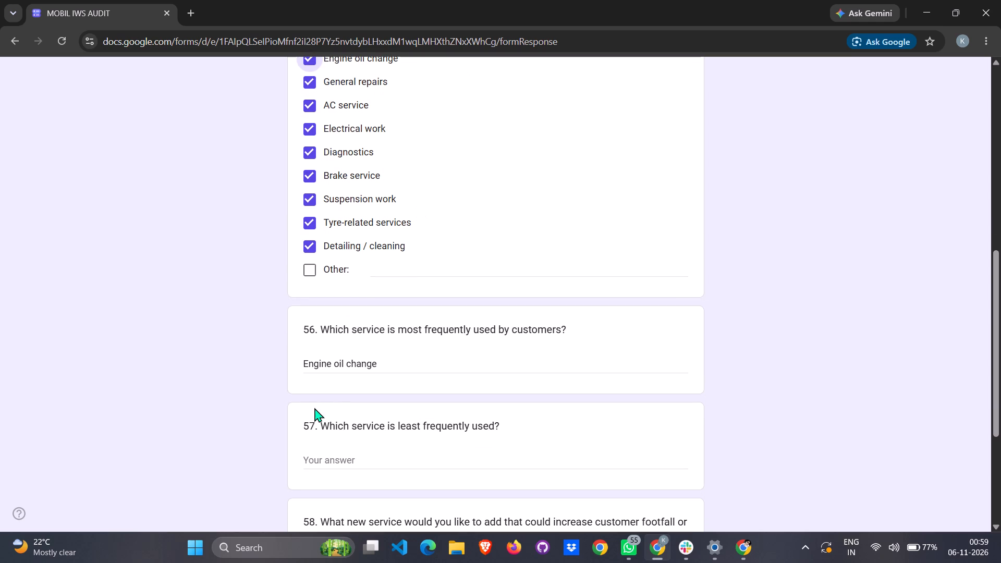
{"action": "left_click_drag", "start_coordinate": [318, 424], "coordinate": [470, 416]}
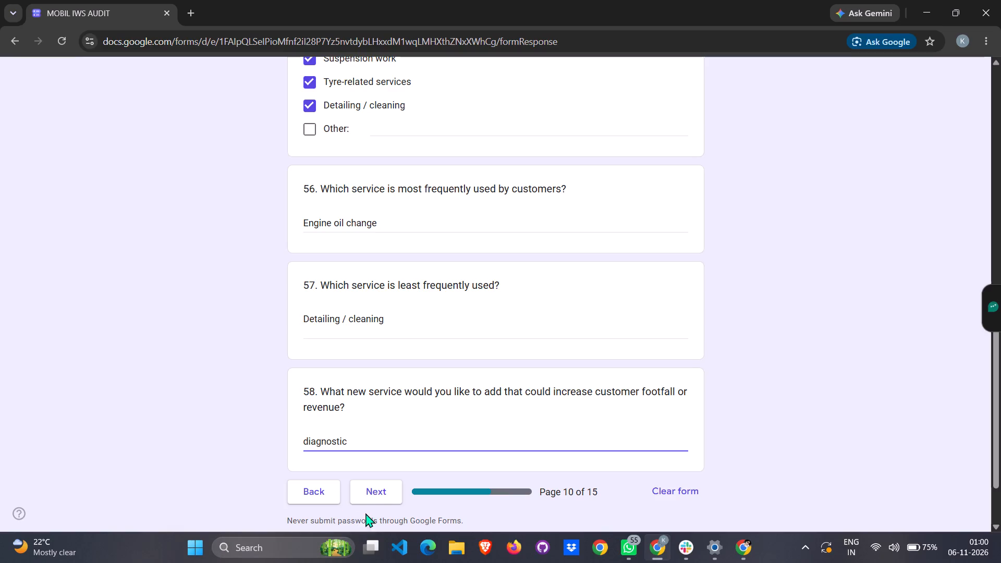
{"action": "left_click", "coordinate": [379, 492]}
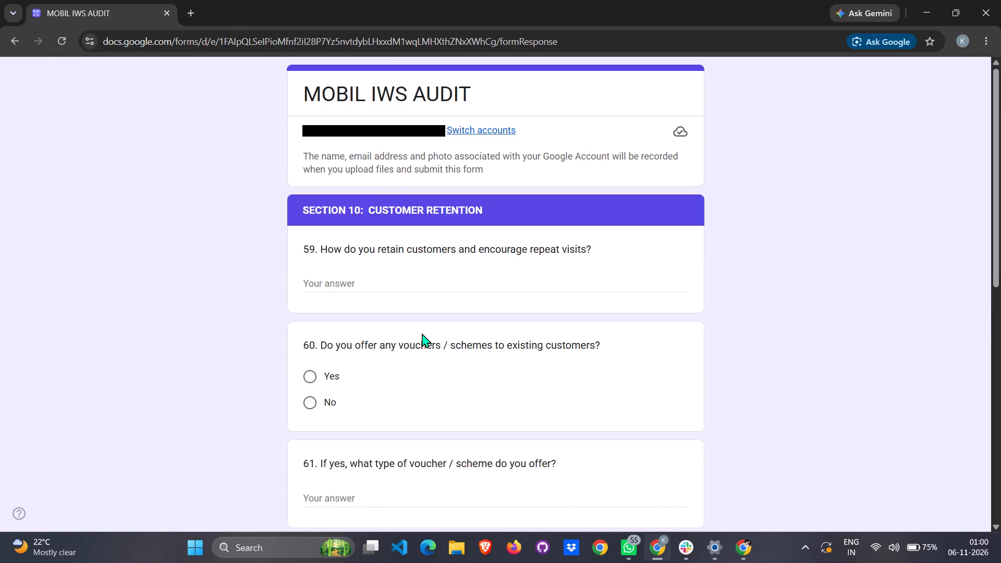
Answer question 59 on retaining customers with "to provide quality work and make build a trust".
{"action": "left_click", "coordinate": [386, 285]}
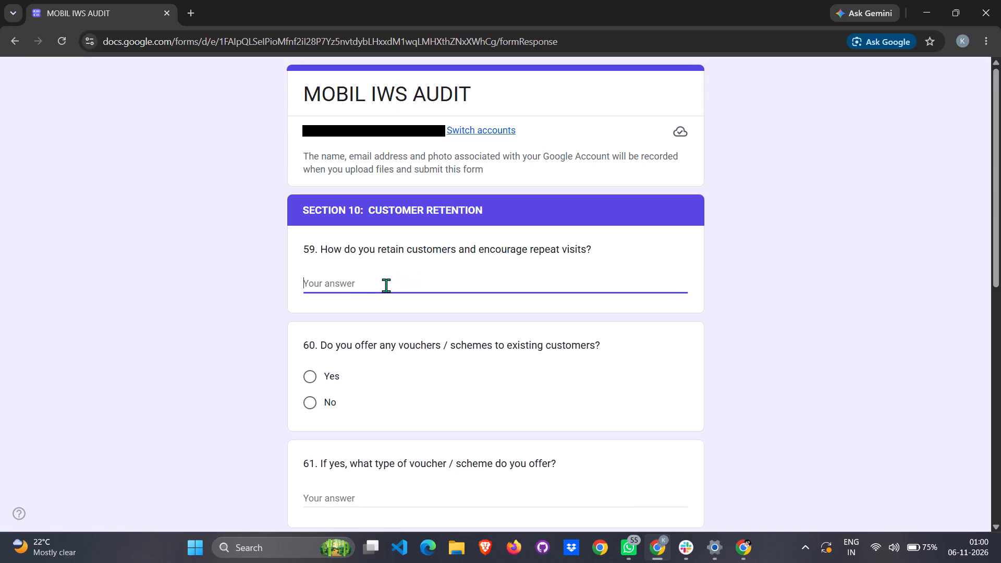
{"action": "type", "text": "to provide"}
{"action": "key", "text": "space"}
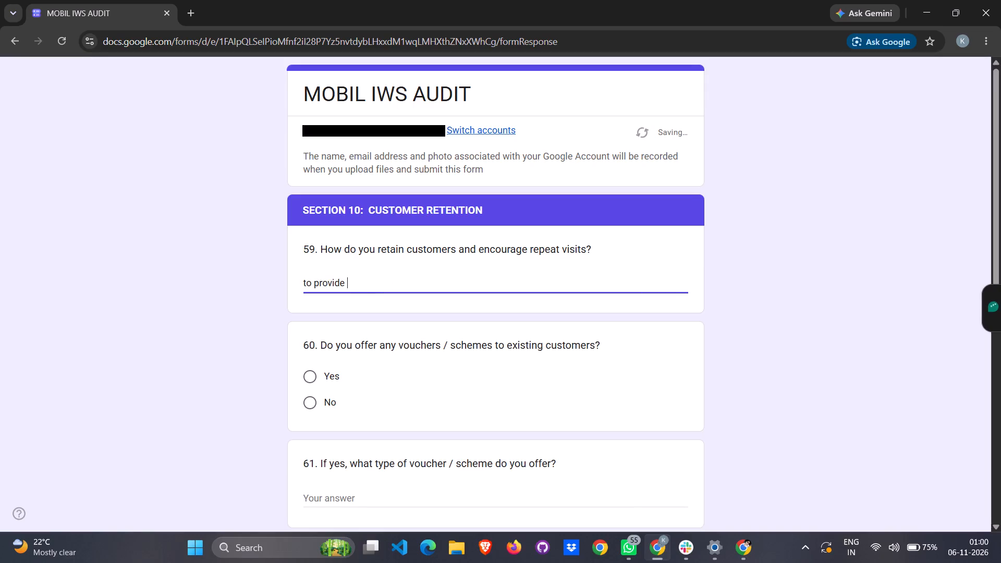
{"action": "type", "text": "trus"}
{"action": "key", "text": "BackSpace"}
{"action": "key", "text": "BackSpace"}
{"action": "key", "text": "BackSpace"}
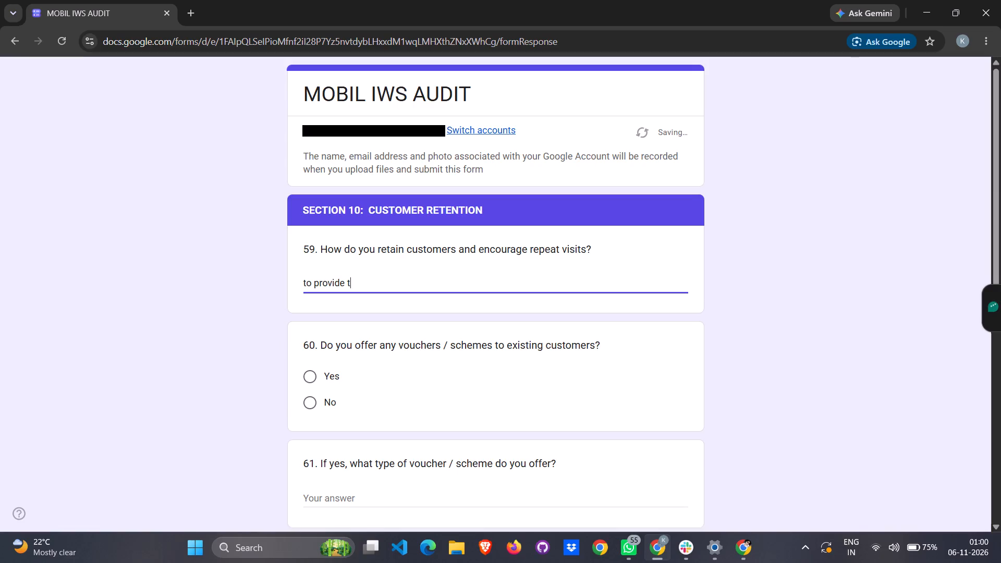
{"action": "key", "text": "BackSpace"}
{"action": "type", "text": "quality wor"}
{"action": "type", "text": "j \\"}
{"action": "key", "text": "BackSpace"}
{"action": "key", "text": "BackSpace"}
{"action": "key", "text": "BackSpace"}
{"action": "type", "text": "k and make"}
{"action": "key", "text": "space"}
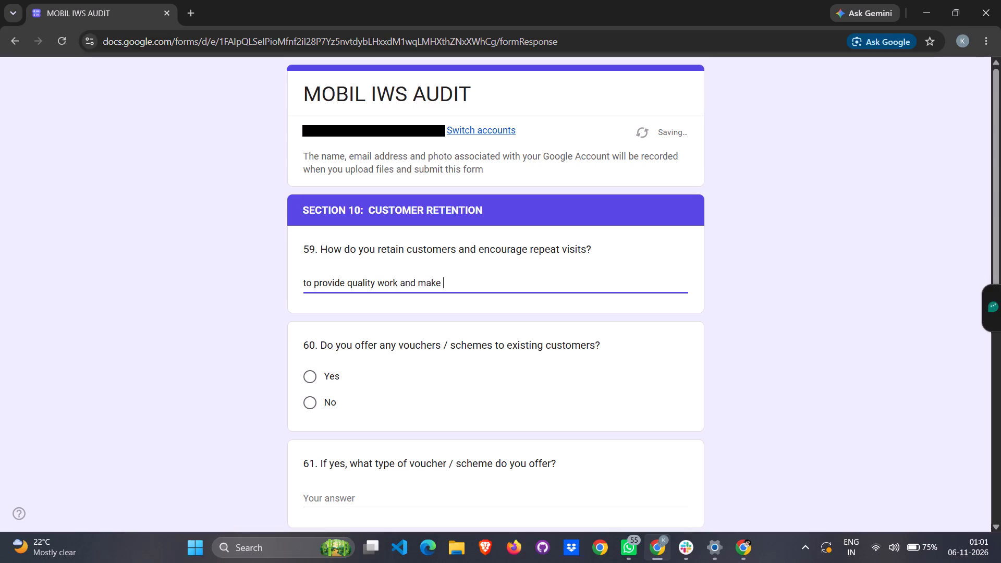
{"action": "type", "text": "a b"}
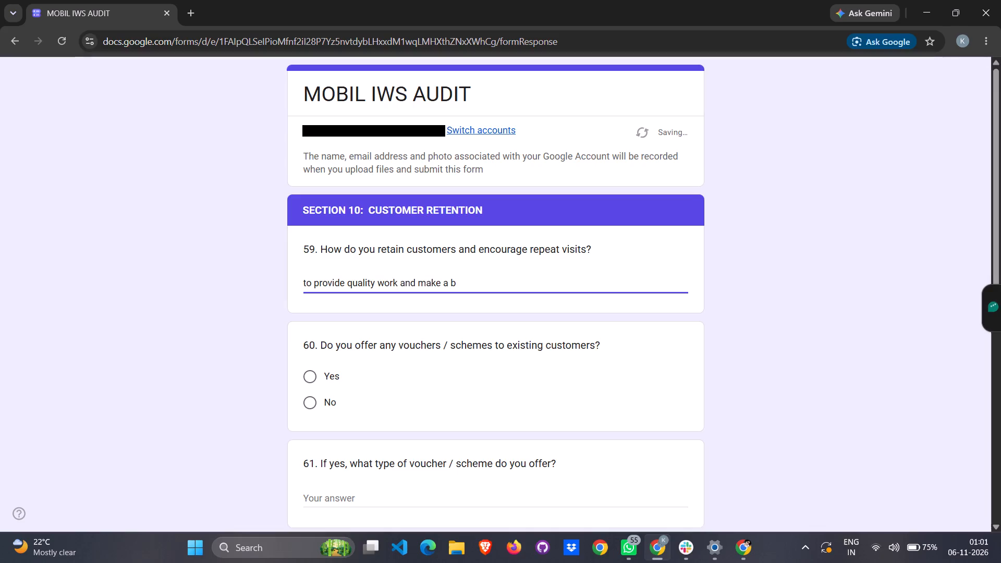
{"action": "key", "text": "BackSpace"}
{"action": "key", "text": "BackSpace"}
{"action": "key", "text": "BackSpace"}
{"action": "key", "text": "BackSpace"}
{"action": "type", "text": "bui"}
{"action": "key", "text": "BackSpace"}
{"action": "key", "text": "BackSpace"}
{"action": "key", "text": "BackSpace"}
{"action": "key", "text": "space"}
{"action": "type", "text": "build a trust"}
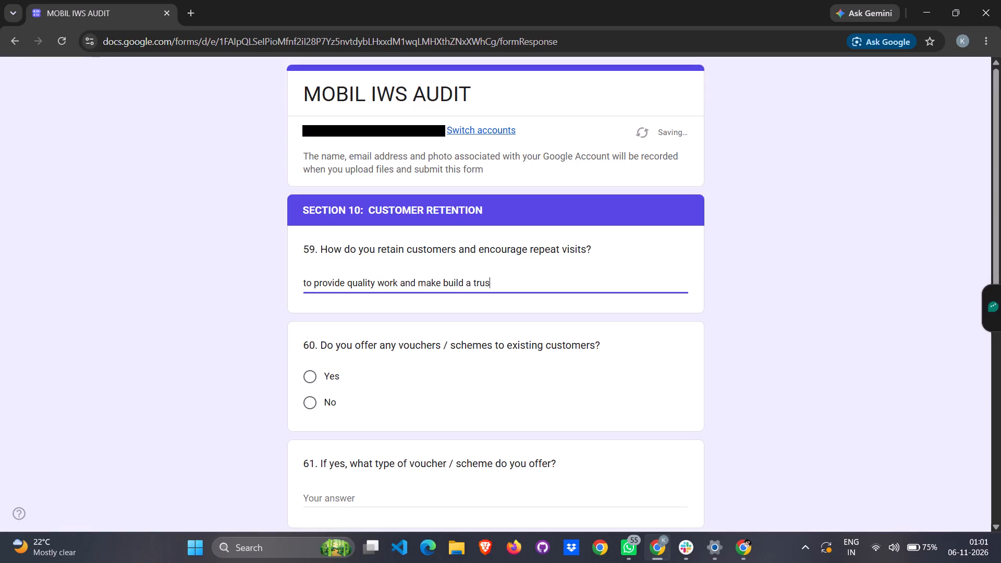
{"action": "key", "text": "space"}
Answer No to question 60 on offering vouchers or schemes to existing customers.
{"action": "scroll", "coordinate": [384, 397], "scroll_direction": "down", "scroll_amount": 3}
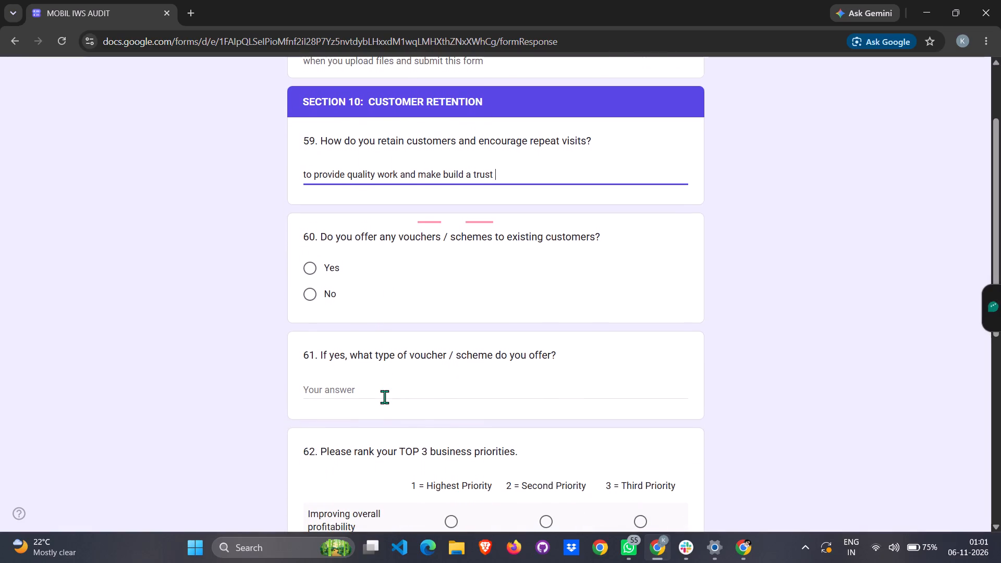
{"action": "left_click", "coordinate": [311, 291]}
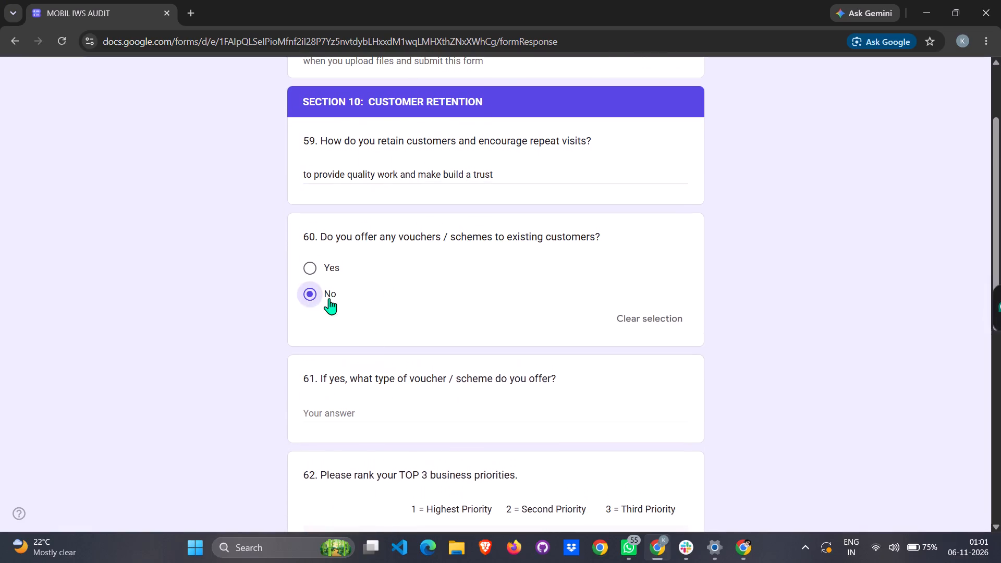
In question 62, rank overall profitability and scaling operations as Second Priority and average invoice value as Third Priority, and continue to Section 11.
{"action": "scroll", "coordinate": [375, 338], "scroll_direction": "down", "scroll_amount": 6}
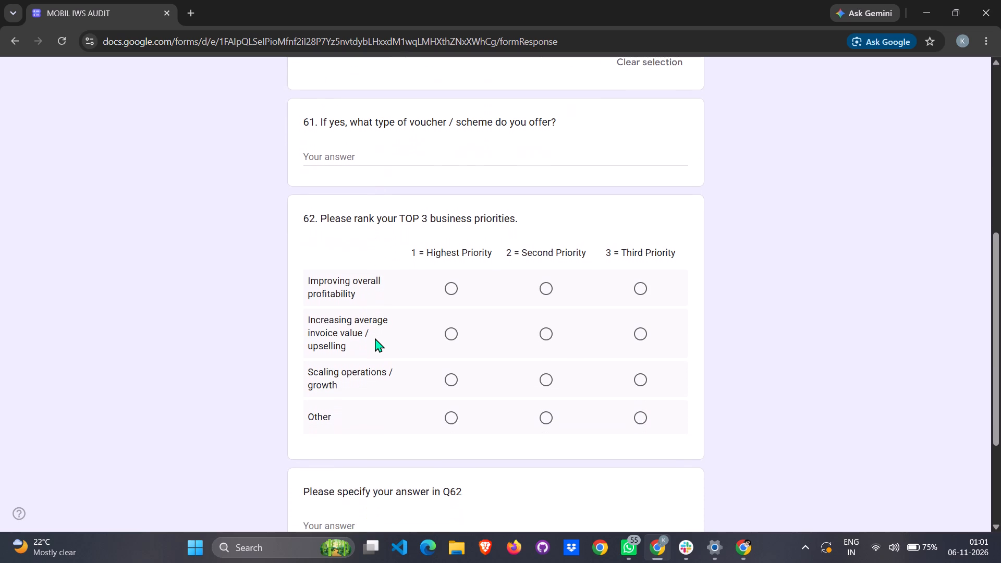
{"action": "scroll", "coordinate": [375, 338], "scroll_direction": "down", "scroll_amount": 1}
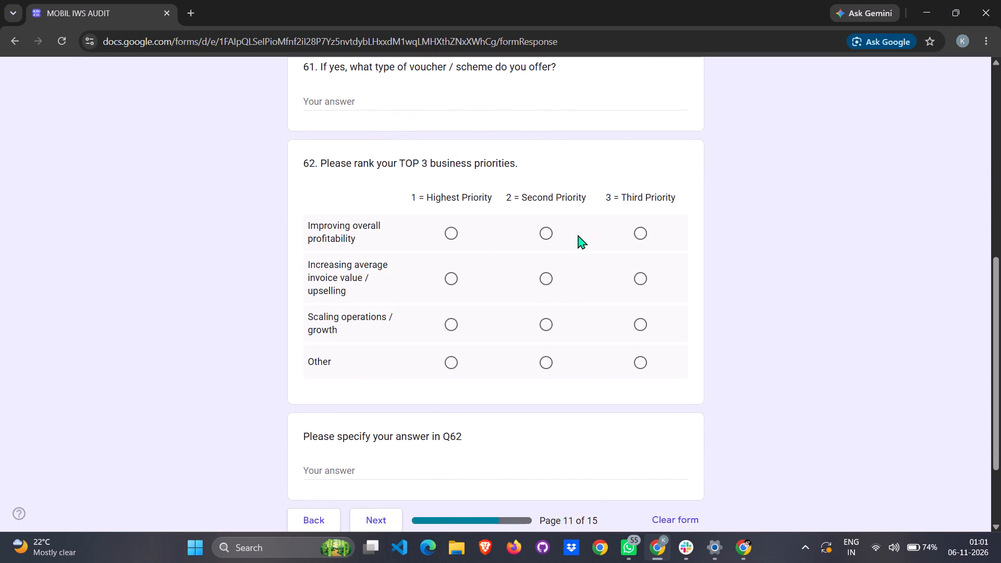
{"action": "left_click", "coordinate": [548, 232]}
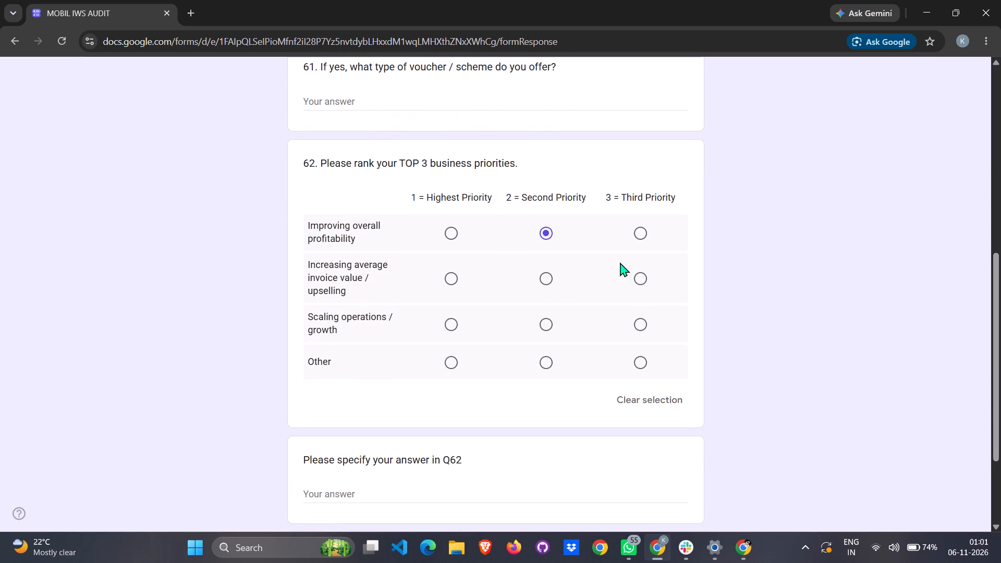
{"action": "left_click", "coordinate": [634, 270]}
{"action": "left_click", "coordinate": [545, 326]}
{"action": "scroll", "coordinate": [545, 326], "scroll_direction": "down", "scroll_amount": 3}
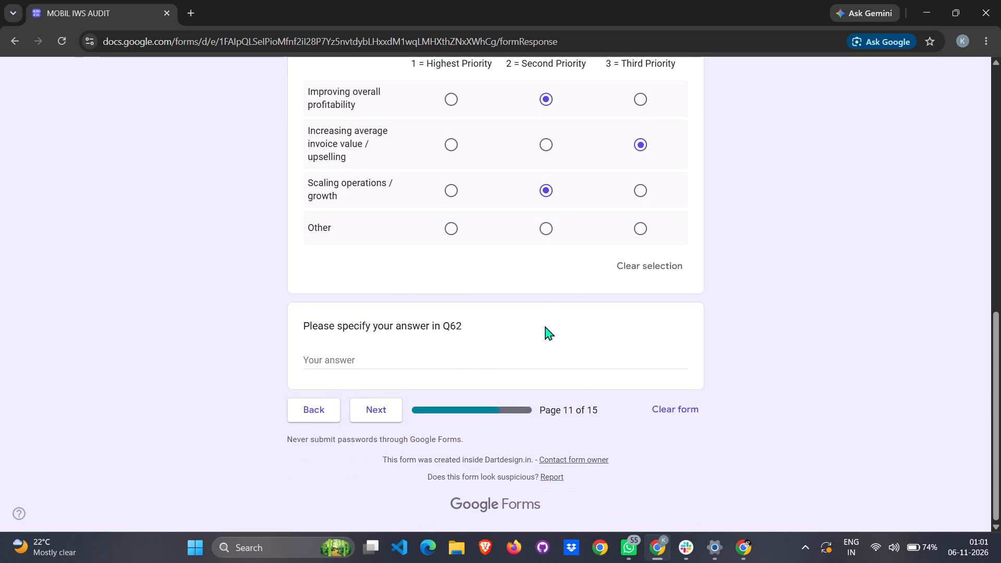
{"action": "left_click", "coordinate": [379, 411]}
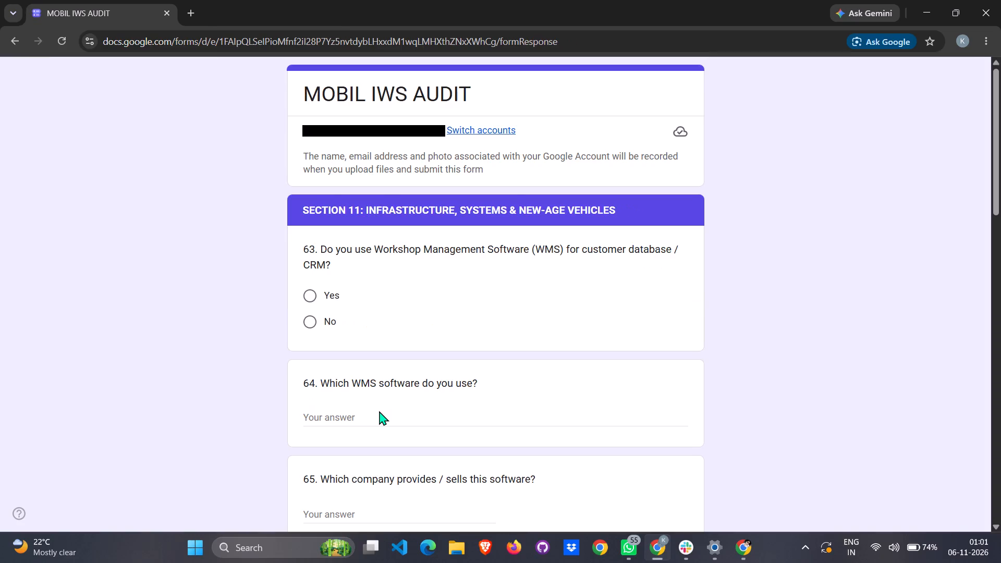
Answer No to question 63 on using Workshop Management Software for the customer database / CRM.
{"action": "scroll", "coordinate": [379, 411], "scroll_direction": "down", "scroll_amount": 1}
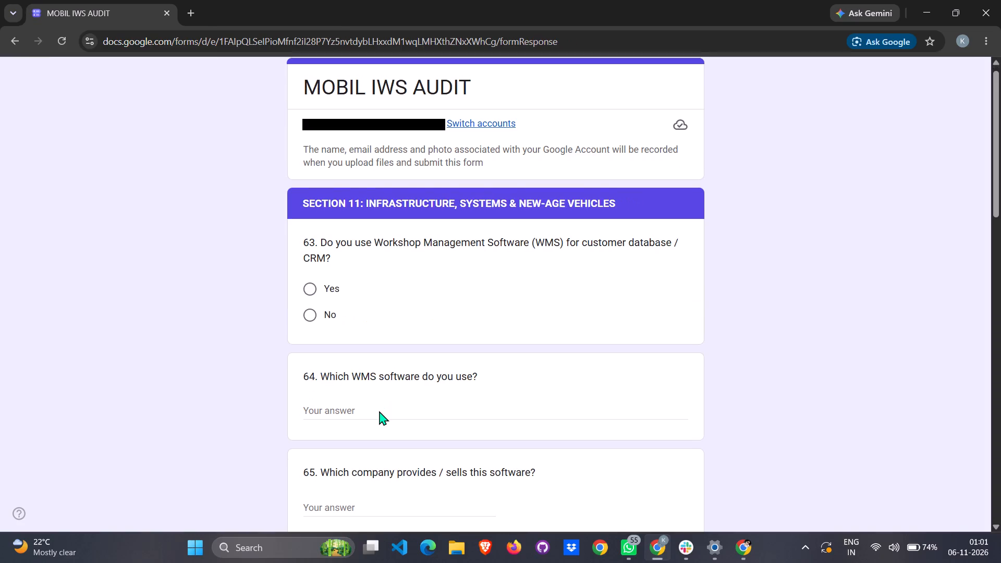
{"action": "scroll", "coordinate": [379, 411], "scroll_direction": "down", "scroll_amount": 1}
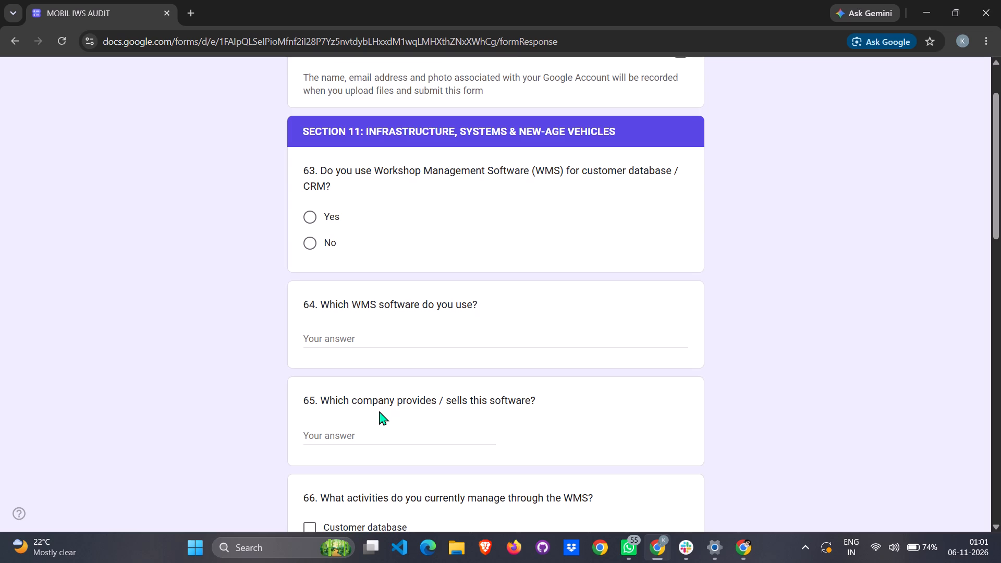
{"action": "left_click", "coordinate": [313, 243]}
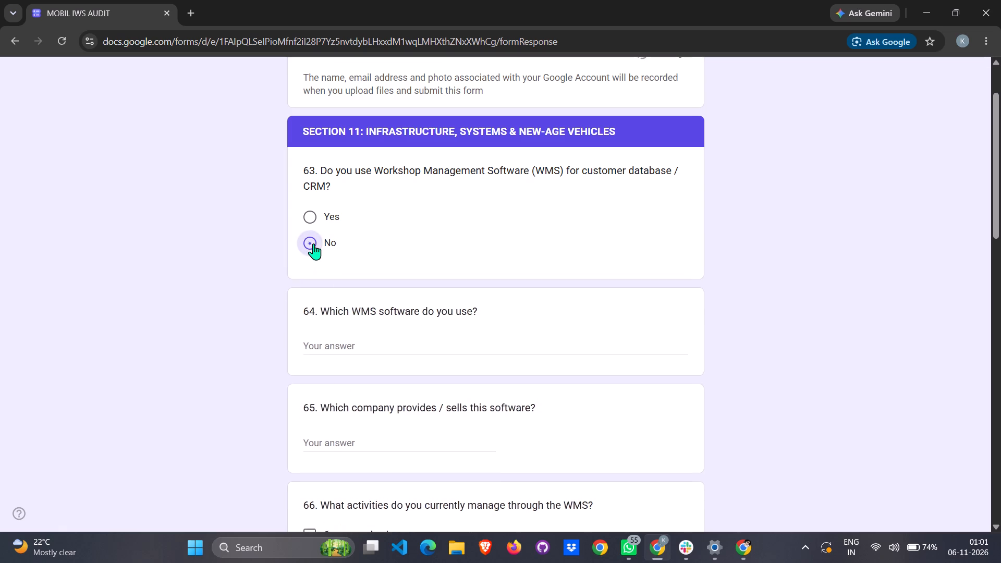
Answer question 68 on new equipment for new-age vehicles with "electric gun, new lifts, fander cover", leaving questions 64 to 67 blank.
{"action": "scroll", "coordinate": [370, 381], "scroll_direction": "down", "scroll_amount": 5}
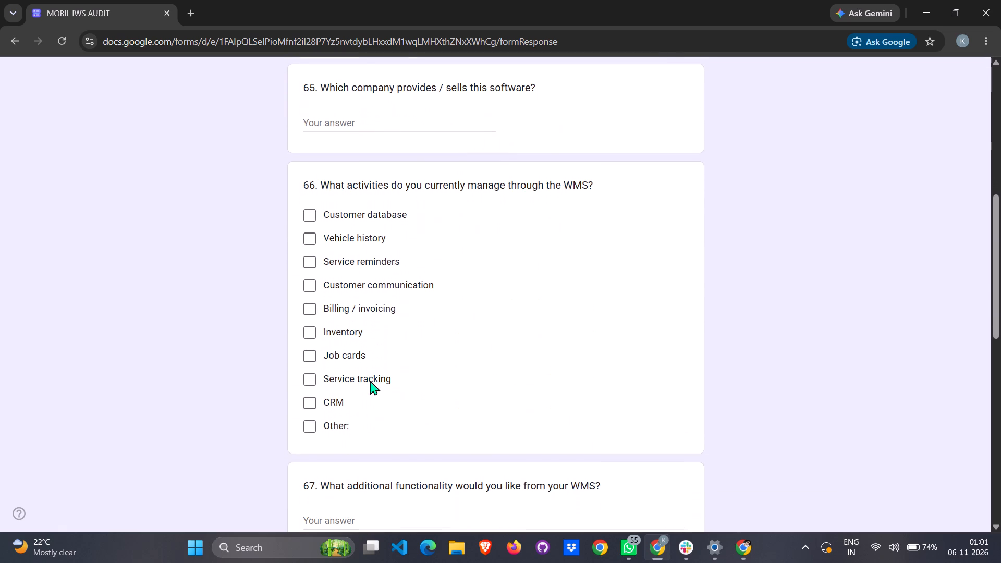
{"action": "scroll", "coordinate": [370, 381], "scroll_direction": "down", "scroll_amount": 6}
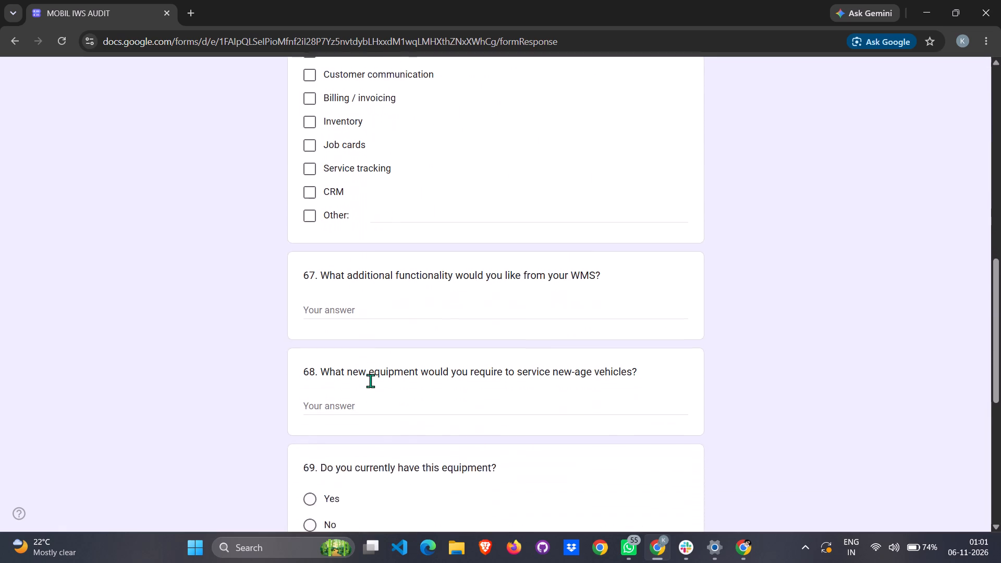
{"action": "scroll", "coordinate": [370, 381], "scroll_direction": "down", "scroll_amount": 2}
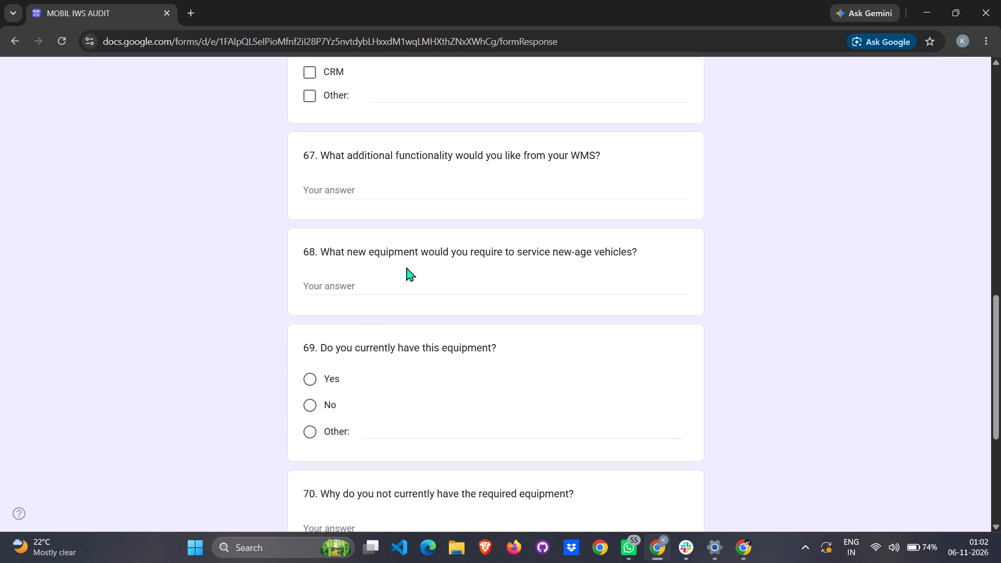
{"action": "left_click", "coordinate": [391, 288]}
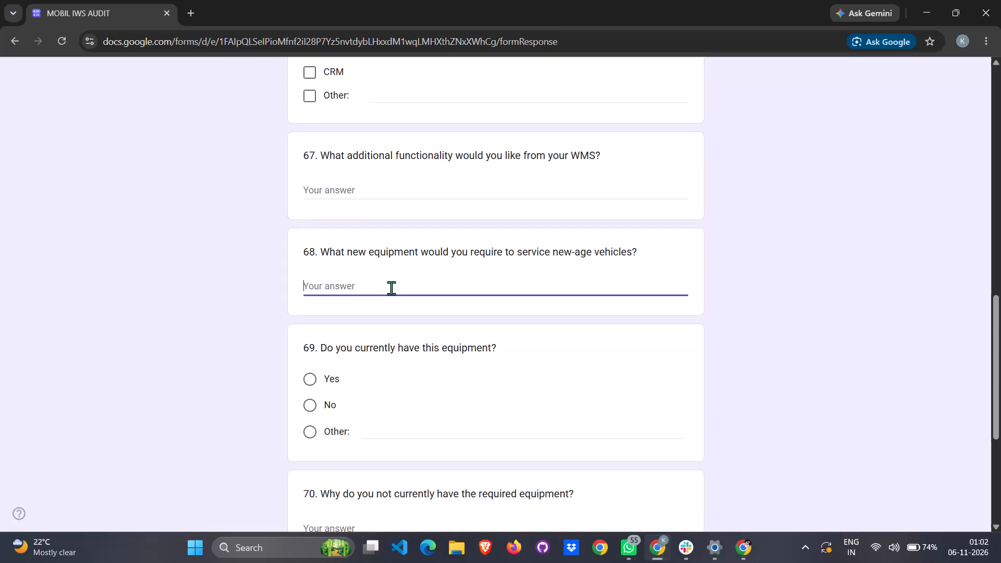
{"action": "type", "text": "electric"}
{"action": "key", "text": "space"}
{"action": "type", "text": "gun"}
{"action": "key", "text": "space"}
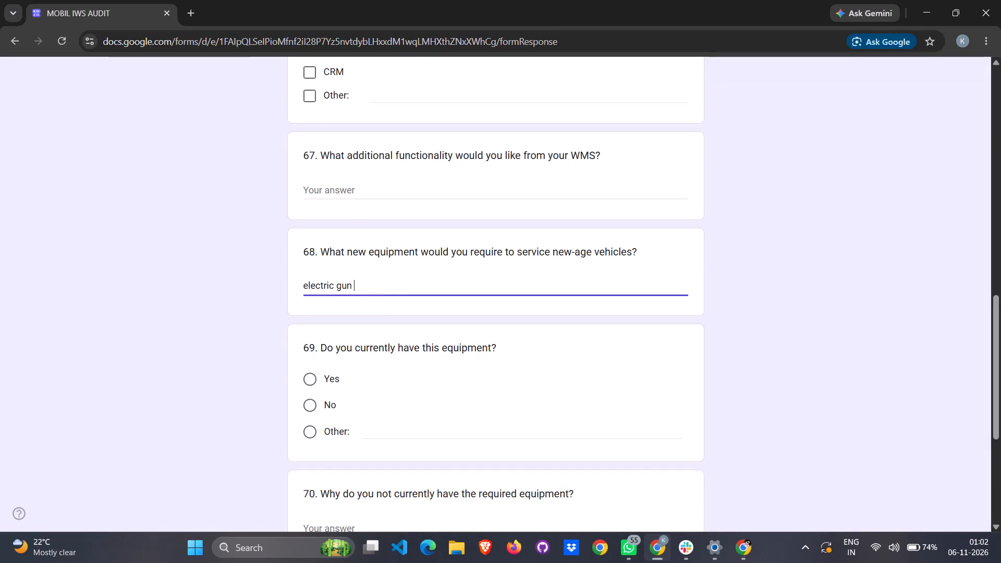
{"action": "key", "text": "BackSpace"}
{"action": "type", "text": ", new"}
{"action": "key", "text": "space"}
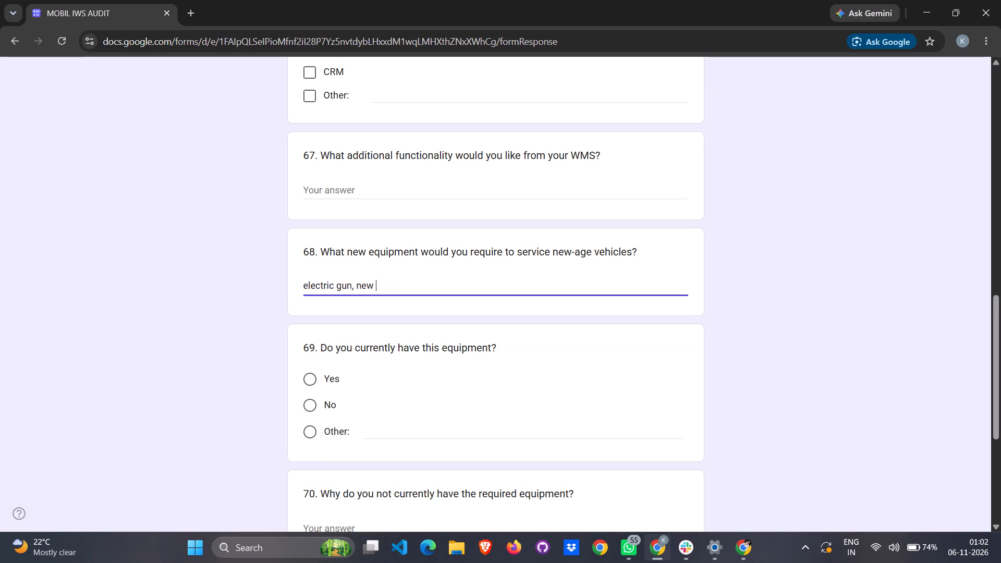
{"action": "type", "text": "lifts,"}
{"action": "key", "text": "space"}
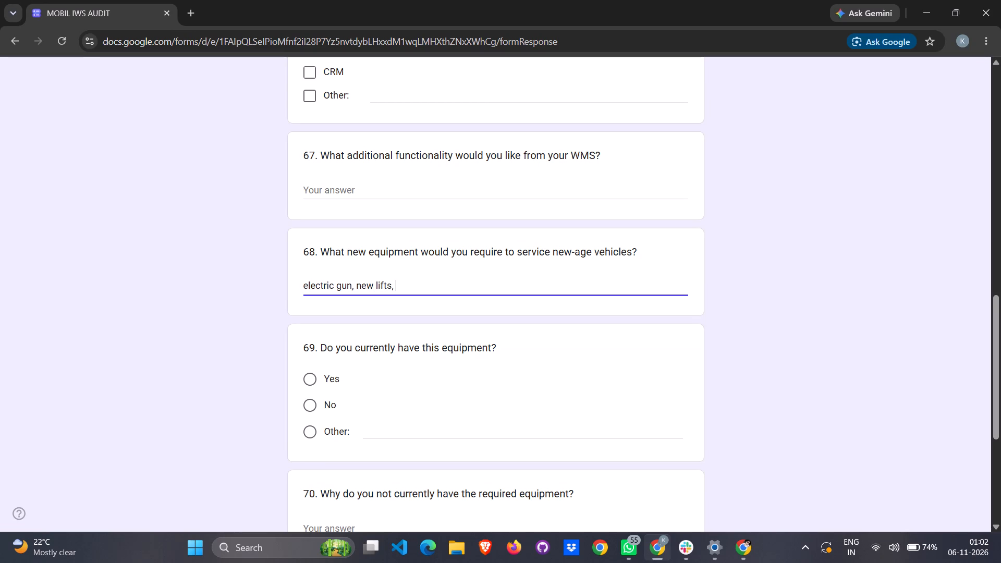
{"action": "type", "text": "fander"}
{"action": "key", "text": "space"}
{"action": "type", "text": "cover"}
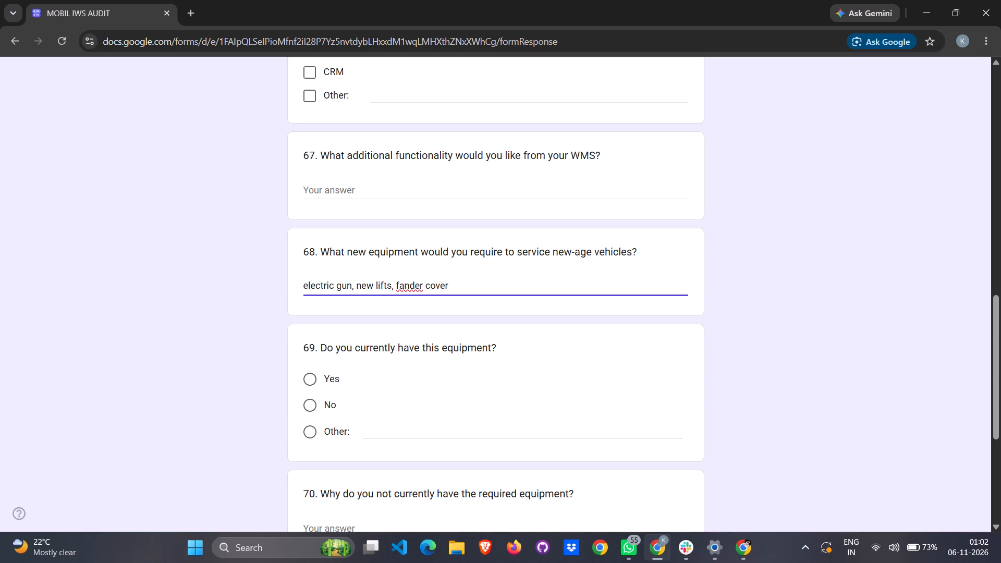
Answer No to question 69 on currently having this equipment.
{"action": "scroll", "coordinate": [417, 392], "scroll_direction": "down", "scroll_amount": 2}
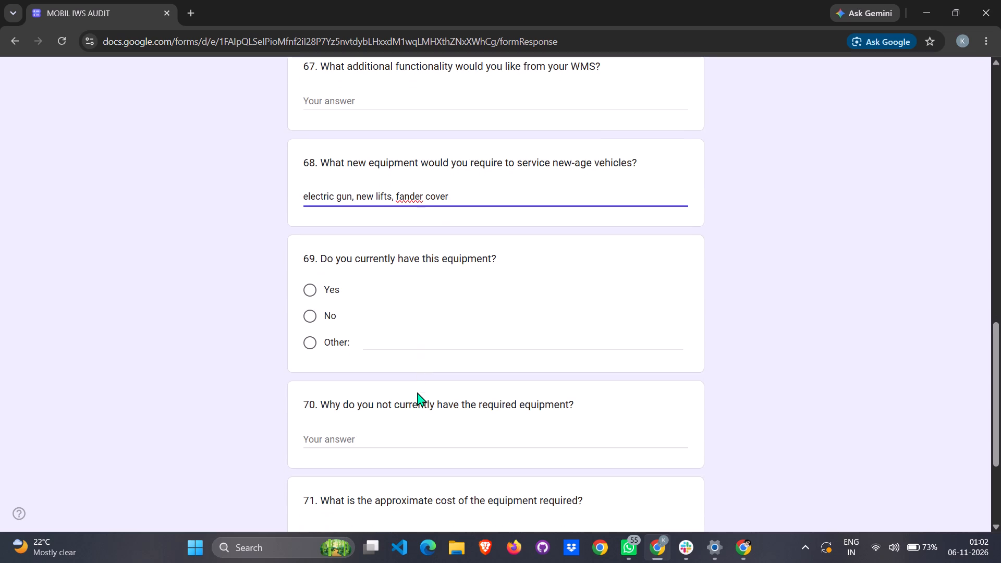
{"action": "left_click", "coordinate": [311, 312]}
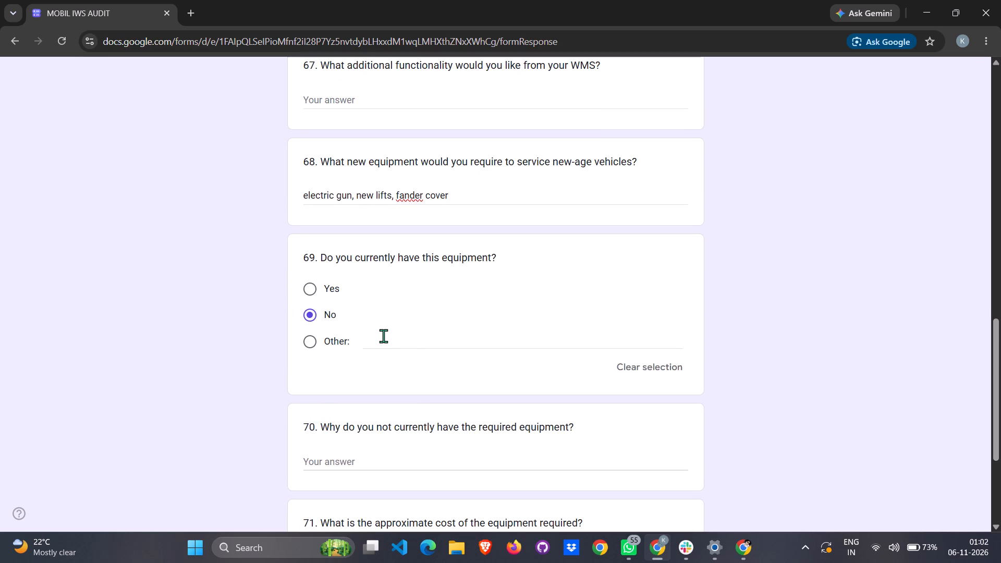
Answer question 70 on why the required equipment is not currently available with "expensive".
{"action": "scroll", "coordinate": [383, 336], "scroll_direction": "down", "scroll_amount": 3}
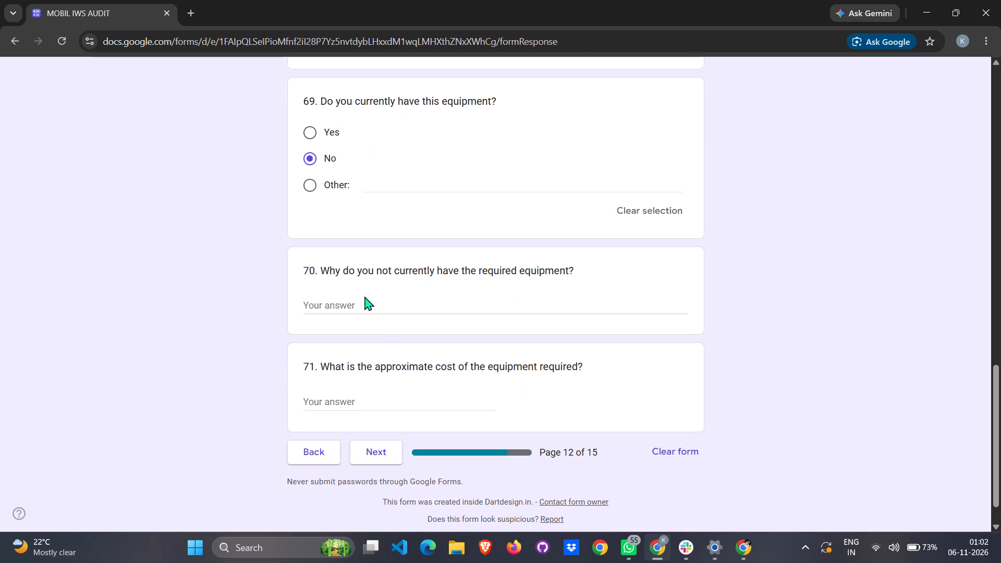
{"action": "left_click", "coordinate": [337, 307]}
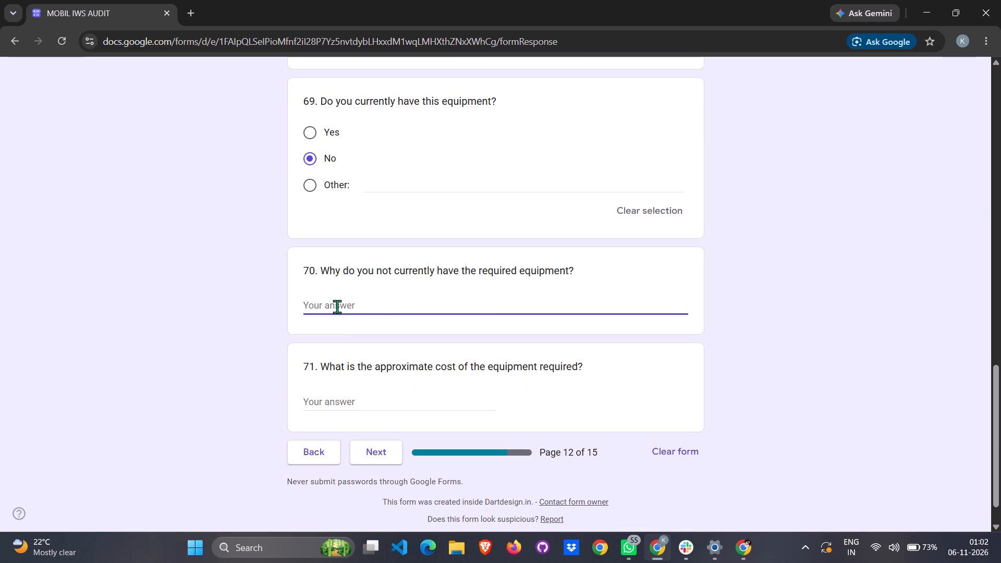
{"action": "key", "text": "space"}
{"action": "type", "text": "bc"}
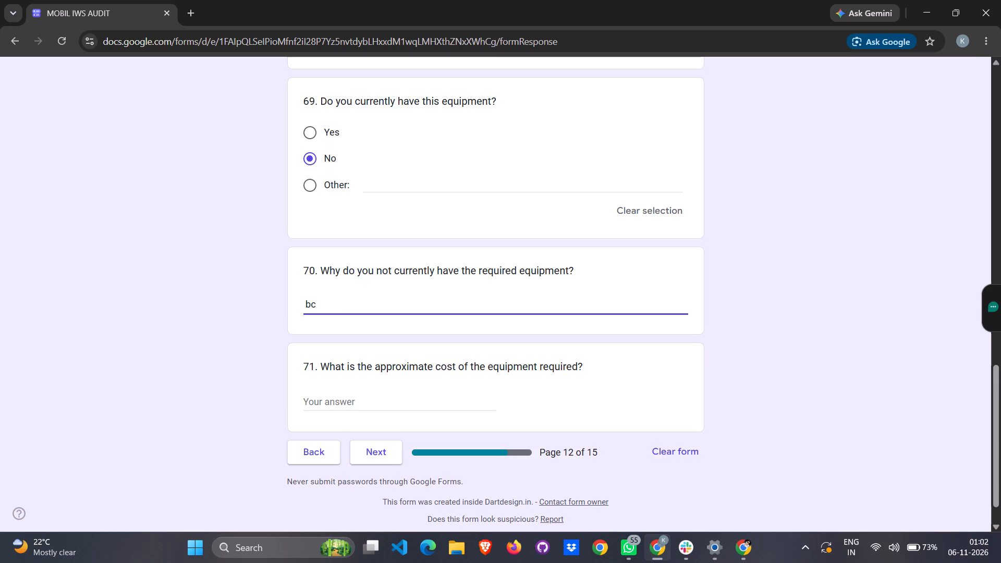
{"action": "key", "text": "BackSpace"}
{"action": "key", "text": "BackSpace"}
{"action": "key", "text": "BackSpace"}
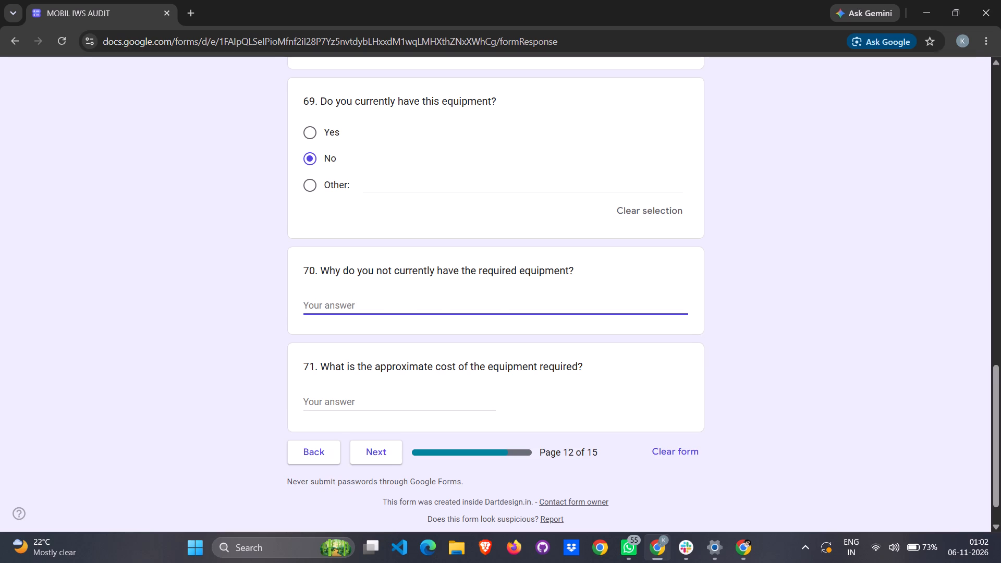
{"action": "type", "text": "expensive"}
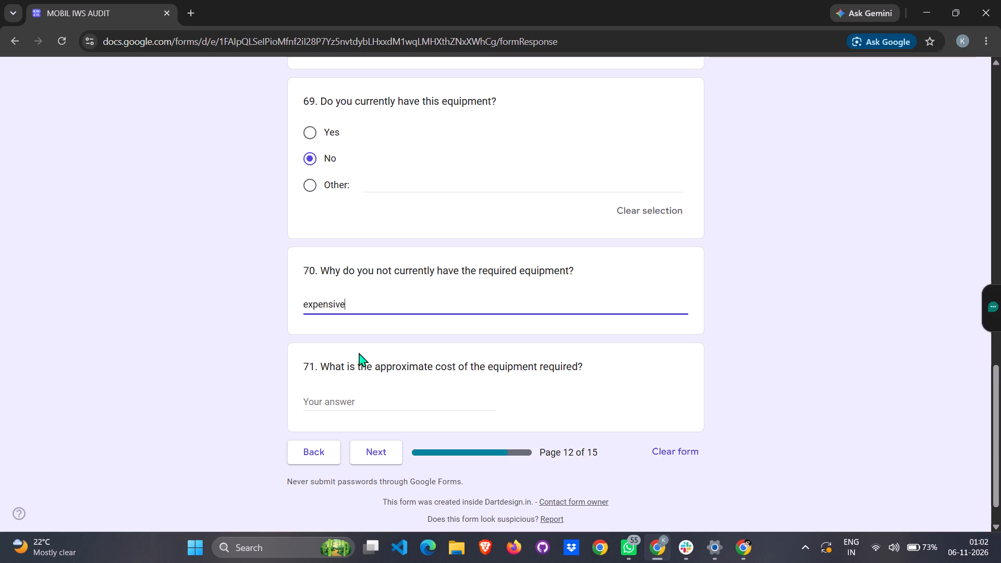
Answer question 71 on approximate equipment cost with "more than normal tools" and continue to Section 12.
{"action": "scroll", "coordinate": [376, 408], "scroll_direction": "down", "scroll_amount": 2}
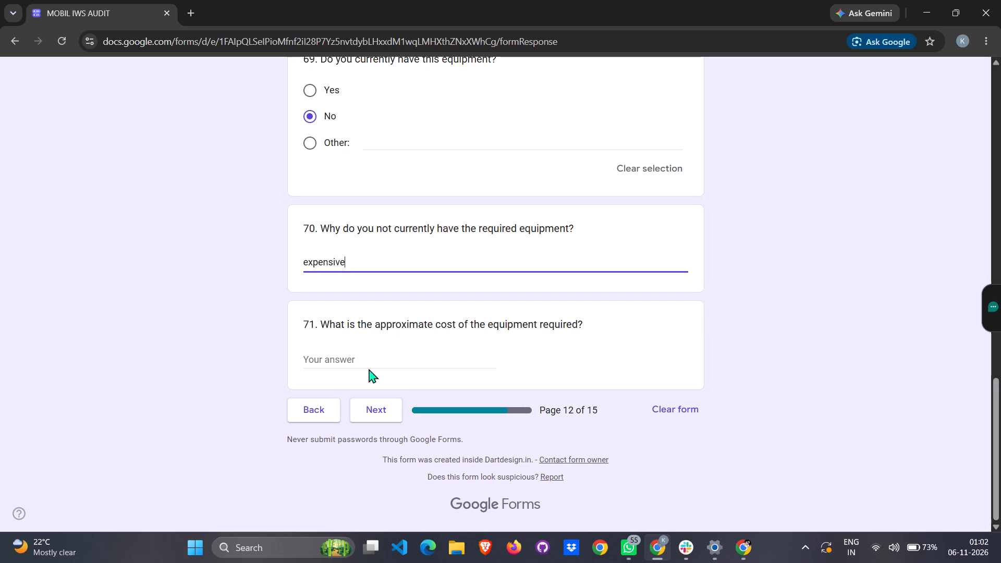
{"action": "left_click", "coordinate": [344, 360]}
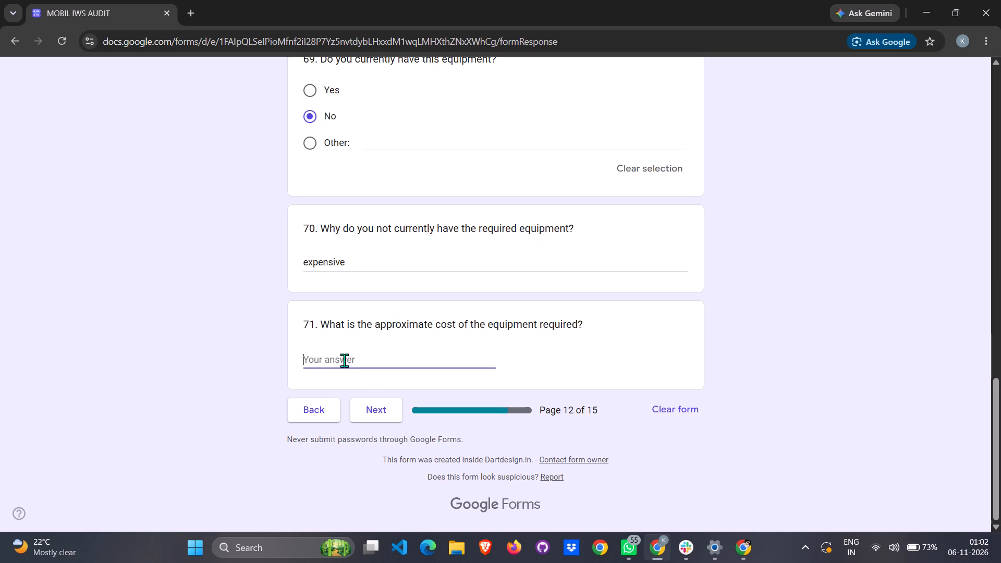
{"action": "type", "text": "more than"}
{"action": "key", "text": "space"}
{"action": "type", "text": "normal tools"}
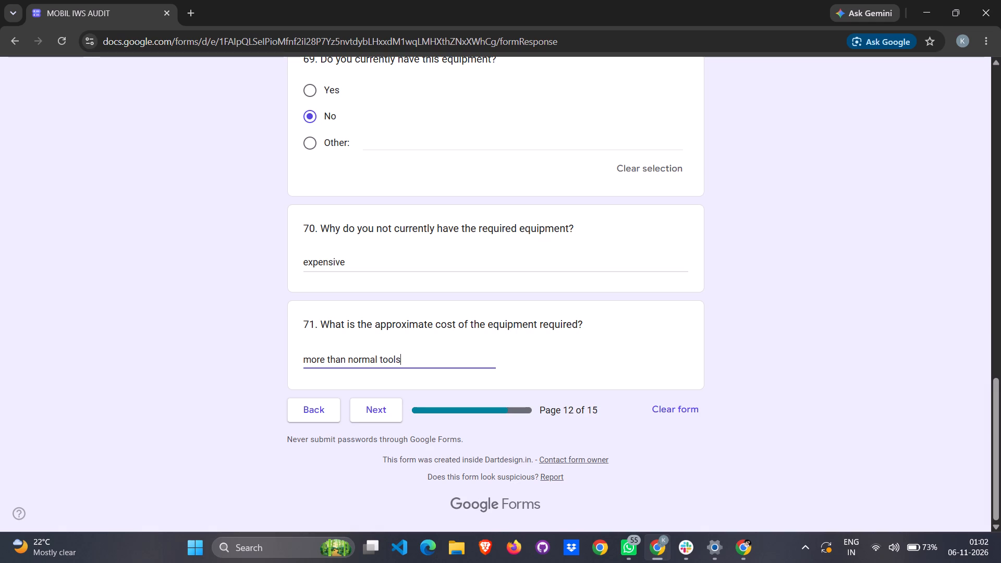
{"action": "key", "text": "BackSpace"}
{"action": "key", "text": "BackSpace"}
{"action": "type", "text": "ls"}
{"action": "left_click", "coordinate": [380, 413]}
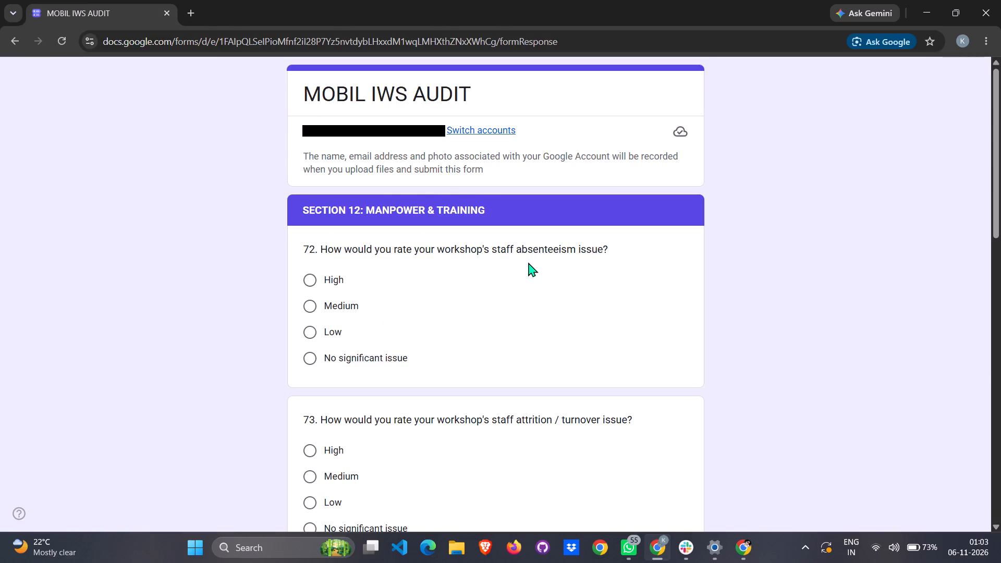
Rate the staff absenteeism issue High in question 72 and the staff attrition / turnover issue Medium in question 73.
{"action": "left_click", "coordinate": [310, 278]}
{"action": "scroll", "coordinate": [443, 385], "scroll_direction": "down", "scroll_amount": 2}
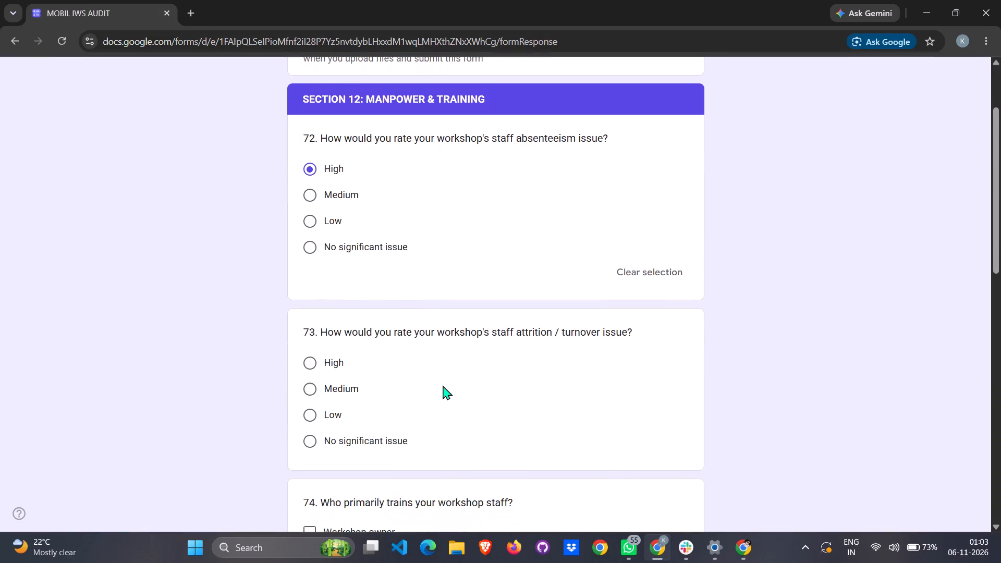
{"action": "scroll", "coordinate": [443, 385], "scroll_direction": "down", "scroll_amount": 1}
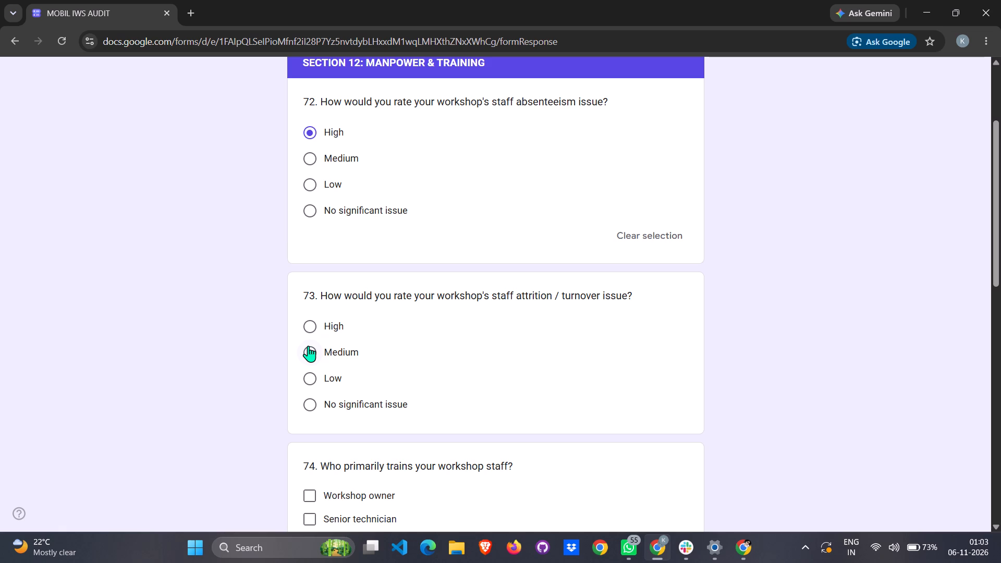
{"action": "left_click", "coordinate": [310, 327]}
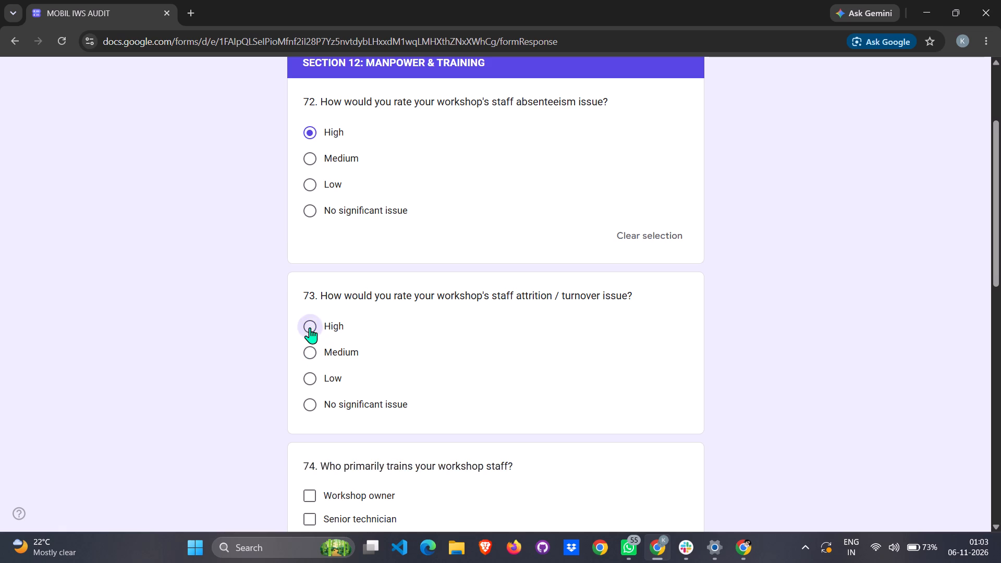
{"action": "scroll", "coordinate": [310, 327], "scroll_direction": "down", "scroll_amount": 3}
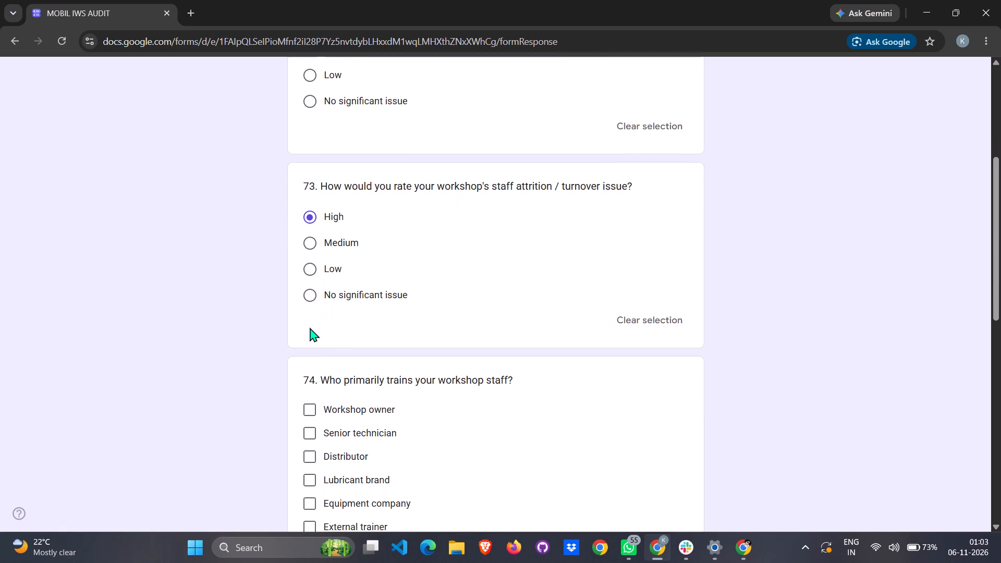
{"action": "left_click", "coordinate": [311, 243]}
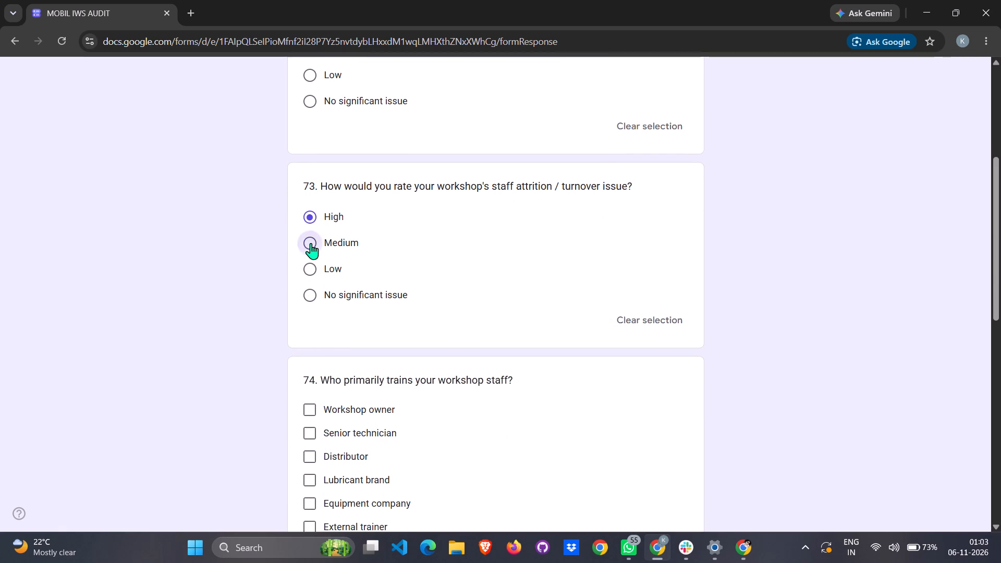
In question 74 on who primarily trains the staff, select Workshop owner, Senior technician and Staff self-learning.
{"action": "scroll", "coordinate": [311, 243], "scroll_direction": "right", "scroll_amount": 1}
{"action": "scroll", "coordinate": [311, 243], "scroll_direction": "down", "scroll_amount": 1}
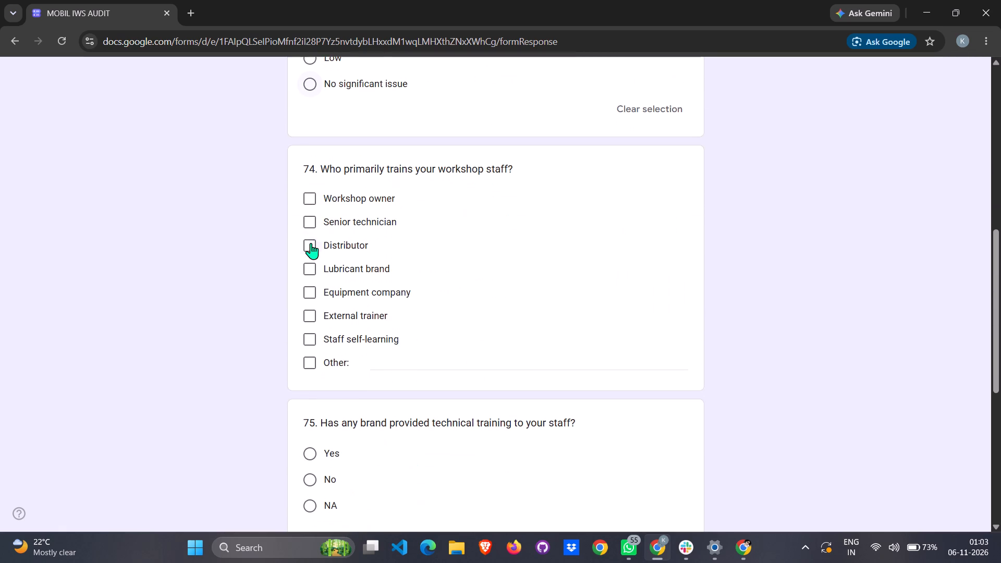
{"action": "left_click", "coordinate": [308, 197]}
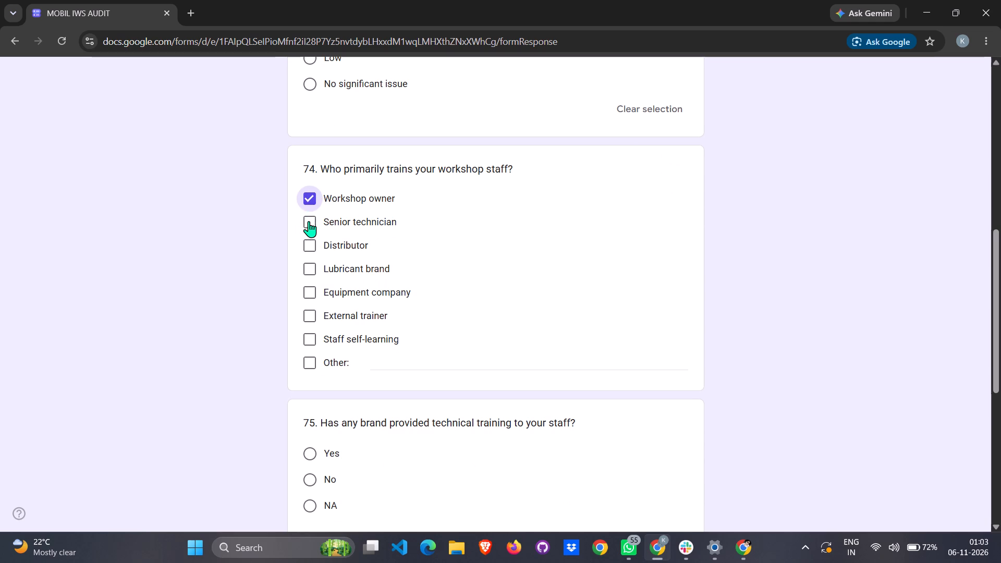
{"action": "left_click", "coordinate": [309, 221]}
{"action": "left_click", "coordinate": [309, 199]}
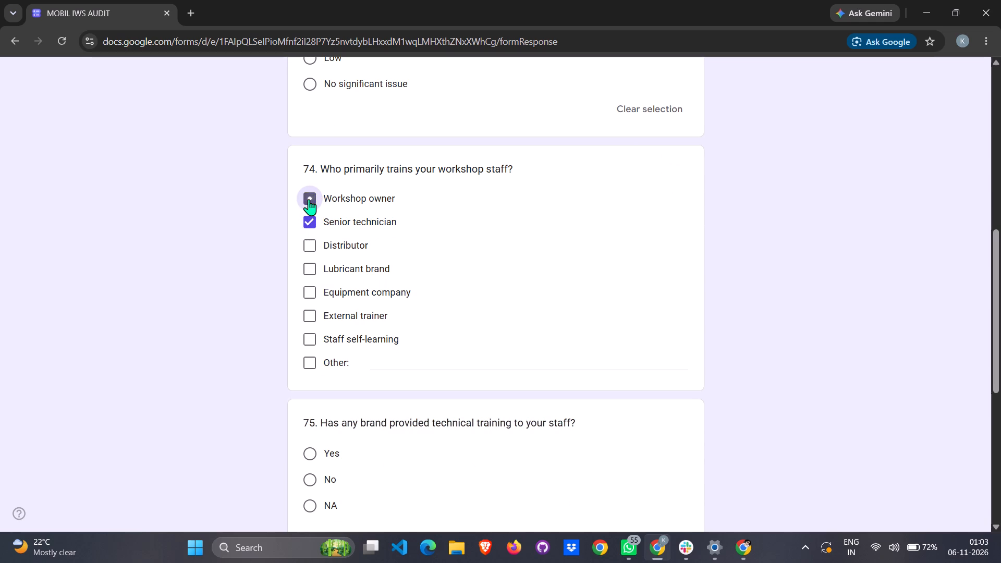
{"action": "left_click", "coordinate": [309, 199]}
{"action": "left_click", "coordinate": [311, 337]}
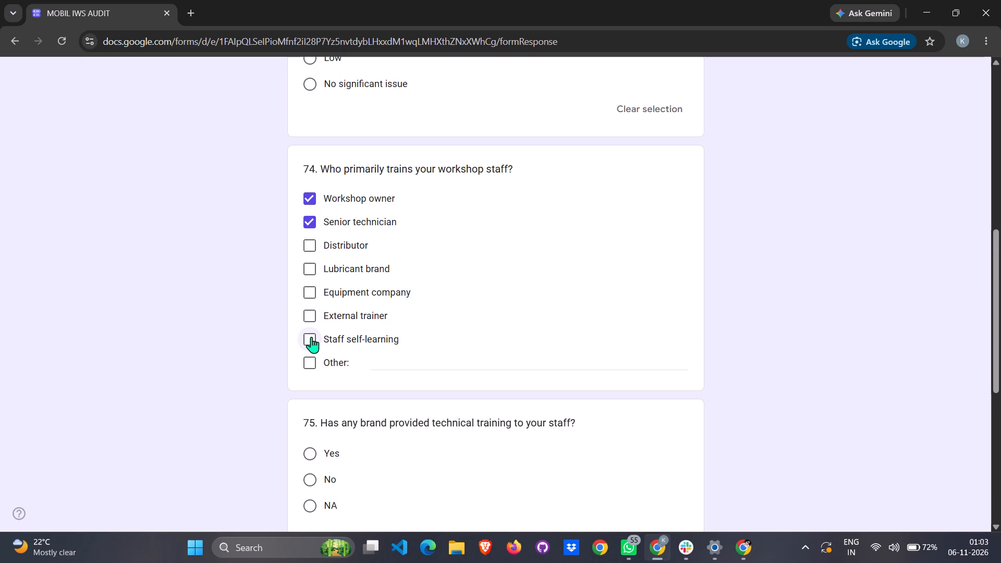
Answer Yes to question 75 on brand technical training and In-house to question 76, and continue to Section 13.
{"action": "scroll", "coordinate": [360, 392], "scroll_direction": "down", "scroll_amount": 3}
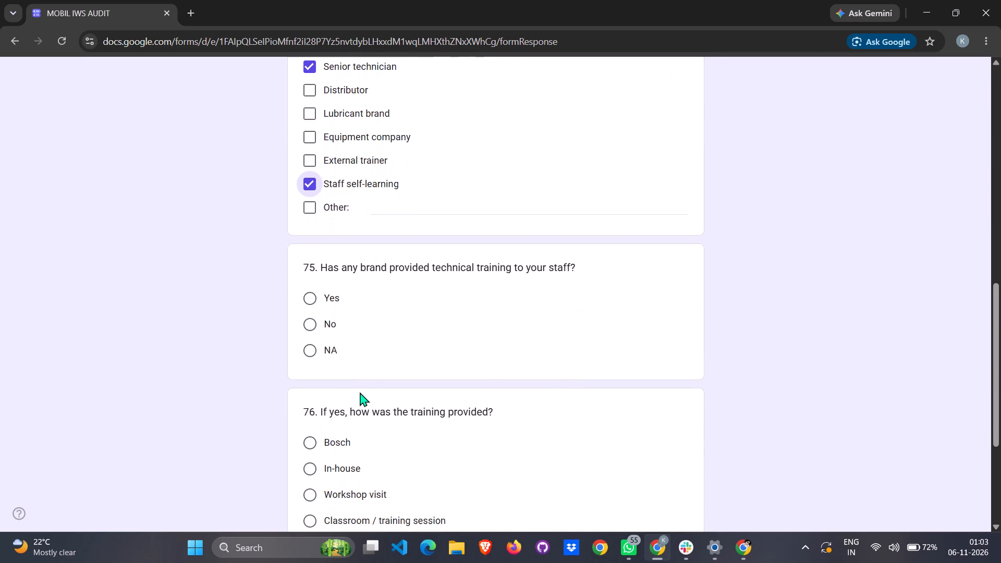
{"action": "scroll", "coordinate": [360, 392], "scroll_direction": "down", "scroll_amount": 1}
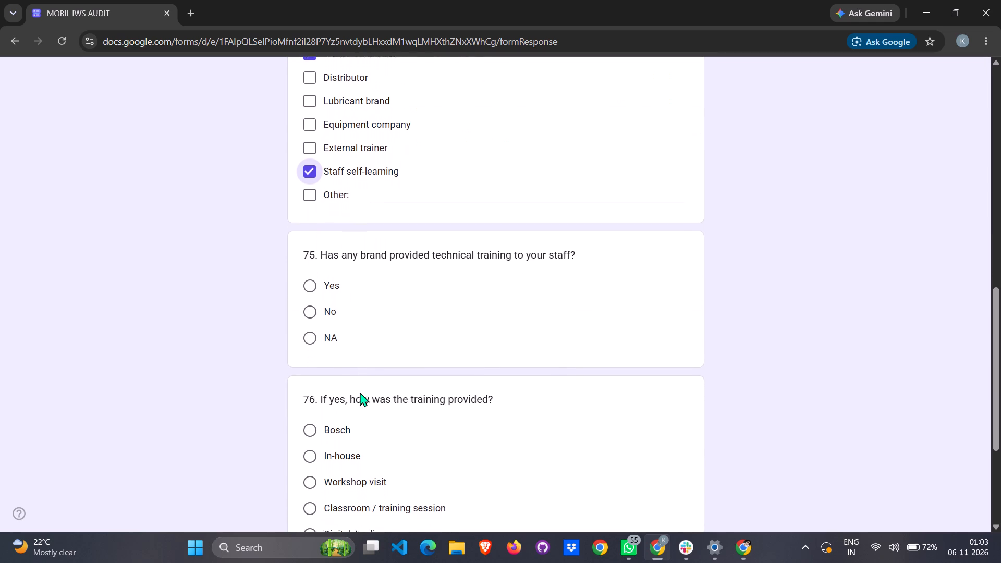
{"action": "scroll", "coordinate": [360, 392], "scroll_direction": "down", "scroll_amount": 1}
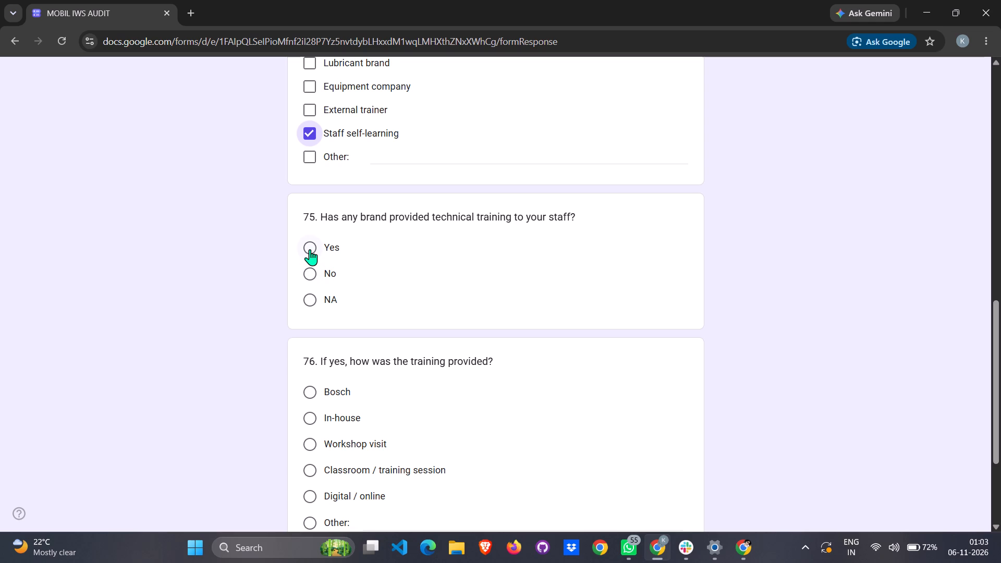
{"action": "left_click", "coordinate": [310, 249]}
{"action": "scroll", "coordinate": [346, 341], "scroll_direction": "down", "scroll_amount": 3}
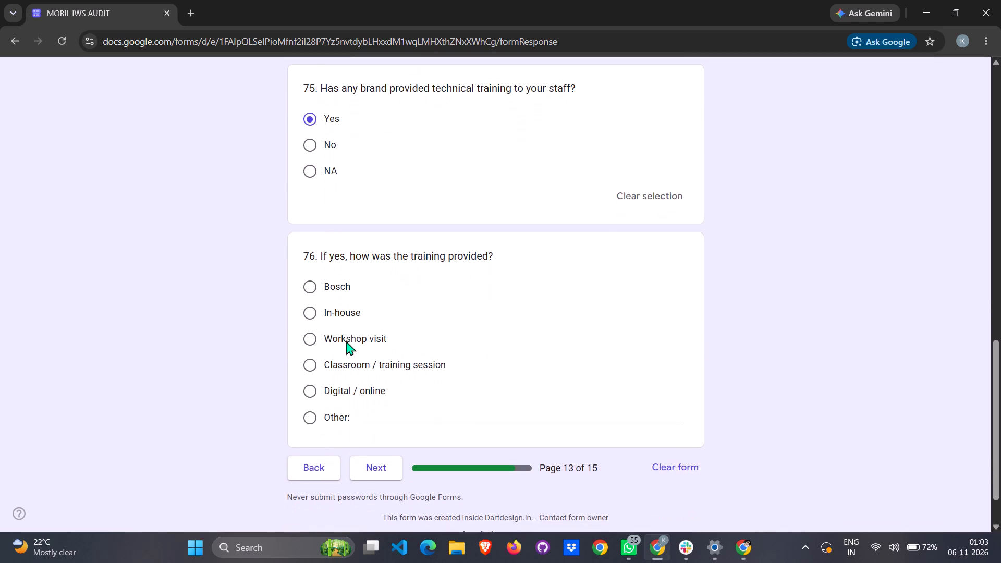
{"action": "left_click", "coordinate": [307, 309]}
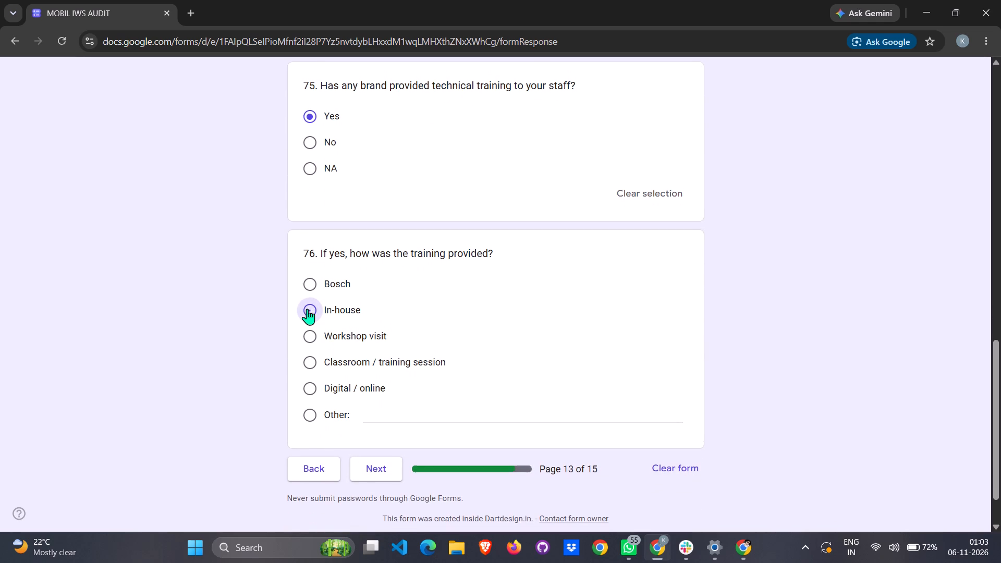
{"action": "scroll", "coordinate": [307, 309], "scroll_direction": "down", "scroll_amount": 1}
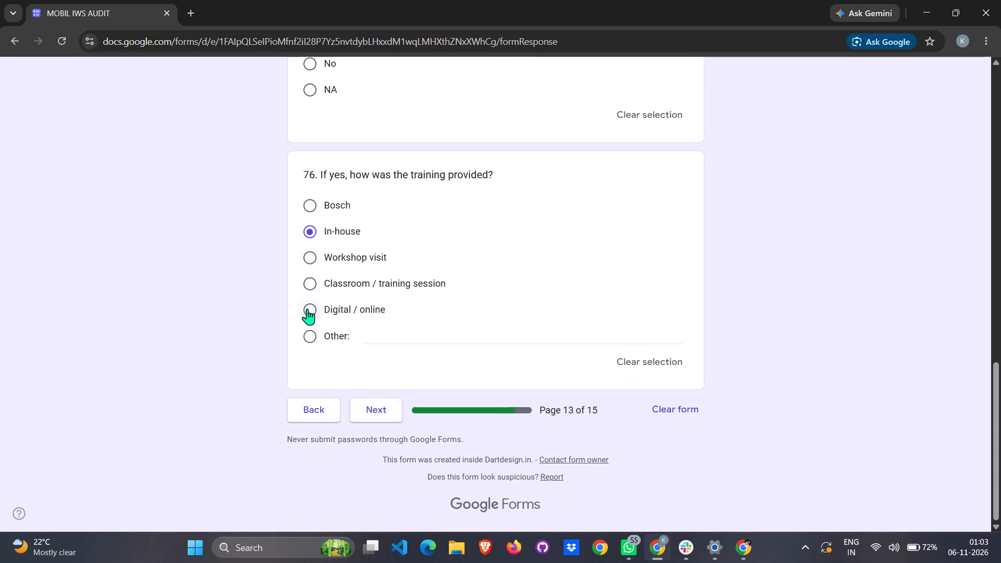
{"action": "scroll", "coordinate": [307, 309], "scroll_direction": "down", "scroll_amount": 2}
{"action": "left_click", "coordinate": [373, 409]}
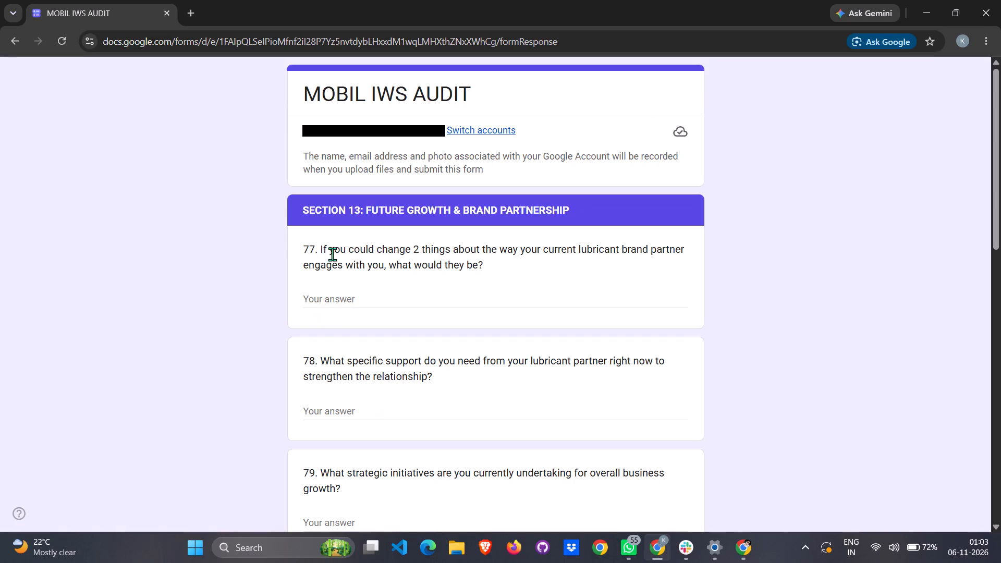
{"action": "left_click_drag", "start_coordinate": [323, 246], "coordinate": [469, 281]}
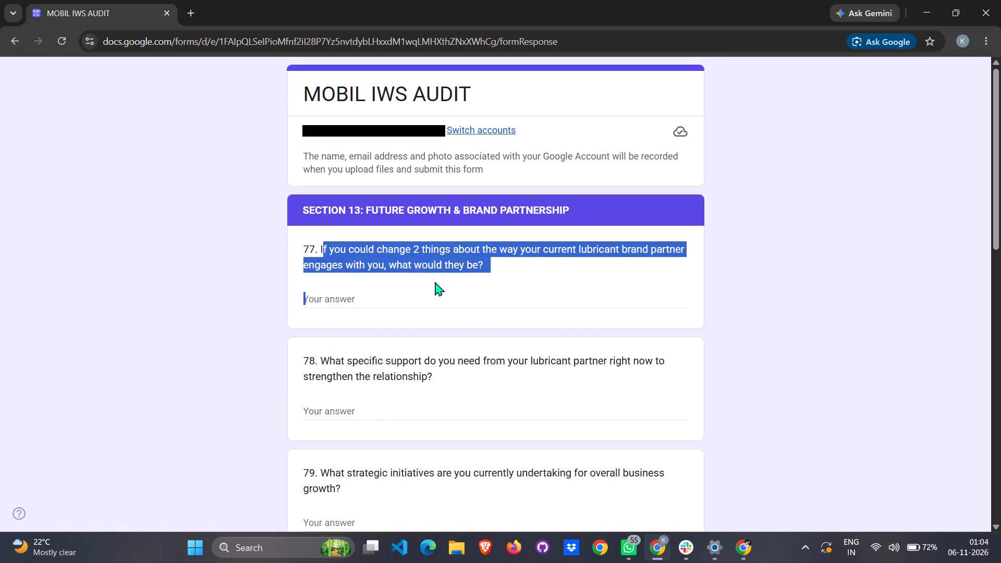
{"action": "left_click_drag", "start_coordinate": [299, 240], "coordinate": [519, 301]}
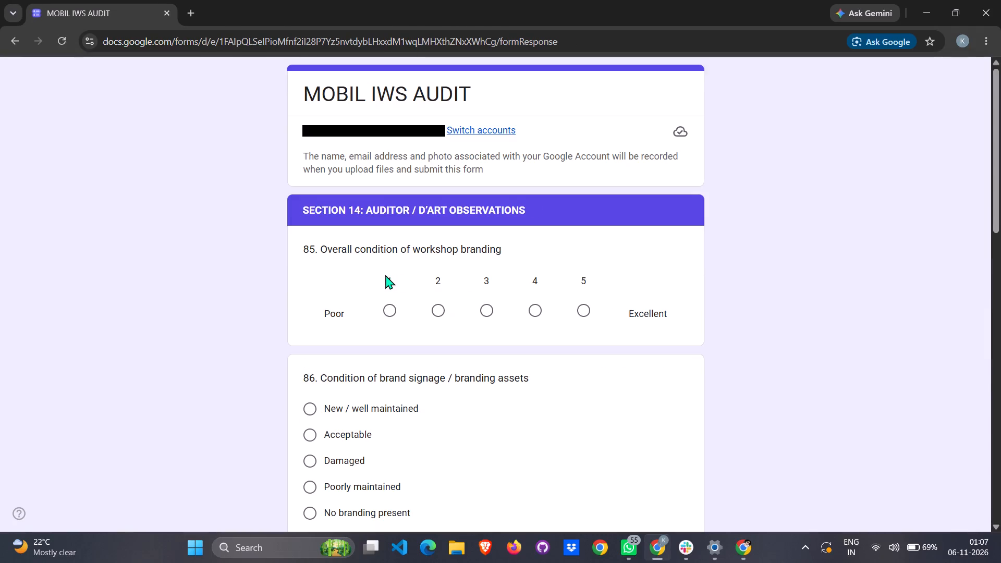
Rate the overall workshop branding 5 in question 85 and set the brand signage condition to New / well maintained in question 86.
{"action": "left_click", "coordinate": [589, 307]}
{"action": "scroll", "coordinate": [544, 364], "scroll_direction": "down", "scroll_amount": 2}
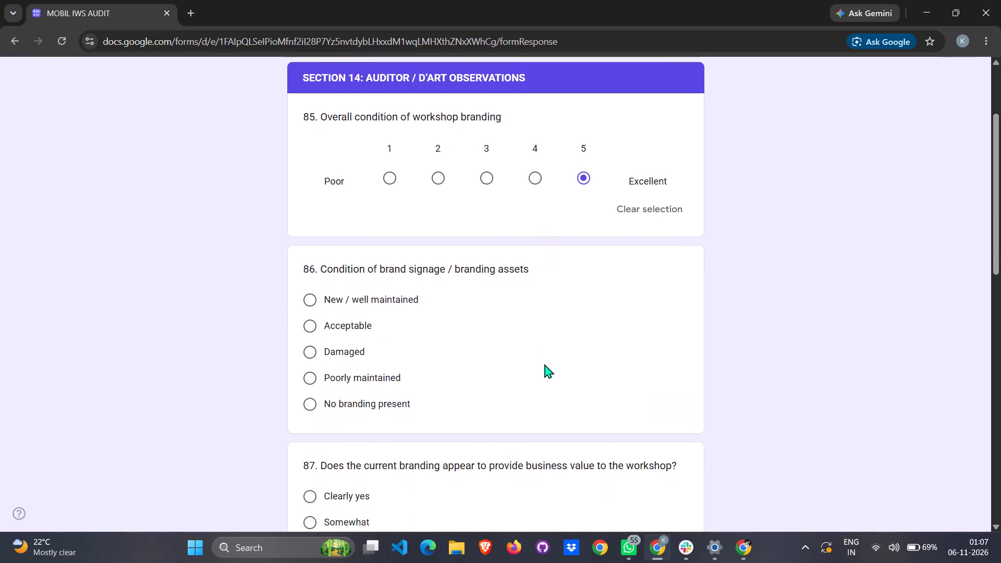
{"action": "scroll", "coordinate": [544, 364], "scroll_direction": "down", "scroll_amount": 2}
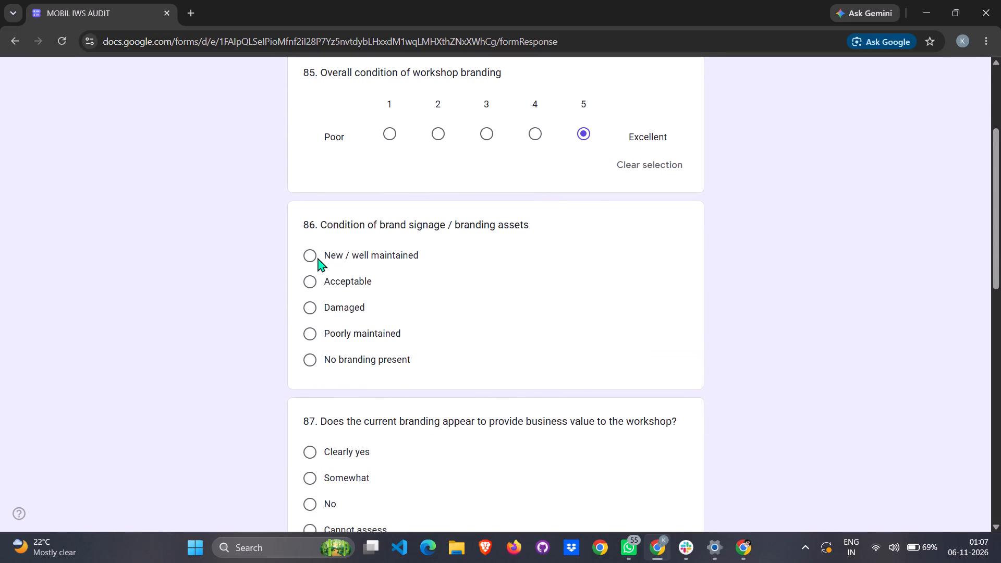
{"action": "left_click", "coordinate": [310, 253]}
Answer question 87 on branding business value with Clearly yes and mark Customer area as a visible gap in question 88.
{"action": "scroll", "coordinate": [450, 360], "scroll_direction": "down", "scroll_amount": 2}
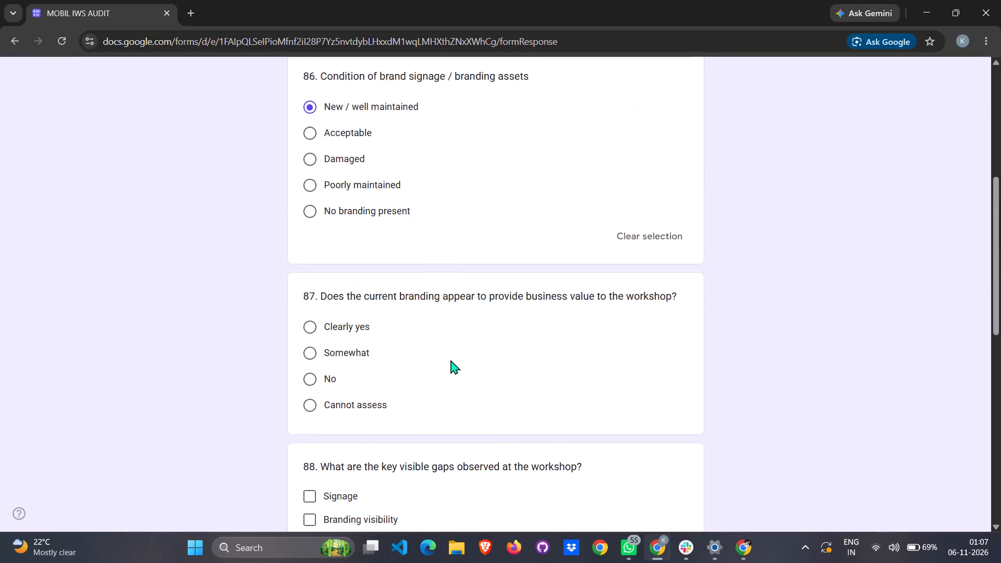
{"action": "scroll", "coordinate": [450, 360], "scroll_direction": "down", "scroll_amount": 2}
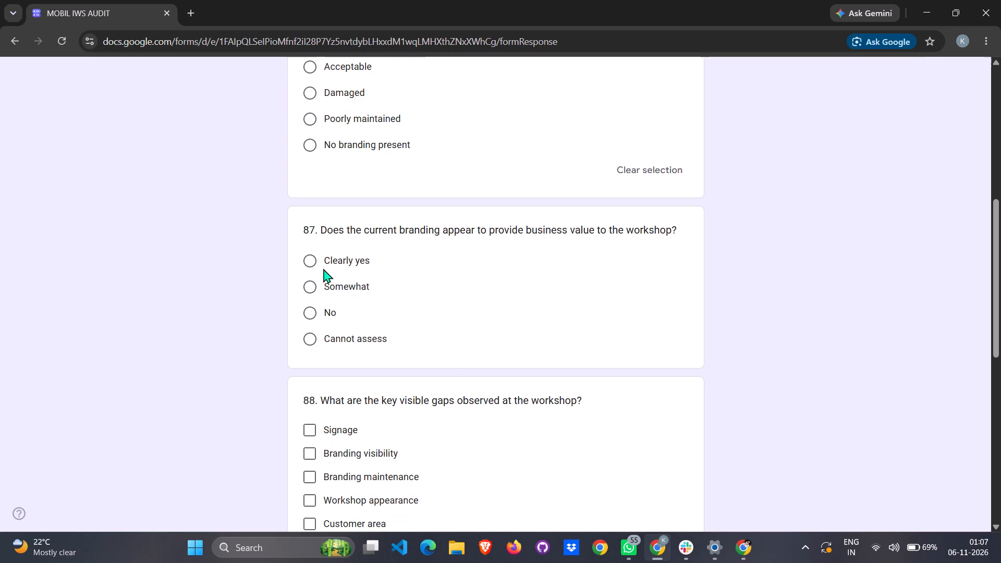
{"action": "left_click", "coordinate": [309, 263]}
{"action": "scroll", "coordinate": [435, 399], "scroll_direction": "down", "scroll_amount": 1}
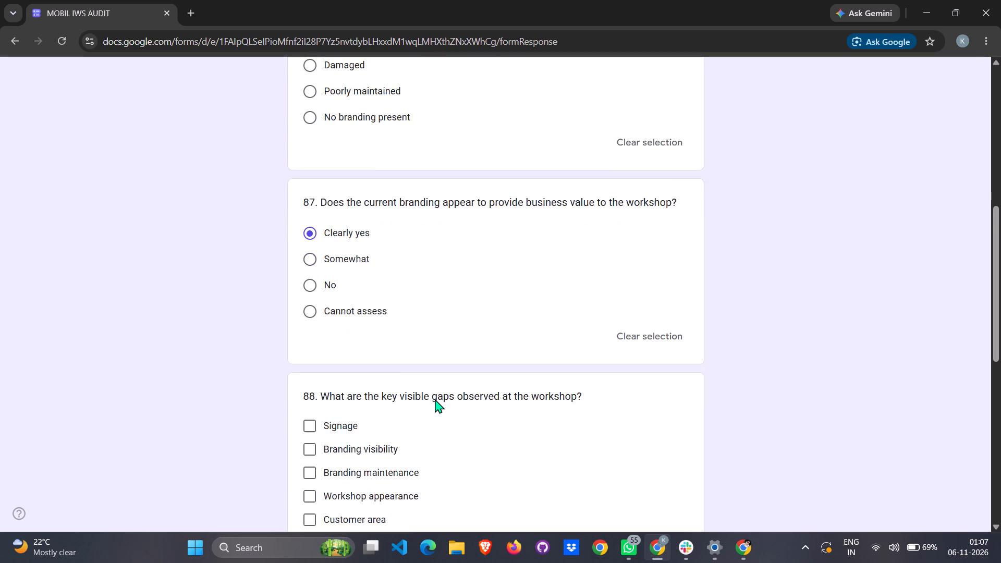
{"action": "scroll", "coordinate": [435, 399], "scroll_direction": "down", "scroll_amount": 2}
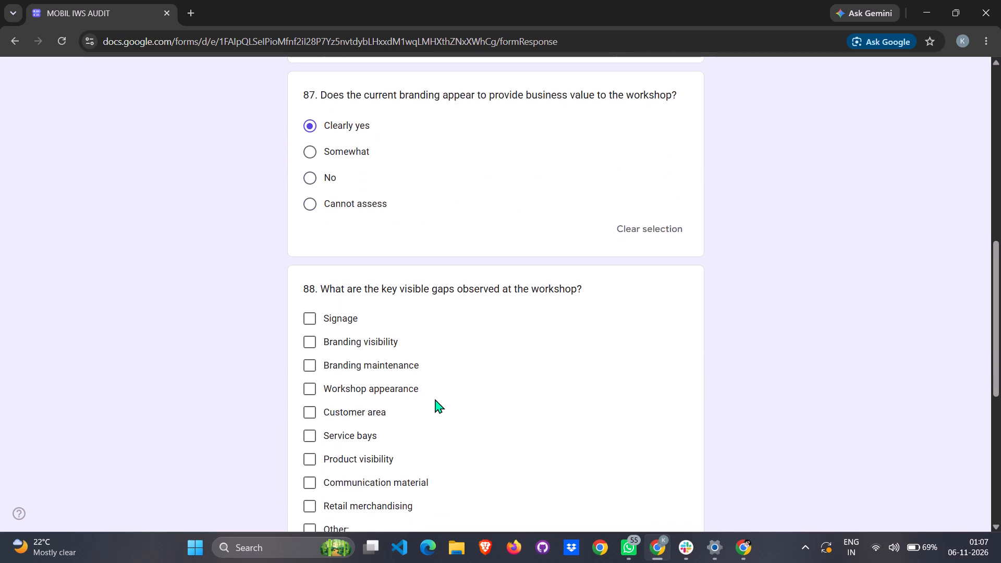
{"action": "scroll", "coordinate": [435, 399], "scroll_direction": "down", "scroll_amount": 2}
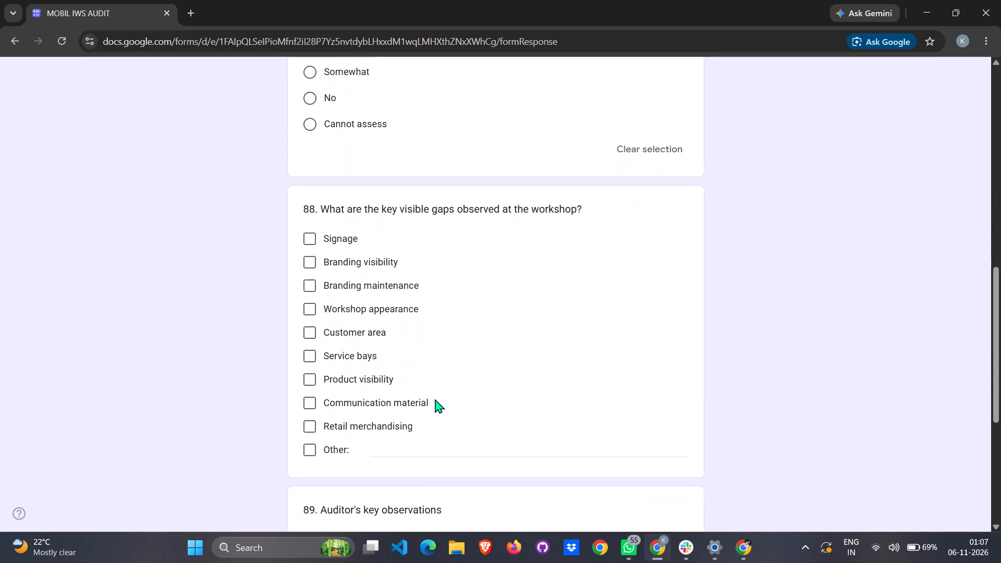
{"action": "scroll", "coordinate": [435, 399], "scroll_direction": "down", "scroll_amount": 1}
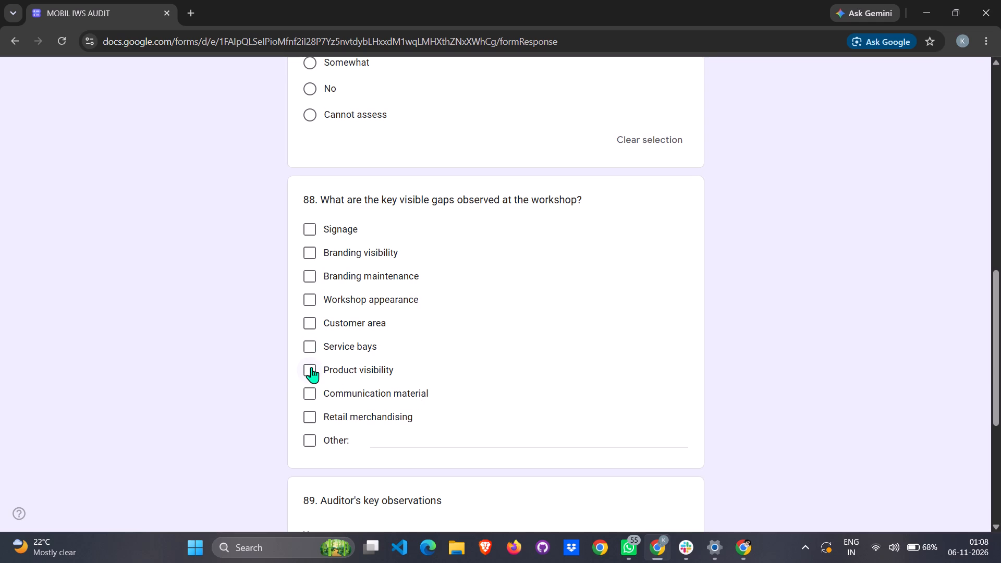
{"action": "left_click", "coordinate": [312, 318]}
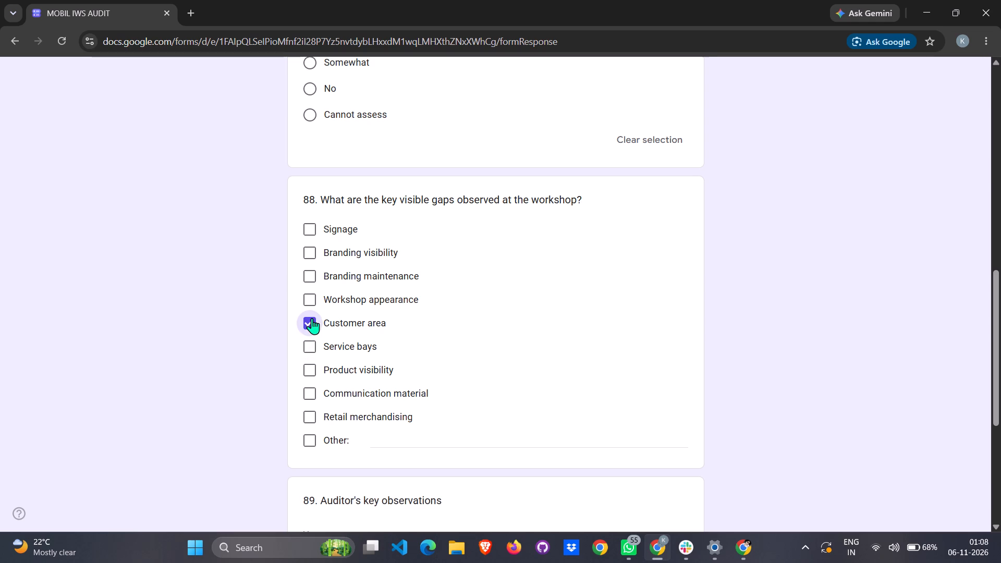
Enter "everything is good and well just dealer want gift and rewards" as the auditor's key observations in question 89.
{"action": "scroll", "coordinate": [377, 374], "scroll_direction": "down", "scroll_amount": 1}
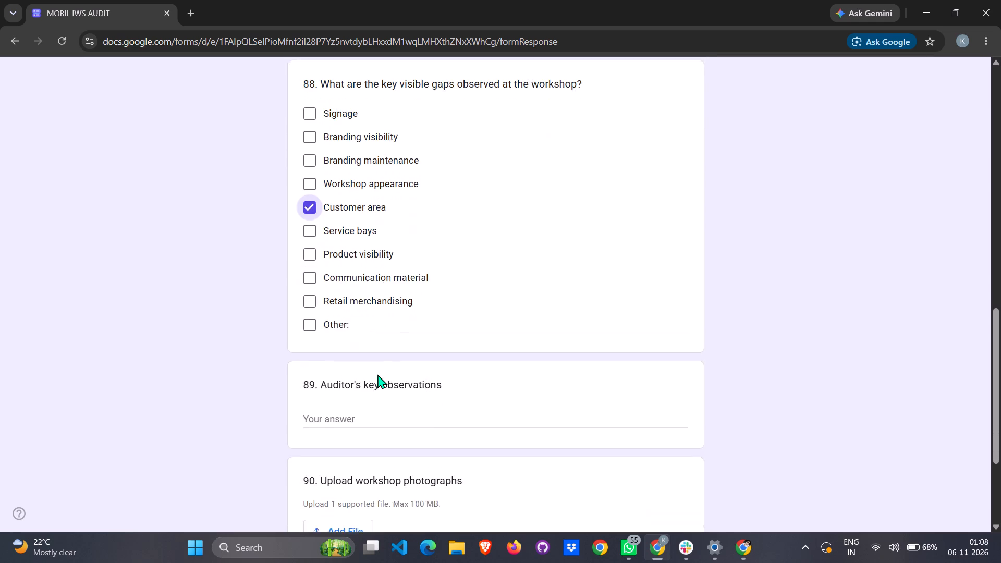
{"action": "scroll", "coordinate": [377, 374], "scroll_direction": "down", "scroll_amount": 2}
{"action": "left_click", "coordinate": [354, 334]}
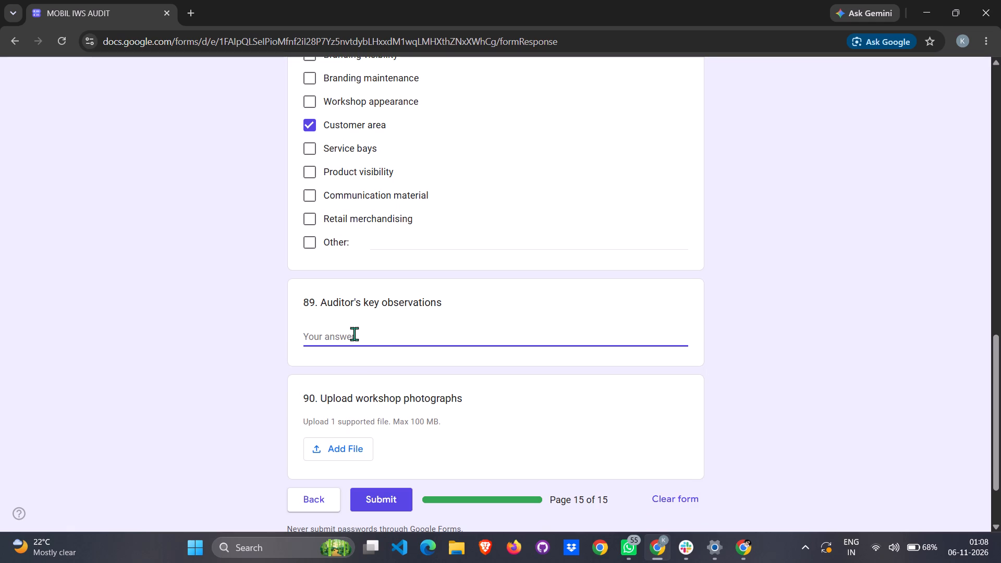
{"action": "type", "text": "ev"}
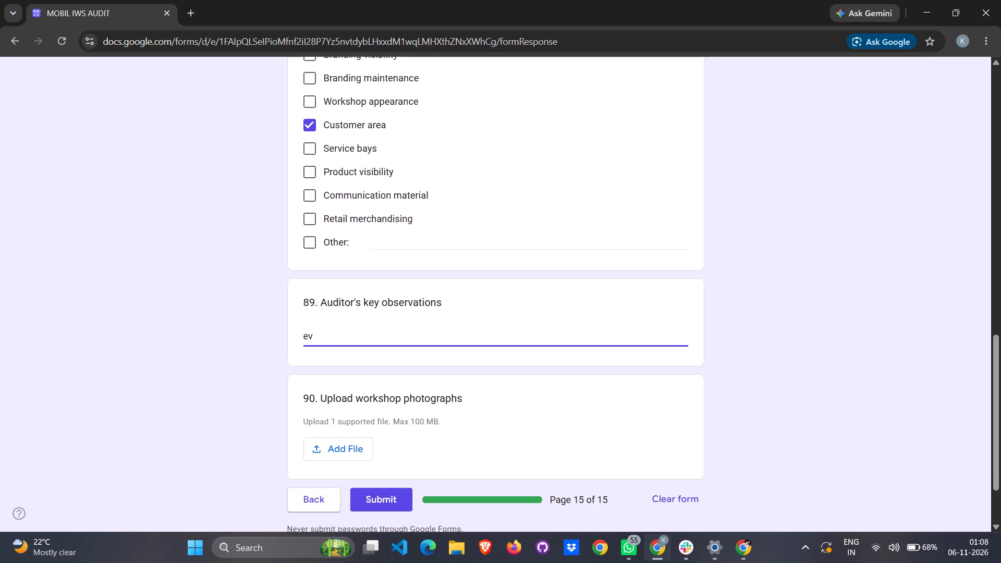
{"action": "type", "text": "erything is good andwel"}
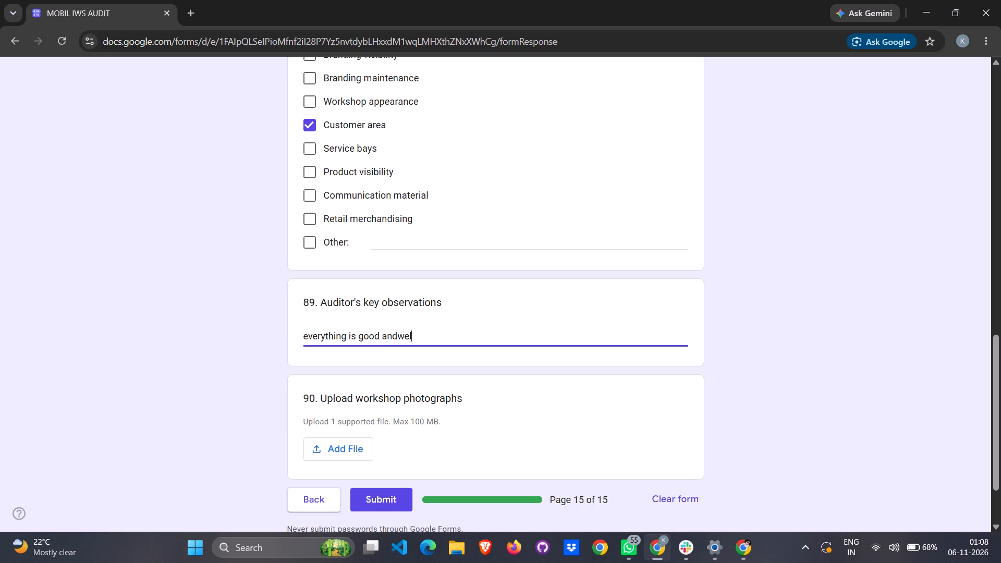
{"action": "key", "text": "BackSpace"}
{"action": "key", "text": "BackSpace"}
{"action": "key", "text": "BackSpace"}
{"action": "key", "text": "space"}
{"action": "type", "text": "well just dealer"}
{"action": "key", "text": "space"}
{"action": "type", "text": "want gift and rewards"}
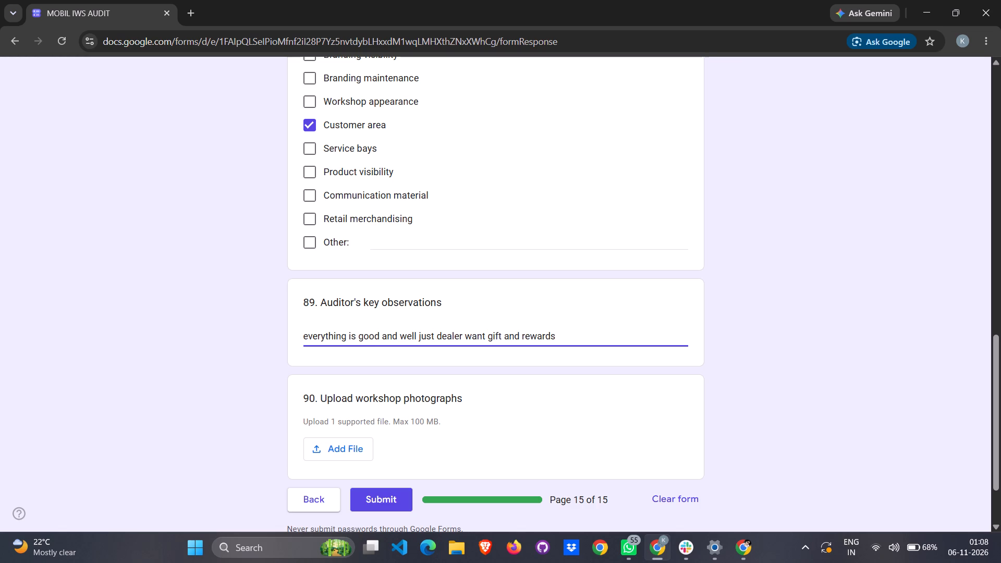
Submit the completed MOBIL IWS AUDIT response without adding workshop photographs.
{"action": "scroll", "coordinate": [411, 422], "scroll_direction": "down", "scroll_amount": 3}
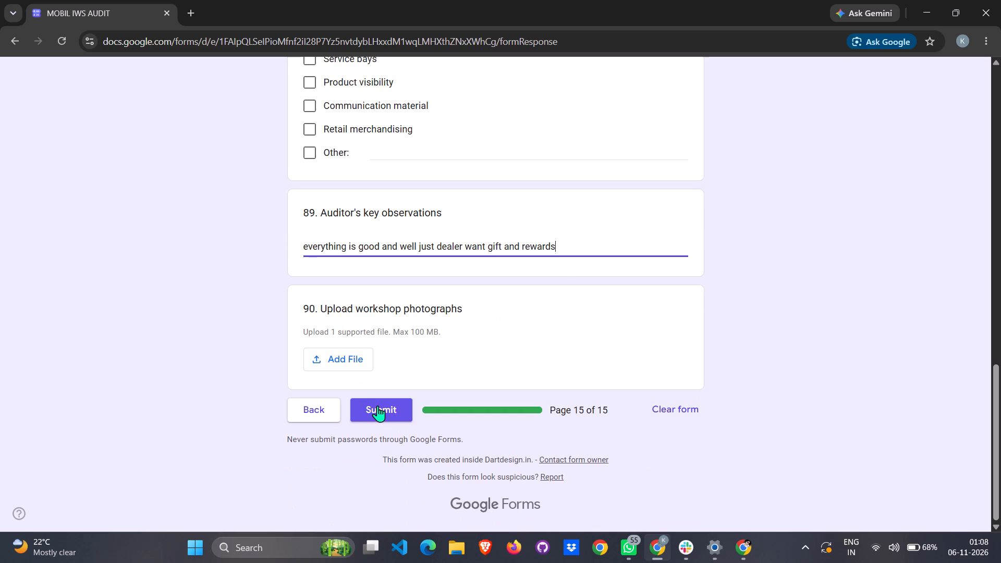
{"action": "left_click", "coordinate": [377, 406]}
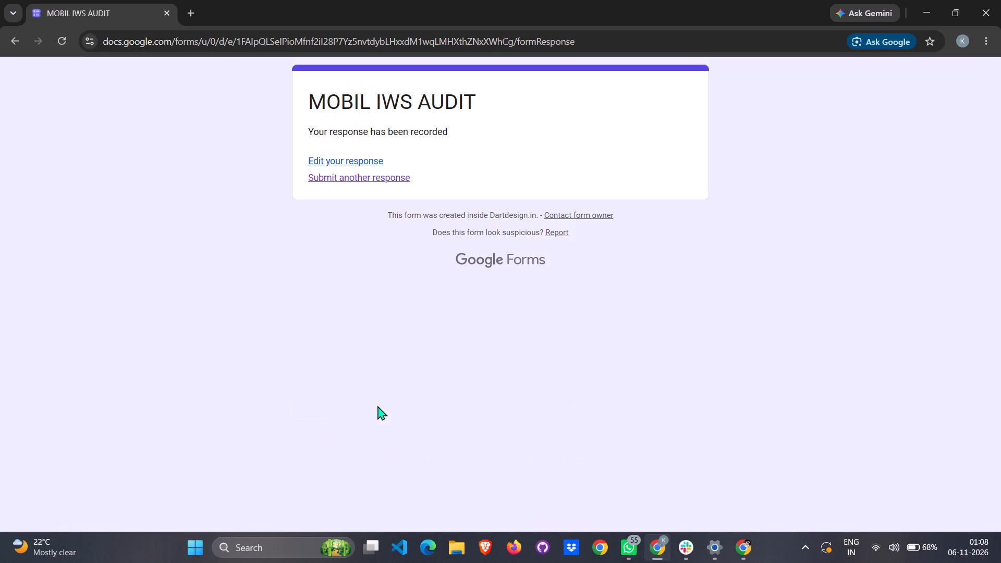
Start another MOBIL IWS AUDIT response and continue to Section 1: Workshop & Respondent Profile.
{"action": "left_click", "coordinate": [362, 175]}
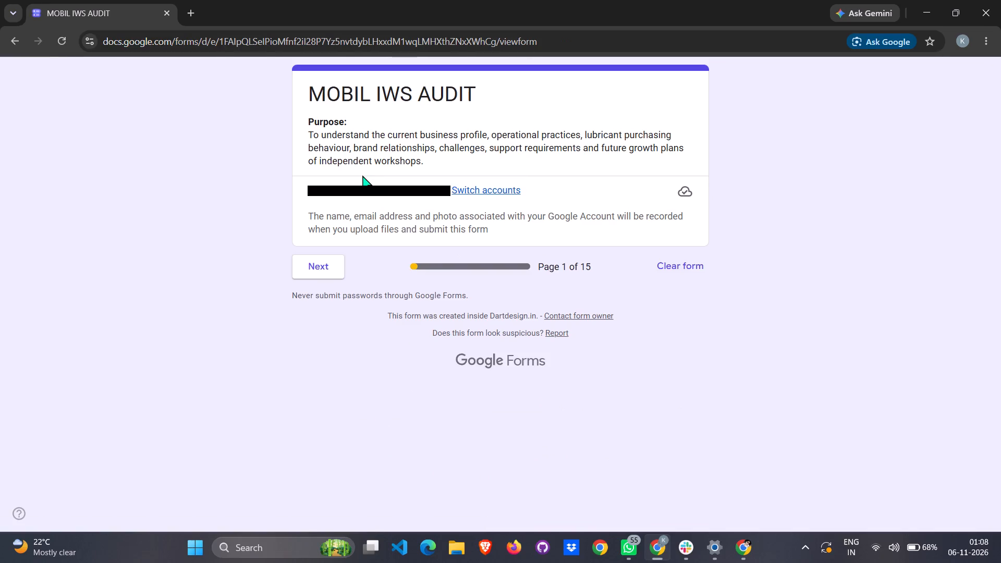
{"action": "left_click", "coordinate": [326, 264]}
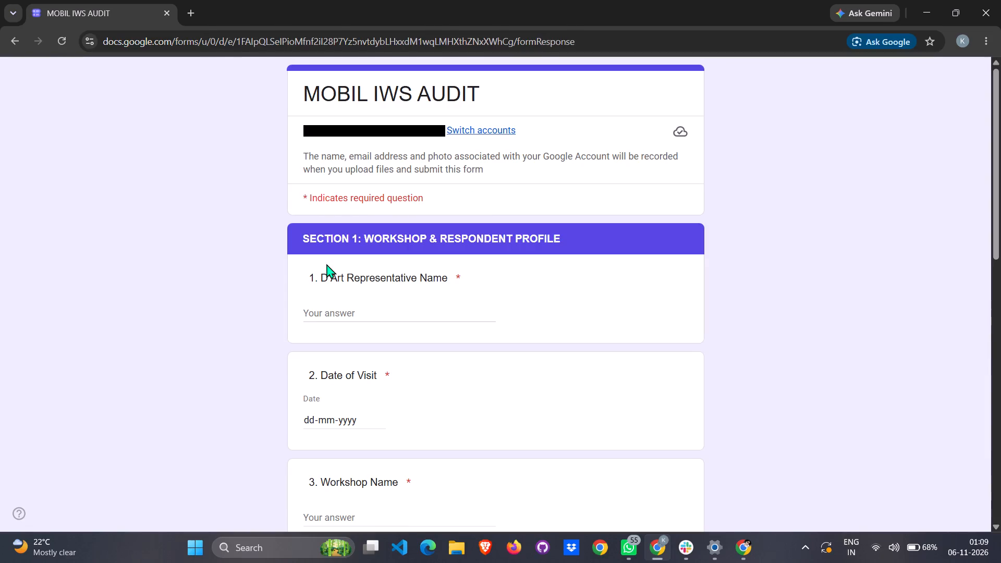
Enter the D'Art representative's name in question 1 and set the date of visit to 05-11-2026 in question 2.
{"action": "left_click", "coordinate": [344, 309]}
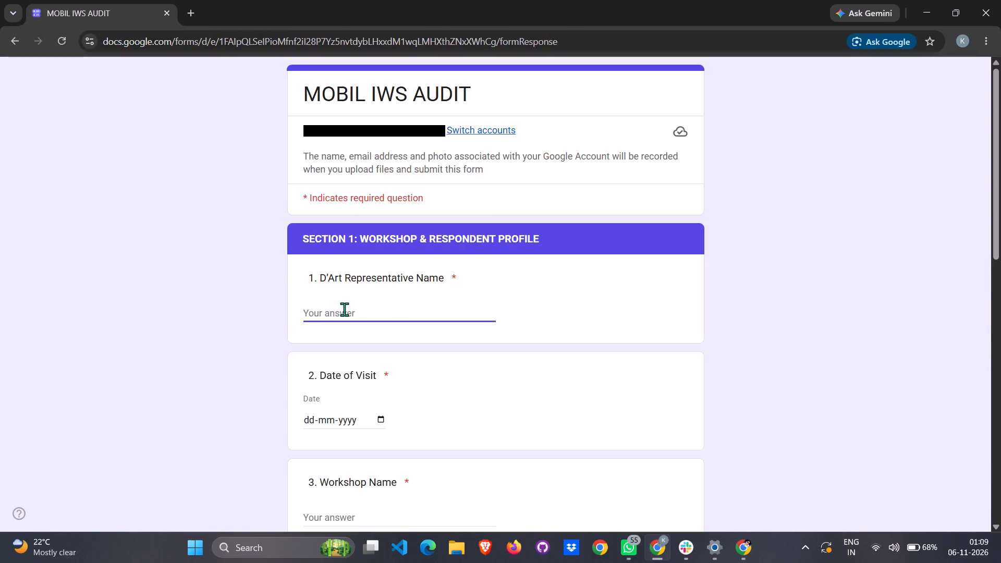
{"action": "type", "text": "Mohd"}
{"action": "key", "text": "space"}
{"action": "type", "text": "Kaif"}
{"action": "scroll", "coordinate": [351, 418], "scroll_direction": "down", "scroll_amount": 1}
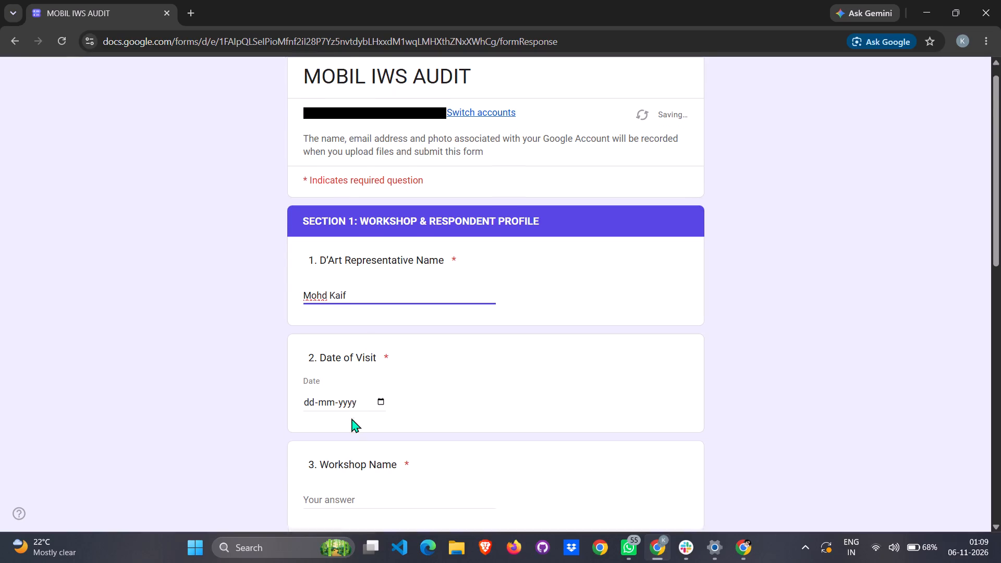
{"action": "scroll", "coordinate": [351, 418], "scroll_direction": "down", "scroll_amount": 1}
{"action": "left_click", "coordinate": [310, 353]}
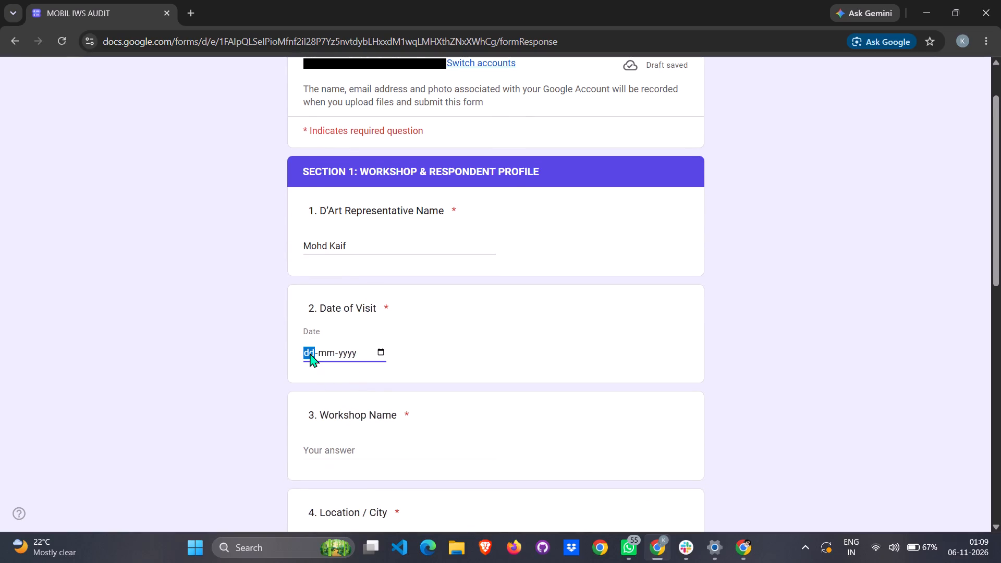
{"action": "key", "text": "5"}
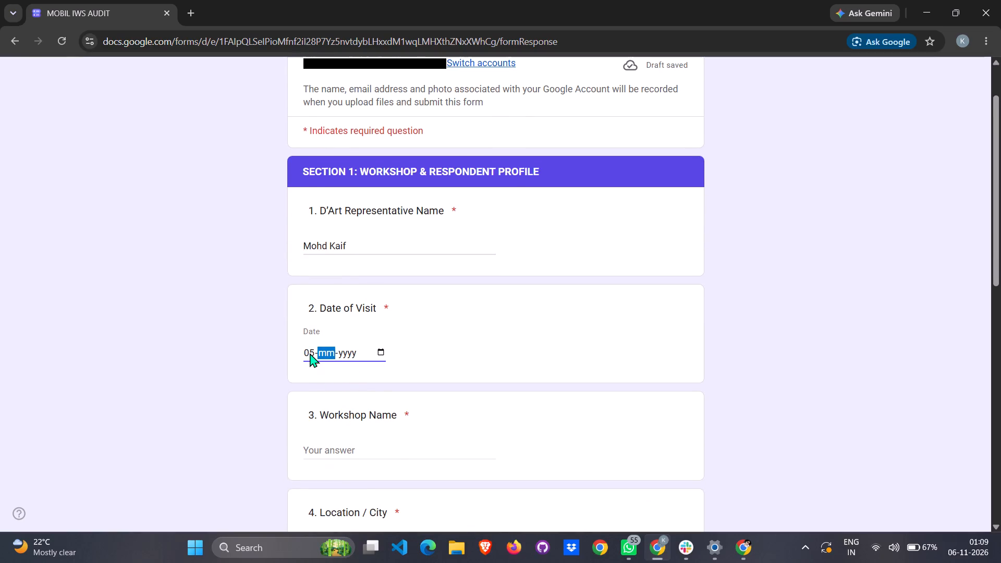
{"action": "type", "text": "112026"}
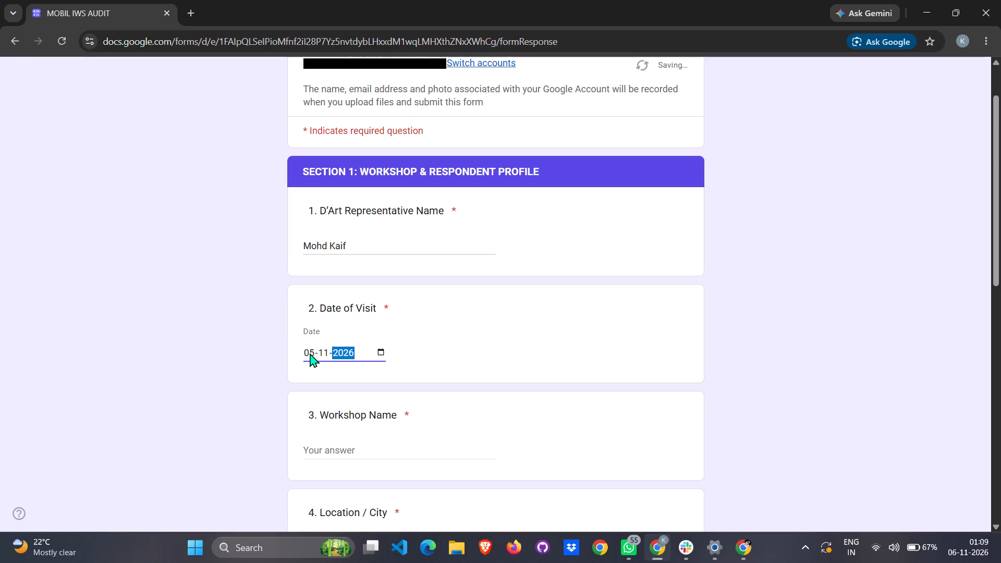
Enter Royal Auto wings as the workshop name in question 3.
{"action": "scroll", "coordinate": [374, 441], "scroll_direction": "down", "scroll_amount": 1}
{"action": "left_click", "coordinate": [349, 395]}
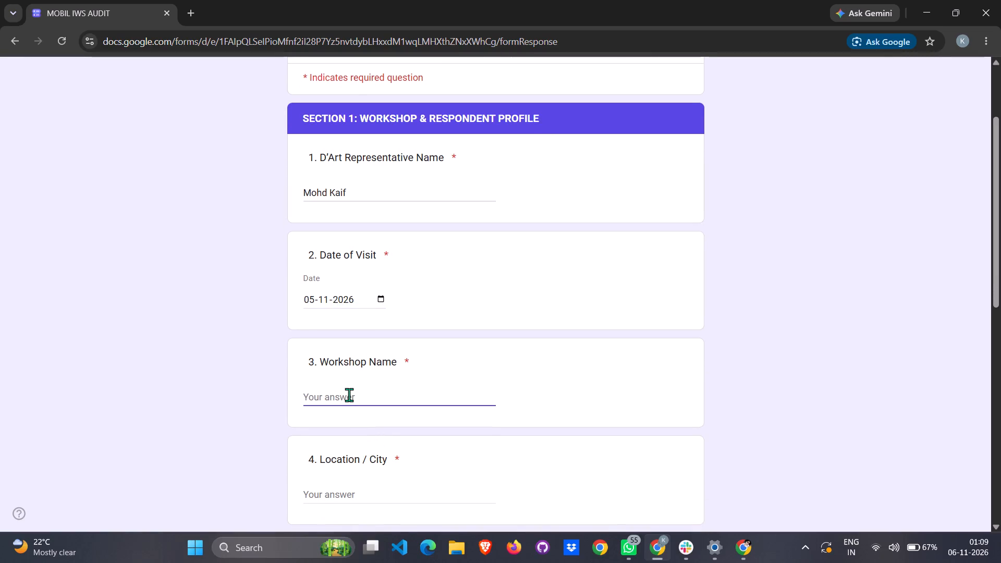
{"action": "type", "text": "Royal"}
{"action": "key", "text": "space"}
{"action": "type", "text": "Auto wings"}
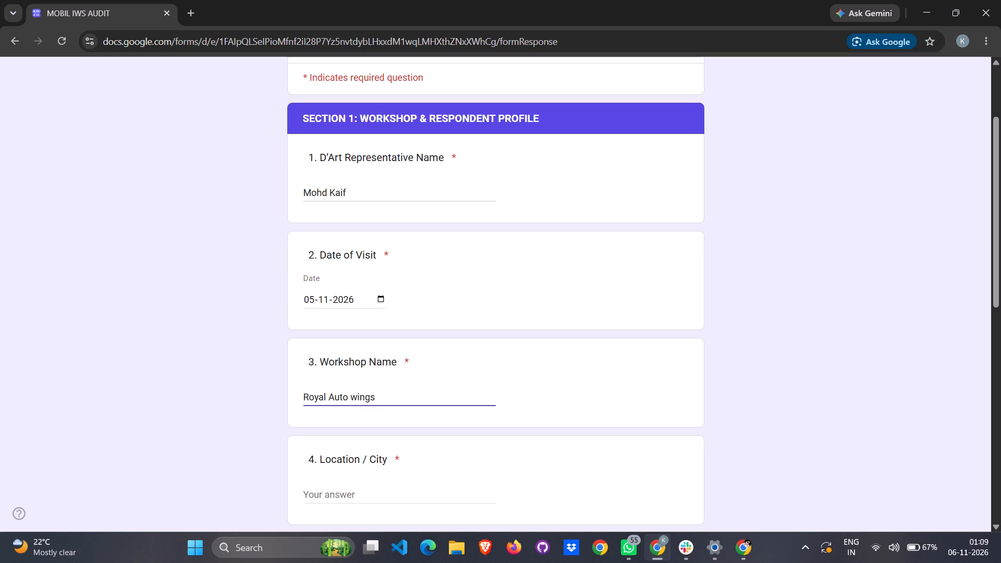
Update the form to the latest saved draft and return to Section 1: Workshop & Respondent Profile.
{"action": "scroll", "coordinate": [392, 445], "scroll_direction": "down", "scroll_amount": 1}
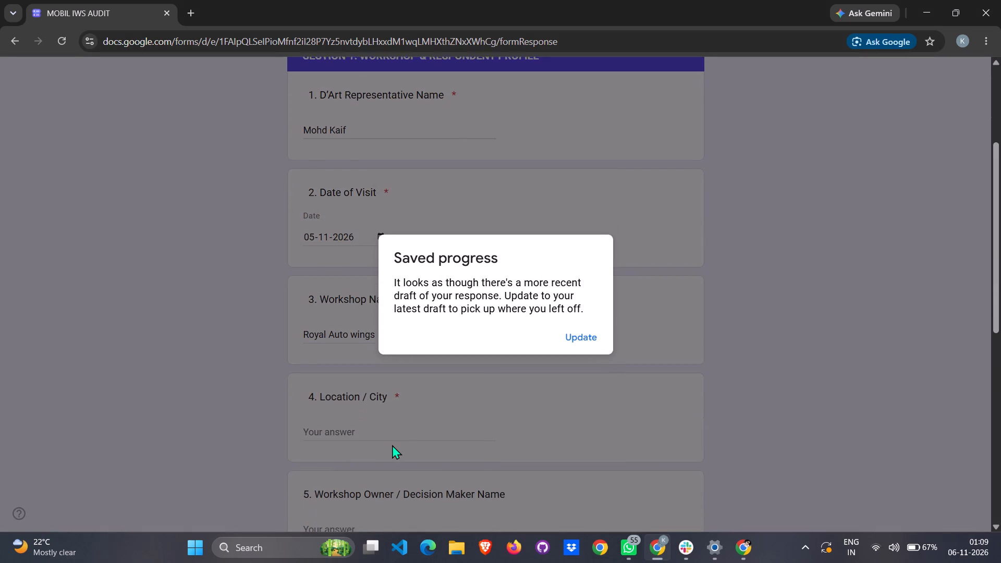
{"action": "scroll", "coordinate": [392, 445], "scroll_direction": "down", "scroll_amount": 1}
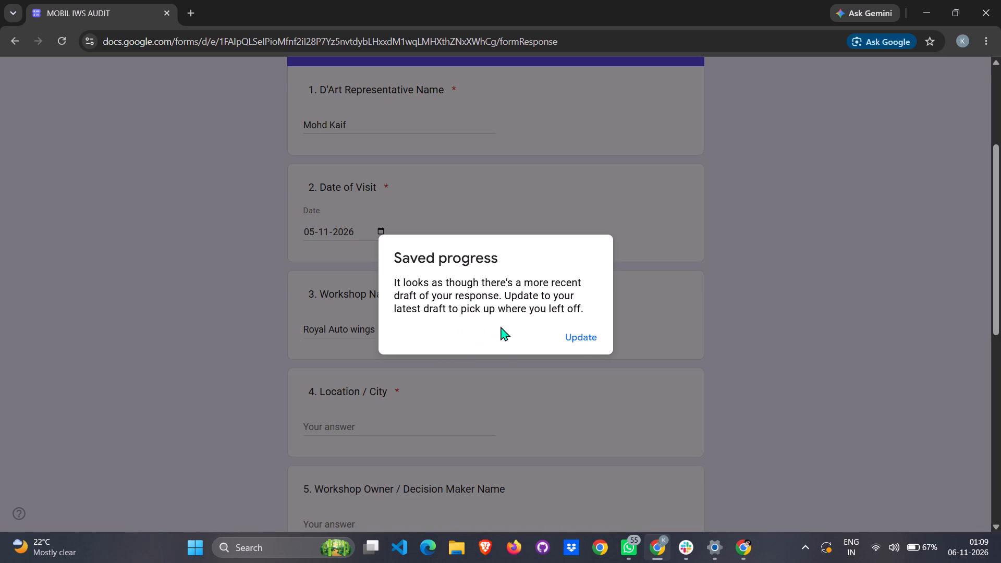
{"action": "left_click", "coordinate": [579, 336]}
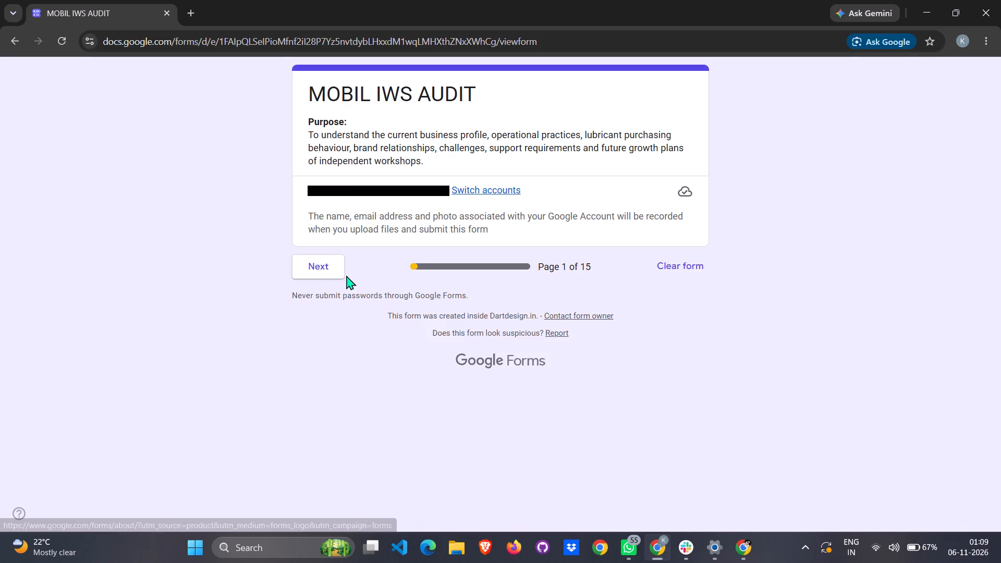
{"action": "left_click", "coordinate": [316, 268]}
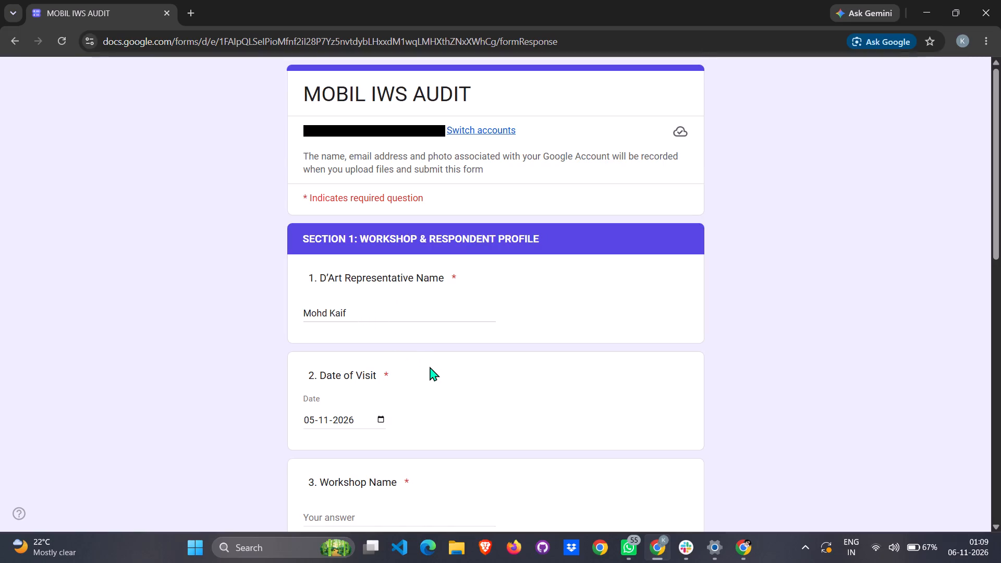
Enter Royal auto wings as the workshop name in question 3.
{"action": "scroll", "coordinate": [430, 366], "scroll_direction": "down", "scroll_amount": 3}
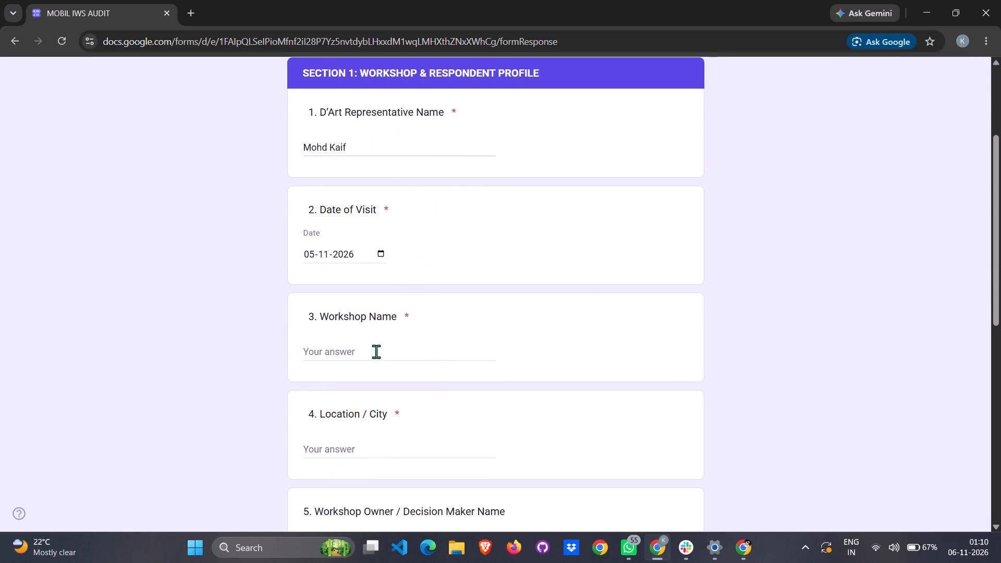
{"action": "left_click", "coordinate": [359, 347]}
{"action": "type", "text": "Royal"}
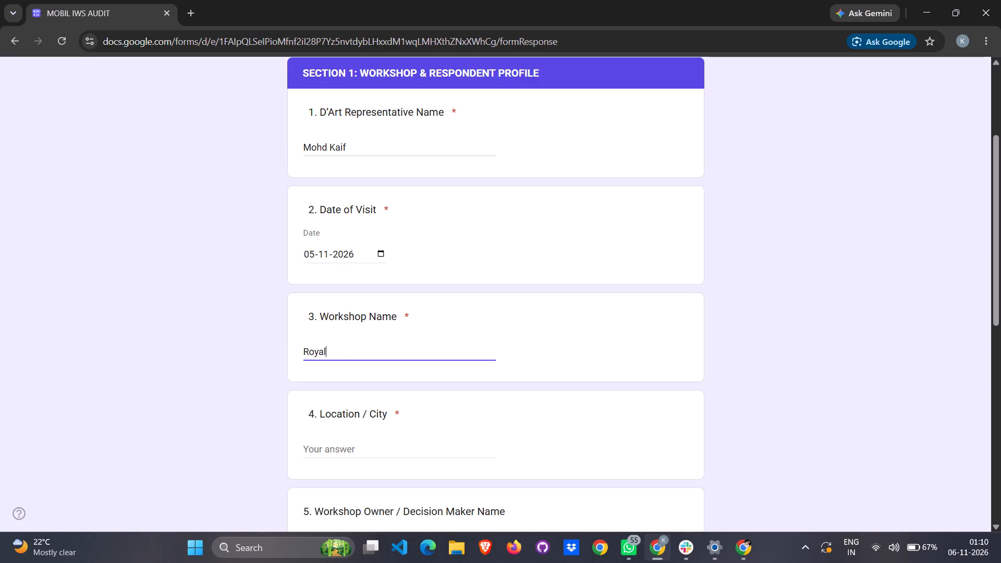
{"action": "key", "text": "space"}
{"action": "scroll", "coordinate": [395, 429], "scroll_direction": "down", "scroll_amount": 3}
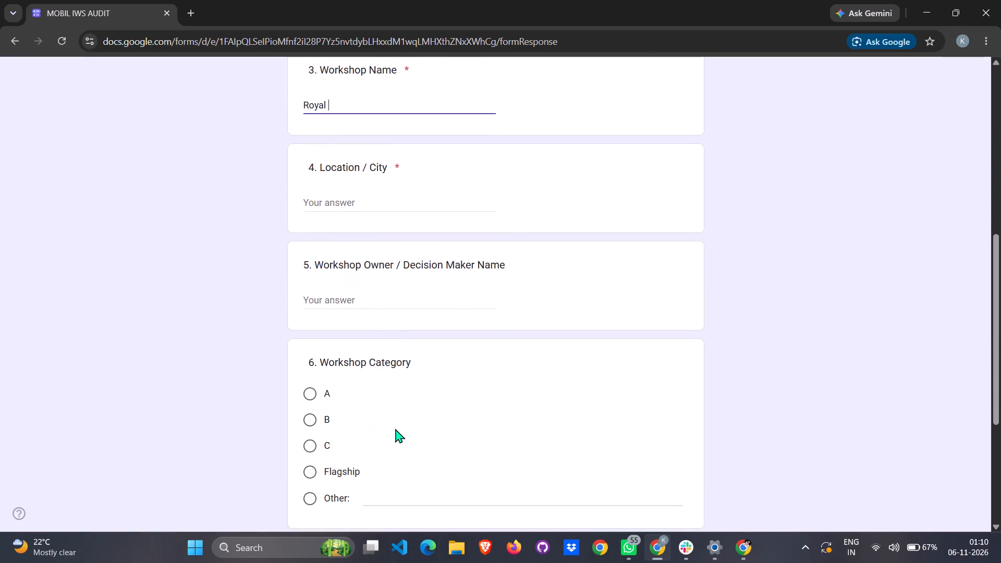
{"action": "scroll", "coordinate": [395, 429], "scroll_direction": "right", "scroll_amount": 1}
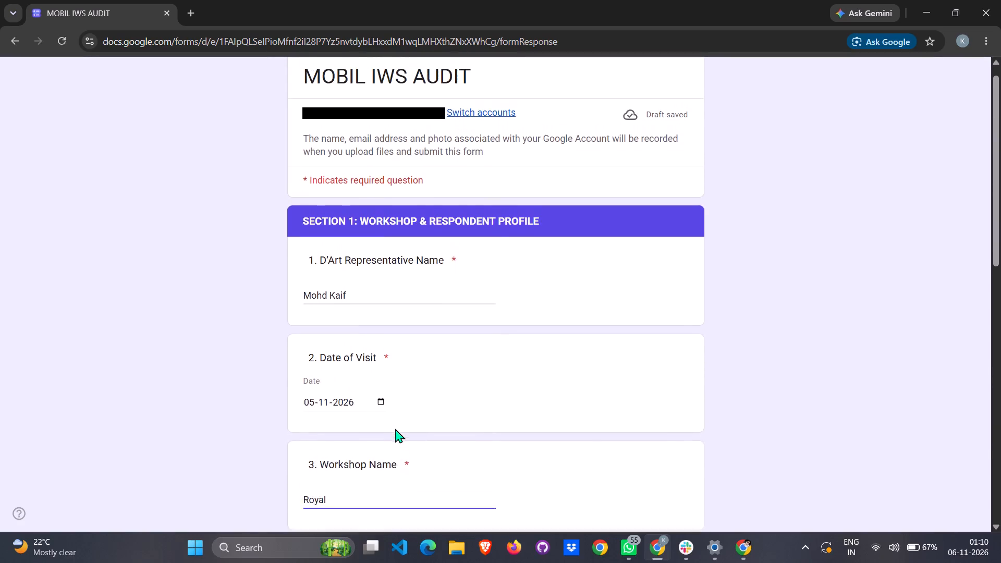
{"action": "scroll", "coordinate": [395, 429], "scroll_direction": "down", "scroll_amount": 1}
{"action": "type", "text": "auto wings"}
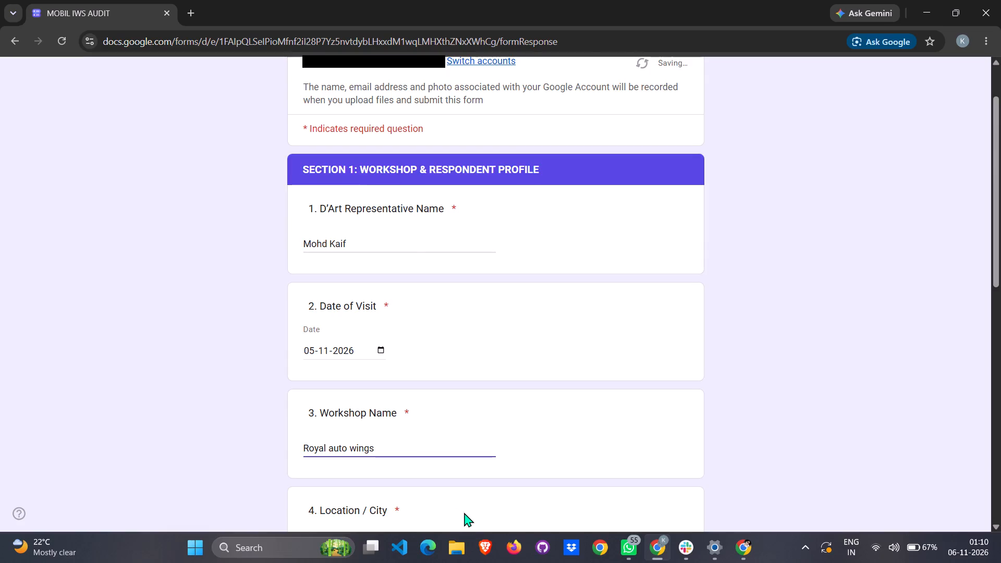
Enter pune as the location in question 4 and the workshop owner's name in question 5.
{"action": "scroll", "coordinate": [464, 512], "scroll_direction": "down", "scroll_amount": 3}
{"action": "left_click", "coordinate": [359, 370]}
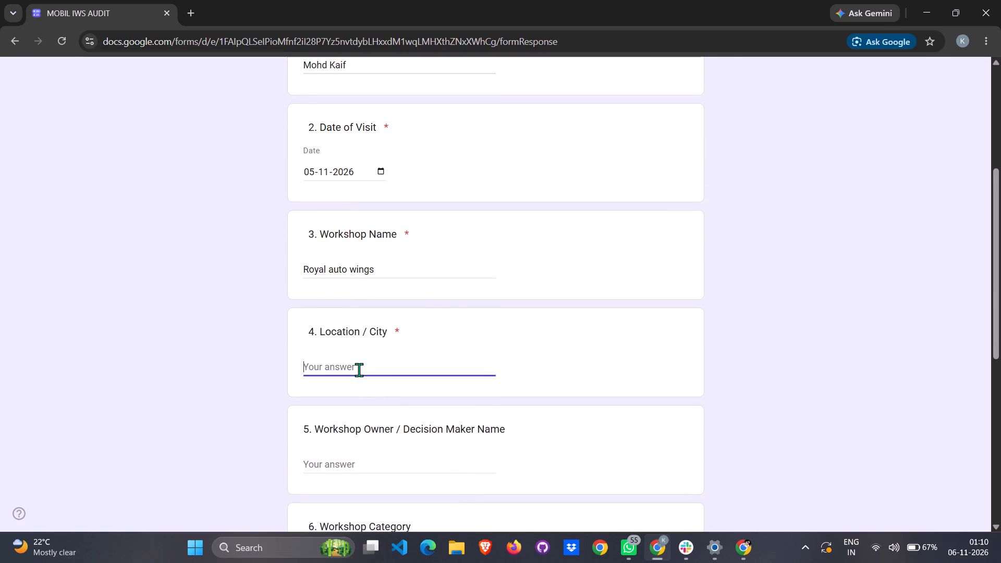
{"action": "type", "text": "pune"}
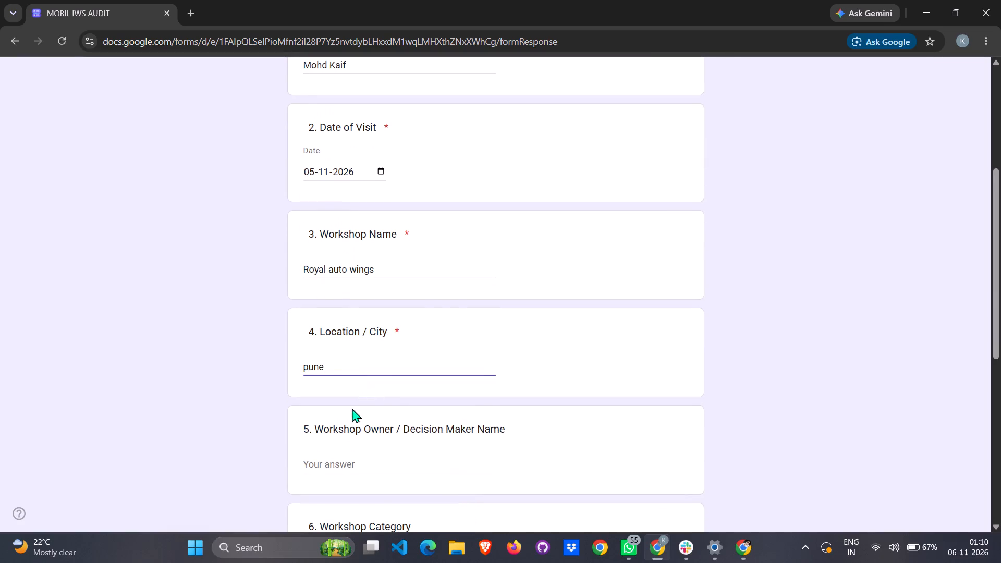
{"action": "scroll", "coordinate": [355, 459], "scroll_direction": "down", "scroll_amount": 2}
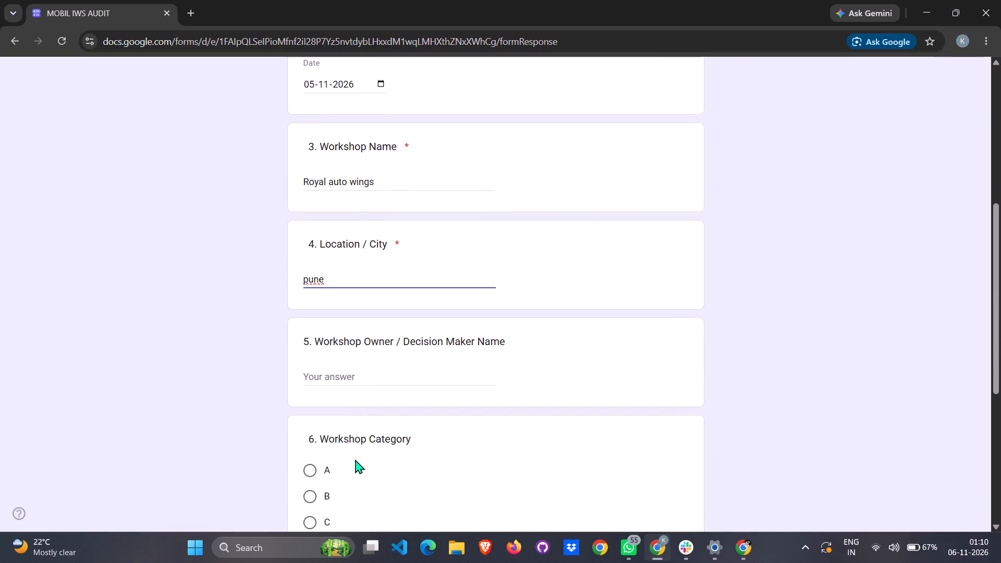
{"action": "scroll", "coordinate": [355, 459], "scroll_direction": "down", "scroll_amount": 1}
{"action": "left_click", "coordinate": [341, 352]}
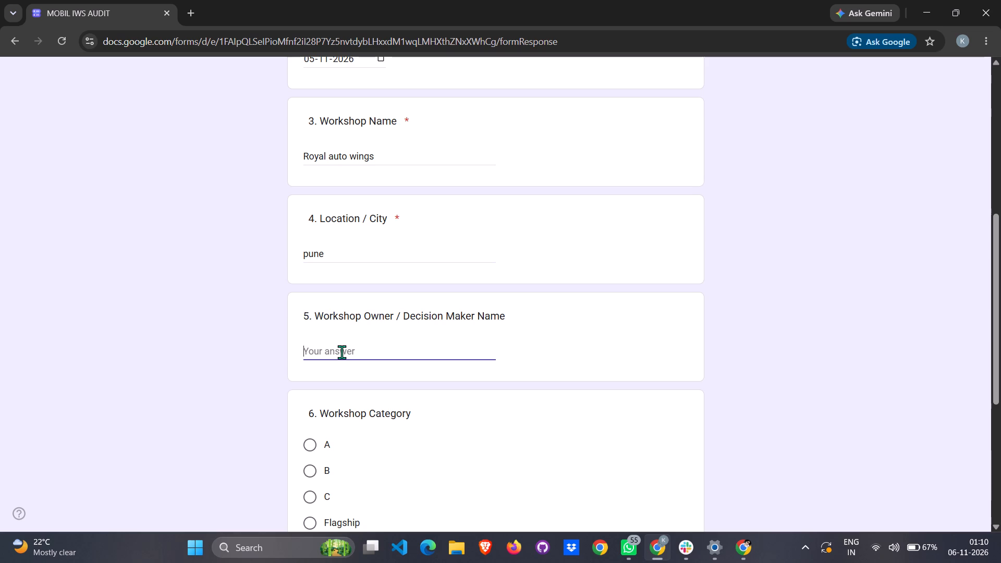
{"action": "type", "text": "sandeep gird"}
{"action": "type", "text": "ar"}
Set the workshop category to B in question 6.
{"action": "scroll", "coordinate": [411, 452], "scroll_direction": "down", "scroll_amount": 2}
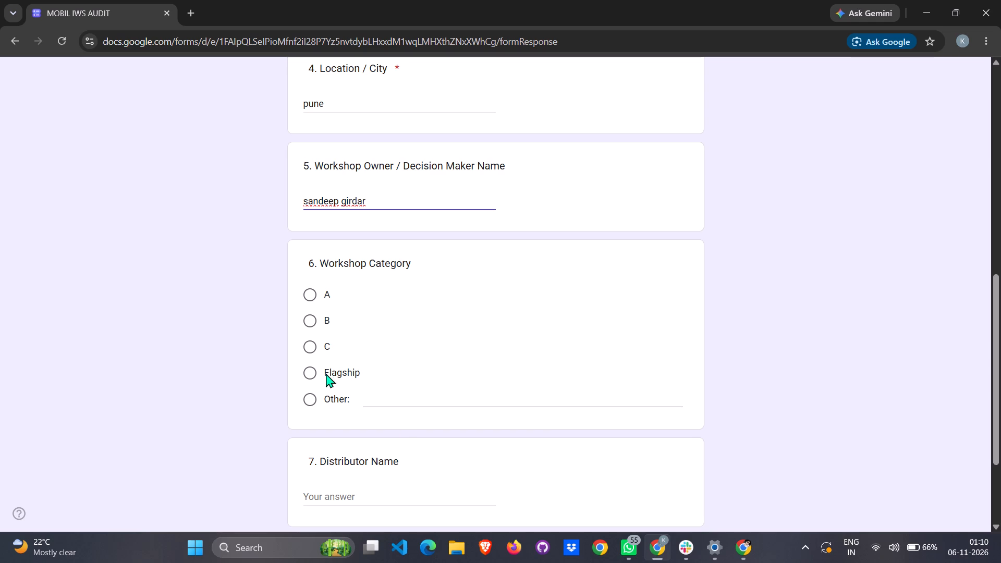
{"action": "left_click", "coordinate": [307, 317]}
Enter raka as the distributor name in question 7 and continue to Section 2: Brand Partnership & Procurement.
{"action": "scroll", "coordinate": [404, 438], "scroll_direction": "down", "scroll_amount": 2}
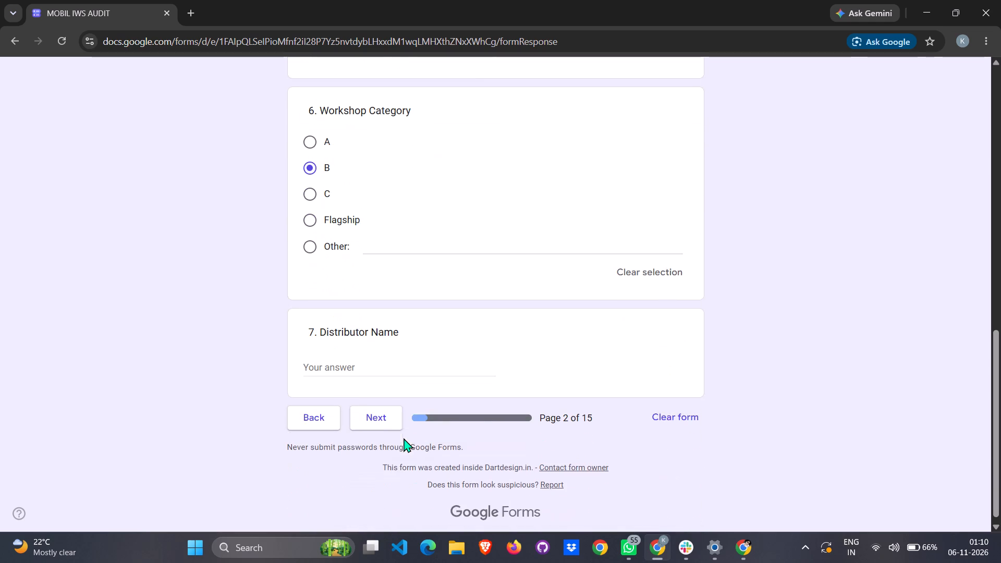
{"action": "scroll", "coordinate": [404, 438], "scroll_direction": "down", "scroll_amount": 2}
{"action": "left_click", "coordinate": [355, 354]}
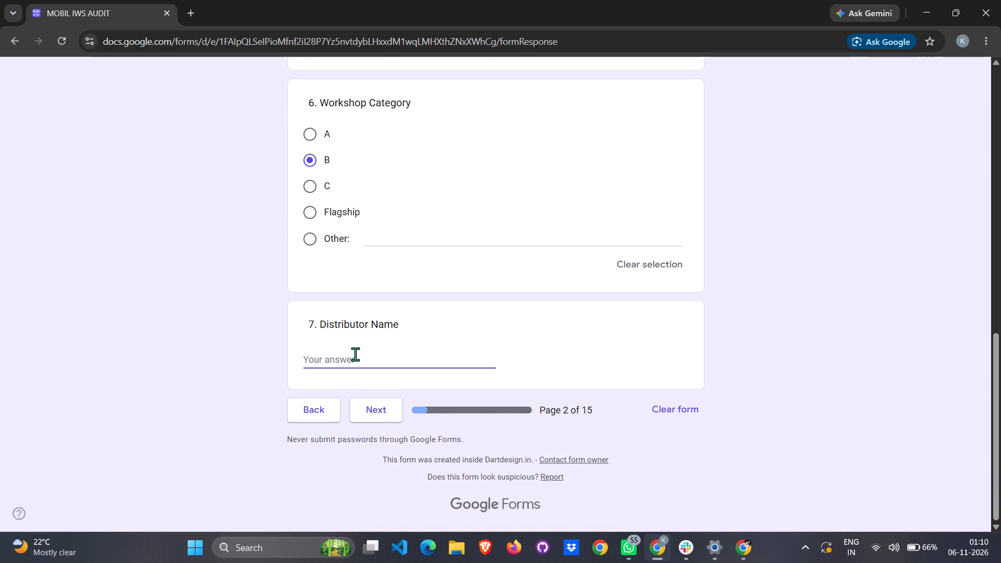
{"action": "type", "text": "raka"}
{"action": "left_click", "coordinate": [380, 409]}
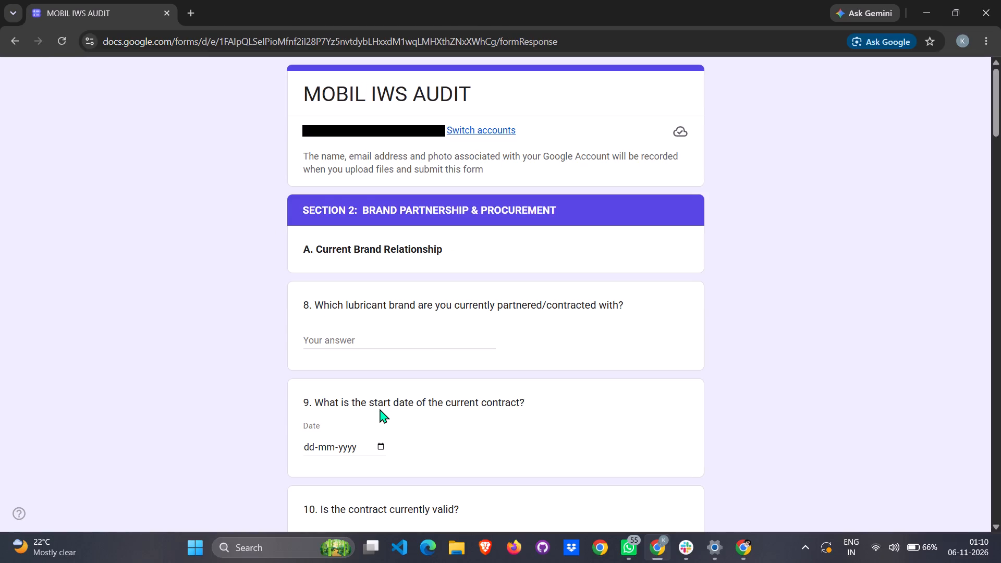
Enter mobil as the contracted lubricant brand in question 8 and set the contract start date to 06-05-2013 in question 9.
{"action": "left_click", "coordinate": [340, 341]}
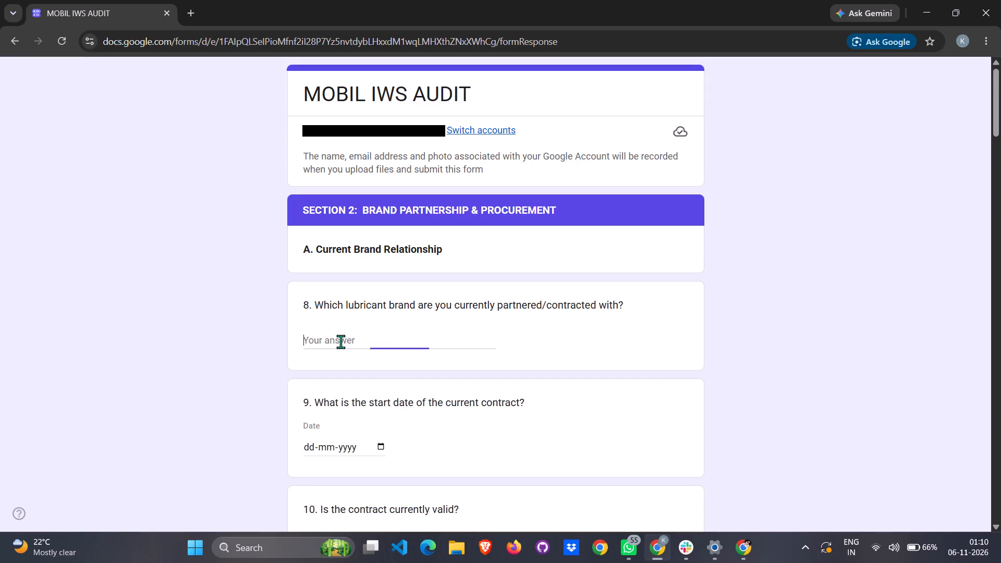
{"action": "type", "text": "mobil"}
{"action": "scroll", "coordinate": [408, 418], "scroll_direction": "down", "scroll_amount": 2}
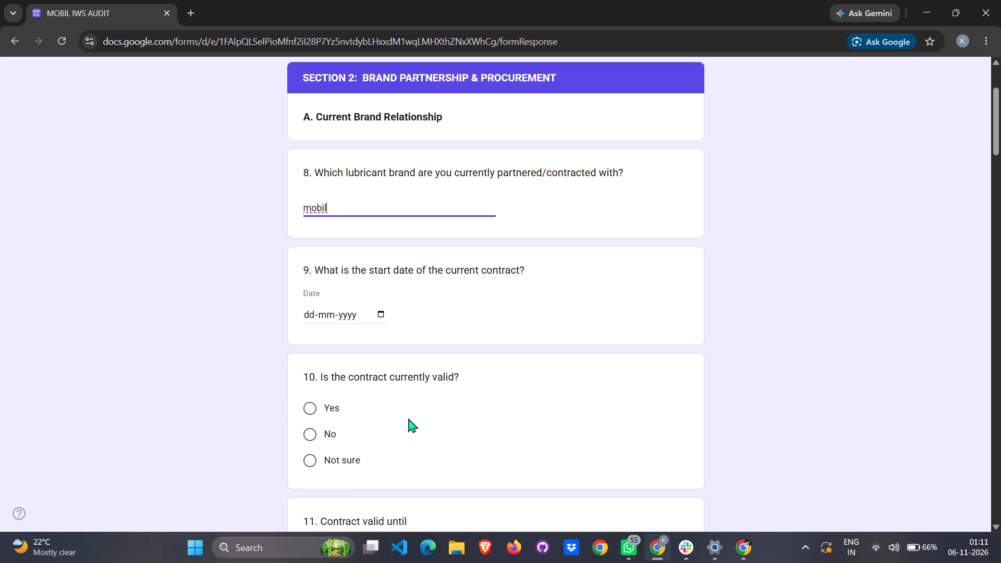
{"action": "left_click", "coordinate": [380, 313]}
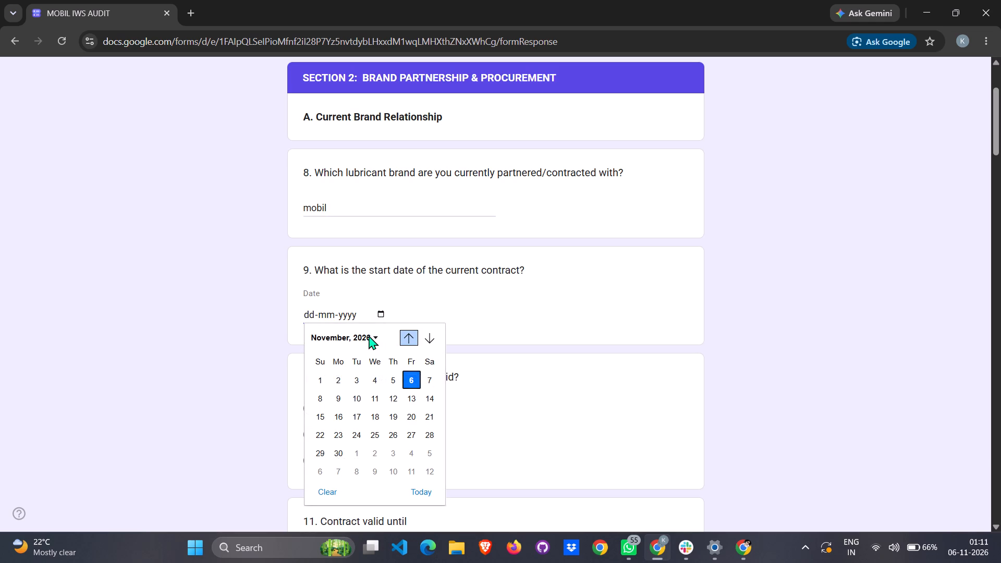
{"action": "left_click", "coordinate": [375, 335]}
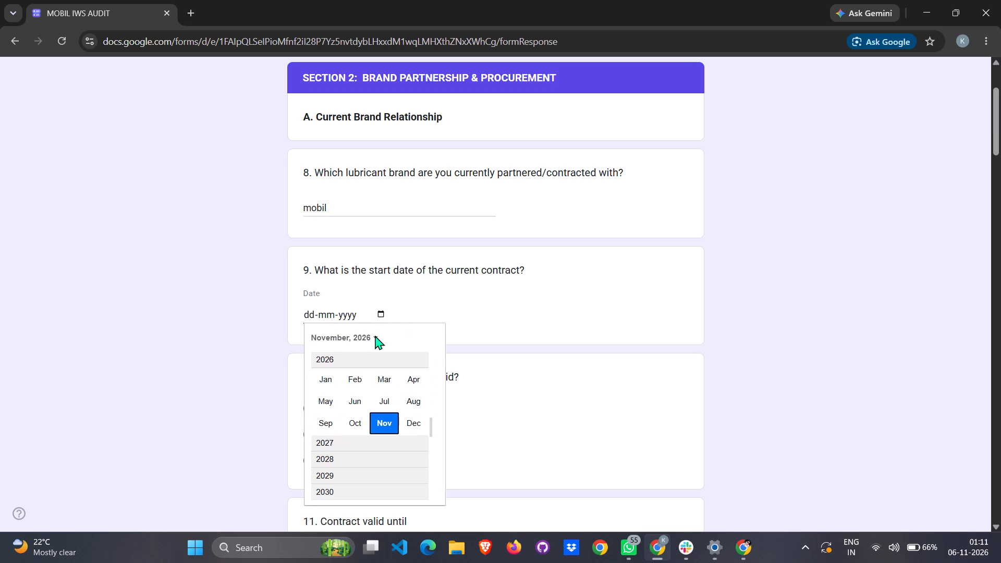
{"action": "scroll", "coordinate": [392, 377], "scroll_direction": "up", "scroll_amount": 5}
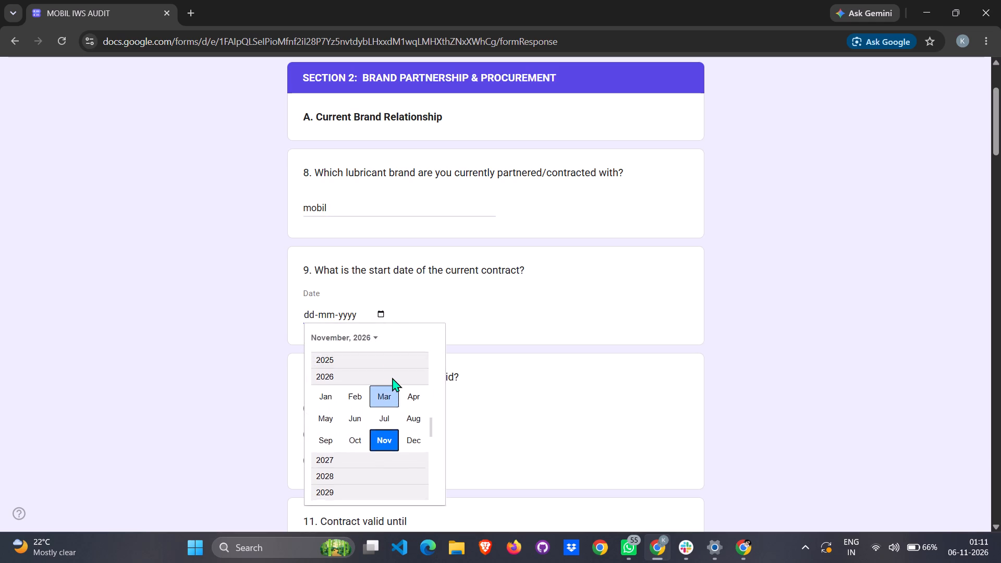
{"action": "scroll", "coordinate": [392, 377], "scroll_direction": "up", "scroll_amount": 12}
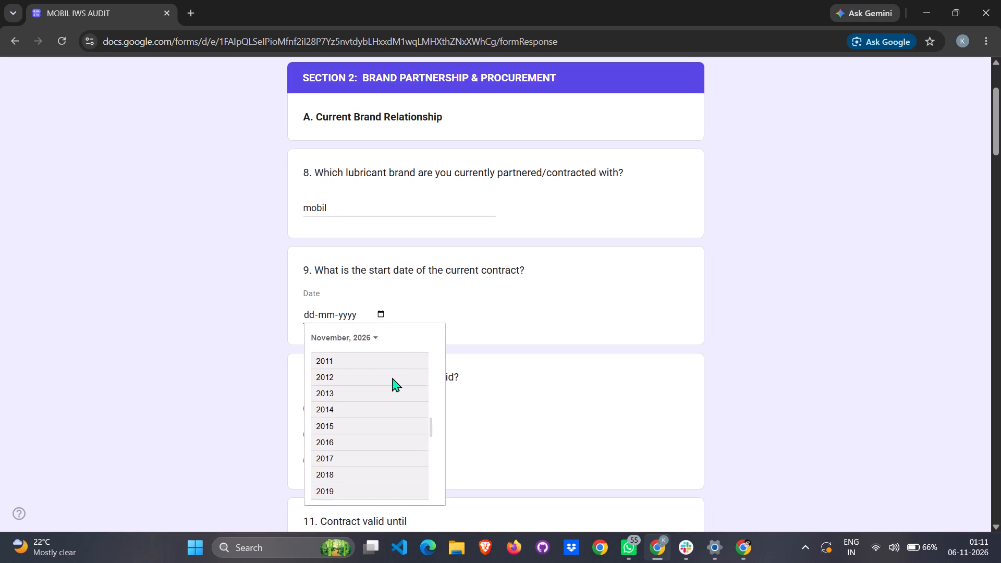
{"action": "scroll", "coordinate": [392, 377], "scroll_direction": "up", "scroll_amount": 1}
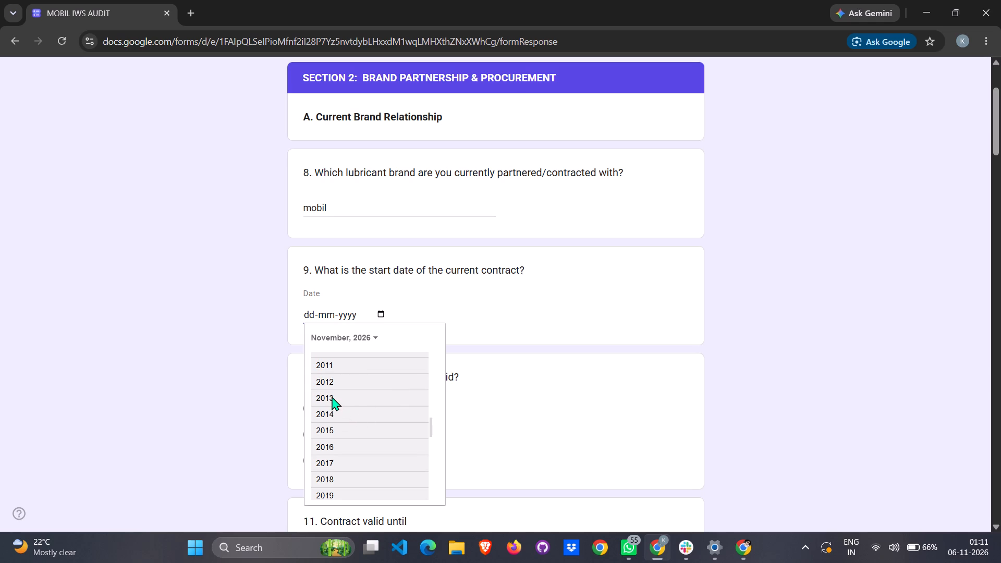
{"action": "left_click", "coordinate": [332, 396]}
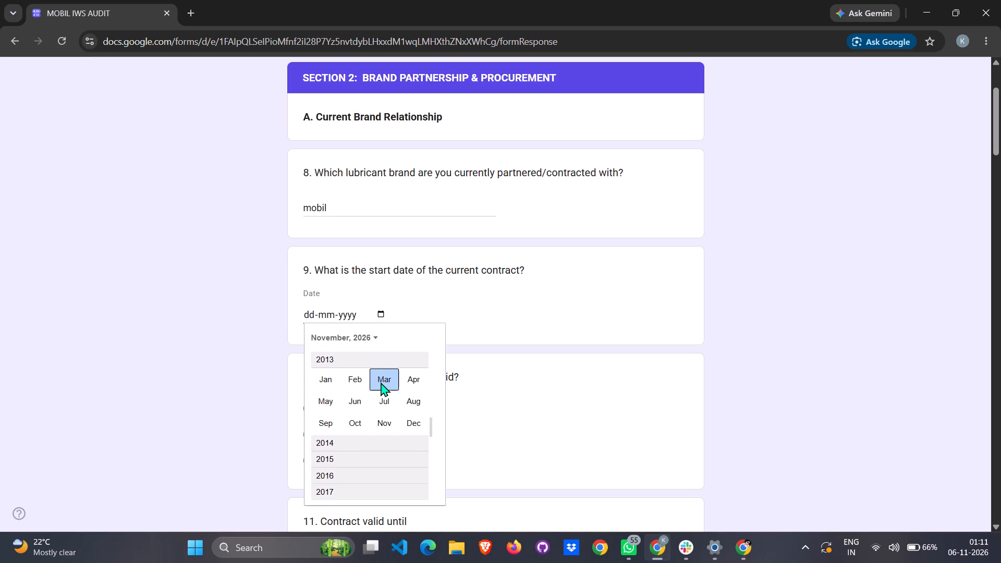
{"action": "left_click", "coordinate": [332, 396]}
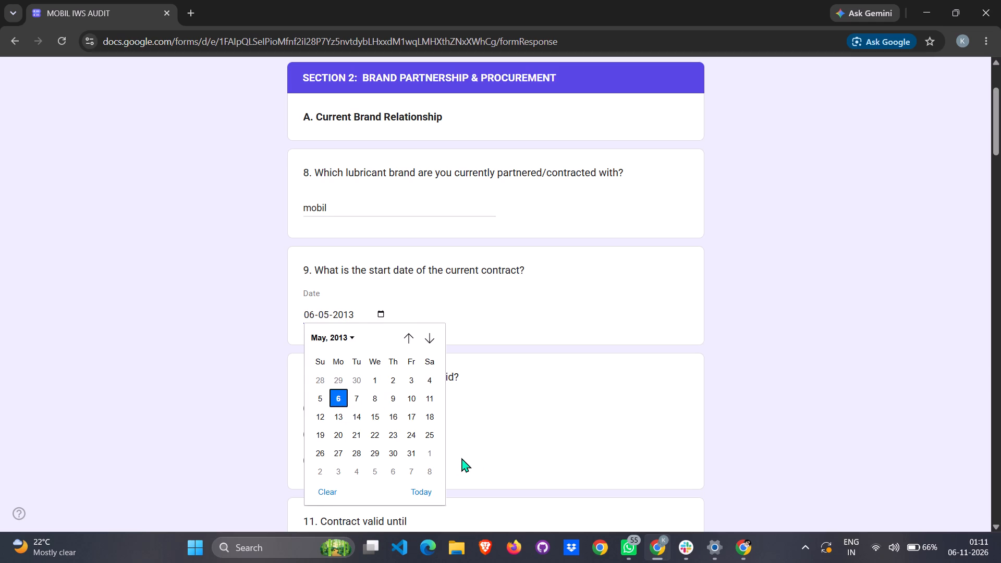
{"action": "left_click", "coordinate": [499, 454]}
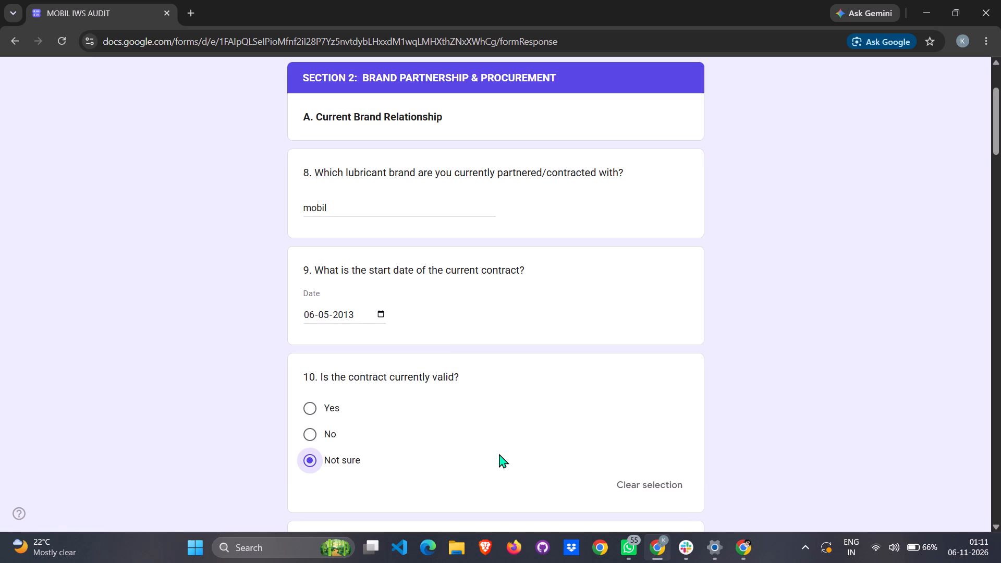
Answer Yes to the contract being currently valid in question 10 and set its valid-until date to 06-07-2027 in question 11.
{"action": "scroll", "coordinate": [429, 375], "scroll_direction": "down", "scroll_amount": 1}
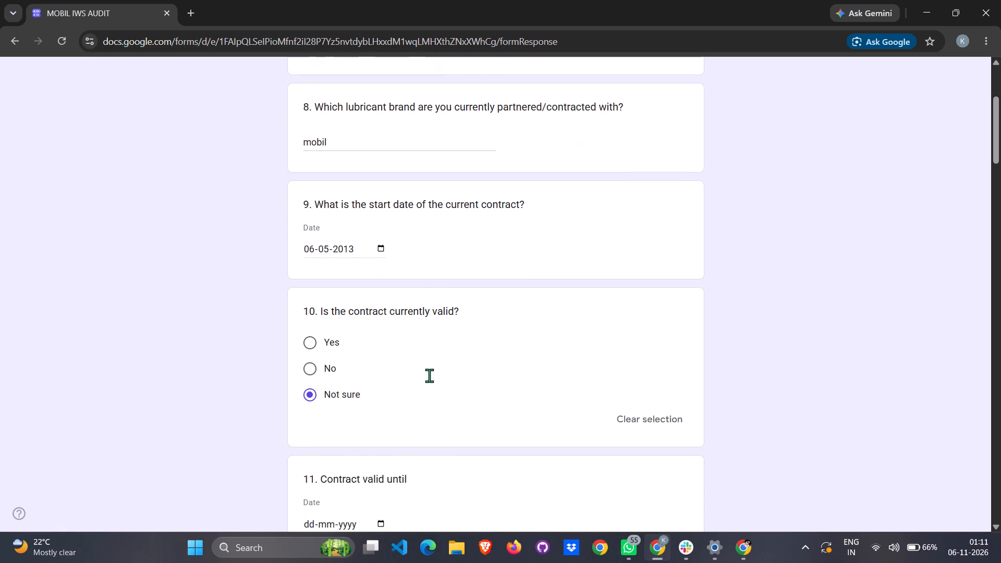
{"action": "scroll", "coordinate": [429, 375], "scroll_direction": "down", "scroll_amount": 1}
{"action": "left_click", "coordinate": [309, 320]}
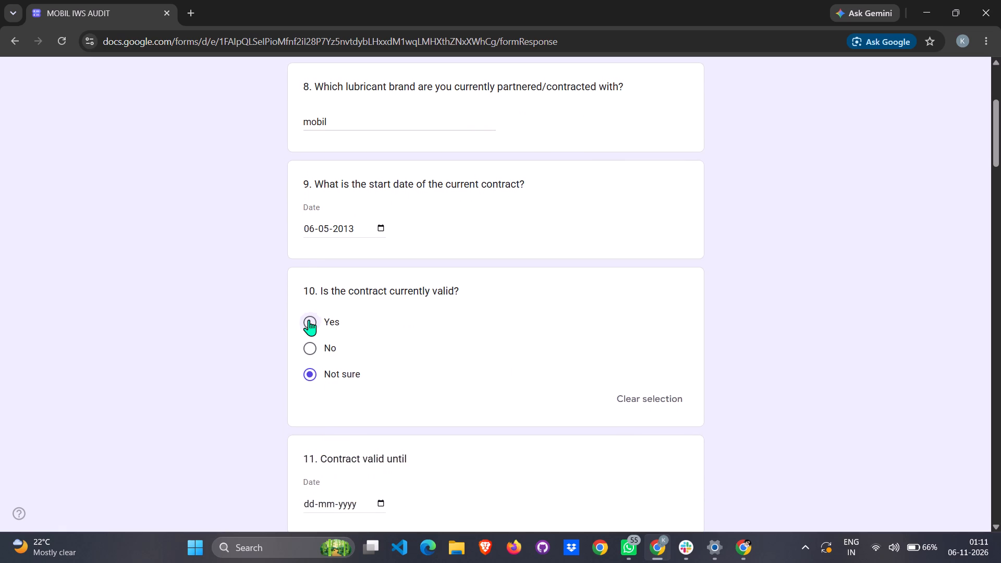
{"action": "scroll", "coordinate": [380, 384], "scroll_direction": "down", "scroll_amount": 3}
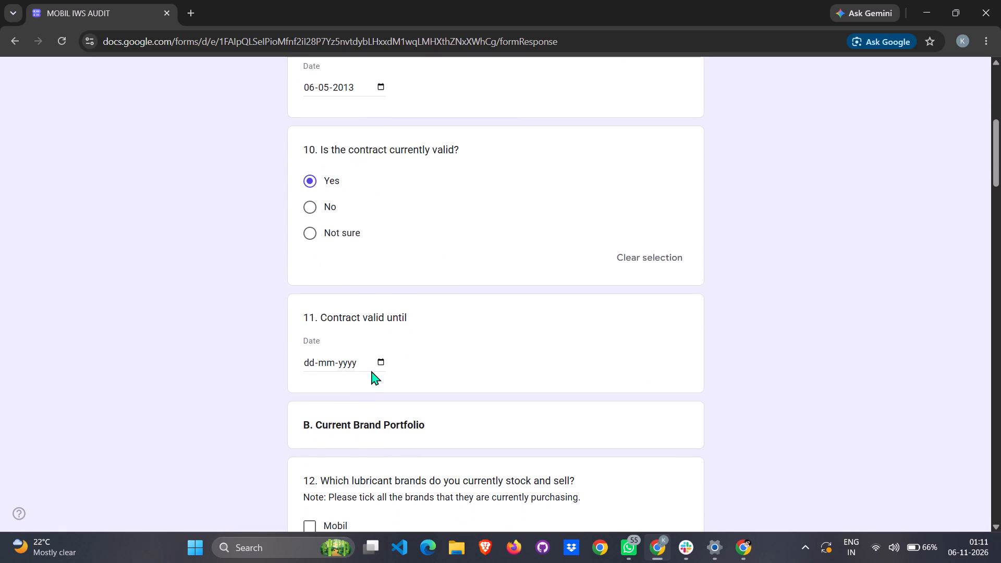
{"action": "left_click", "coordinate": [380, 362]}
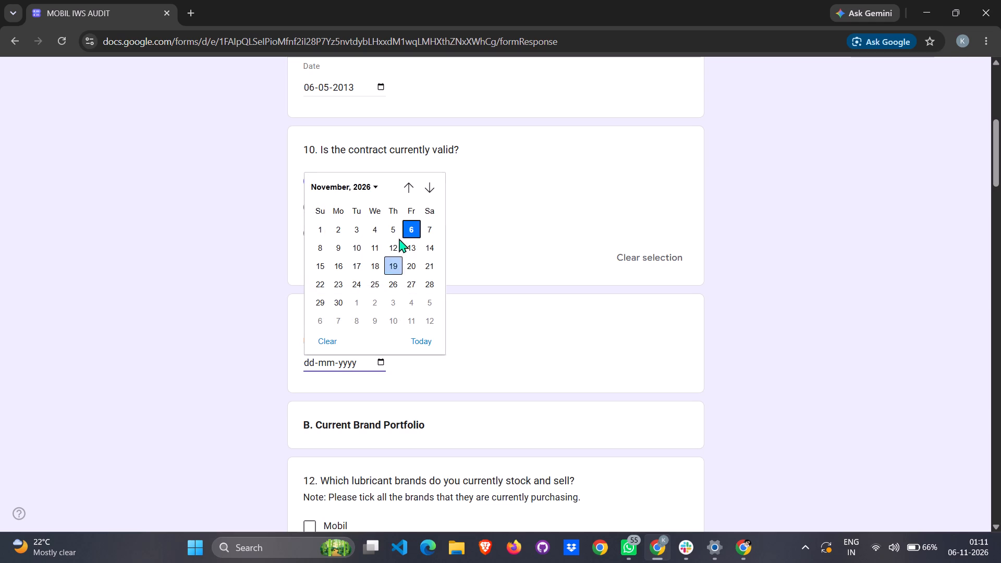
{"action": "left_click", "coordinate": [375, 183]}
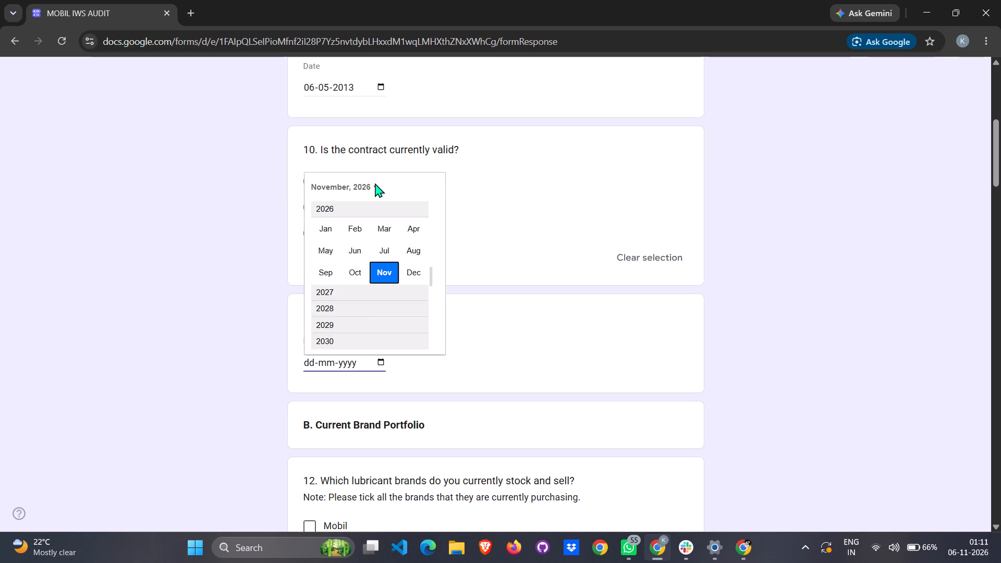
{"action": "left_click", "coordinate": [336, 291]}
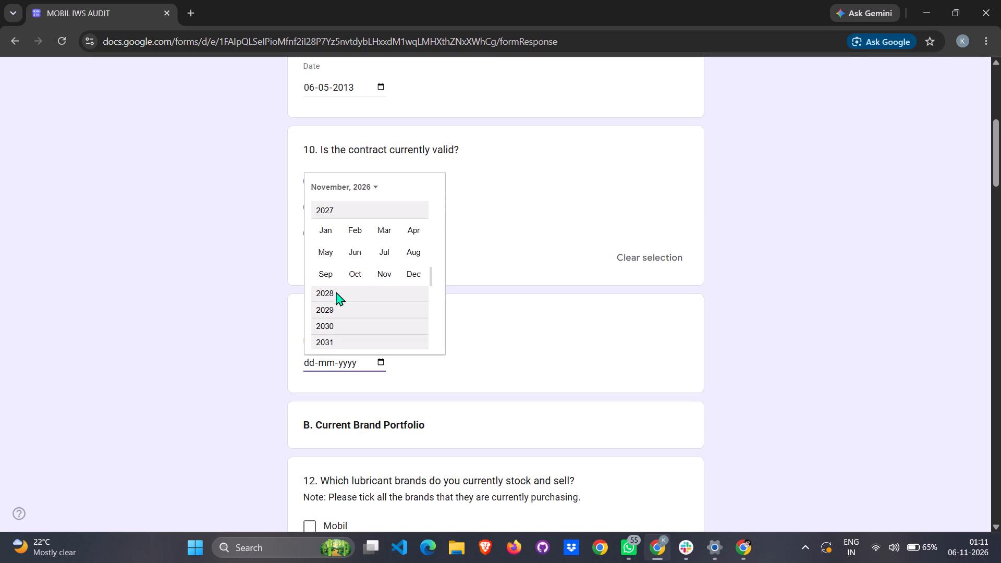
{"action": "left_click", "coordinate": [378, 251]}
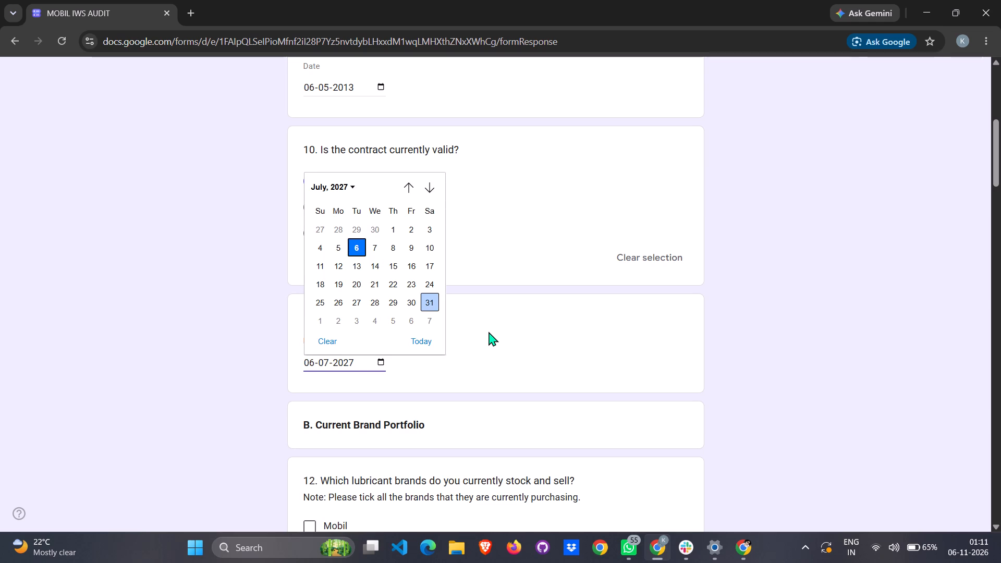
{"action": "left_click", "coordinate": [489, 332]}
Tick Mobil as the lubricant brand currently stocked and sold in question 12.
{"action": "scroll", "coordinate": [489, 332], "scroll_direction": "down", "scroll_amount": 3}
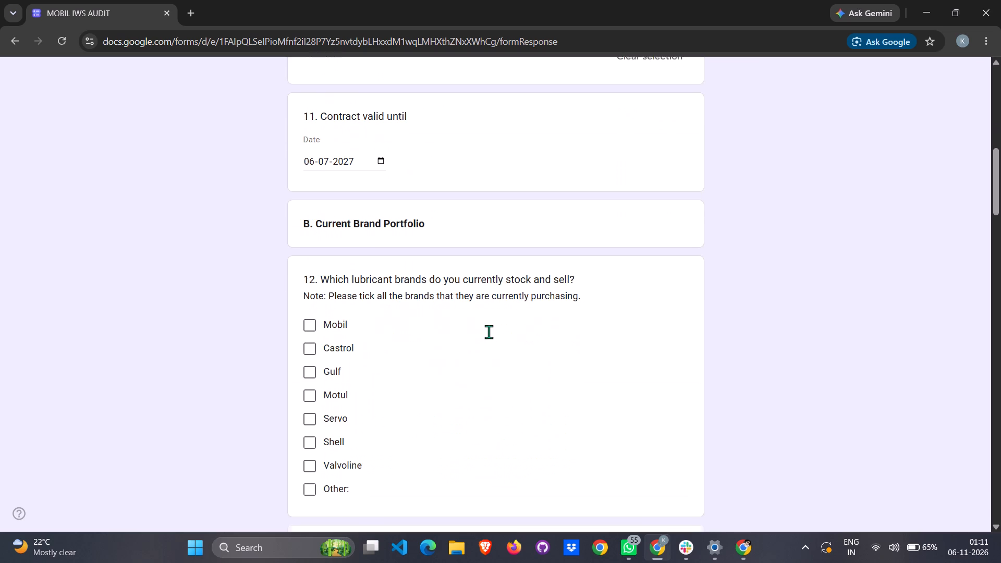
{"action": "scroll", "coordinate": [489, 332], "scroll_direction": "down", "scroll_amount": 2}
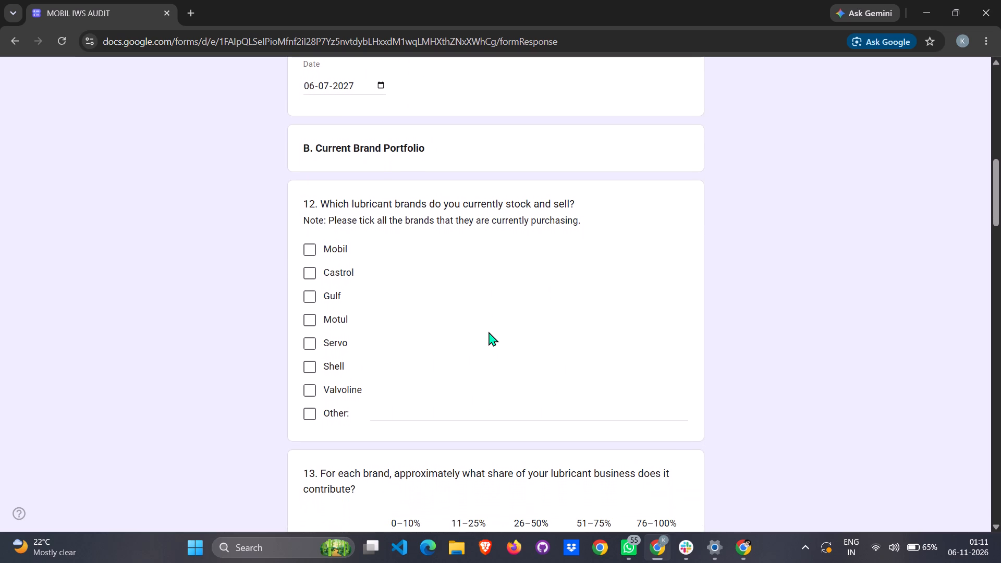
{"action": "left_click", "coordinate": [313, 246]}
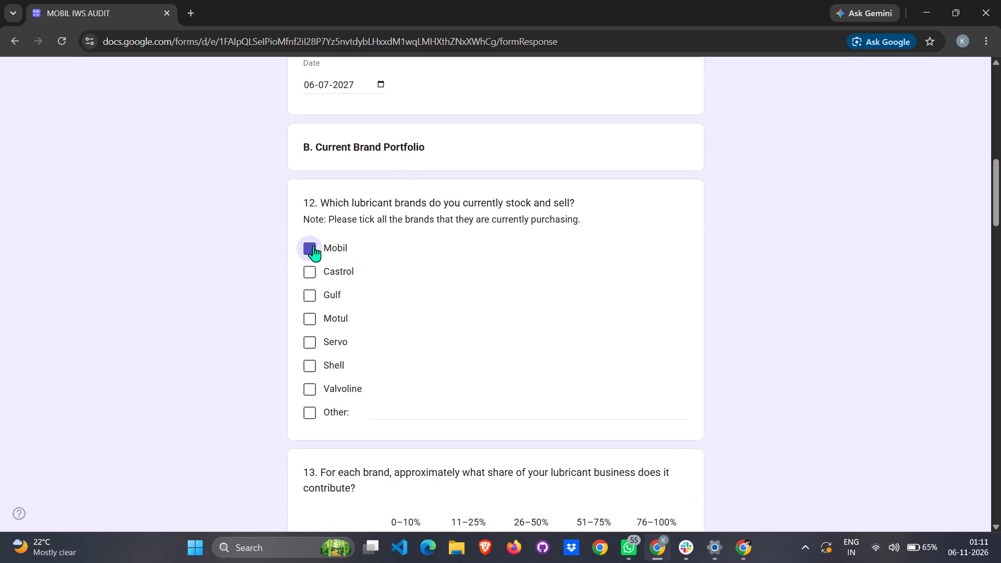
{"action": "scroll", "coordinate": [426, 326], "scroll_direction": "down", "scroll_amount": 4}
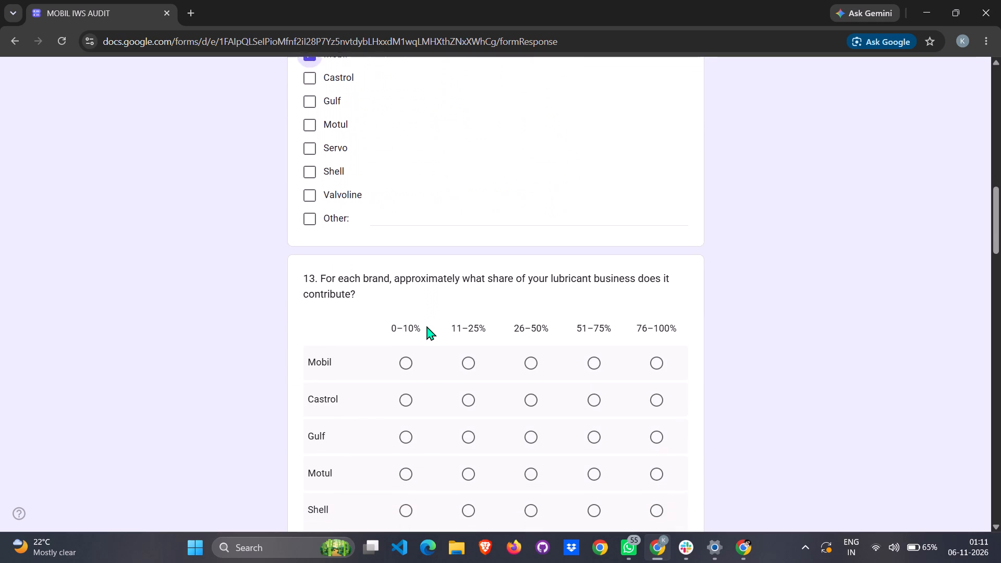
Set Mobil's share of the lubricant business to 76–100% in question 13.
{"action": "scroll", "coordinate": [426, 326], "scroll_direction": "down", "scroll_amount": 2}
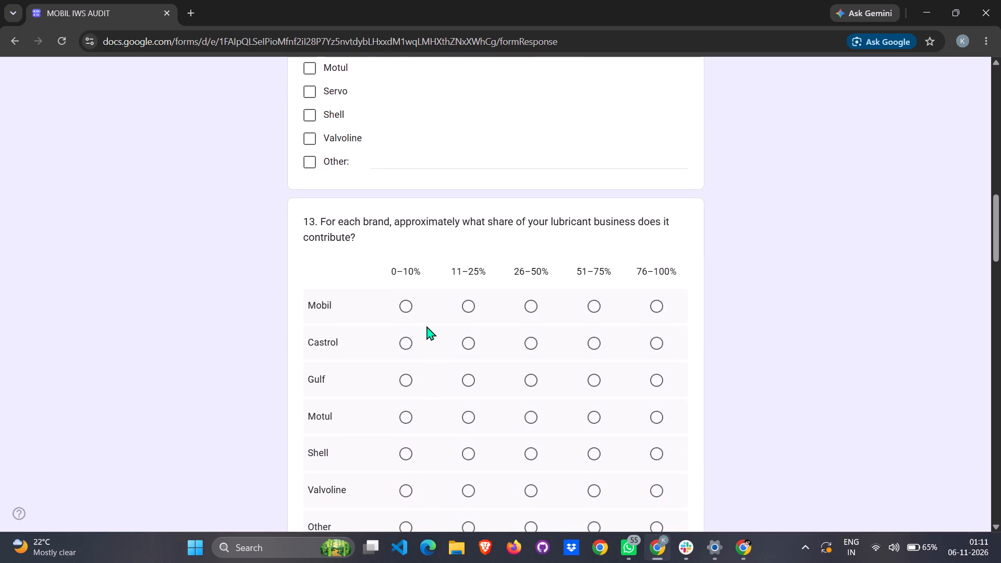
{"action": "left_click", "coordinate": [654, 309]}
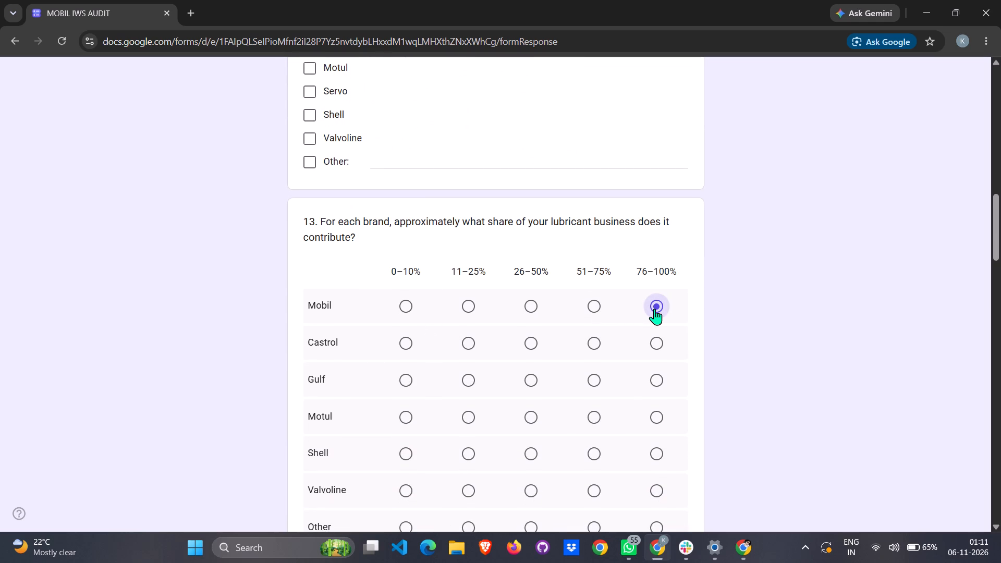
Enter 1 year as the contract period for the current brand partner in question 14.
{"action": "scroll", "coordinate": [578, 388], "scroll_direction": "down", "scroll_amount": 4}
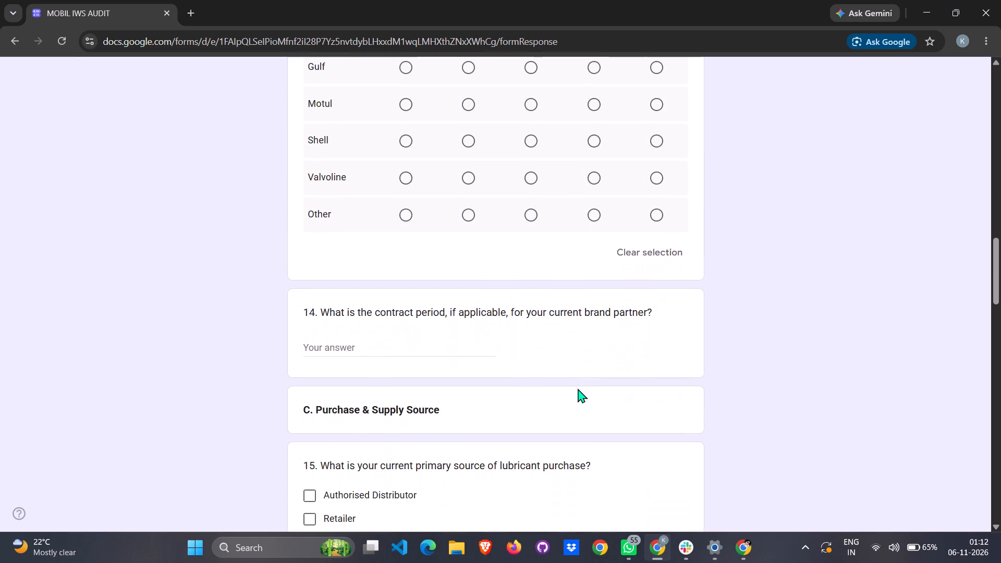
{"action": "scroll", "coordinate": [578, 388], "scroll_direction": "down", "scroll_amount": 2}
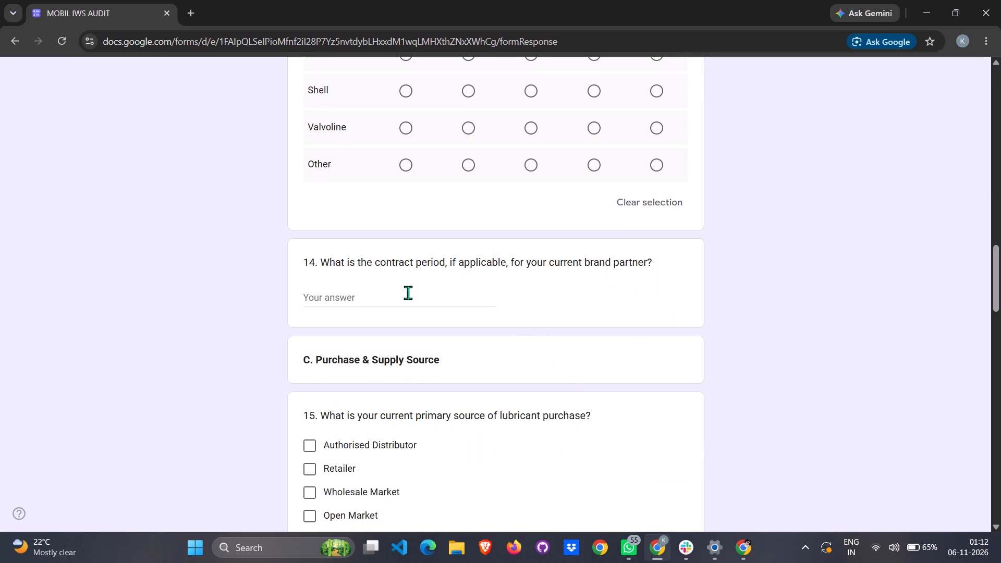
{"action": "left_click", "coordinate": [358, 297]}
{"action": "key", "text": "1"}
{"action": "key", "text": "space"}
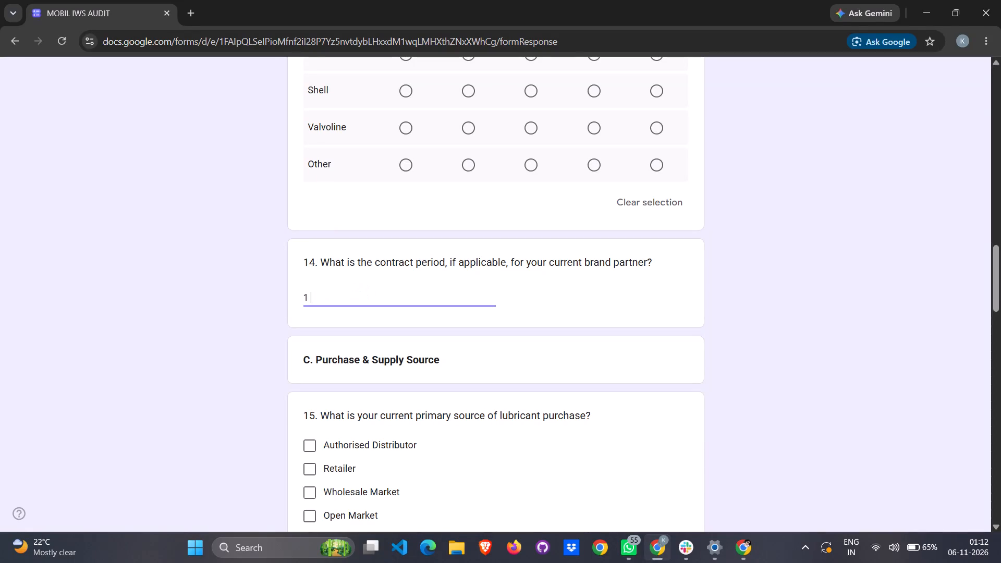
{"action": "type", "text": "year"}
Tick Authorised Distributor as the primary source of lubricant purchase in question 15.
{"action": "scroll", "coordinate": [394, 406], "scroll_direction": "down", "scroll_amount": 3}
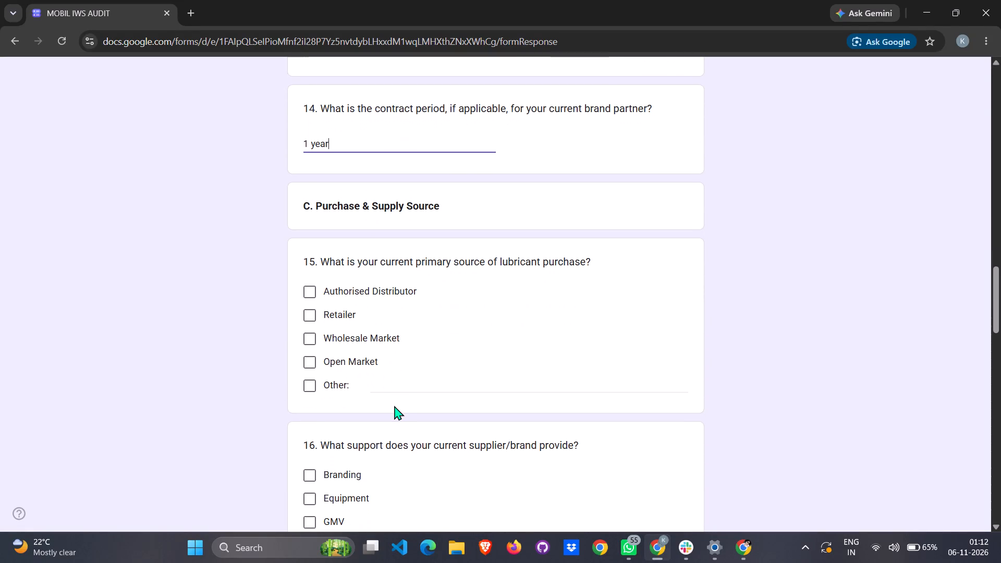
{"action": "left_click", "coordinate": [311, 295]}
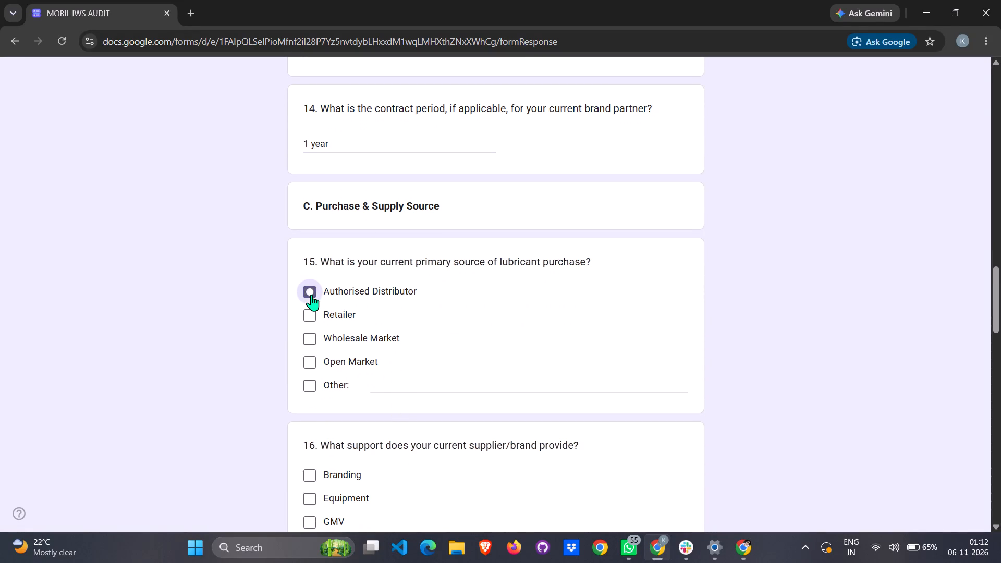
In question 16, tick Branding, Equipment, Promotional Support, Website, Training to Mechanics, Business Management Training, Certifications, Signage & Uniforms and Promotional Materials.
{"action": "scroll", "coordinate": [379, 382], "scroll_direction": "down", "scroll_amount": 3}
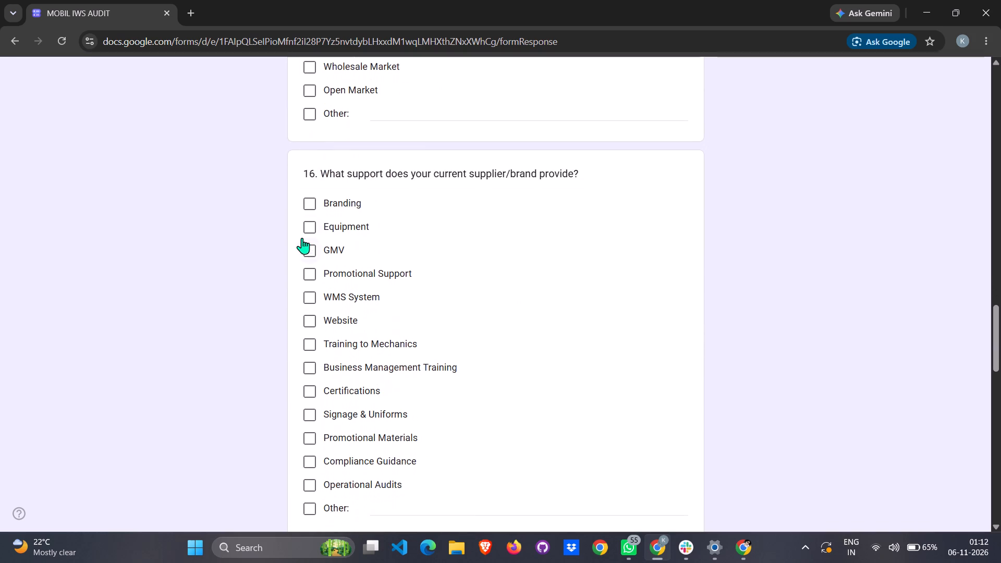
{"action": "left_click", "coordinate": [312, 204]}
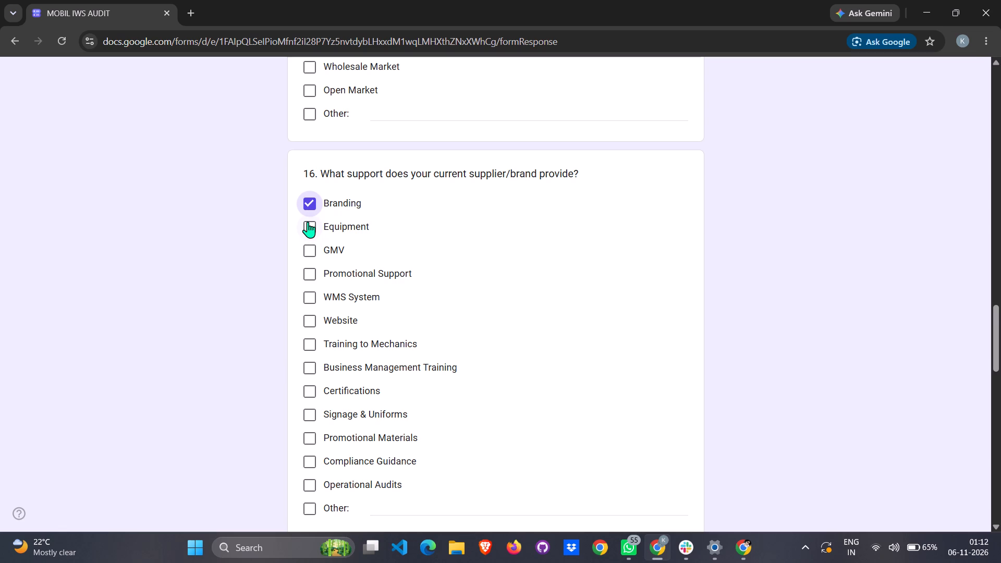
{"action": "left_click", "coordinate": [308, 223]}
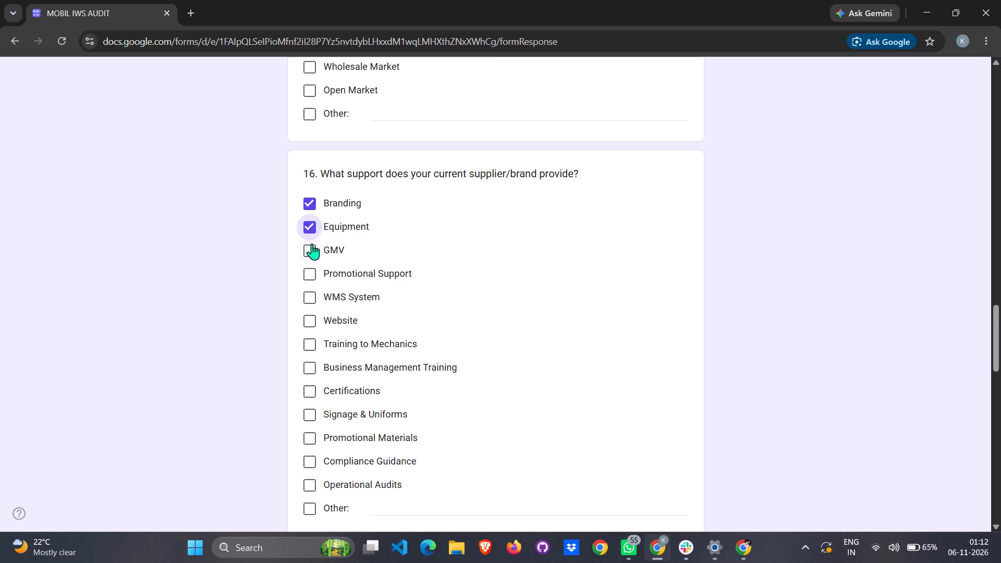
{"action": "left_click", "coordinate": [309, 268]}
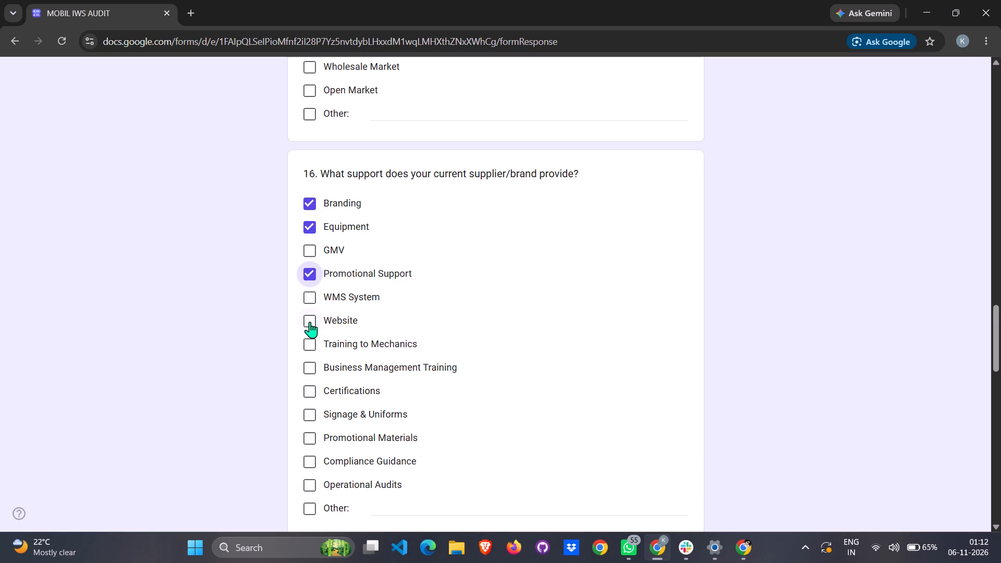
{"action": "left_click", "coordinate": [310, 322]}
{"action": "scroll", "coordinate": [310, 322], "scroll_direction": "down", "scroll_amount": 1}
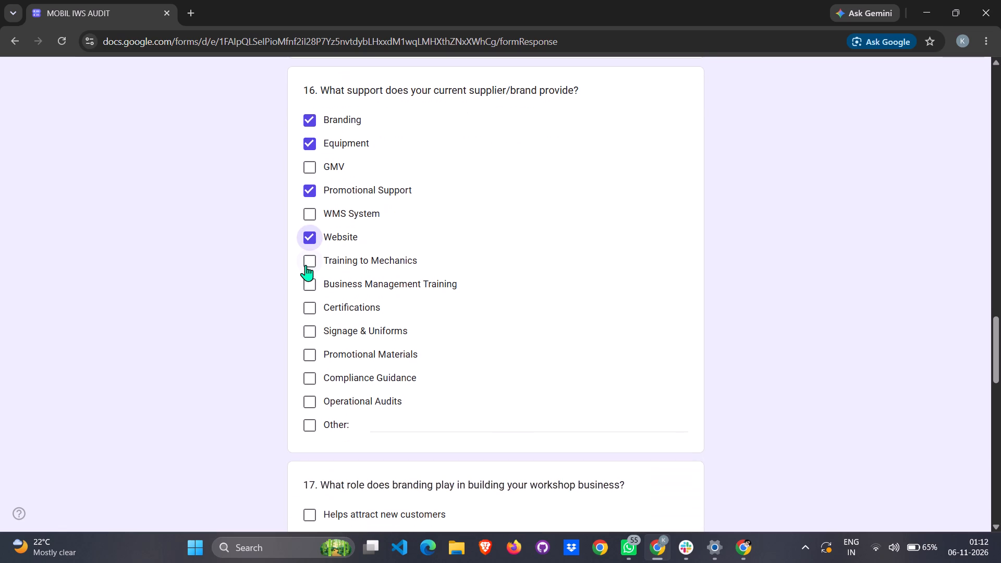
{"action": "left_click", "coordinate": [310, 258]}
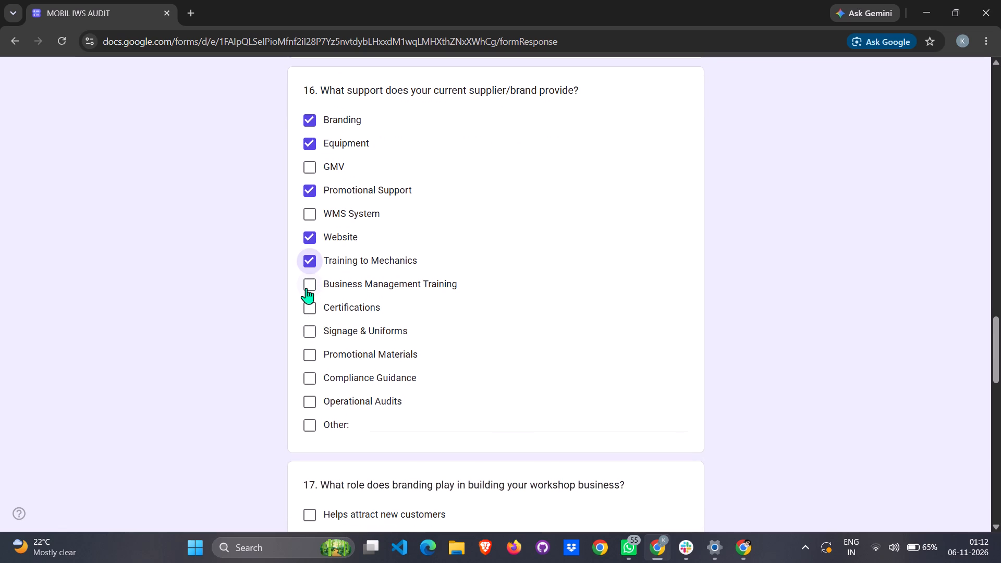
{"action": "left_click", "coordinate": [306, 288]}
{"action": "left_click", "coordinate": [307, 307]}
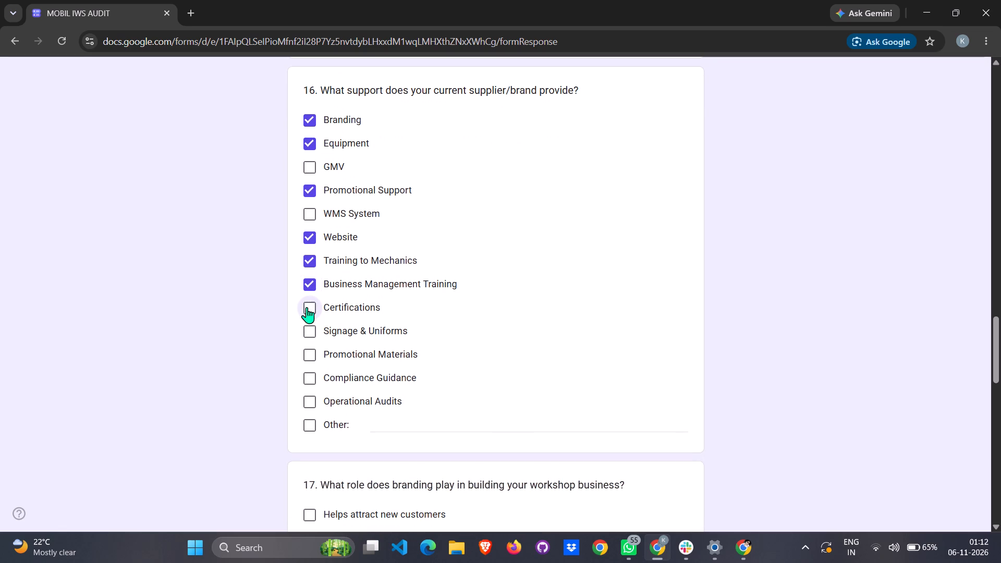
{"action": "left_click", "coordinate": [309, 329]}
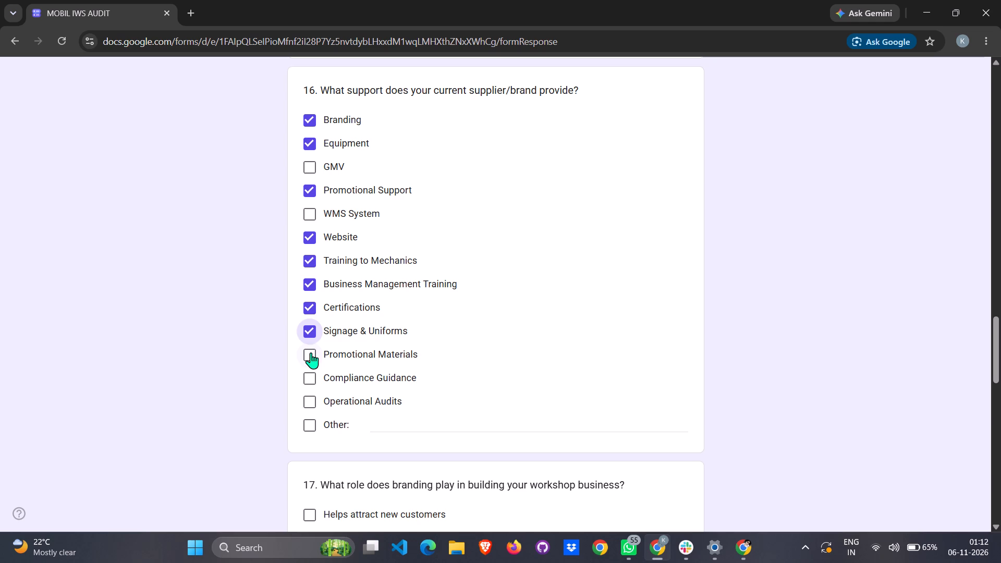
{"action": "left_click", "coordinate": [311, 352]}
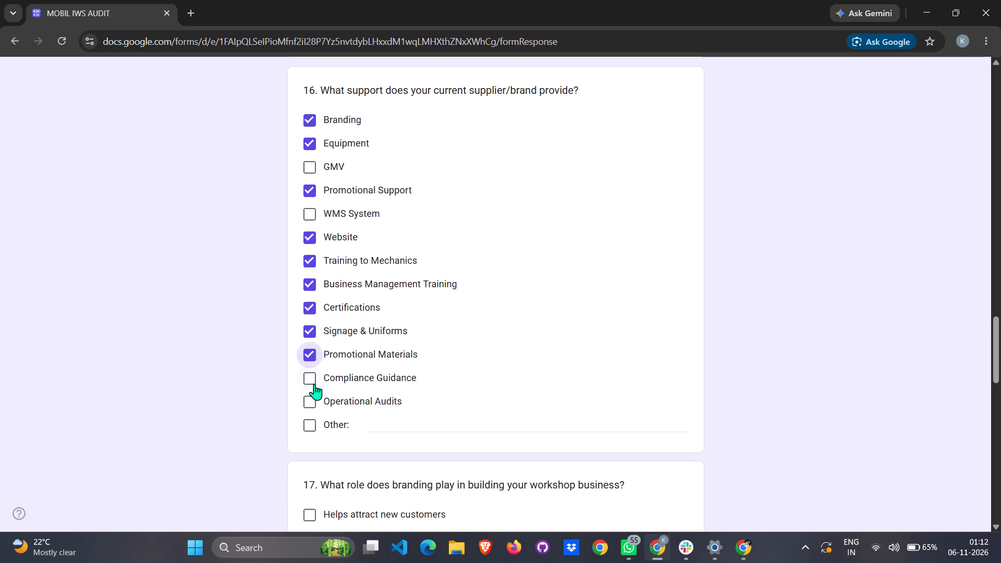
In question 17, tick Helps attract new customers, Makes the workshop more visible / easier to identify and Gives the workshop a more professional appearance.
{"action": "scroll", "coordinate": [312, 384], "scroll_direction": "down", "scroll_amount": 5}
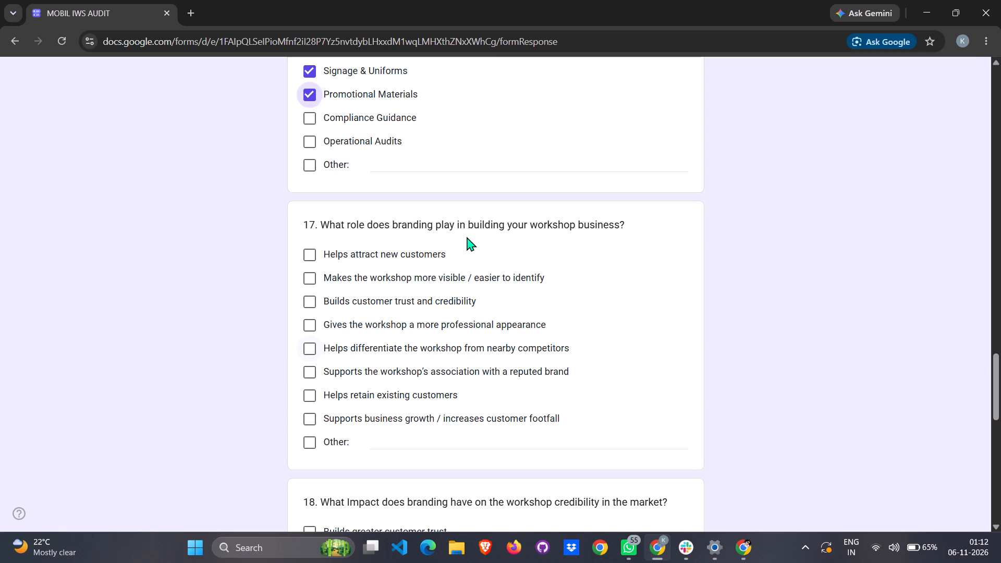
{"action": "left_click", "coordinate": [308, 252]}
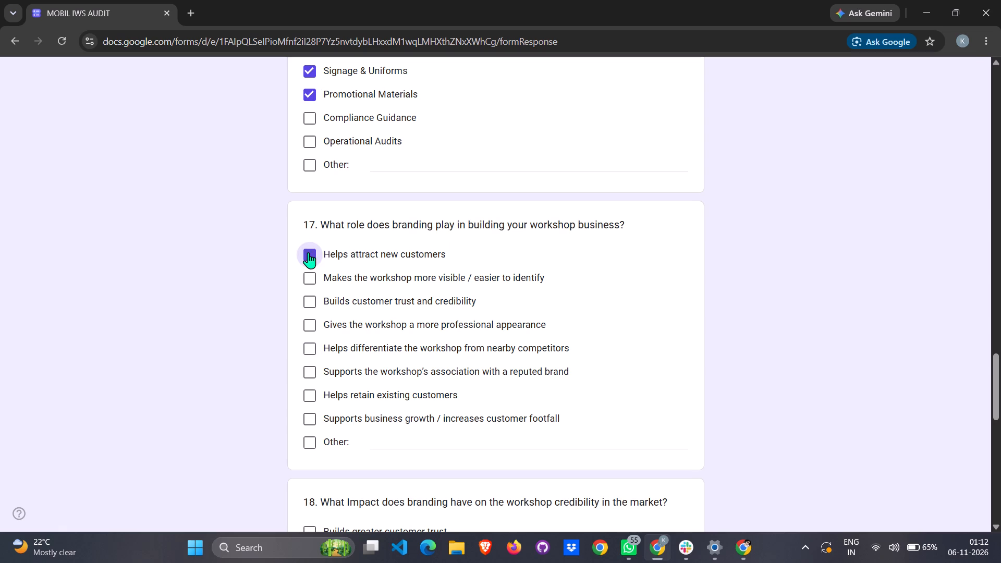
{"action": "left_click", "coordinate": [310, 278]}
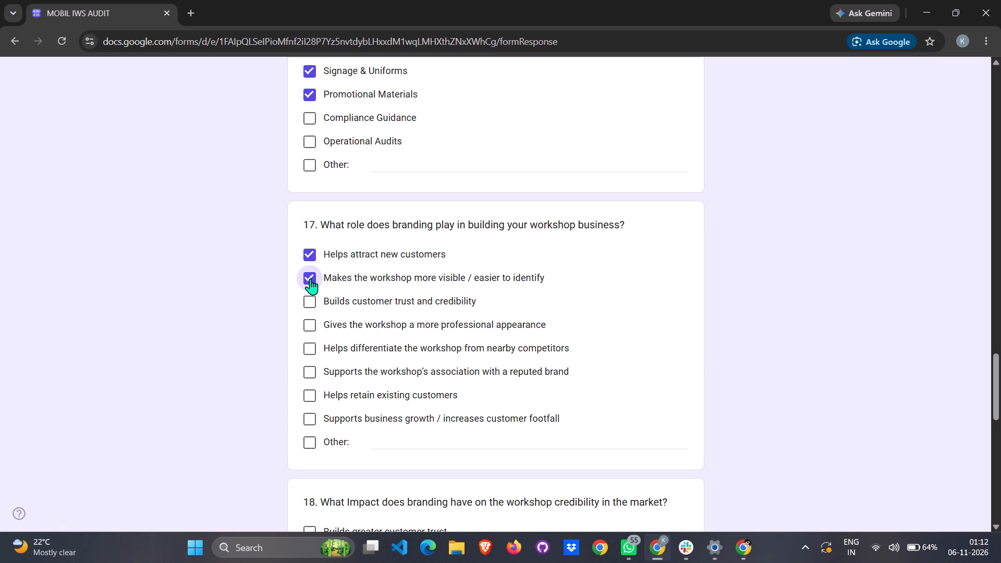
{"action": "left_click", "coordinate": [309, 327]}
In question 18, tick Builds greater customer trust, Strengthens the workshop's reputation in the local market and Increases customer confidence in the services offered.
{"action": "scroll", "coordinate": [399, 422], "scroll_direction": "down", "scroll_amount": 2}
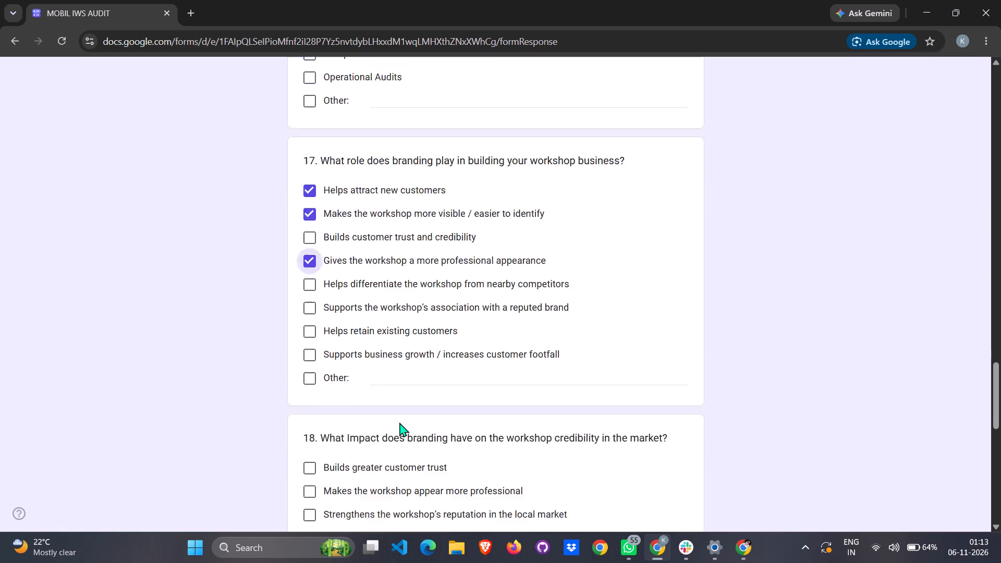
{"action": "scroll", "coordinate": [399, 422], "scroll_direction": "down", "scroll_amount": 3}
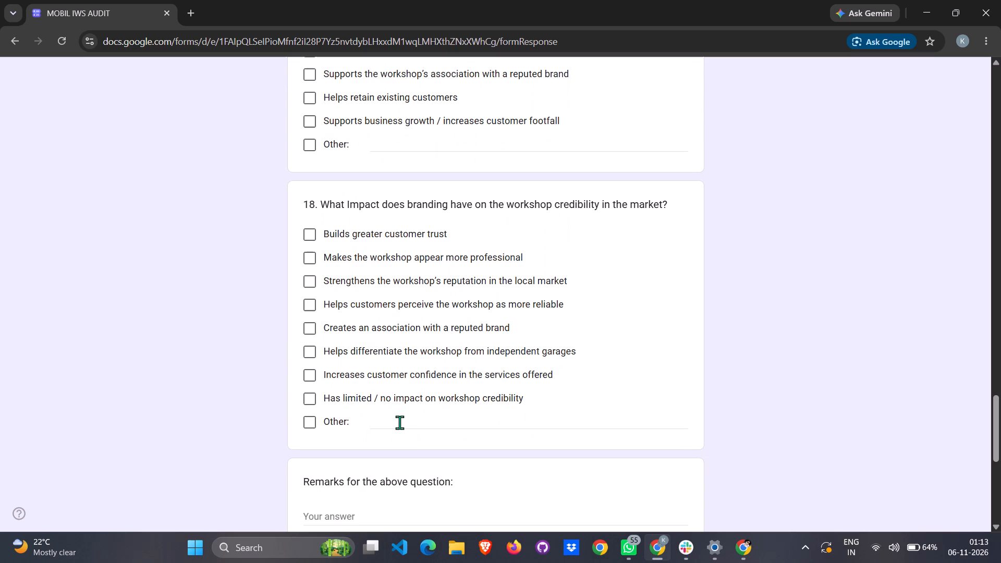
{"action": "left_click", "coordinate": [308, 231]}
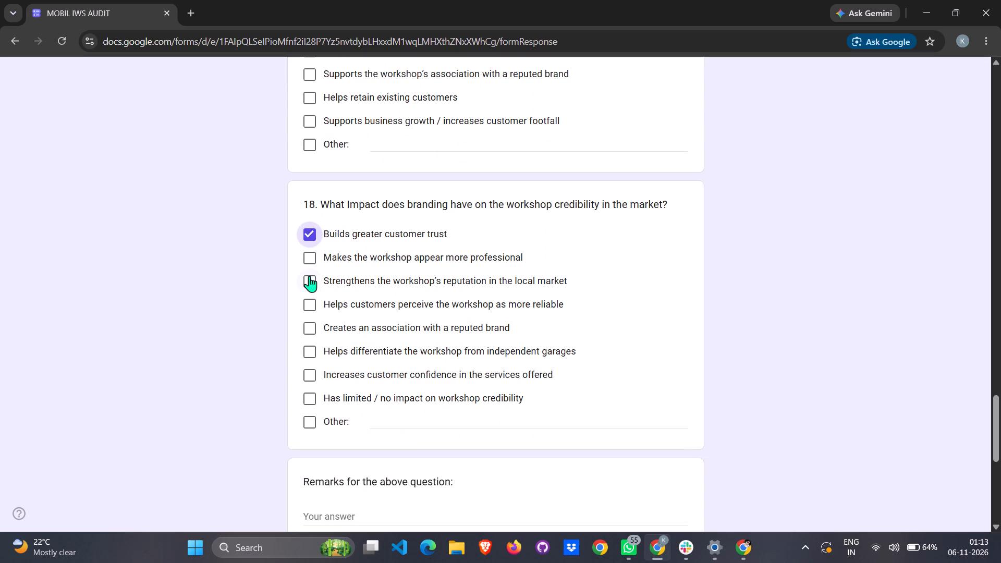
{"action": "left_click", "coordinate": [309, 276]}
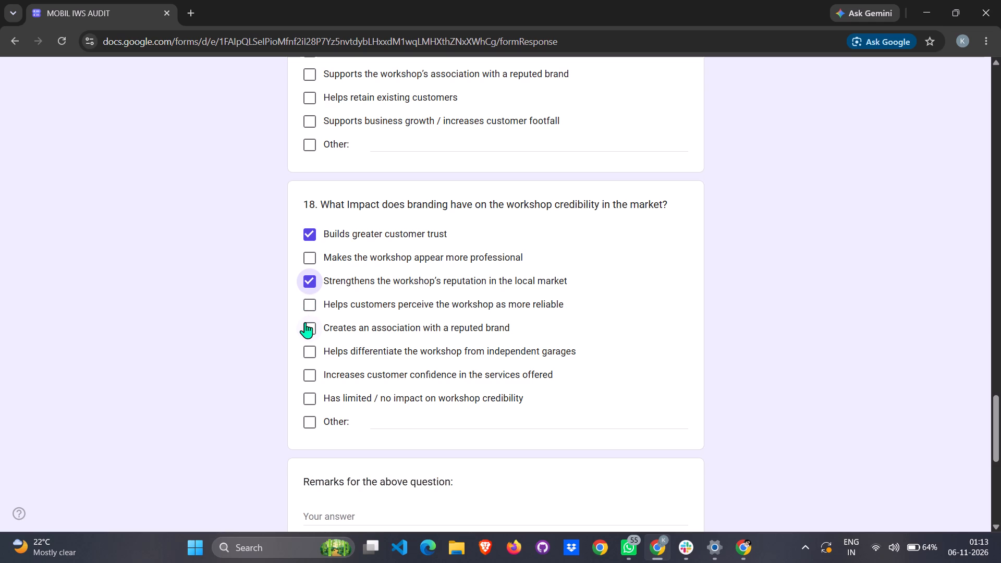
{"action": "left_click", "coordinate": [308, 371]}
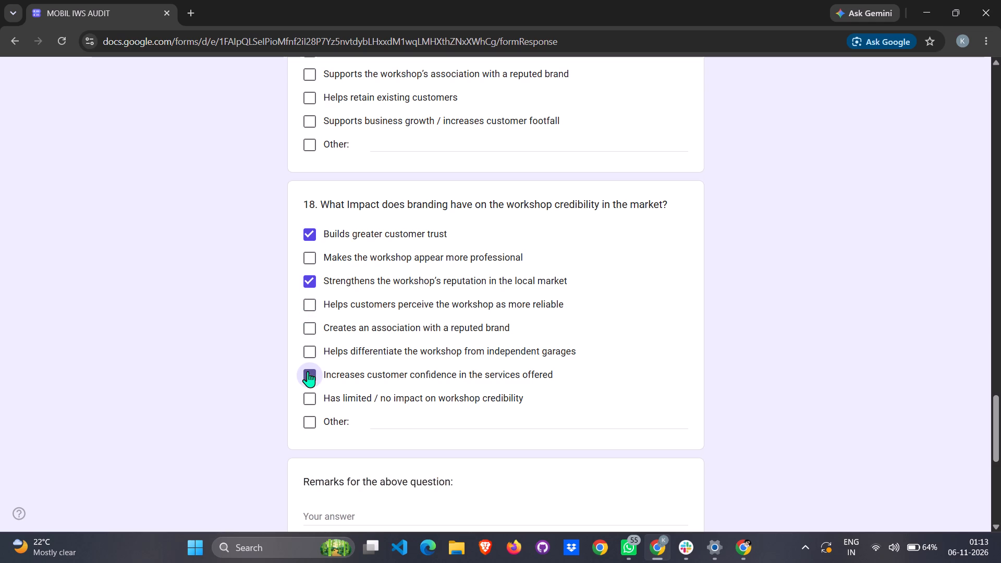
{"action": "scroll", "coordinate": [372, 415], "scroll_direction": "down", "scroll_amount": 4}
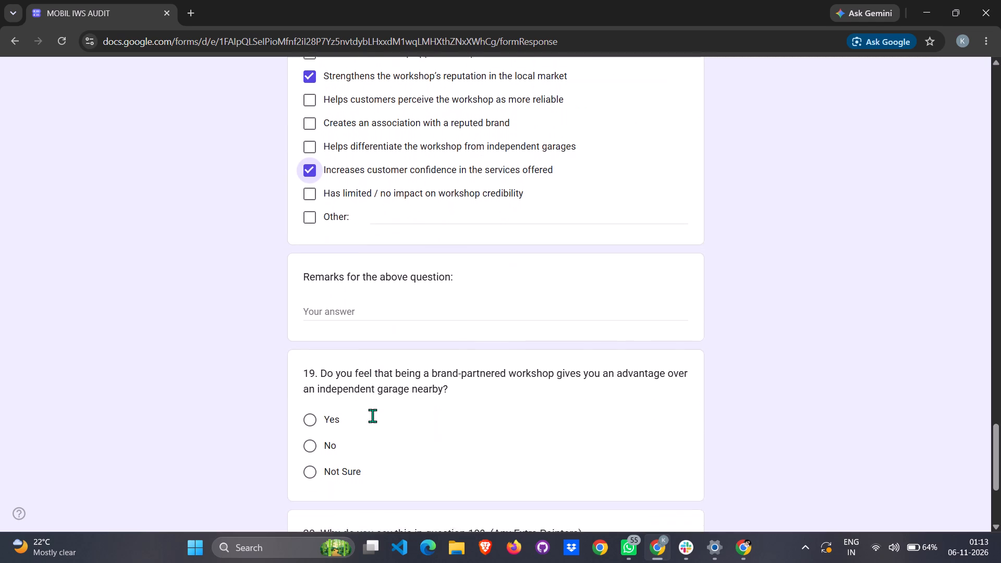
{"action": "scroll", "coordinate": [372, 415], "scroll_direction": "down", "scroll_amount": 1}
{"action": "scroll", "coordinate": [372, 415], "scroll_direction": "up", "scroll_amount": 2}
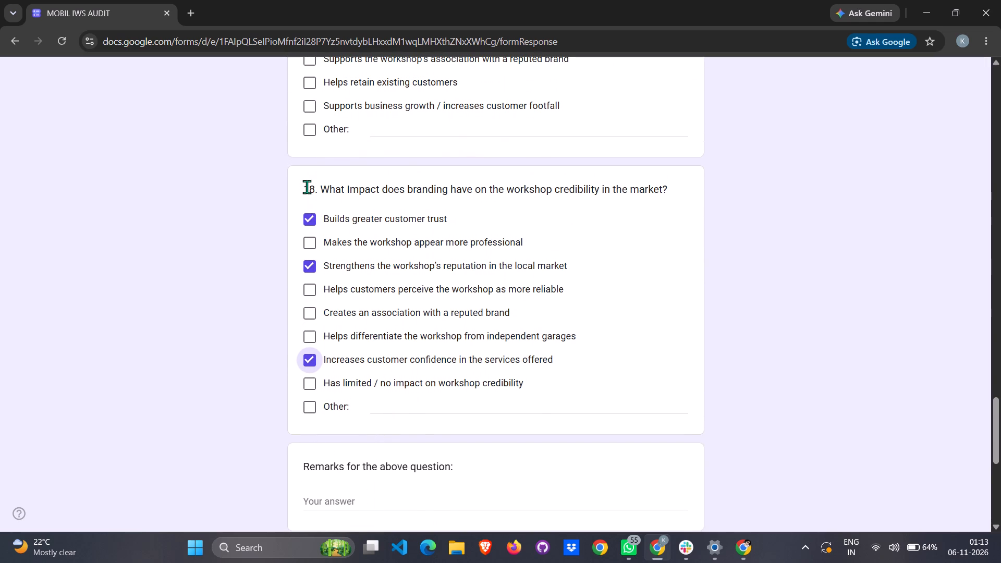
{"action": "left_click_drag", "start_coordinate": [310, 186], "coordinate": [474, 446]}
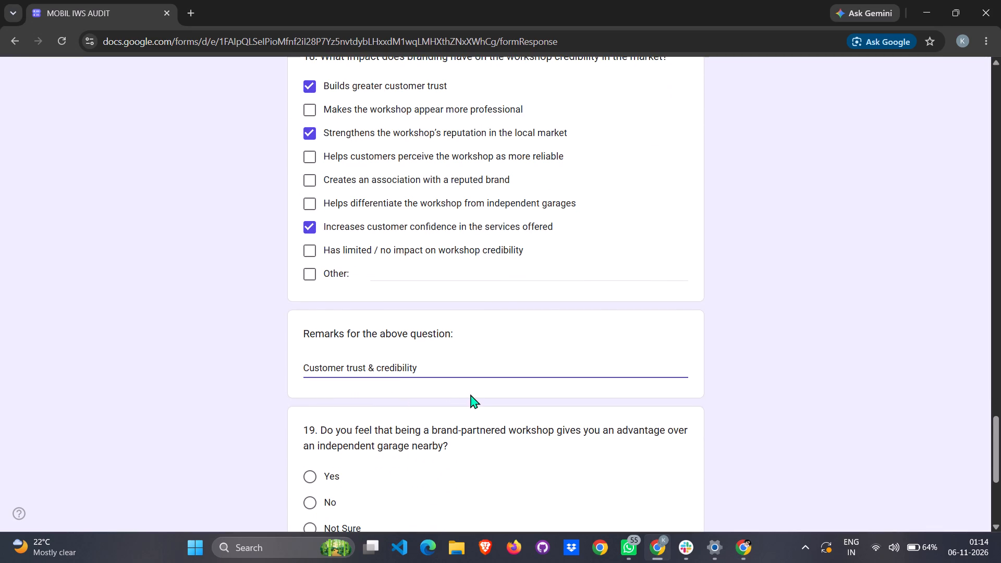
Answer question 19 with No, leave question 20 blank and continue to the next page of the form.
{"action": "scroll", "coordinate": [471, 394], "scroll_direction": "down", "scroll_amount": 3}
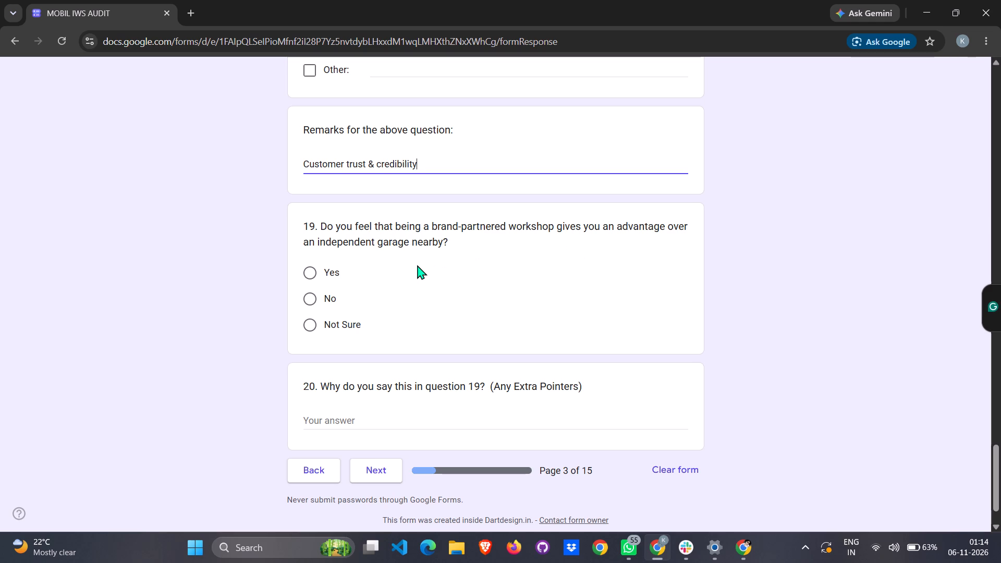
{"action": "left_click", "coordinate": [309, 297]}
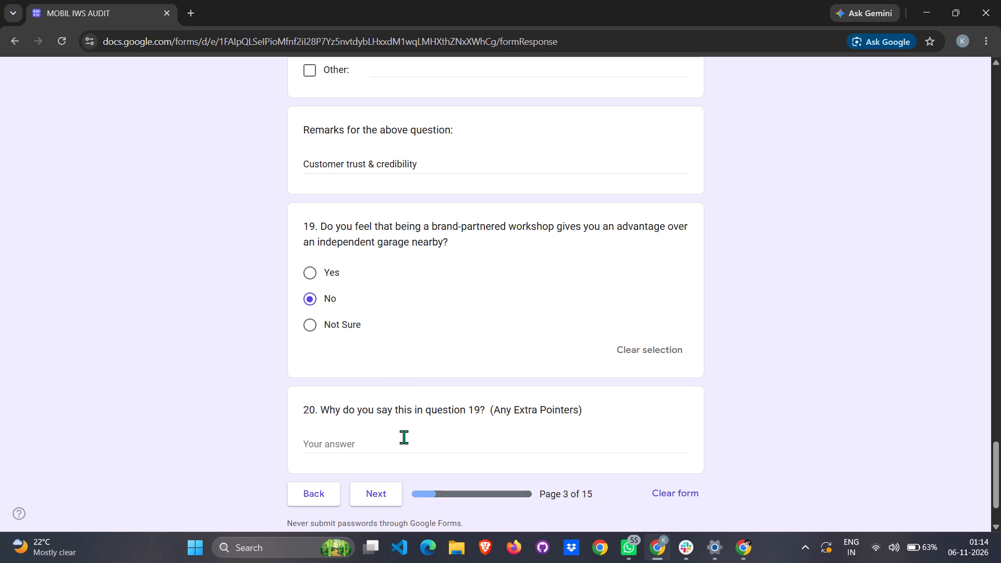
{"action": "scroll", "coordinate": [404, 437], "scroll_direction": "down", "scroll_amount": 1}
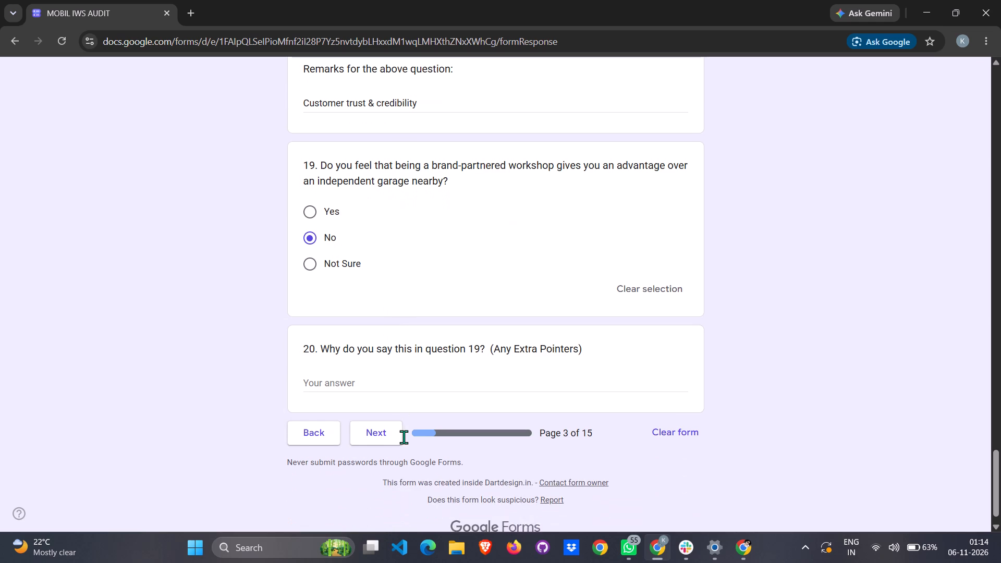
{"action": "scroll", "coordinate": [404, 437], "scroll_direction": "down", "scroll_amount": 1}
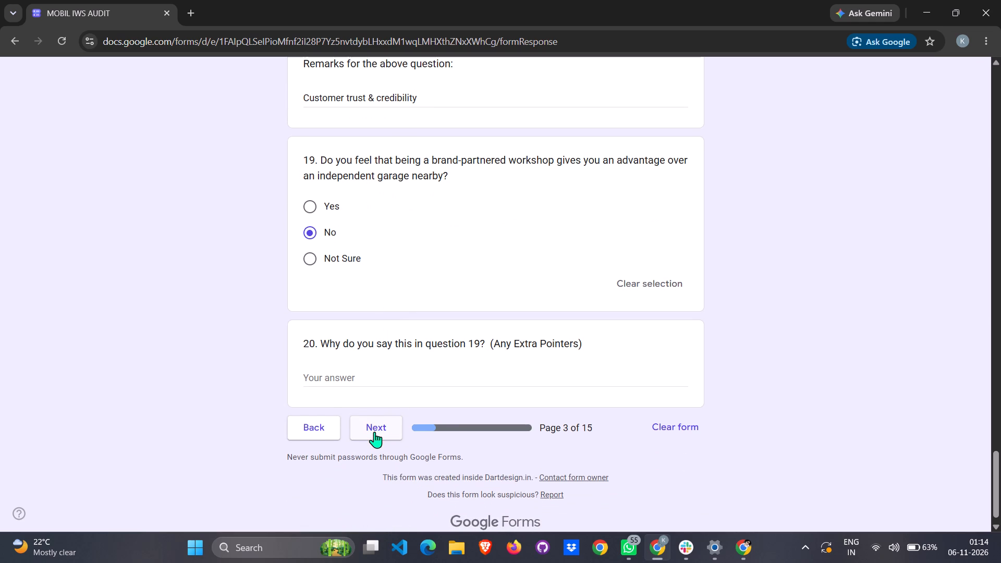
{"action": "left_click", "coordinate": [374, 432]}
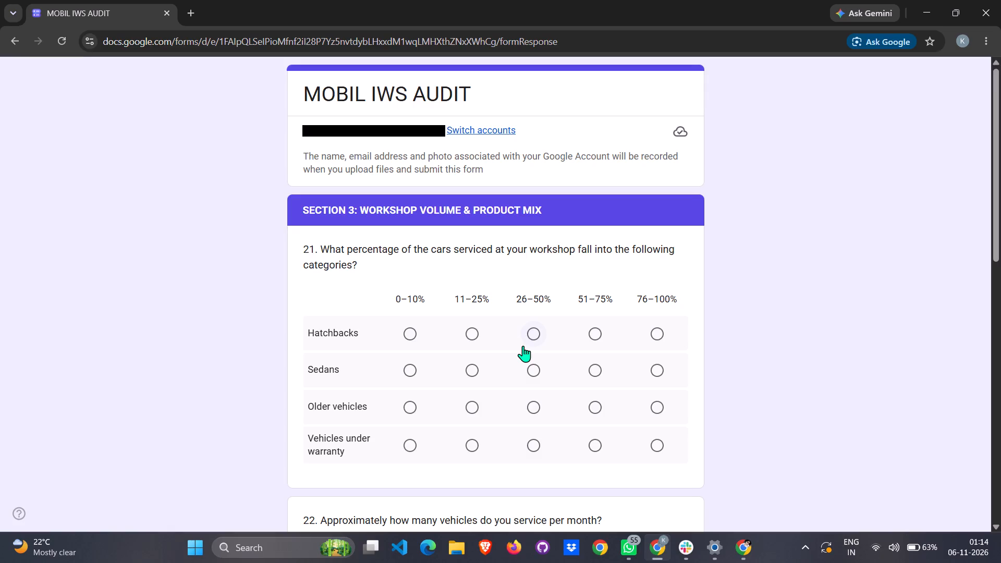
In question 21, set Hatchbacks and Sedans to 26–50% and Older vehicles to 51–75%.
{"action": "left_click", "coordinate": [534, 338]}
{"action": "left_click", "coordinate": [535, 369]}
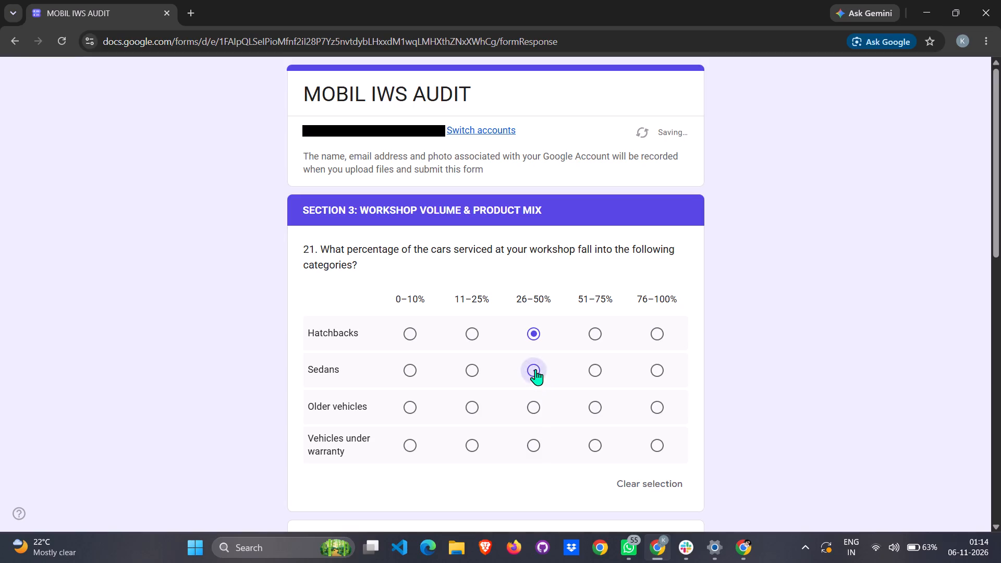
{"action": "left_click", "coordinate": [597, 406]}
Enter 300 as the number of vehicles serviced per month in question 22.
{"action": "scroll", "coordinate": [576, 428], "scroll_direction": "down", "scroll_amount": 4}
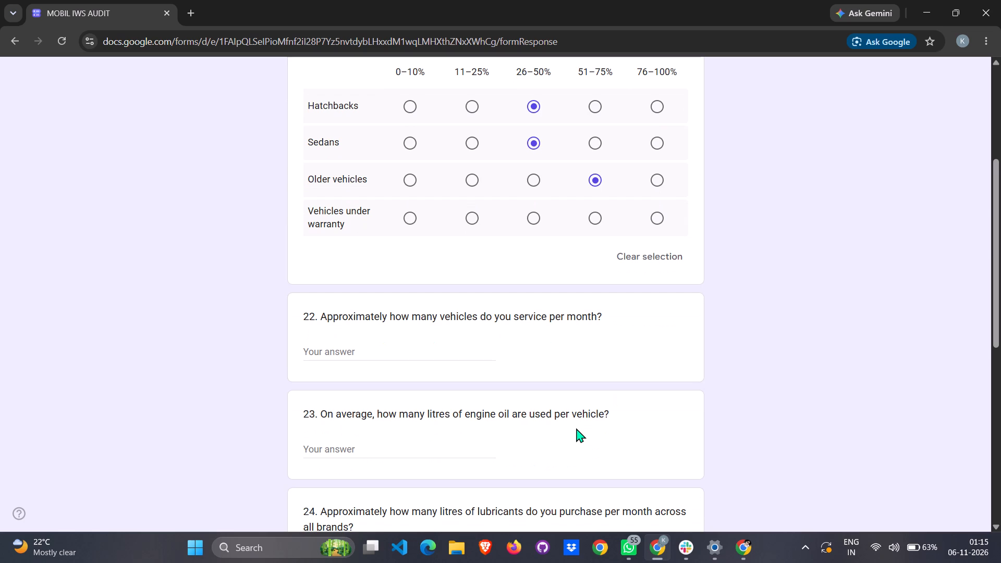
{"action": "left_click", "coordinate": [395, 358]}
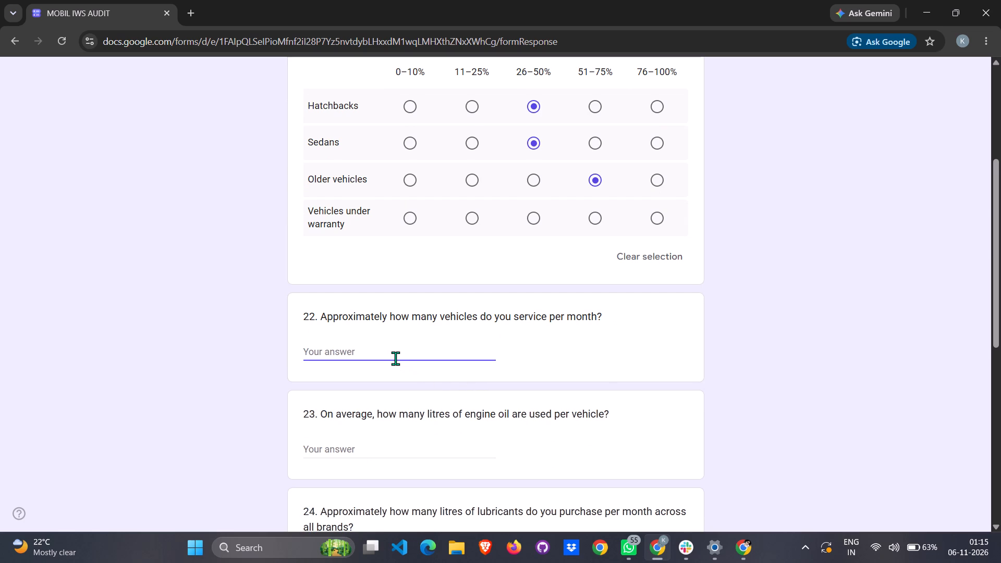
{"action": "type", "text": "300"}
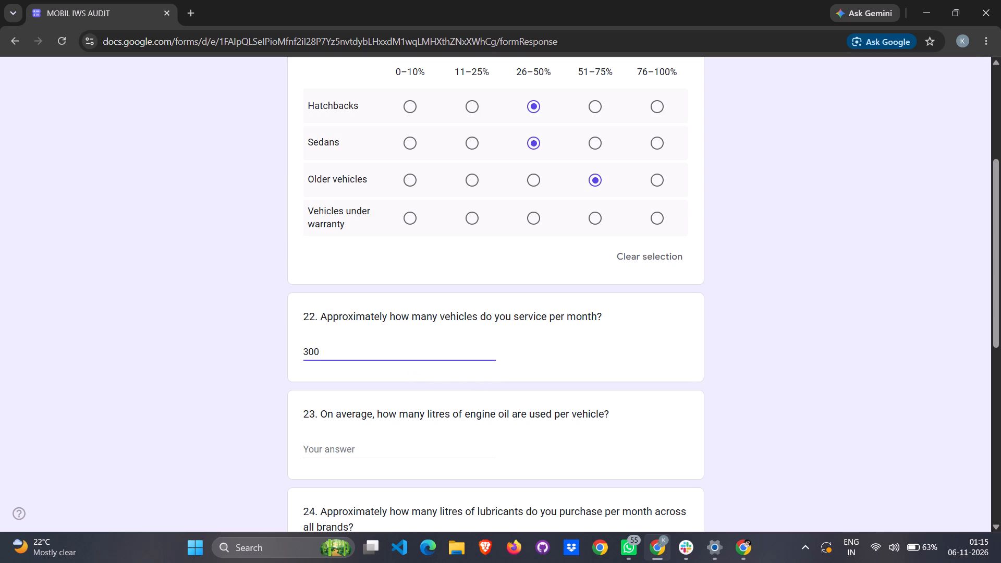
Enter "3.5 to 5" as the average litres of engine oil used per vehicle in question 23.
{"action": "scroll", "coordinate": [364, 346], "scroll_direction": "down", "scroll_amount": 1}
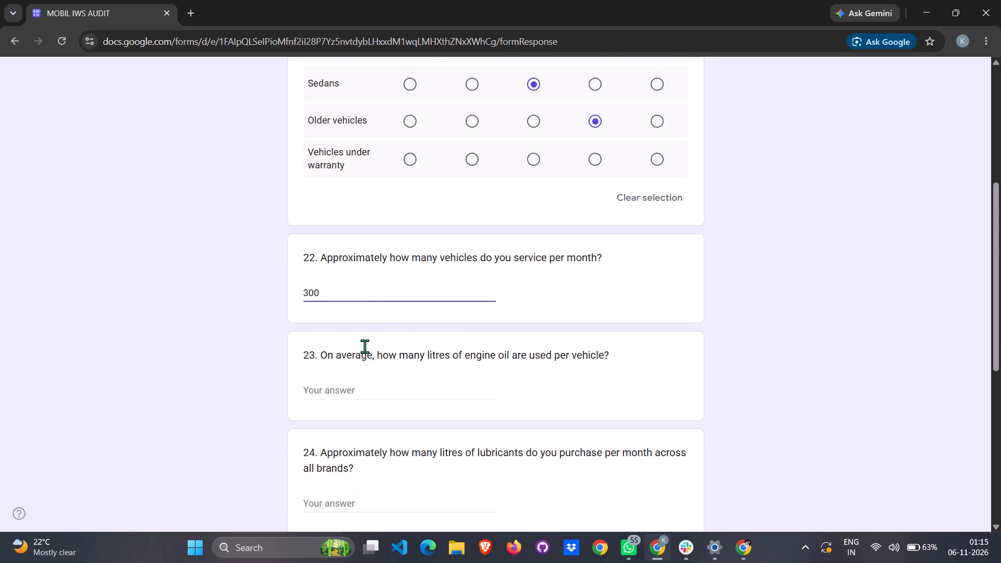
{"action": "scroll", "coordinate": [364, 346], "scroll_direction": "down", "scroll_amount": 2}
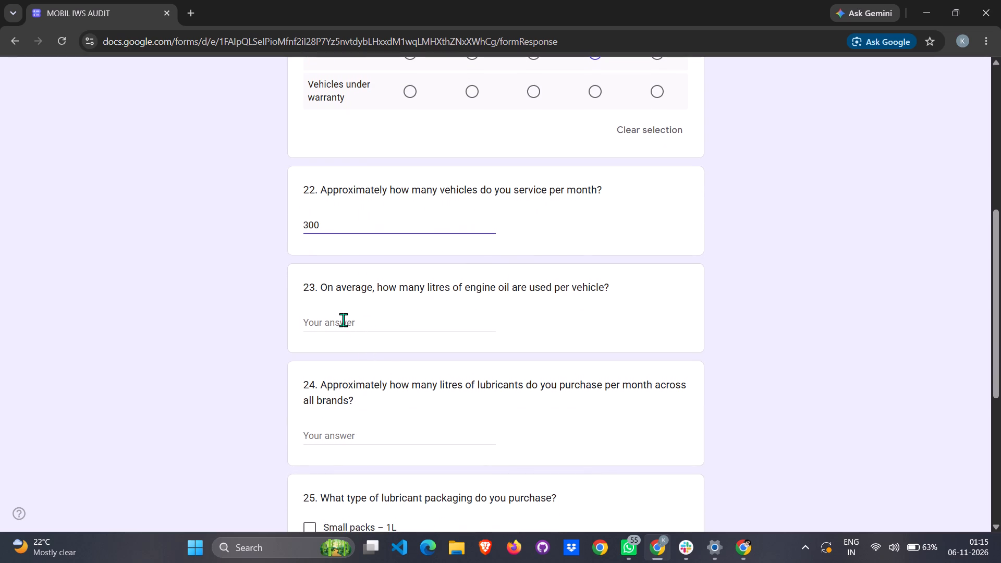
{"action": "left_click", "coordinate": [343, 320]}
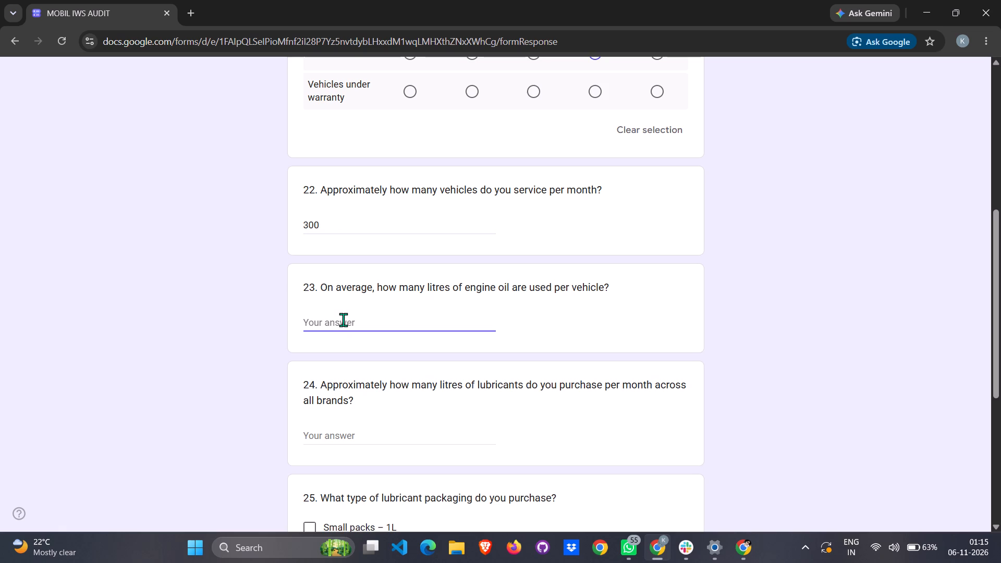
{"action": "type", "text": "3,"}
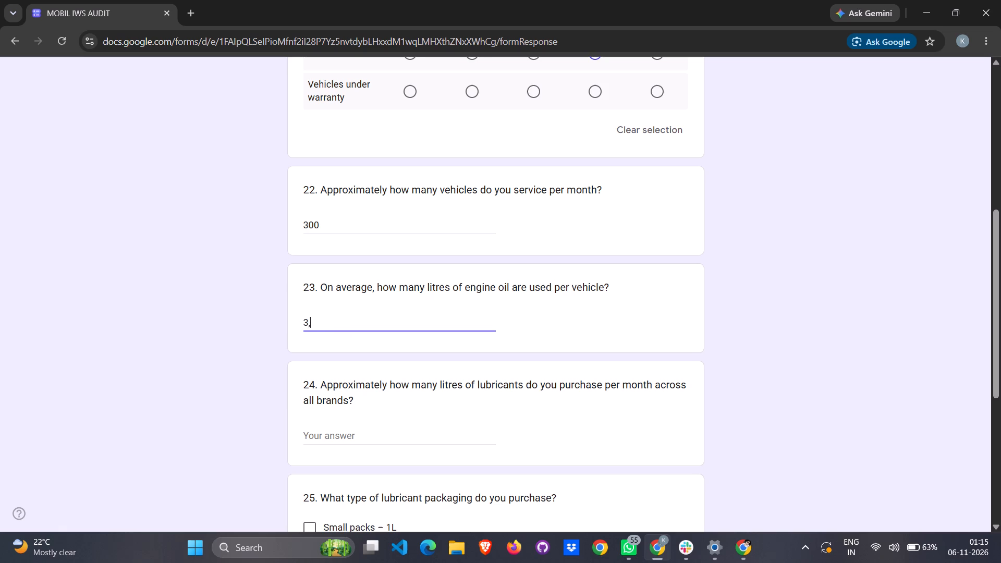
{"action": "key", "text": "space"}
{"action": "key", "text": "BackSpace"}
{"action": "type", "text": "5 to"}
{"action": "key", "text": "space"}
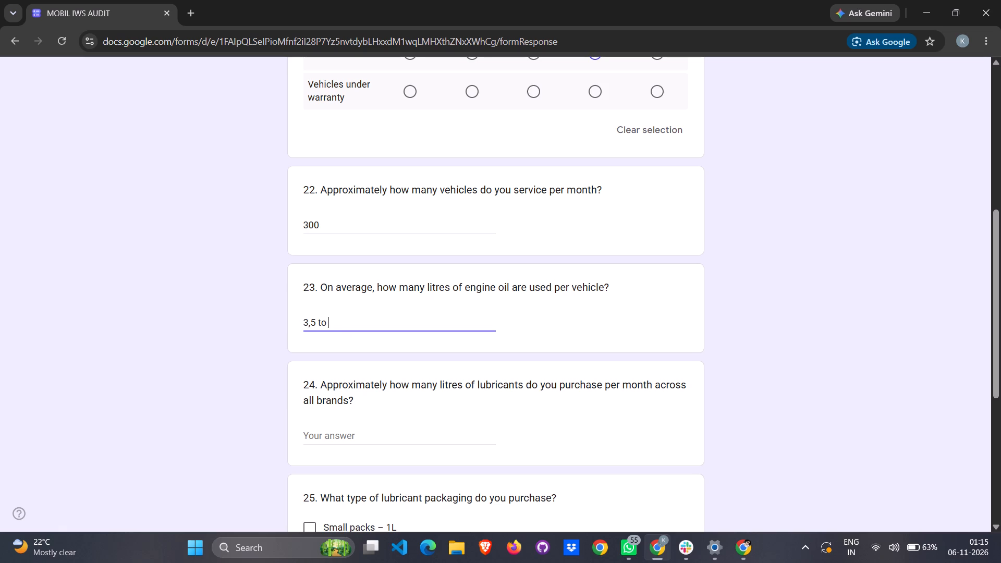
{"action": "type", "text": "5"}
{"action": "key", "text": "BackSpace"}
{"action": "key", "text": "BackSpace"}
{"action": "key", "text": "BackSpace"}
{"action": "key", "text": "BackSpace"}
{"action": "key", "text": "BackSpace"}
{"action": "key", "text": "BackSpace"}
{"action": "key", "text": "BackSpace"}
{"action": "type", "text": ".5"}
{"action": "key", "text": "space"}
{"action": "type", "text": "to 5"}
Enter "2 barells" as the monthly lubricant purchase across all brands in question 24.
{"action": "left_click", "coordinate": [370, 431]}
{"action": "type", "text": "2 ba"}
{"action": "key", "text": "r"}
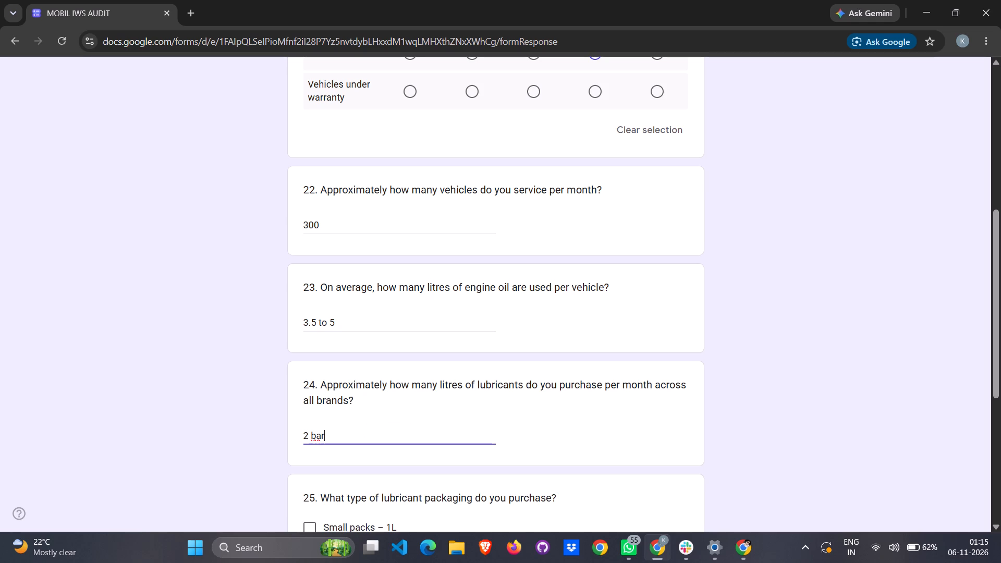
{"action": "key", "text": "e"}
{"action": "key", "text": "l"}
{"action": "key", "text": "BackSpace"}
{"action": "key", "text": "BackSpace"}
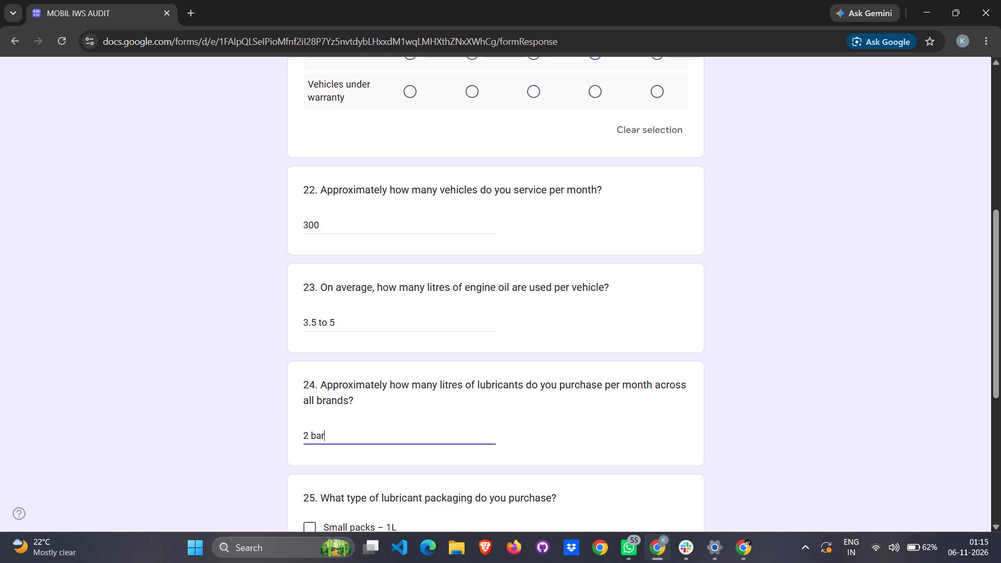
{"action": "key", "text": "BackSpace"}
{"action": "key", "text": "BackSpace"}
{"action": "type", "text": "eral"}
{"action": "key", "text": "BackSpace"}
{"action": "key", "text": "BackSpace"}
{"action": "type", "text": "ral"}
{"action": "scroll", "coordinate": [435, 452], "scroll_direction": "down", "scroll_amount": 3}
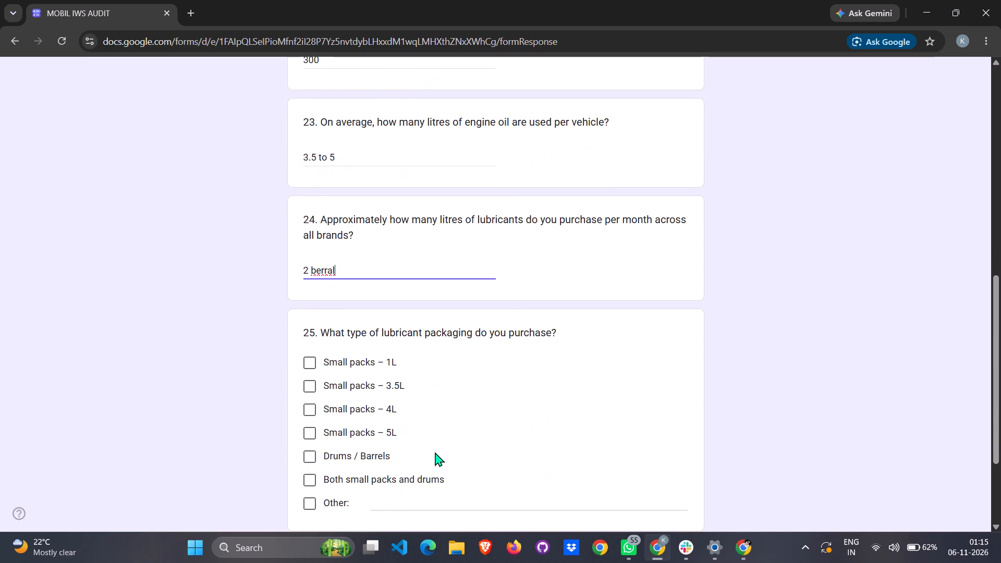
{"action": "scroll", "coordinate": [435, 452], "scroll_direction": "down", "scroll_amount": 1}
{"action": "key", "text": "BackSpace"}
{"action": "key", "text": "BackSpace"}
{"action": "key", "text": "BackSpace"}
{"action": "key", "text": "BackSpace"}
{"action": "key", "text": "BackSpace"}
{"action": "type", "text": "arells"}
In question 25, tick Drums / Barrels as the lubricant packaging and continue to the next page of the form.
{"action": "scroll", "coordinate": [361, 432], "scroll_direction": "down", "scroll_amount": 1}
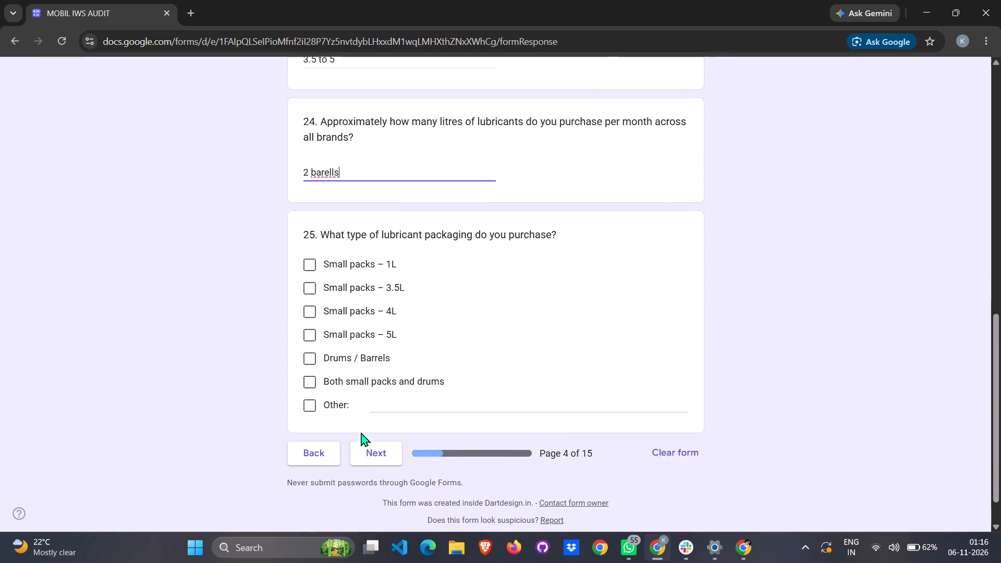
{"action": "scroll", "coordinate": [361, 432], "scroll_direction": "down", "scroll_amount": 1}
{"action": "left_click", "coordinate": [310, 347]}
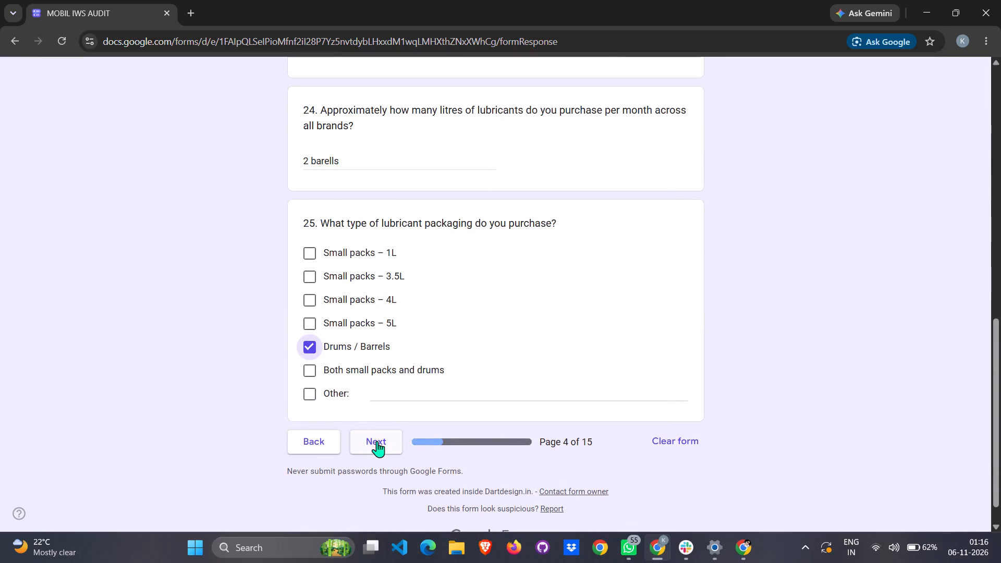
{"action": "left_click", "coordinate": [377, 441]}
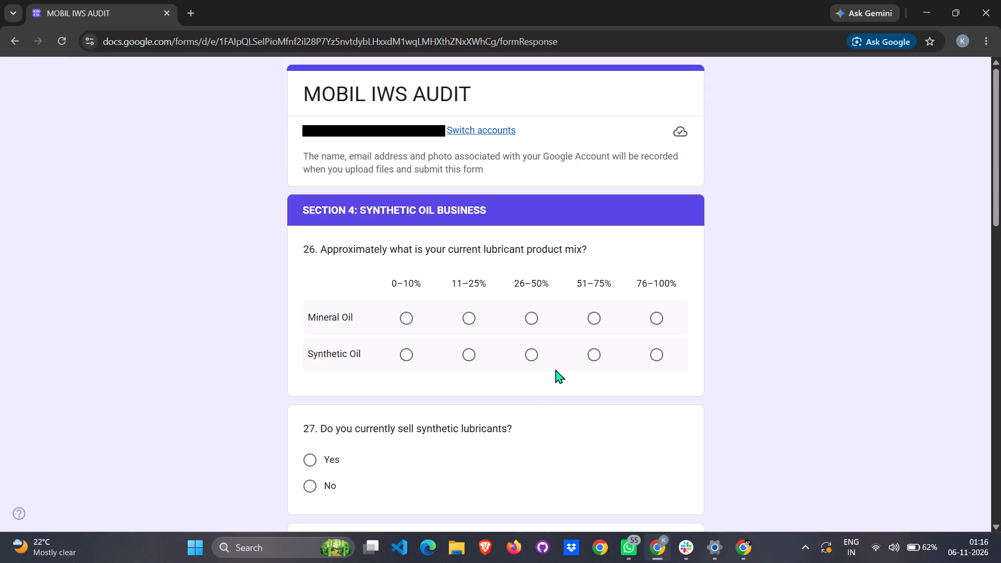
Set Synthetic Oil to 51–75% in question 26 and answer Yes to selling synthetic lubricants in question 27.
{"action": "left_click", "coordinate": [595, 354]}
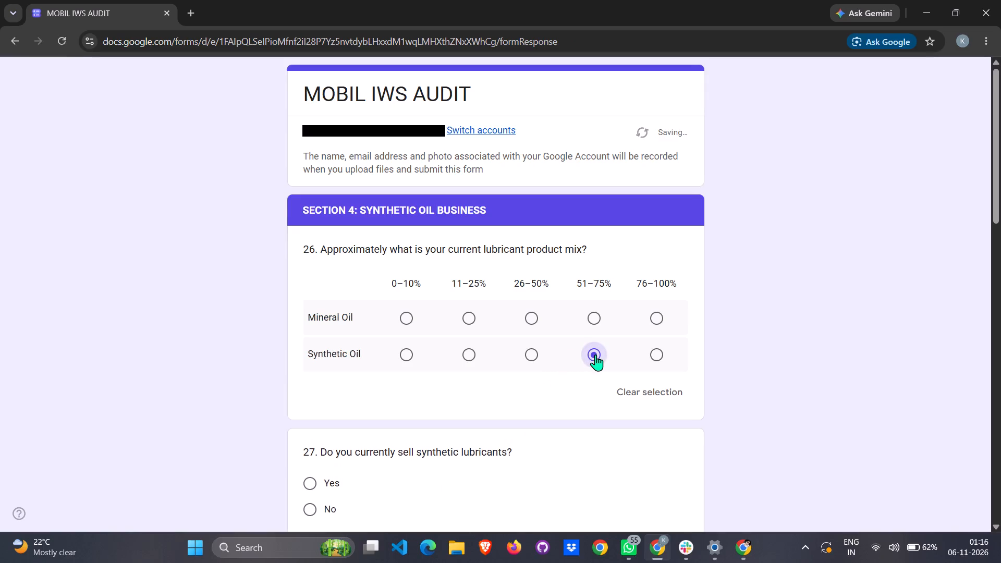
{"action": "scroll", "coordinate": [595, 354], "scroll_direction": "down", "scroll_amount": 4}
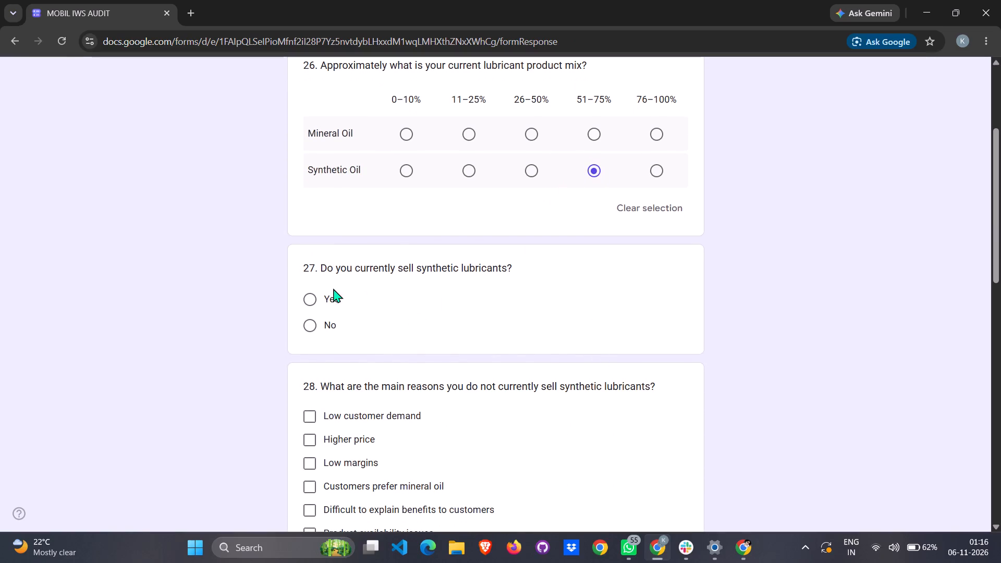
{"action": "left_click", "coordinate": [313, 297]}
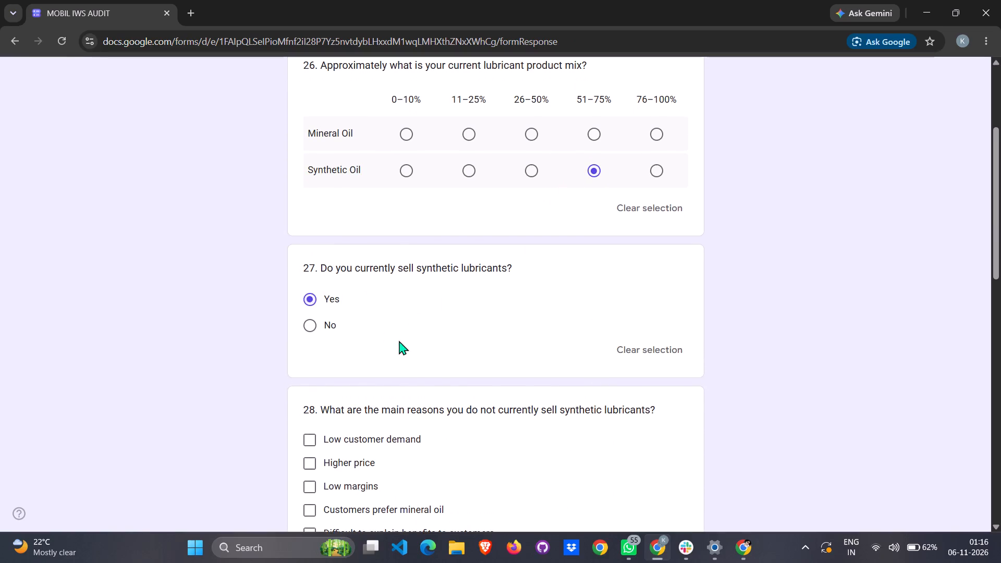
Leave questions 28 to 30 unanswered and continue to Section 5 of the form.
{"action": "scroll", "coordinate": [433, 376], "scroll_direction": "down", "scroll_amount": 2}
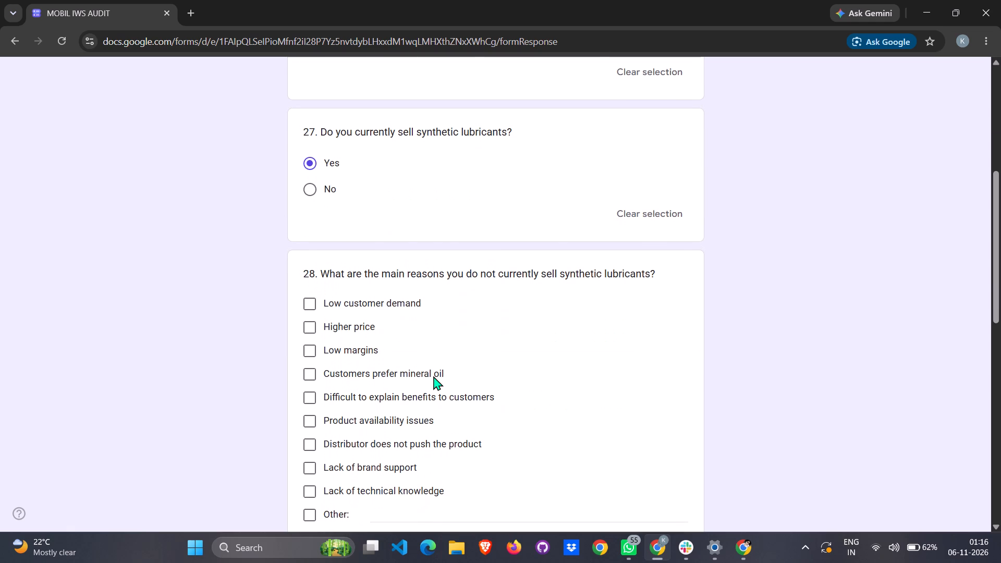
{"action": "scroll", "coordinate": [433, 376], "scroll_direction": "down", "scroll_amount": 1}
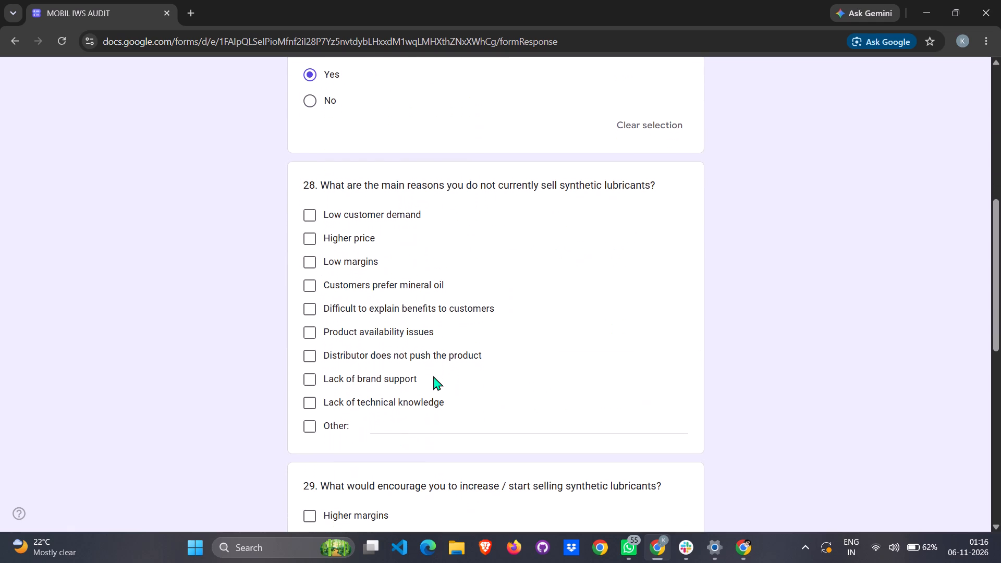
{"action": "scroll", "coordinate": [433, 376], "scroll_direction": "down", "scroll_amount": 3}
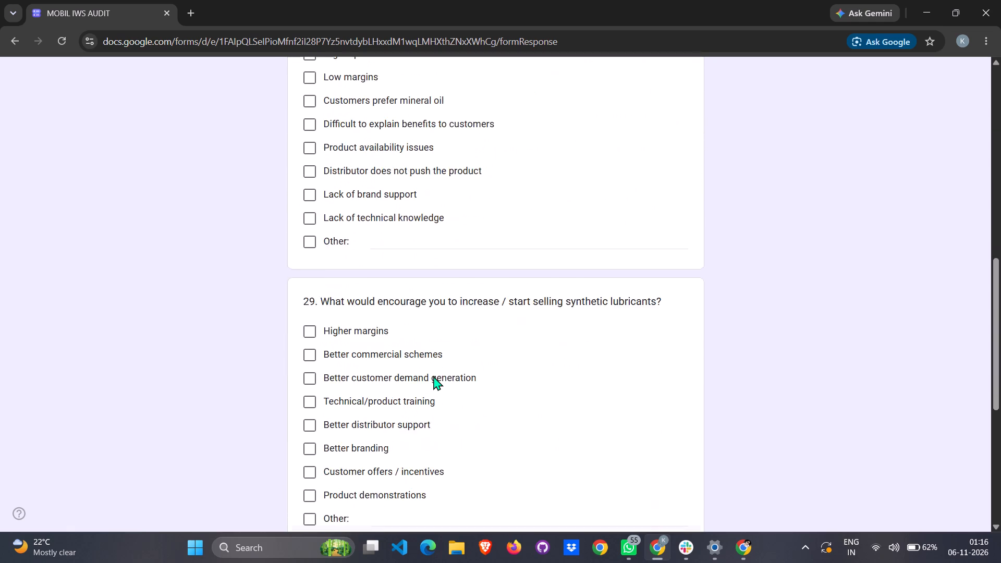
{"action": "scroll", "coordinate": [433, 376], "scroll_direction": "down", "scroll_amount": 3}
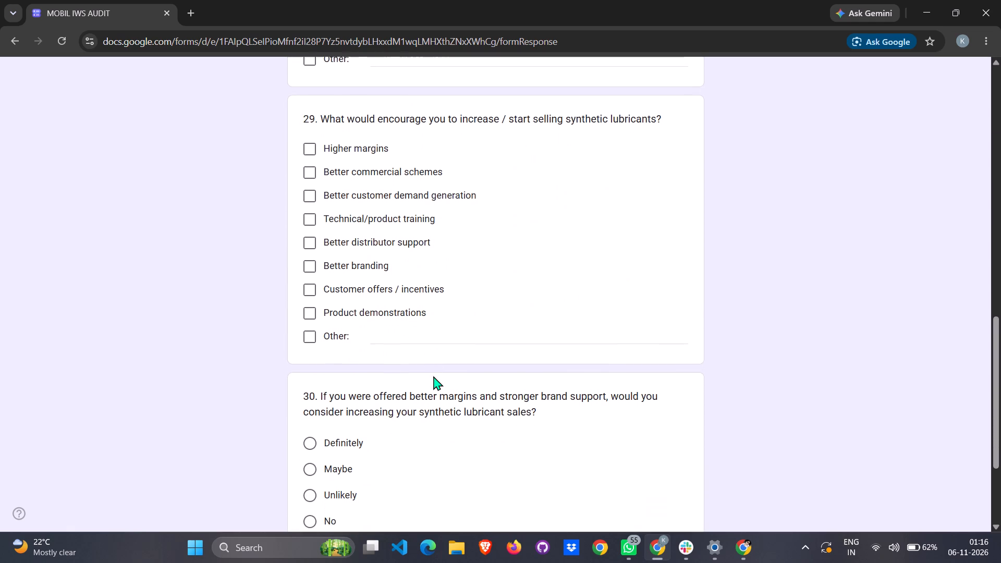
{"action": "scroll", "coordinate": [433, 376], "scroll_direction": "down", "scroll_amount": 4}
{"action": "left_click", "coordinate": [380, 408]}
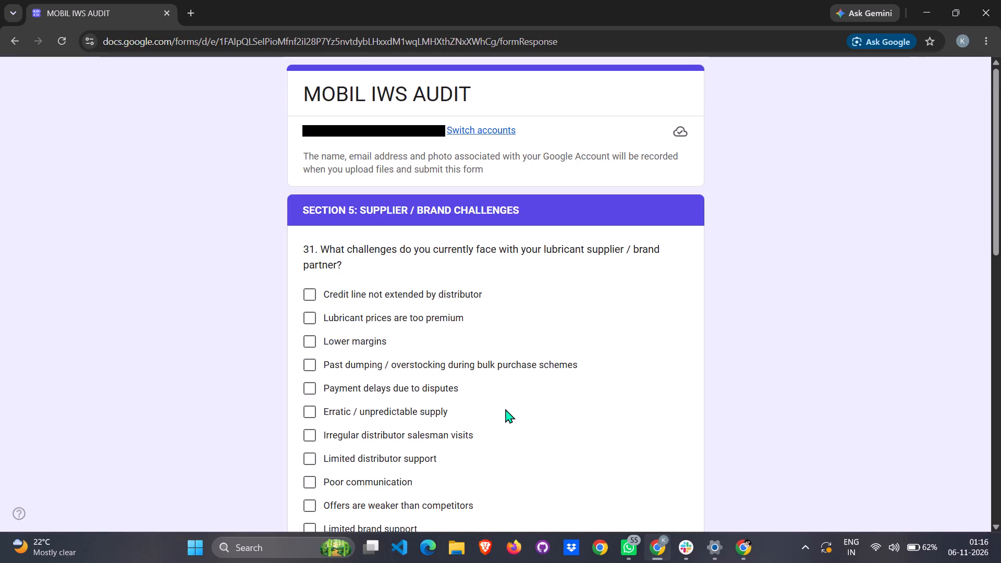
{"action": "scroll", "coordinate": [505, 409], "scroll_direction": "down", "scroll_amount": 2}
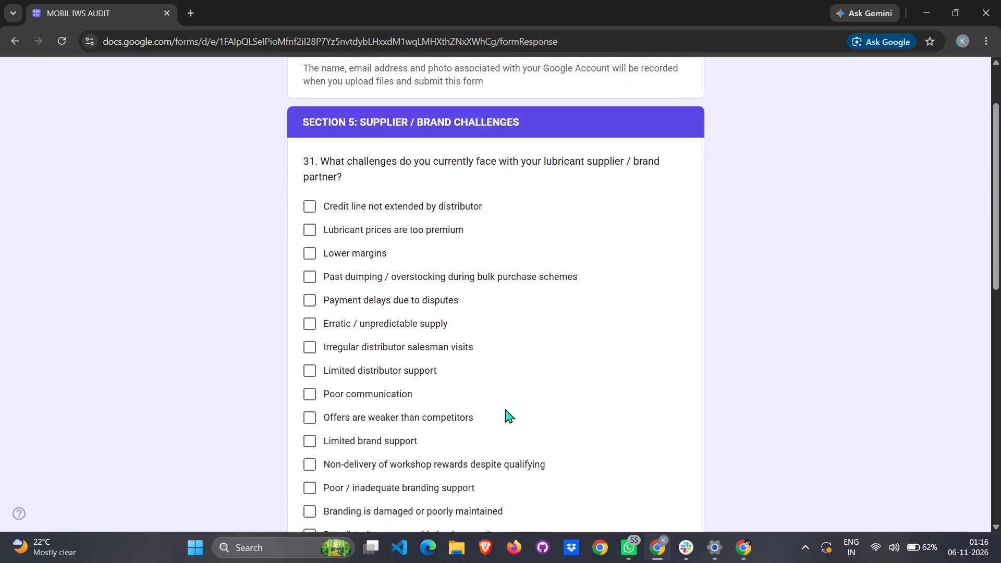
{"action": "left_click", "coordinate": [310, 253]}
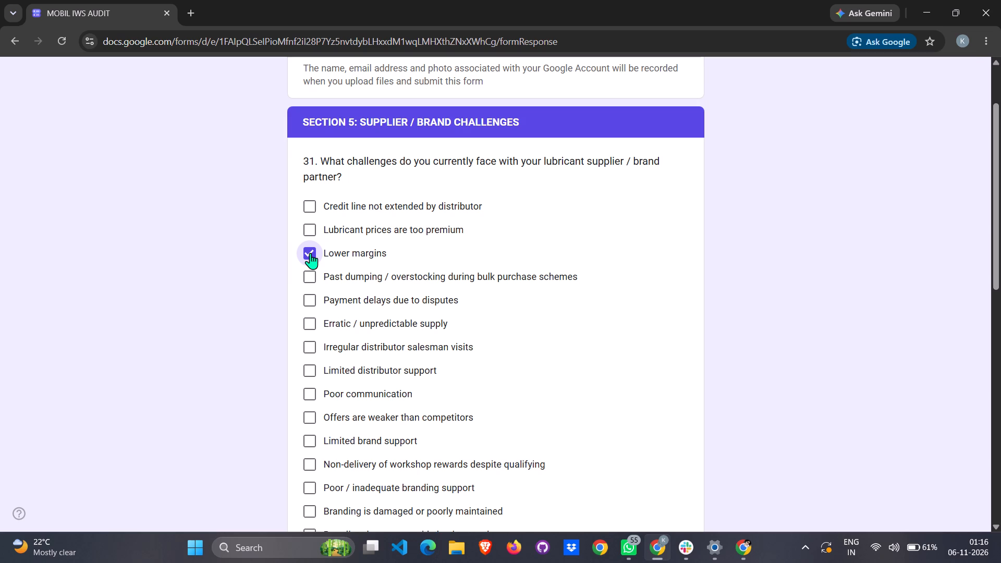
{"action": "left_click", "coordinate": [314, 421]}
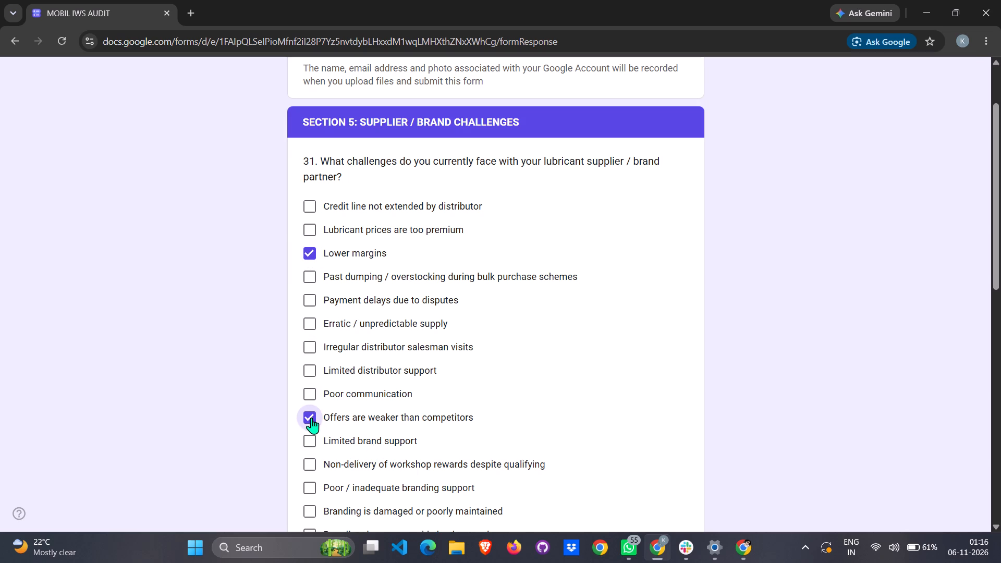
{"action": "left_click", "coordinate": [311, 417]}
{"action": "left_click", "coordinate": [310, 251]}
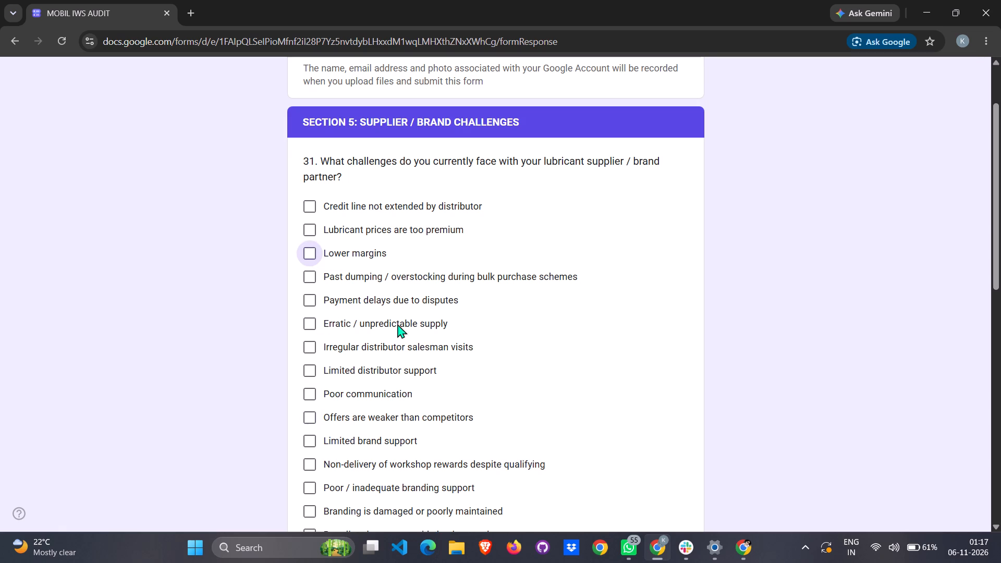
Enter "they are happy with suppier relation" as the remark on supplier challenges in question 32.
{"action": "scroll", "coordinate": [408, 351], "scroll_direction": "down", "scroll_amount": 5}
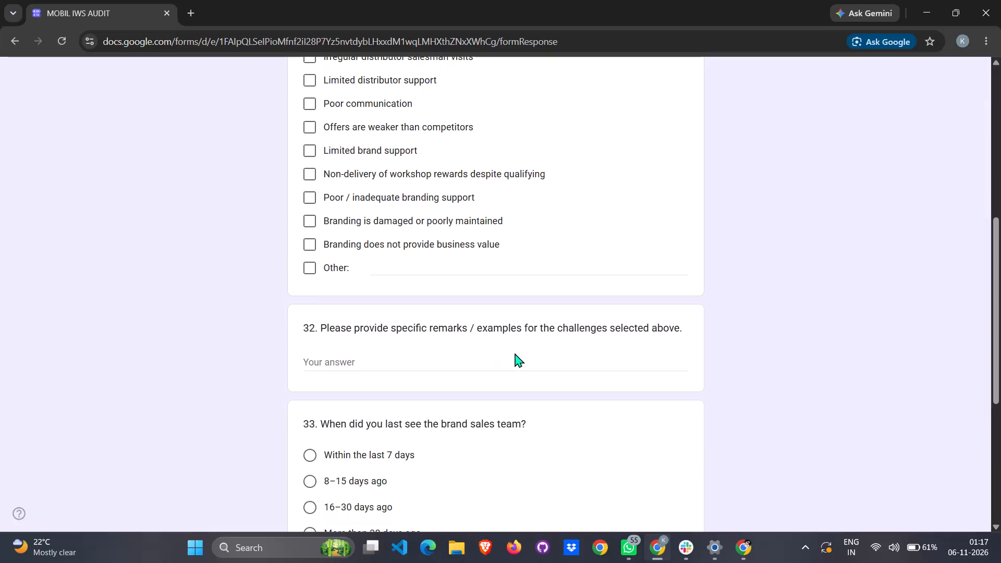
{"action": "left_click", "coordinate": [365, 358]}
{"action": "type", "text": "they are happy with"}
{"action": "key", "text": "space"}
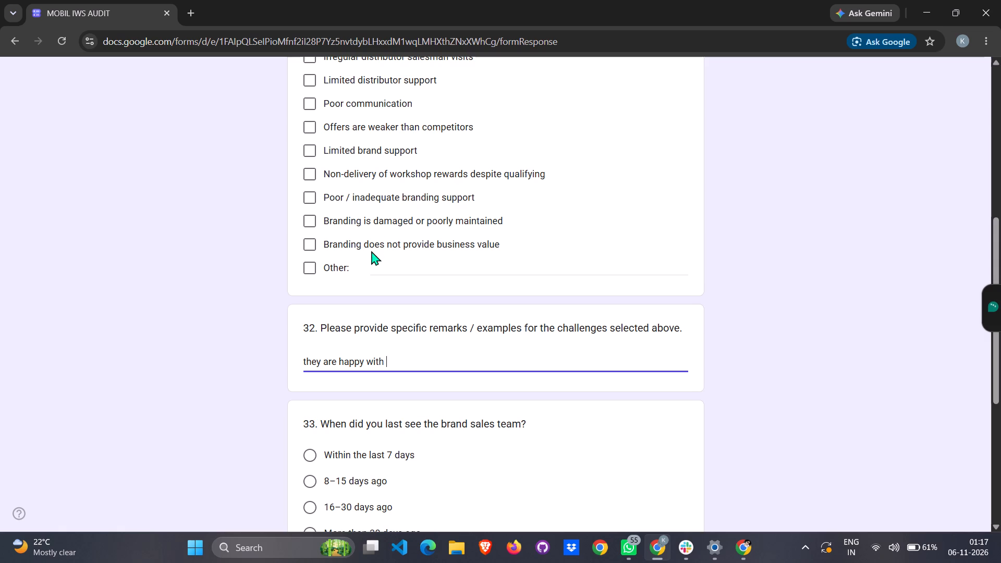
{"action": "scroll", "coordinate": [371, 251], "scroll_direction": "up", "scroll_amount": 3}
{"action": "scroll", "coordinate": [371, 251], "scroll_direction": "right", "scroll_amount": 2}
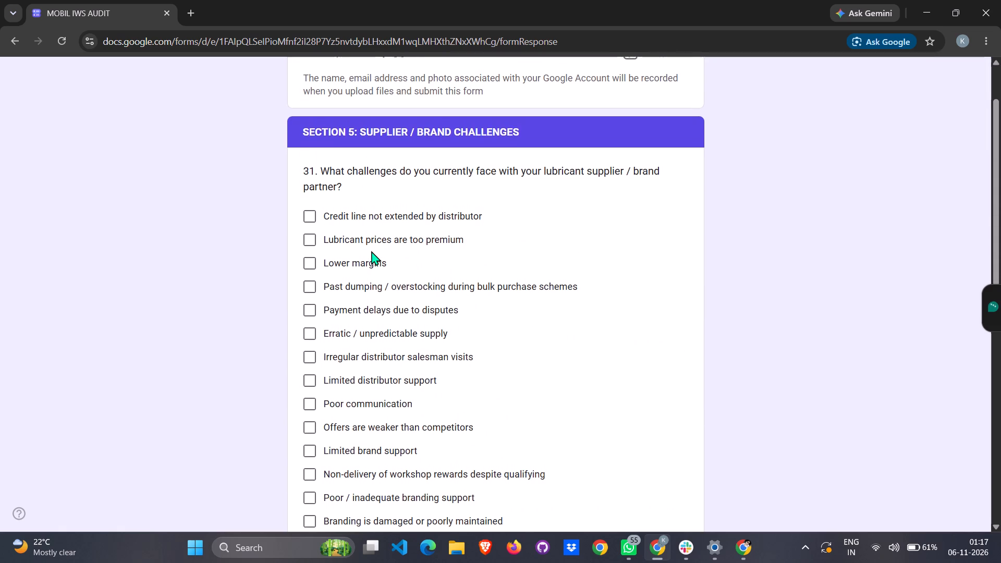
{"action": "scroll", "coordinate": [371, 251], "scroll_direction": "right", "scroll_amount": 1}
{"action": "scroll", "coordinate": [371, 251], "scroll_direction": "down", "scroll_amount": 1}
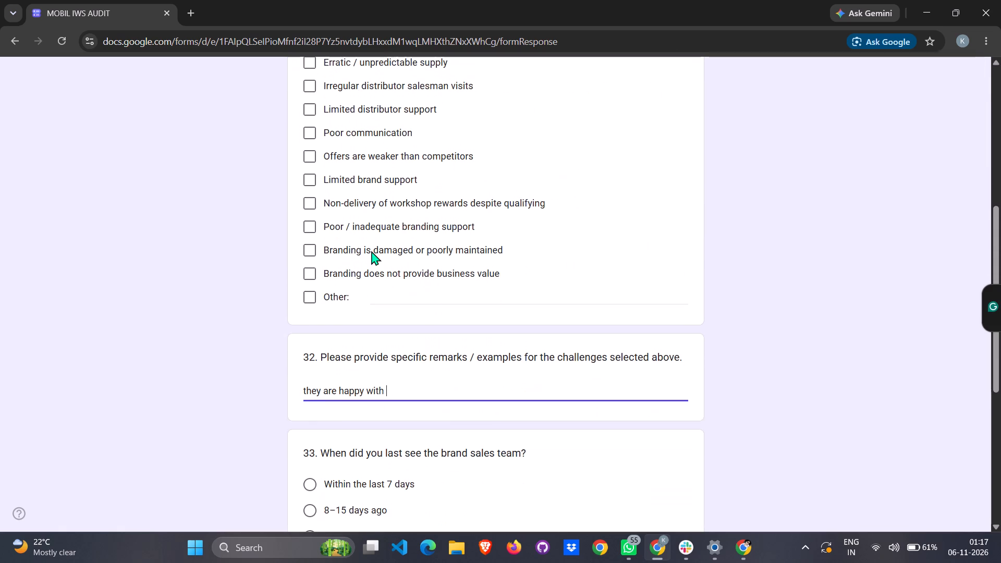
{"action": "scroll", "coordinate": [371, 251], "scroll_direction": "down", "scroll_amount": 1}
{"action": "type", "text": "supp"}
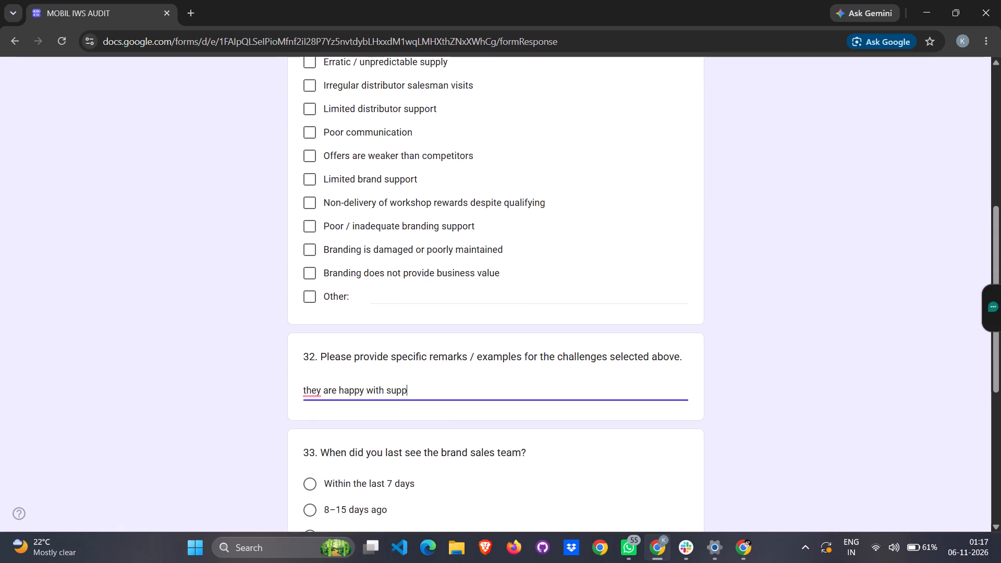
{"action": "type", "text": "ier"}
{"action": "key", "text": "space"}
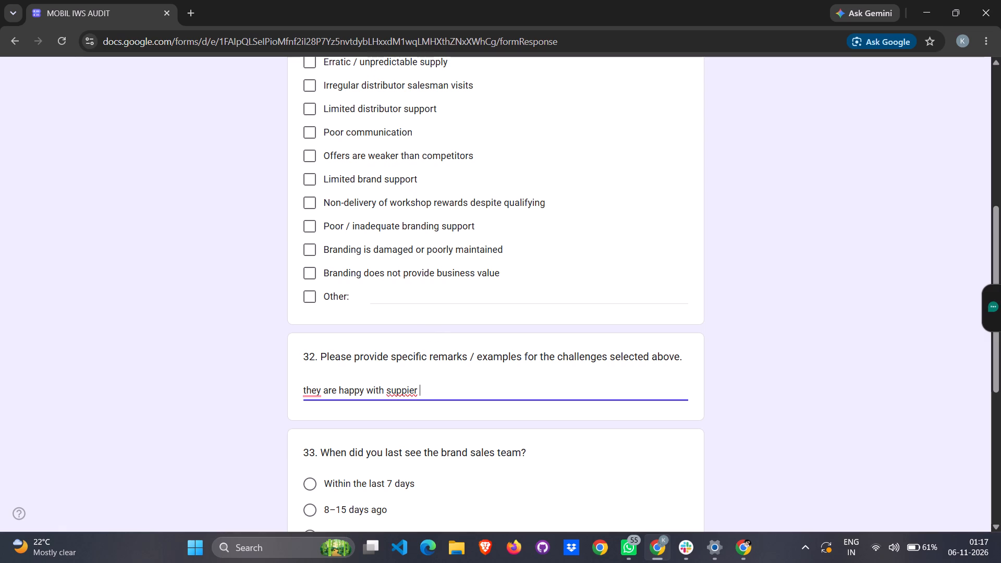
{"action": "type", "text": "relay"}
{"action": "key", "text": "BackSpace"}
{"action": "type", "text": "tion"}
Select "Within the last 7 days" for the last brand sales team visit in question 33 and continue to Section 6.
{"action": "scroll", "coordinate": [457, 390], "scroll_direction": "down", "scroll_amount": 3}
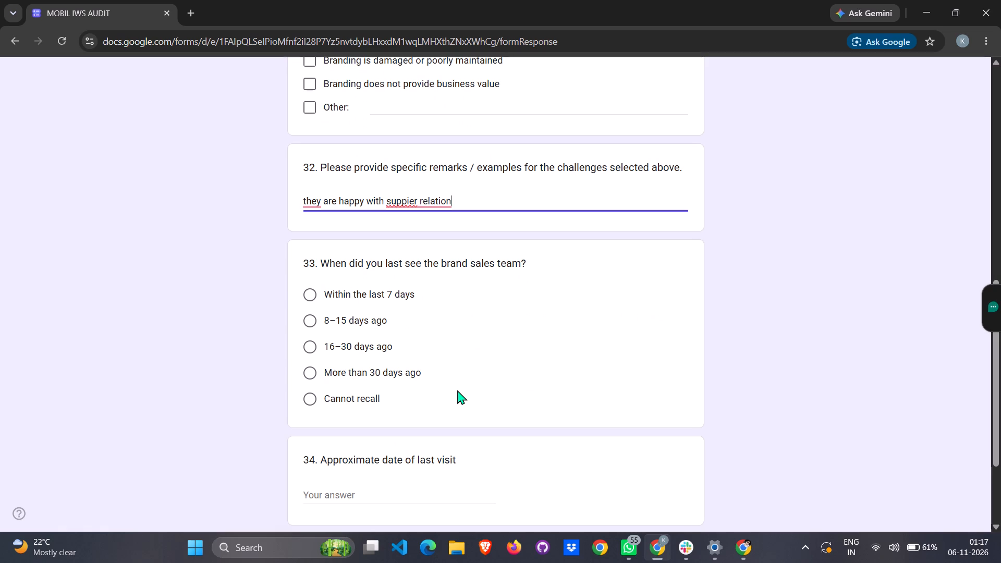
{"action": "left_click", "coordinate": [310, 295]}
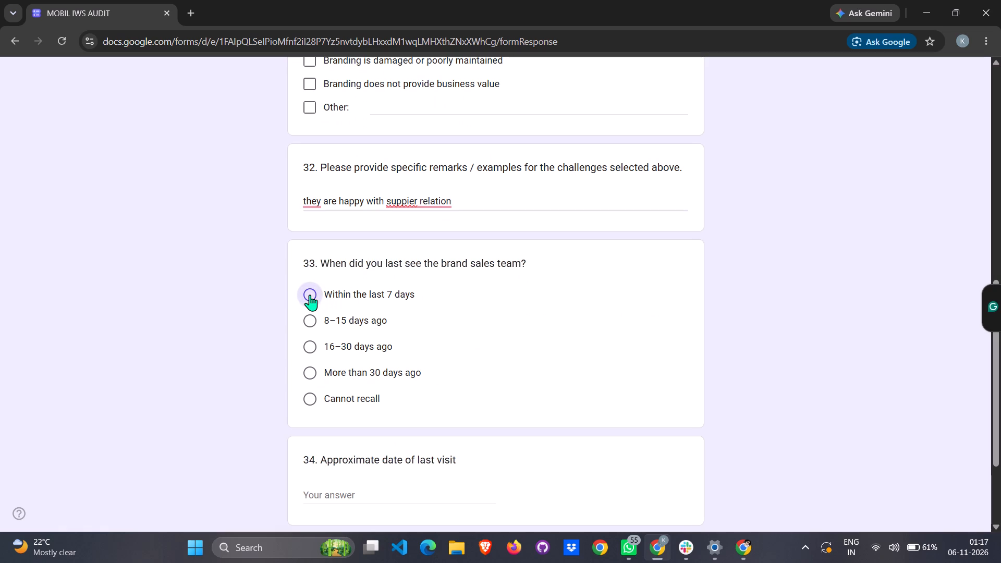
{"action": "scroll", "coordinate": [401, 412], "scroll_direction": "down", "scroll_amount": 3}
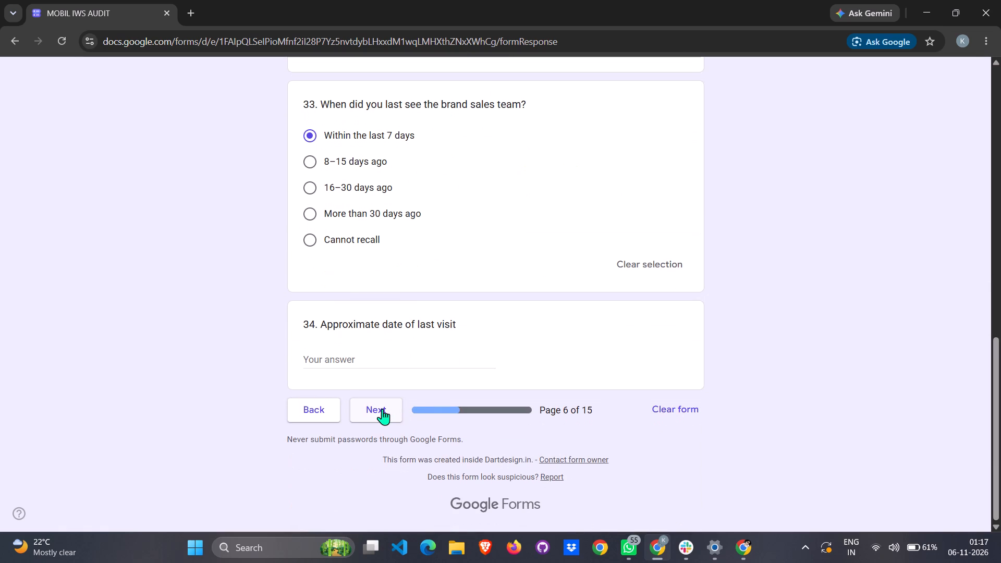
{"action": "left_click", "coordinate": [382, 409]}
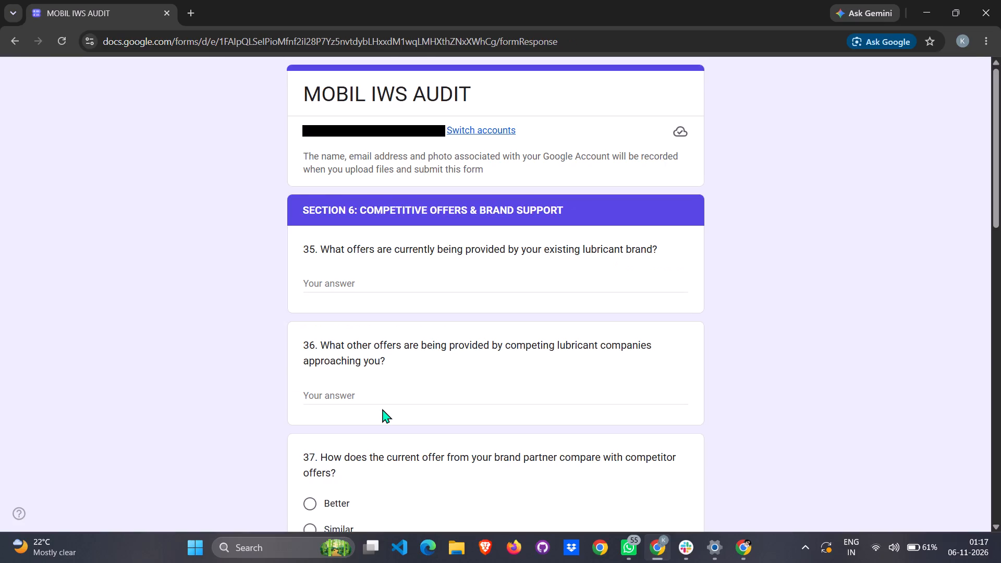
Enter NA for both the existing brand's offers in question 35 and the competing companies' offers in question 36.
{"action": "left_click", "coordinate": [331, 284]}
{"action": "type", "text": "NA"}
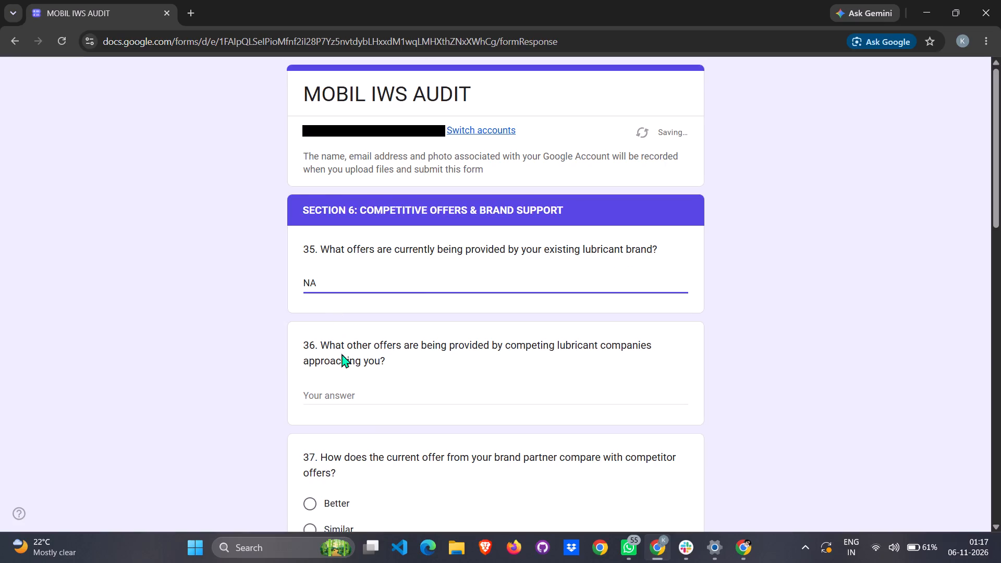
{"action": "left_click", "coordinate": [345, 396]}
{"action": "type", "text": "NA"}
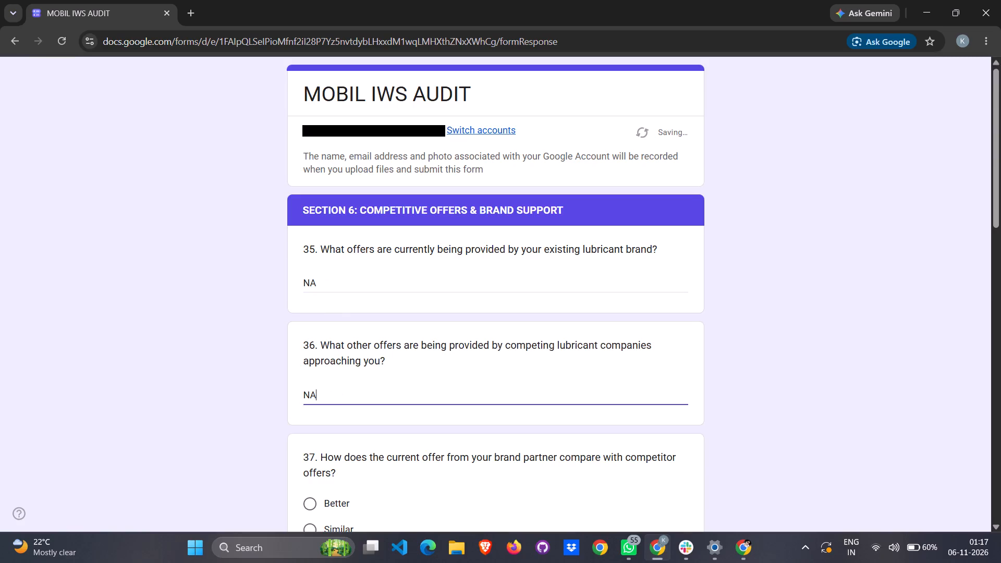
Select "Not sure" in question 37 for how the current offer compares with competitor offers.
{"action": "scroll", "coordinate": [345, 396], "scroll_direction": "down", "scroll_amount": 4}
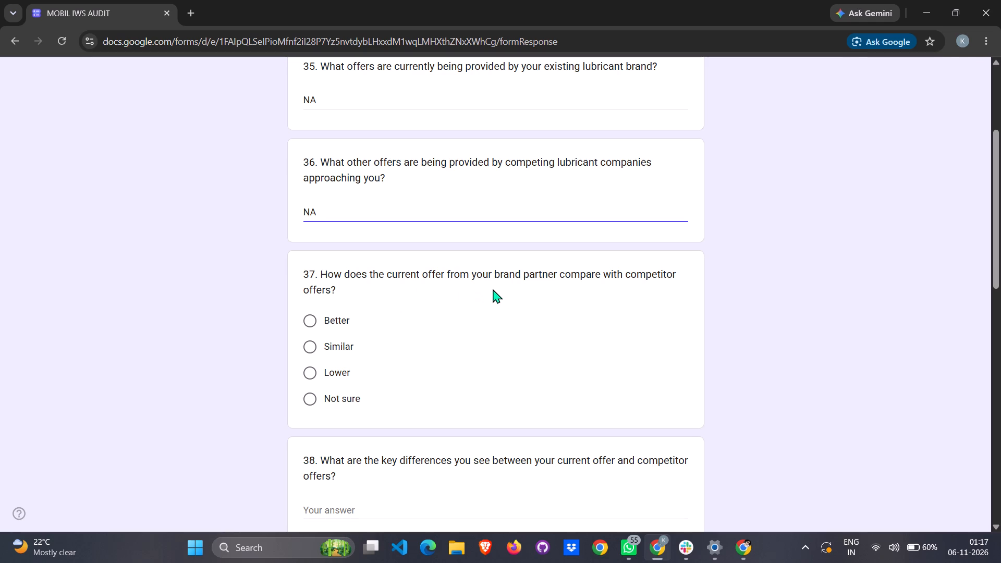
{"action": "left_click", "coordinate": [308, 397]}
Enter "They only use mobil tha dpnt know about offer" as the key differences between offers in question 38.
{"action": "scroll", "coordinate": [433, 397], "scroll_direction": "down", "scroll_amount": 4}
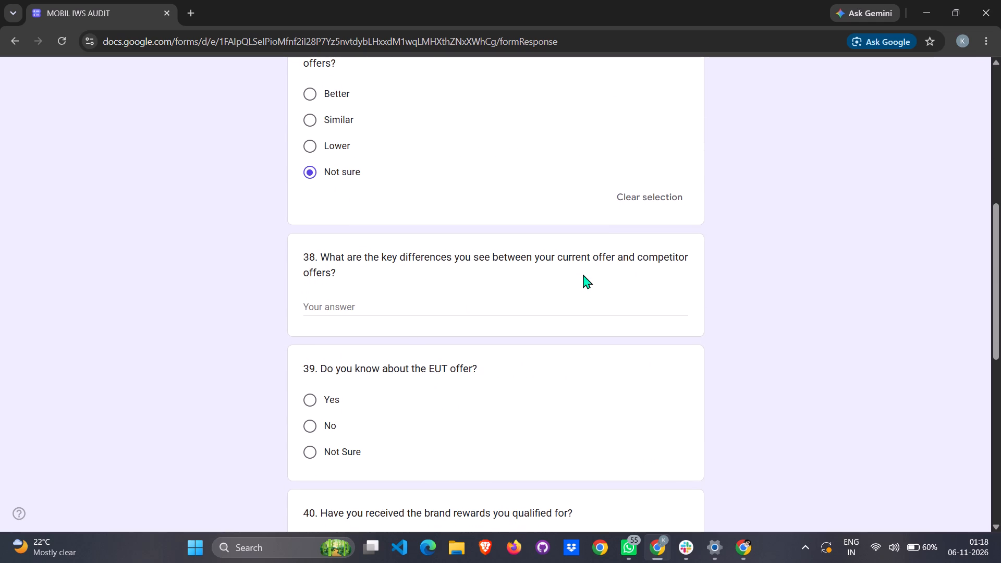
{"action": "left_click", "coordinate": [346, 309]}
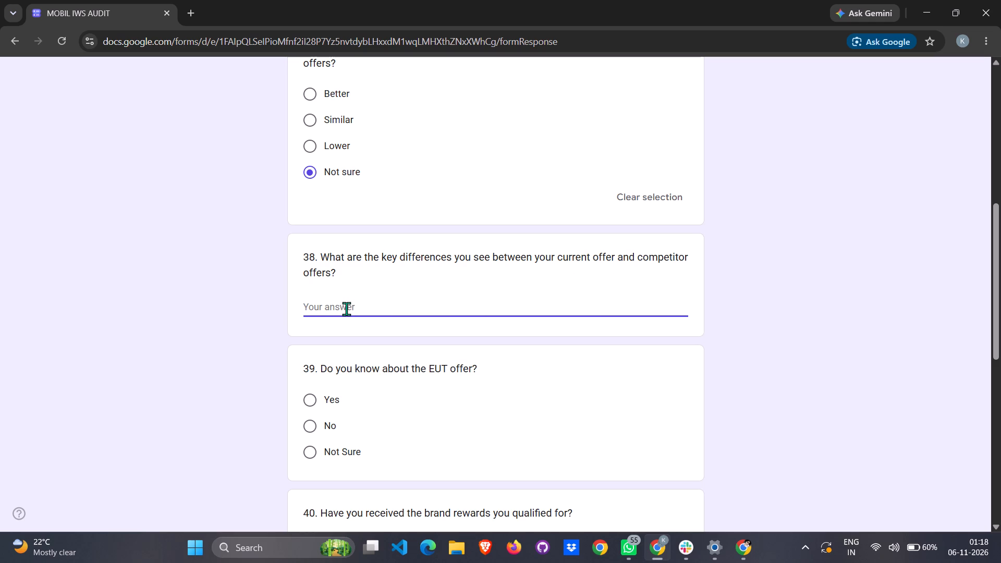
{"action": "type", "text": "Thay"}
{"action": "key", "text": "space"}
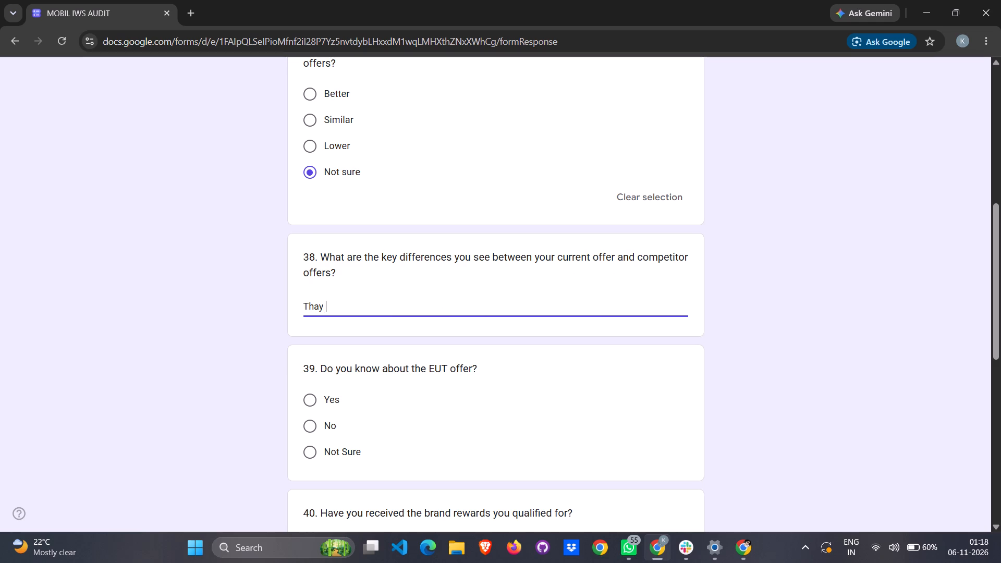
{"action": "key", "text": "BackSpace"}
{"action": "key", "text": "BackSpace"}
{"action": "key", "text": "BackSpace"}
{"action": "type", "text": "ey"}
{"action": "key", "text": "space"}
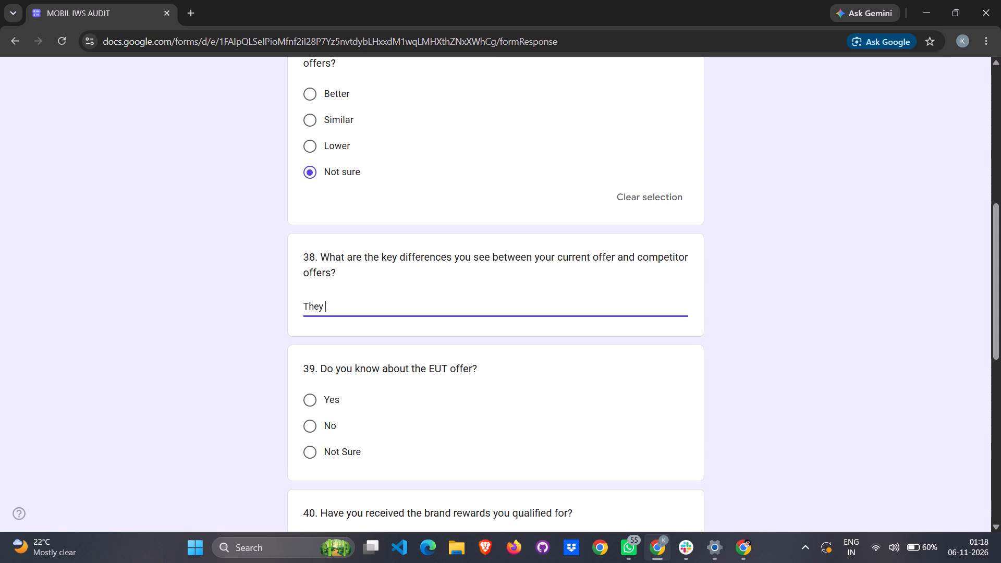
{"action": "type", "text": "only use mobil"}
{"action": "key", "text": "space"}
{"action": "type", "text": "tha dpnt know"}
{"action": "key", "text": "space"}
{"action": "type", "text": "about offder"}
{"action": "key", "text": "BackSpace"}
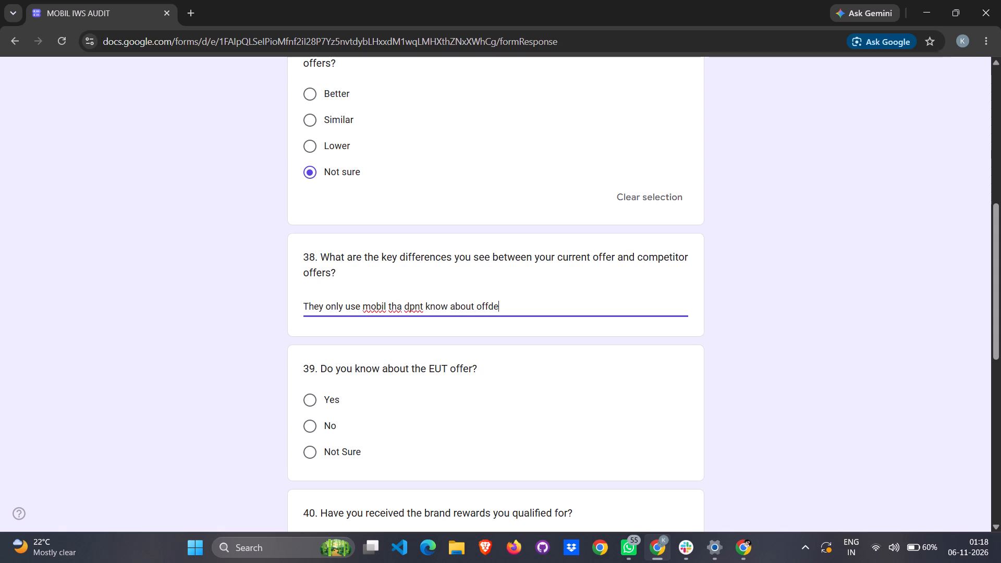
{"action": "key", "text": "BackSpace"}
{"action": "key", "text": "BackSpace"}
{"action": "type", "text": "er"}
Select "No" in question 39 about knowing the EUT offer.
{"action": "scroll", "coordinate": [363, 430], "scroll_direction": "down", "scroll_amount": 2}
{"action": "left_click", "coordinate": [313, 307]}
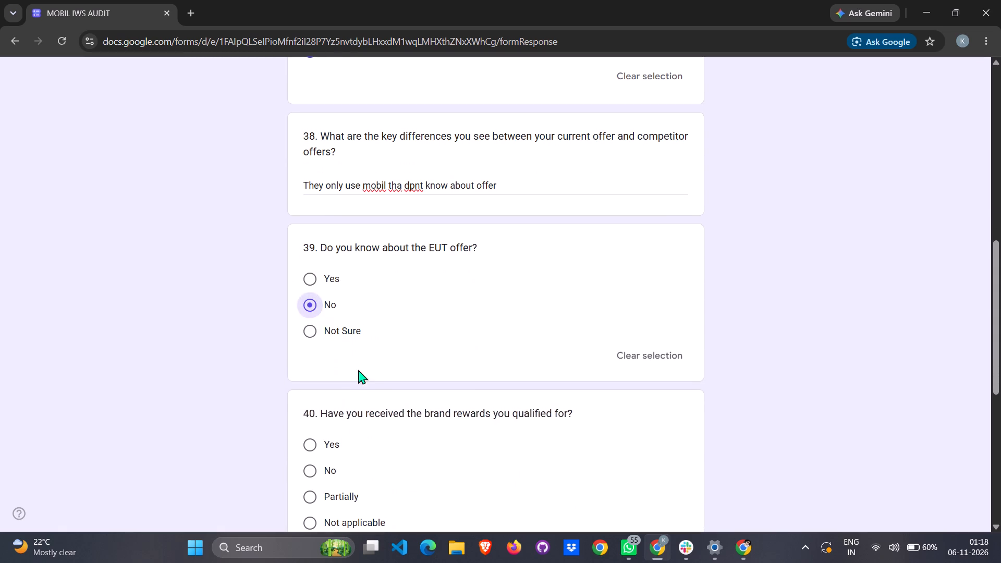
Select "Yes" in question 40 about received brand rewards and continue to Section 7, leaving questions 41 and 42 blank.
{"action": "scroll", "coordinate": [385, 415], "scroll_direction": "down", "scroll_amount": 3}
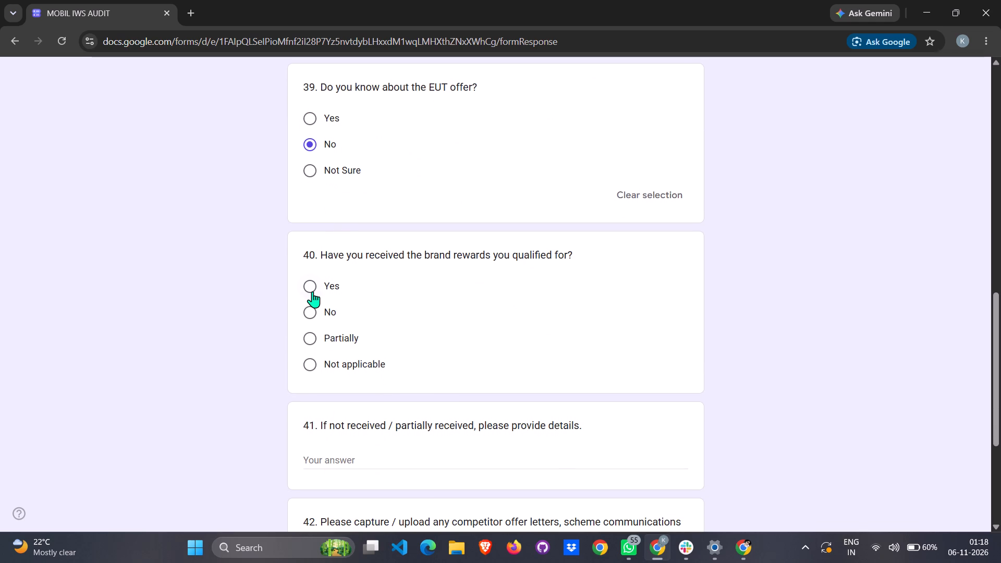
{"action": "left_click", "coordinate": [312, 291]}
{"action": "scroll", "coordinate": [401, 385], "scroll_direction": "down", "scroll_amount": 3}
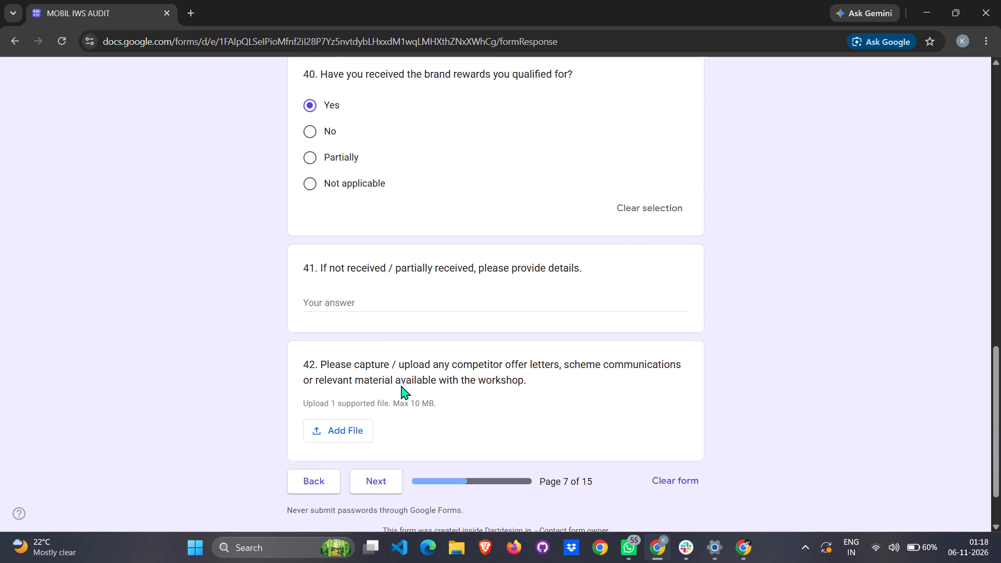
{"action": "scroll", "coordinate": [401, 385], "scroll_direction": "down", "scroll_amount": 2}
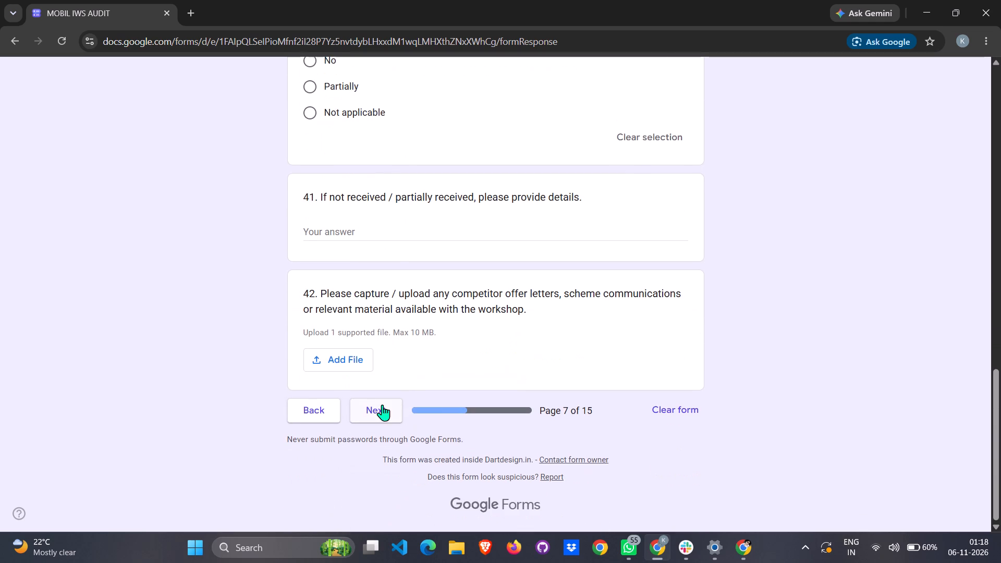
{"action": "left_click", "coordinate": [379, 412]}
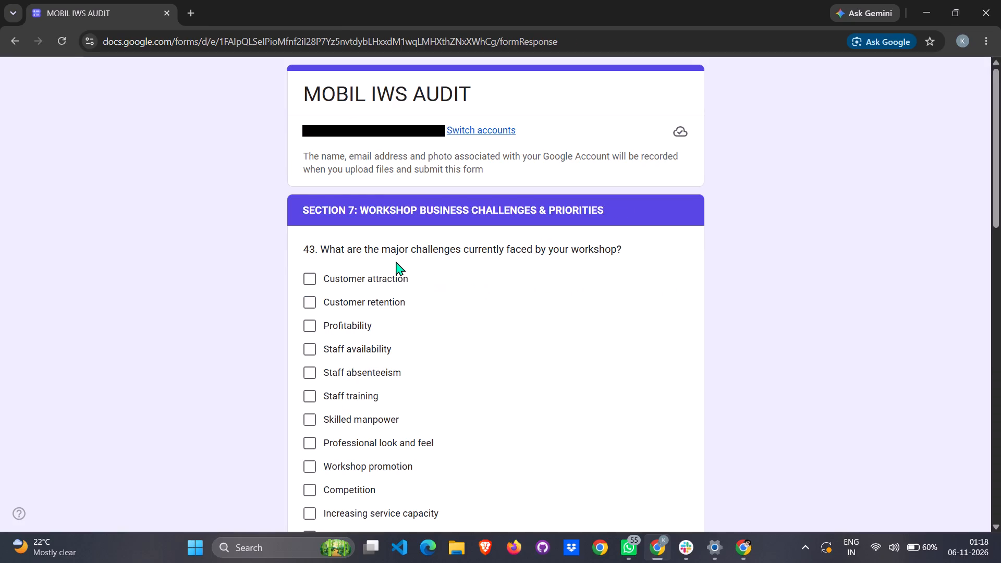
{"action": "scroll", "coordinate": [396, 261], "scroll_direction": "down", "scroll_amount": 1}
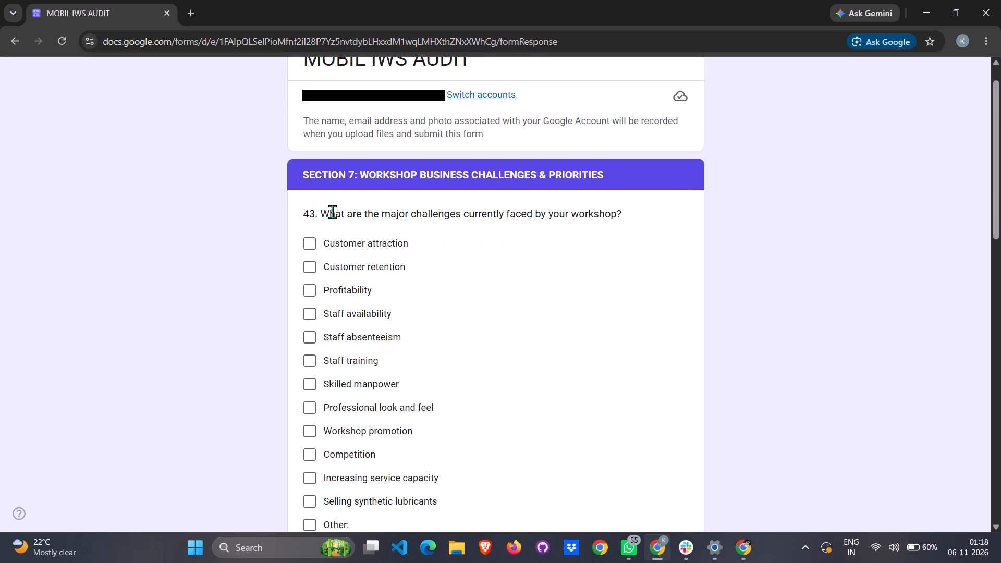
{"action": "left_click_drag", "start_coordinate": [316, 203], "coordinate": [479, 524]}
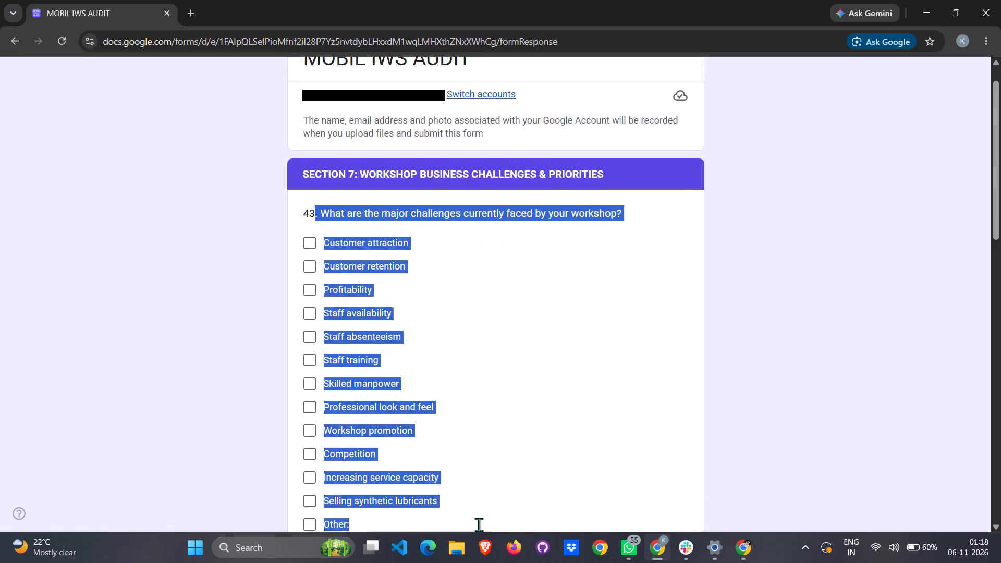
{"action": "left_click_drag", "start_coordinate": [479, 524], "coordinate": [489, 1]}
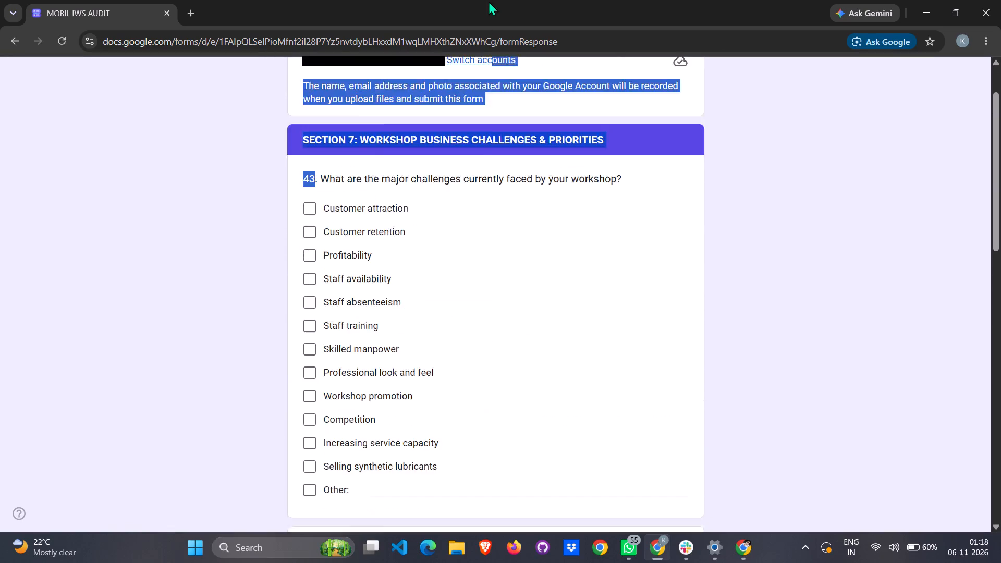
{"action": "left_click_drag", "start_coordinate": [489, 1], "coordinate": [508, 459]}
{"action": "key", "text": "Down"}
{"action": "key", "text": "Down"}
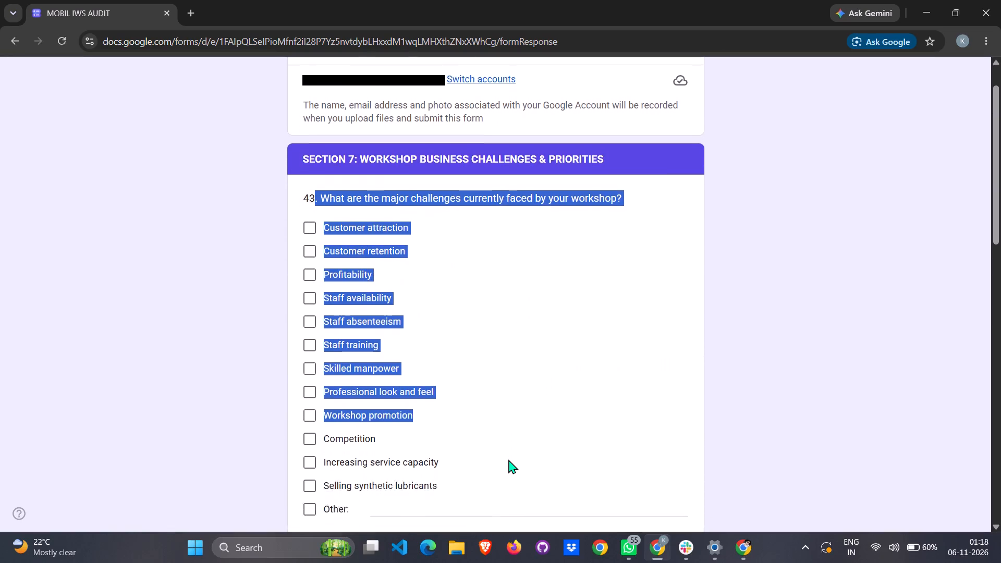
{"action": "left_click_drag", "start_coordinate": [508, 459], "coordinate": [394, 464]}
{"action": "key", "text": "Down"}
{"action": "key", "text": "Down"}
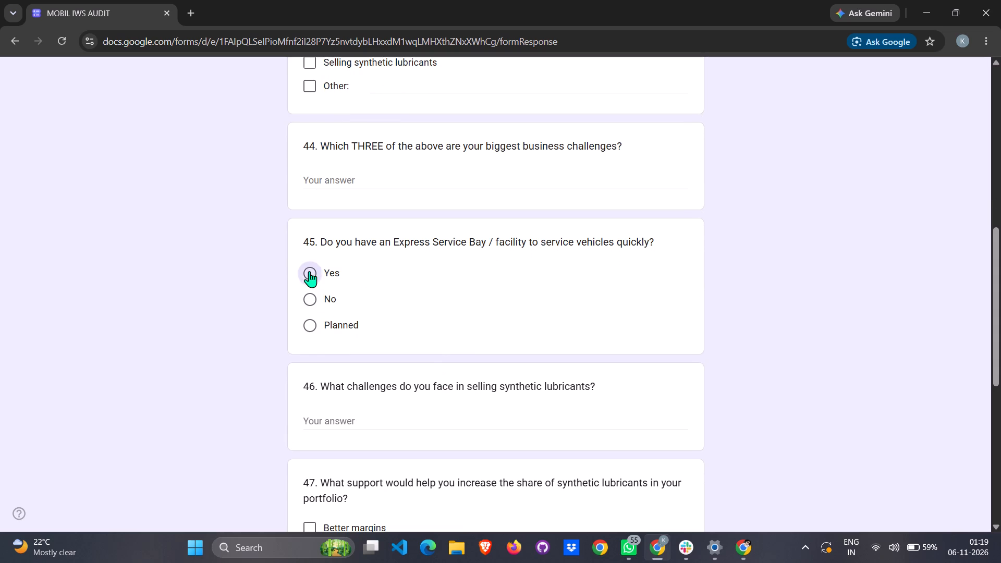
Leave questions 46 and 47 on synthetic lubricants blank and continue to Section 8.
{"action": "scroll", "coordinate": [398, 335], "scroll_direction": "down", "scroll_amount": 3}
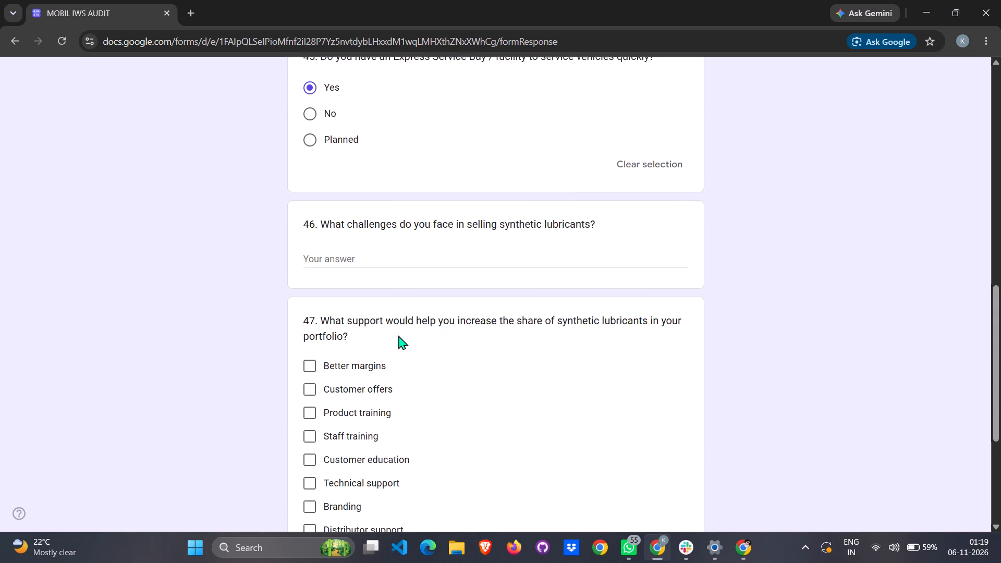
{"action": "scroll", "coordinate": [398, 335], "scroll_direction": "down", "scroll_amount": 3}
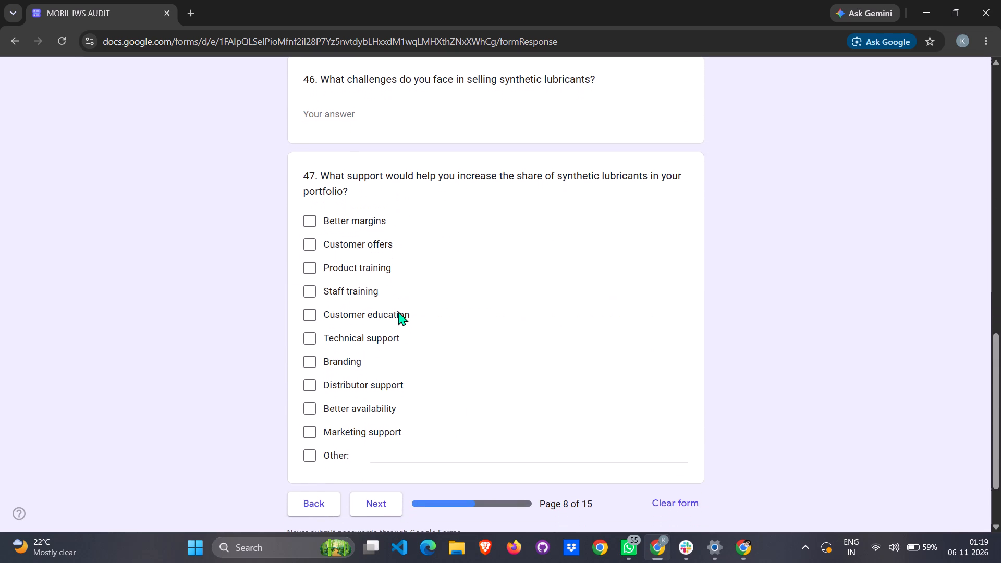
{"action": "scroll", "coordinate": [398, 311], "scroll_direction": "down", "scroll_amount": 1}
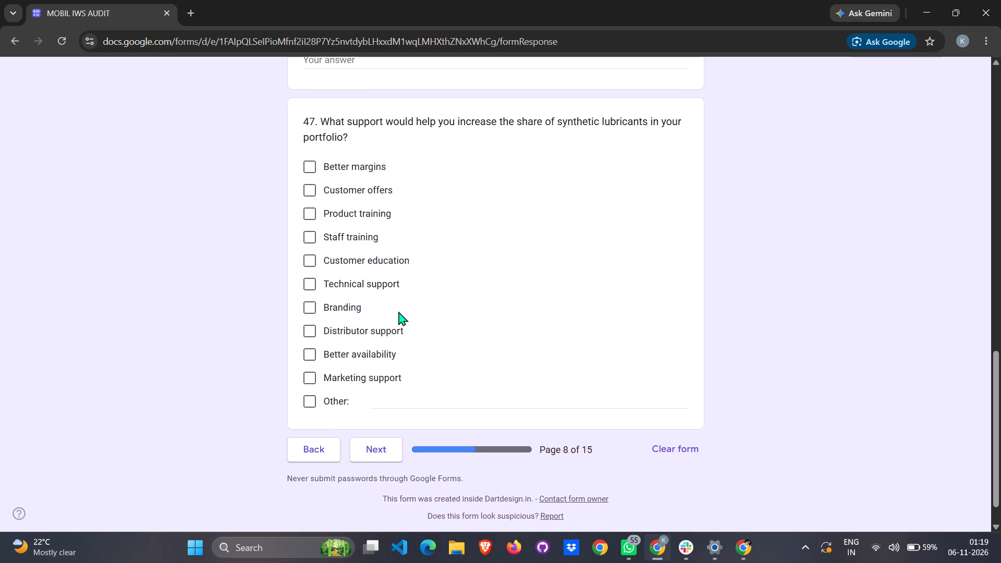
{"action": "scroll", "coordinate": [398, 311], "scroll_direction": "down", "scroll_amount": 2}
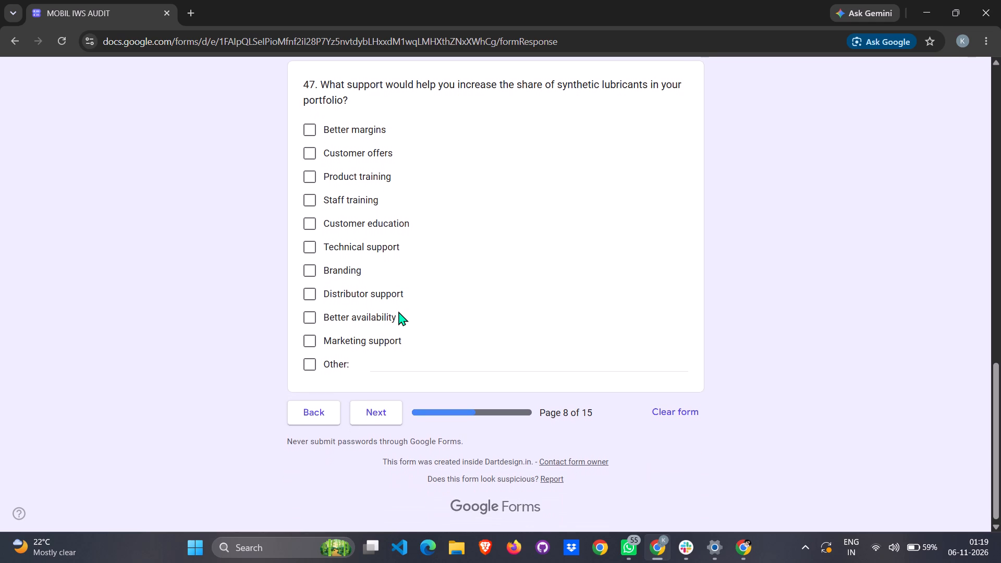
{"action": "left_click", "coordinate": [376, 410]}
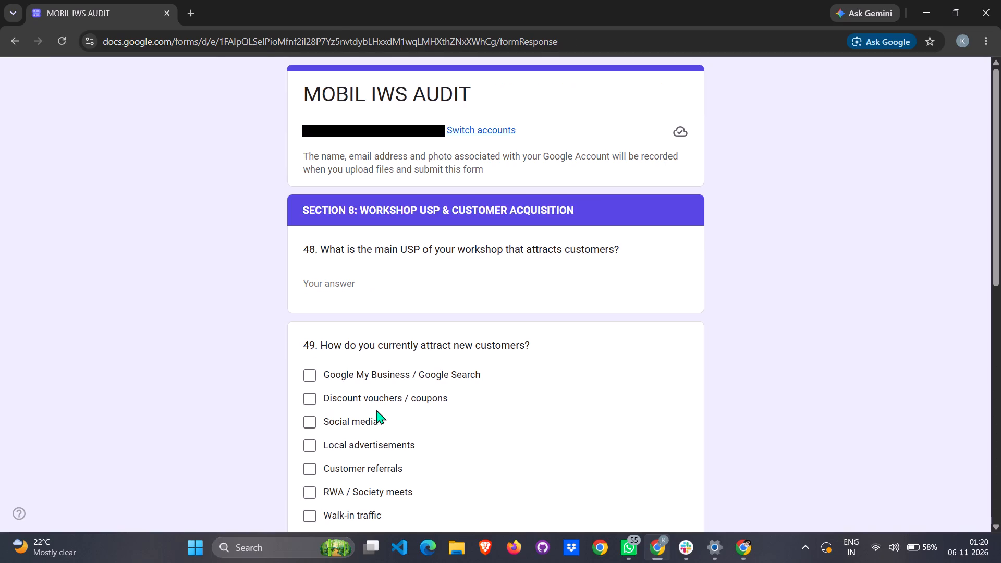
Check Social media and Customer referrals in question 49 as the ways of attracting new customers.
{"action": "scroll", "coordinate": [376, 410], "scroll_direction": "down", "scroll_amount": 2}
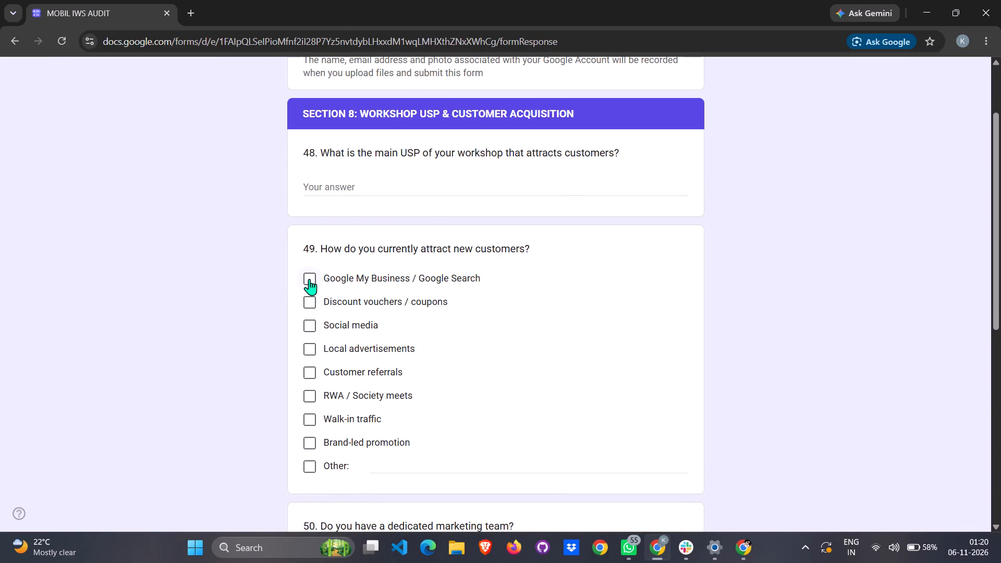
{"action": "left_click_drag", "start_coordinate": [309, 279], "coordinate": [314, 329]}
{"action": "left_click", "coordinate": [314, 329]}
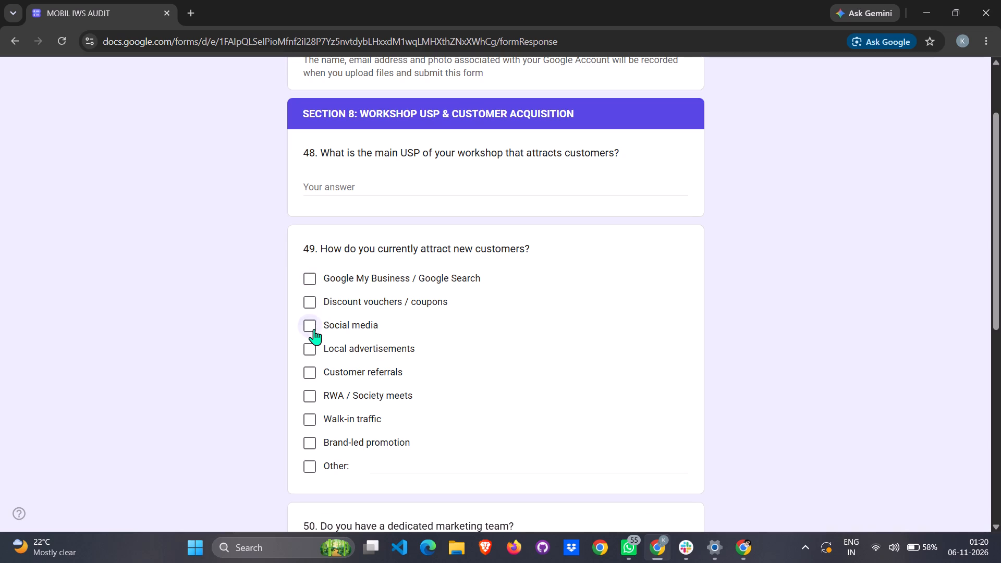
{"action": "left_click", "coordinate": [312, 371]}
Also check Walk-in traffic in question 49 and select "No" for a dedicated marketing team in question 50.
{"action": "left_click", "coordinate": [310, 420]}
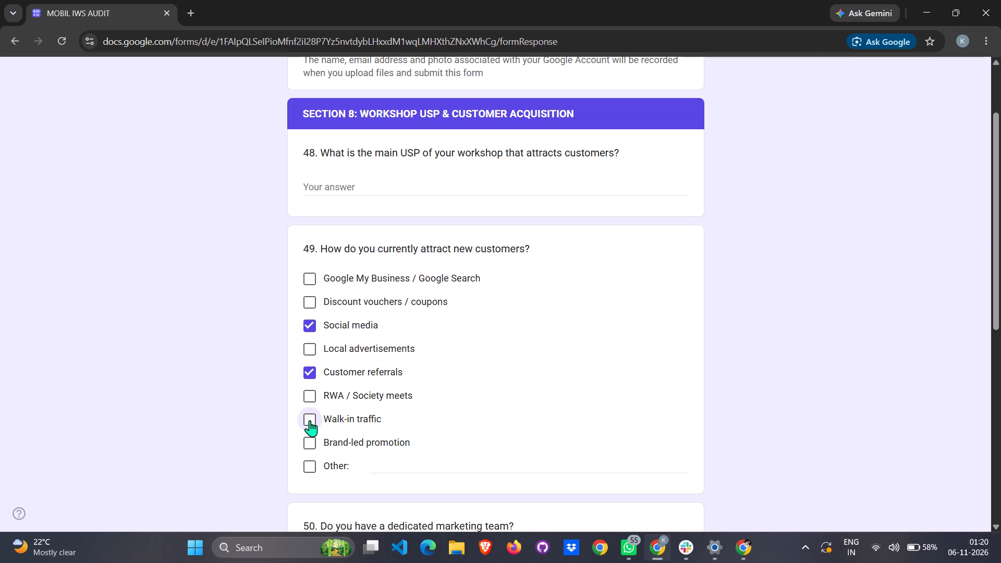
{"action": "scroll", "coordinate": [393, 453], "scroll_direction": "down", "scroll_amount": 3}
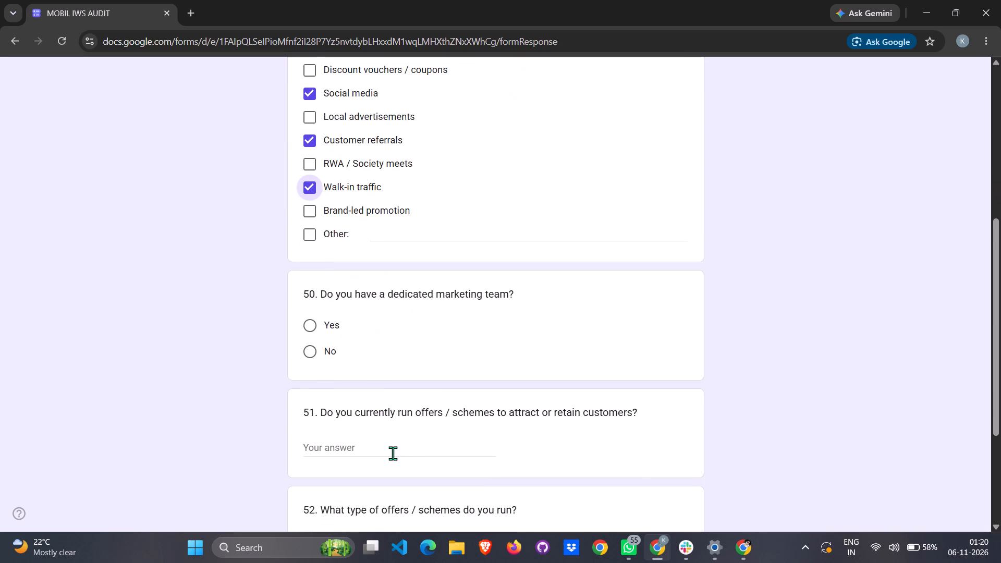
{"action": "left_click", "coordinate": [312, 356]}
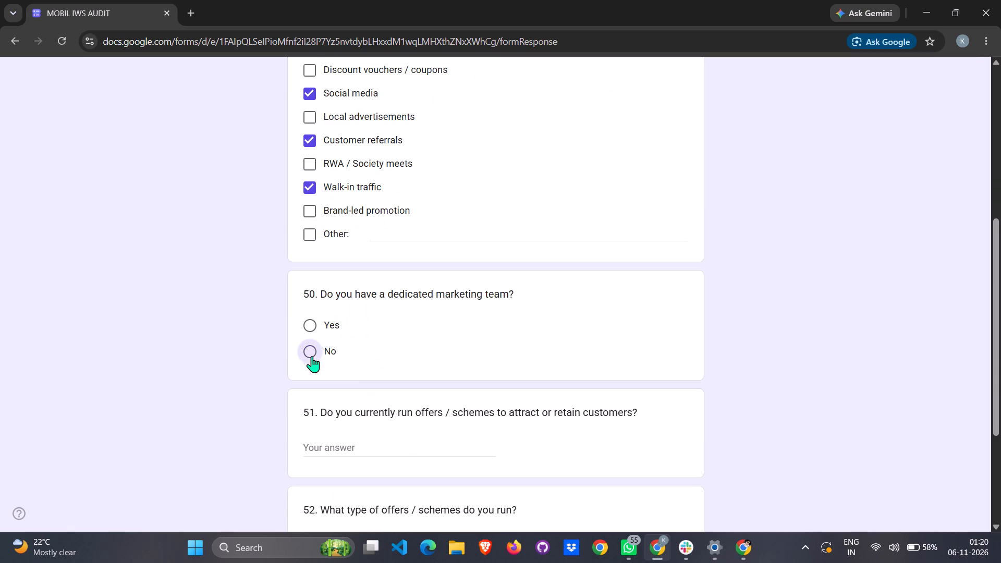
Answer "No" to questions 51 and 52 on customer offers and schemes, and continue to Section 9.
{"action": "scroll", "coordinate": [363, 408], "scroll_direction": "down", "scroll_amount": 2}
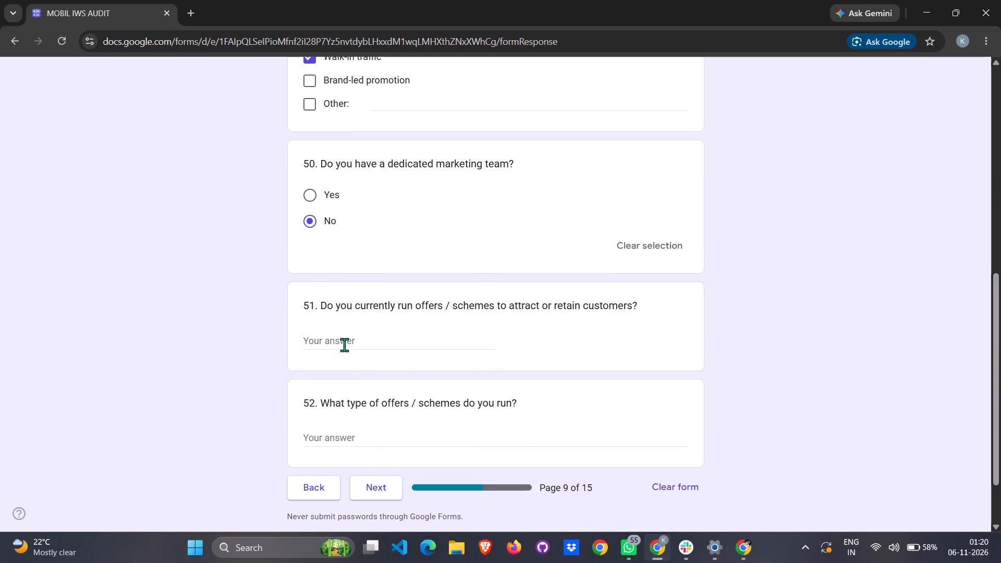
{"action": "scroll", "coordinate": [370, 444], "scroll_direction": "down", "scroll_amount": 1}
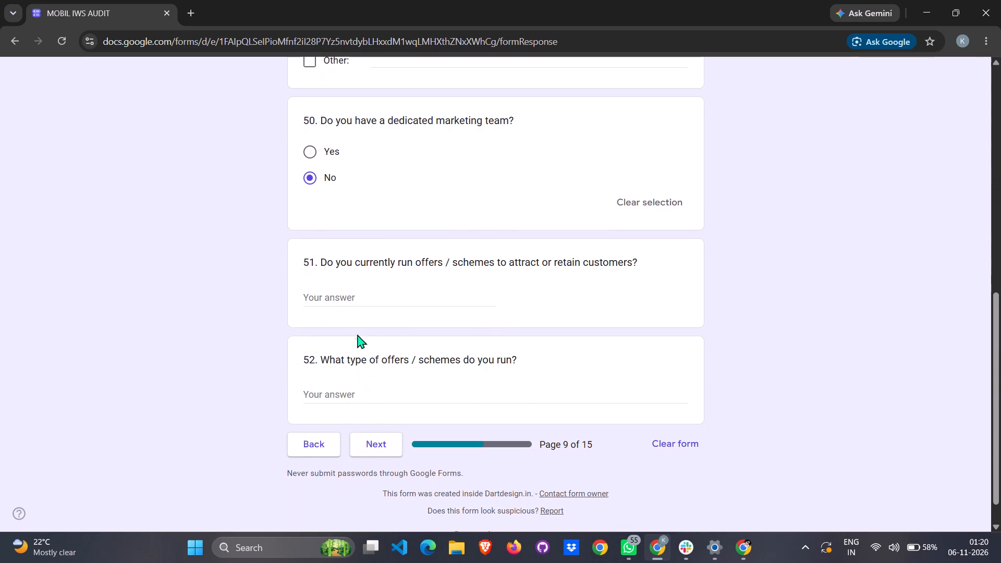
{"action": "left_click", "coordinate": [342, 296]}
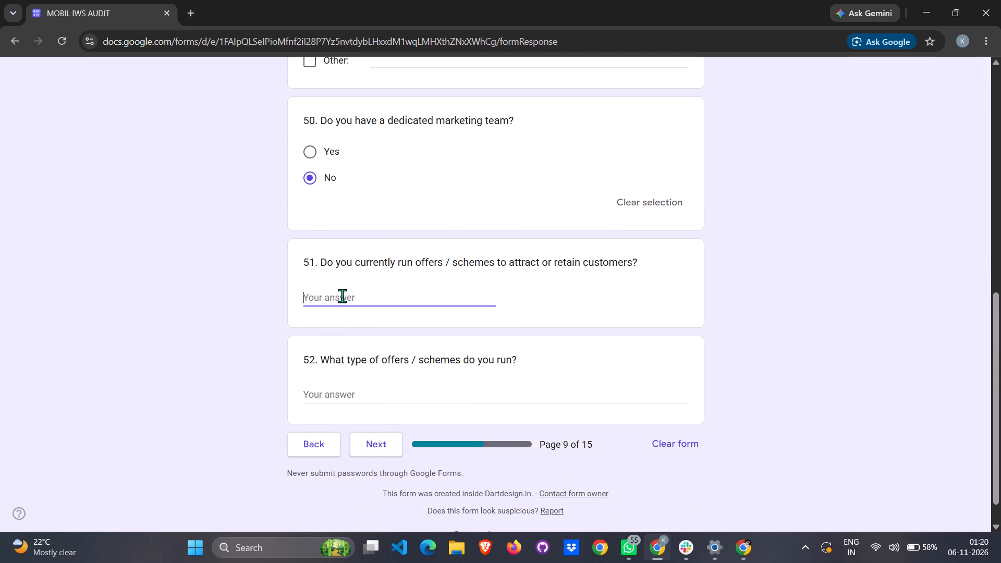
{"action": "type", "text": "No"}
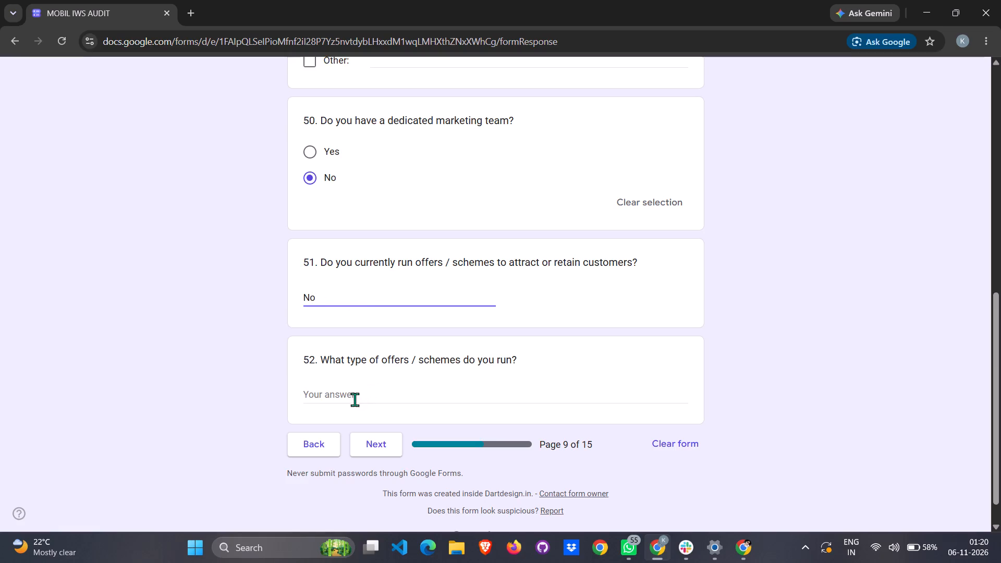
{"action": "left_click", "coordinate": [355, 399]}
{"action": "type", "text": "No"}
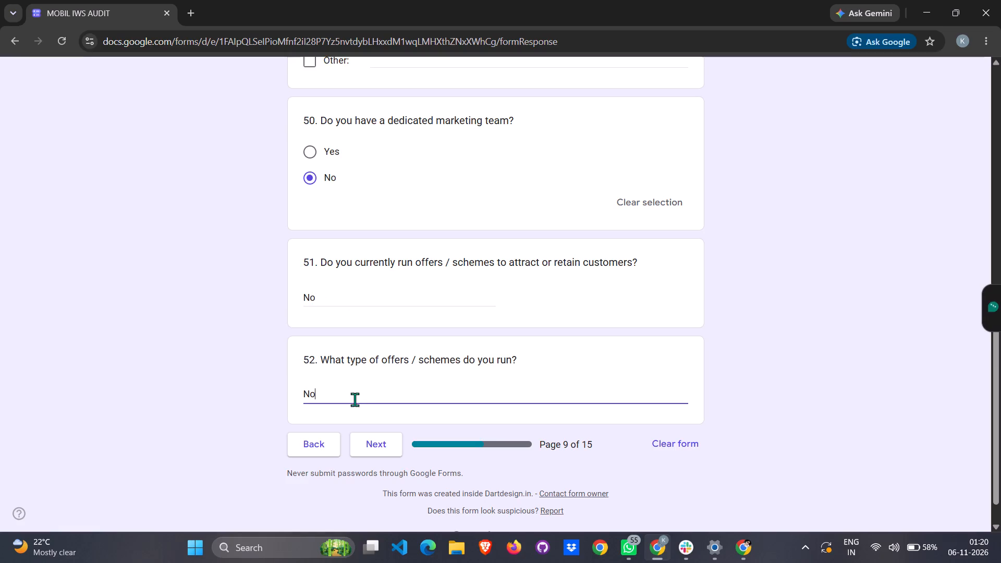
{"action": "left_click", "coordinate": [372, 439]}
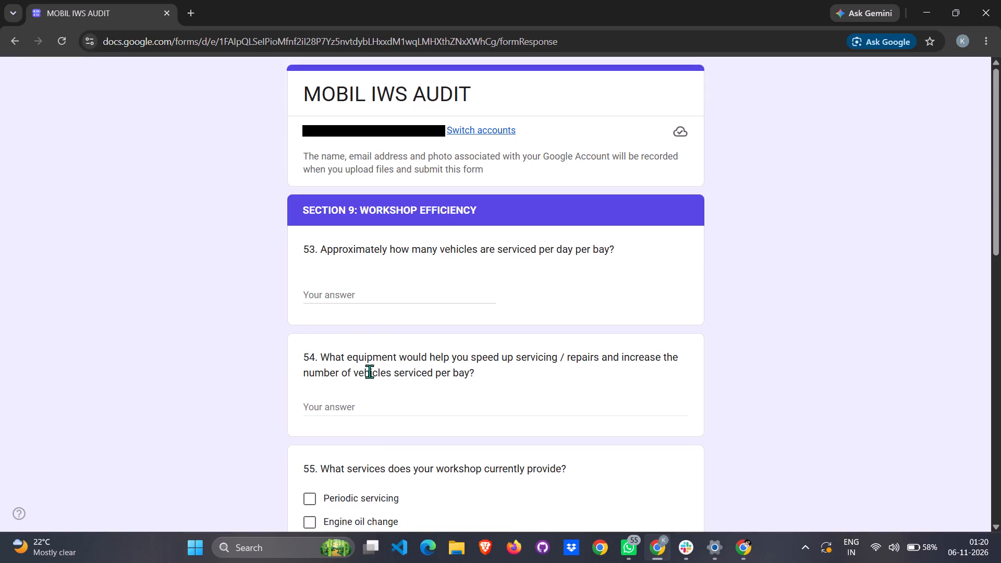
Enter 10 vehicles serviced per day per bay in question 53 and "Nothing" for helpful equipment in question 54.
{"action": "left_click", "coordinate": [345, 293]}
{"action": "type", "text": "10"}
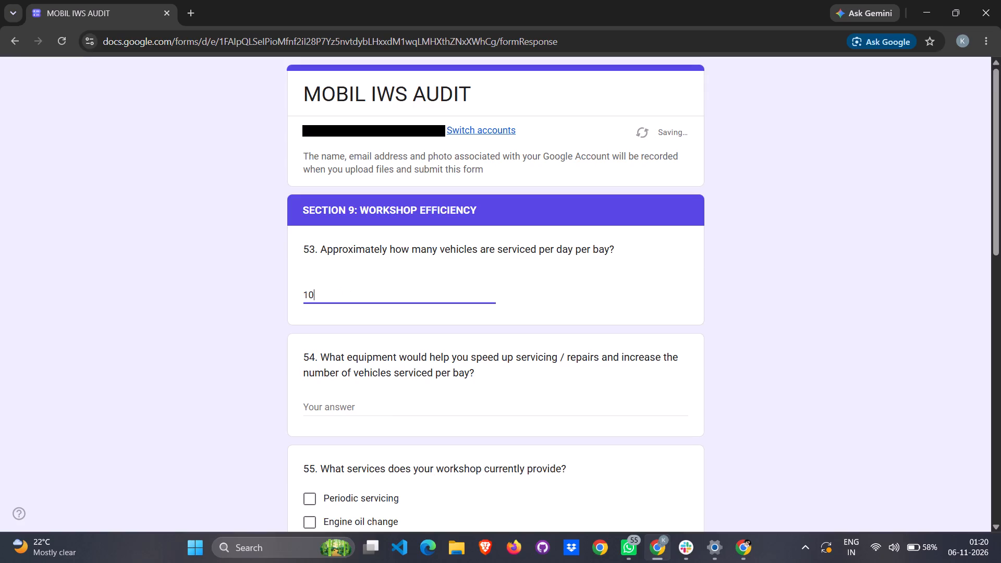
{"action": "left_click", "coordinate": [381, 409]}
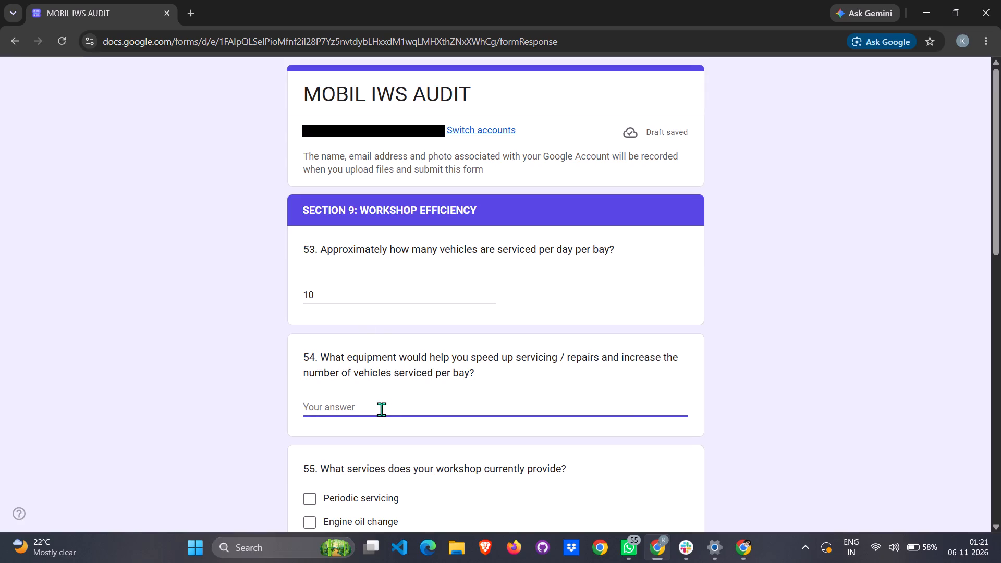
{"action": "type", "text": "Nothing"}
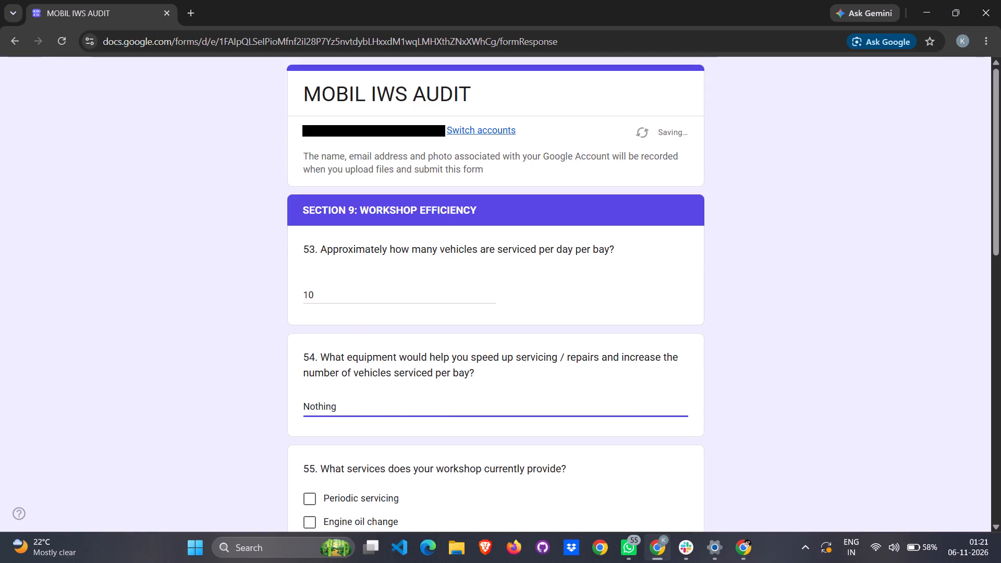
Check Engine oil change, General repairs, Diagnostics, Brake service, Suspension work and Detailing / cleaning as the services provided in question 55.
{"action": "scroll", "coordinate": [416, 477], "scroll_direction": "down", "scroll_amount": 2}
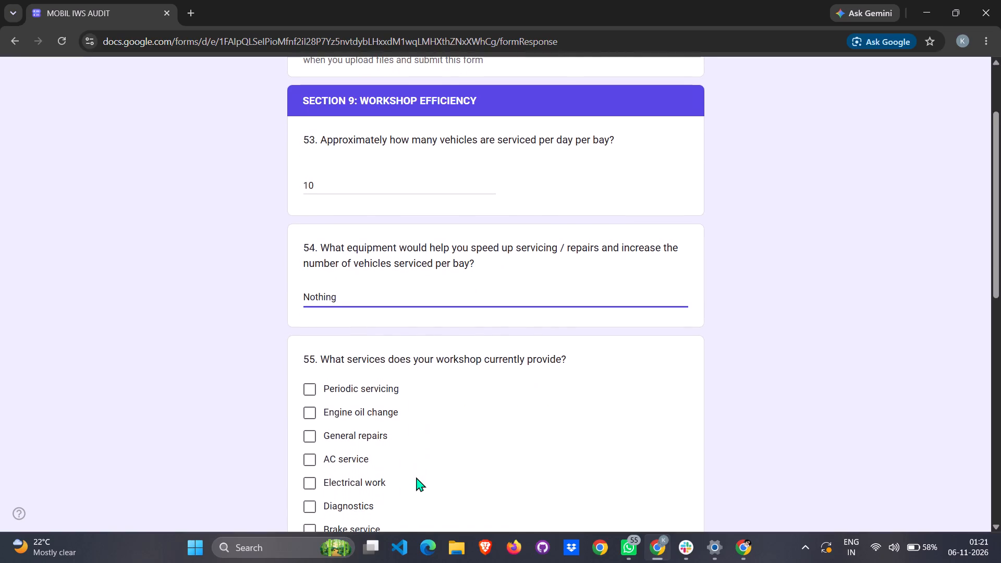
{"action": "scroll", "coordinate": [416, 477], "scroll_direction": "down", "scroll_amount": 4}
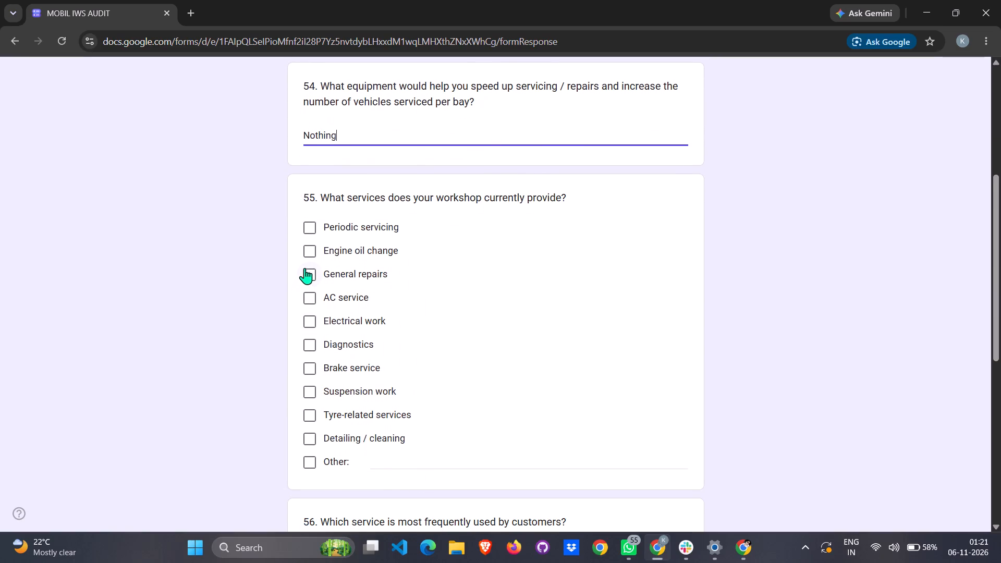
{"action": "left_click", "coordinate": [313, 255]}
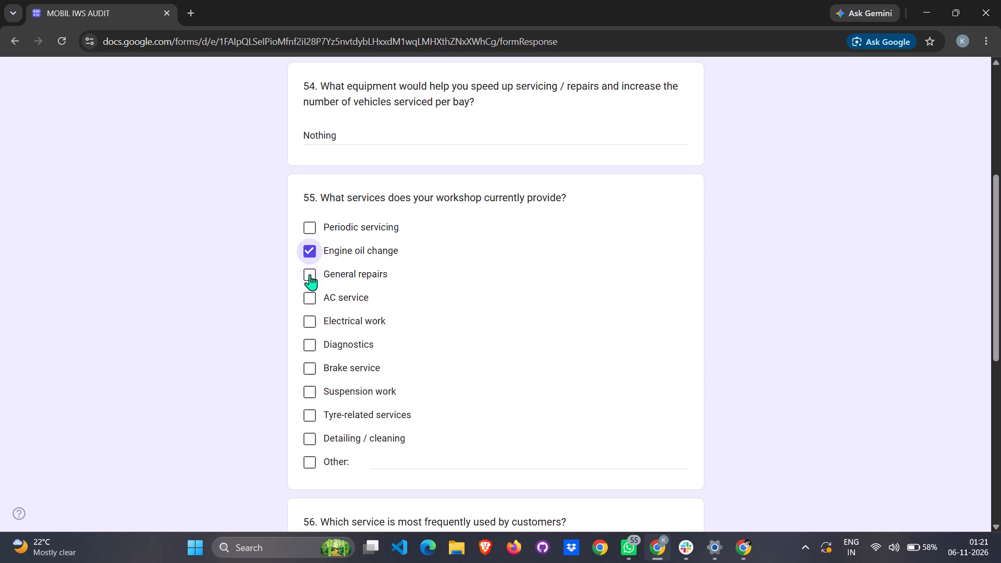
{"action": "left_click", "coordinate": [310, 274]}
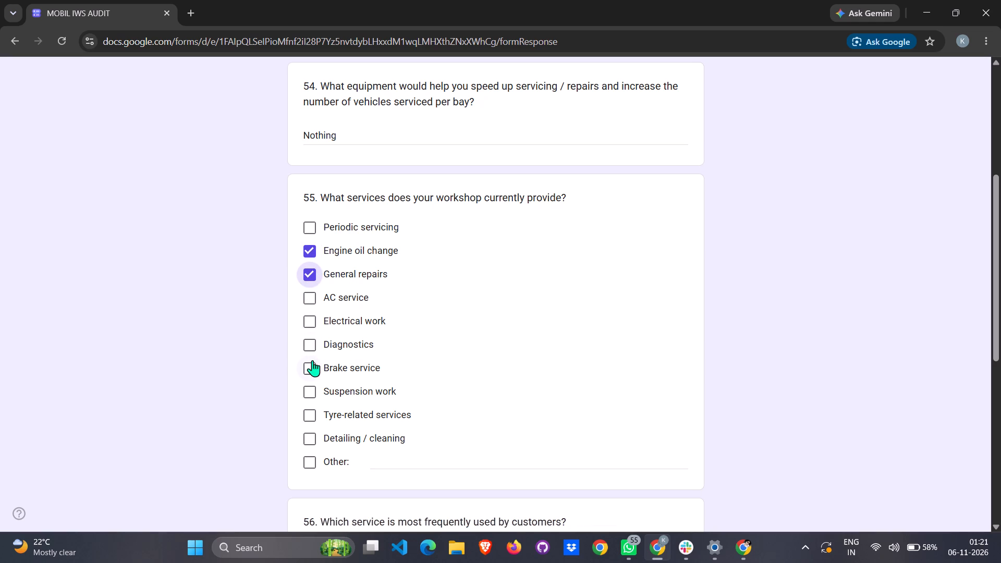
{"action": "left_click", "coordinate": [309, 344]}
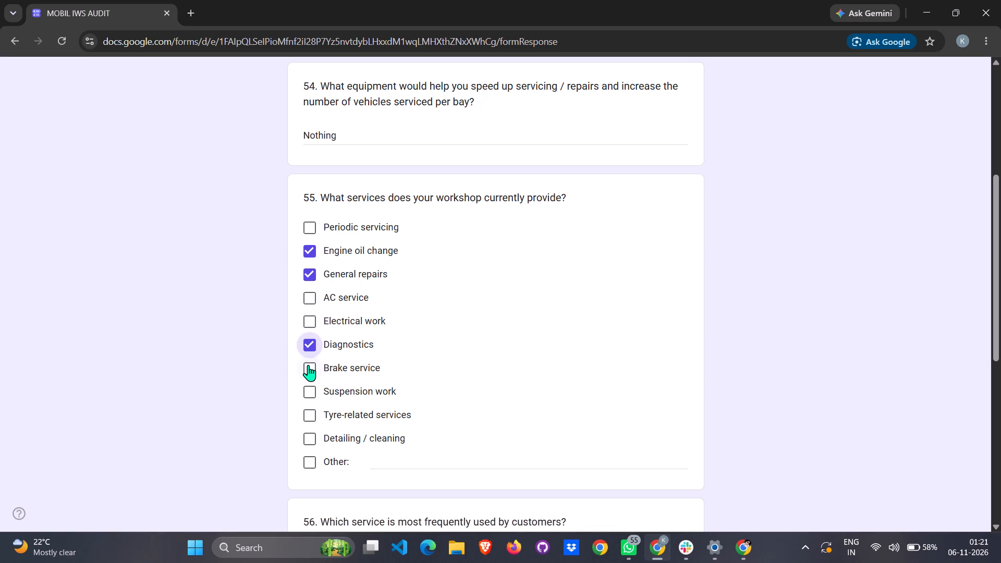
{"action": "left_click", "coordinate": [309, 366]}
{"action": "left_click", "coordinate": [309, 397]}
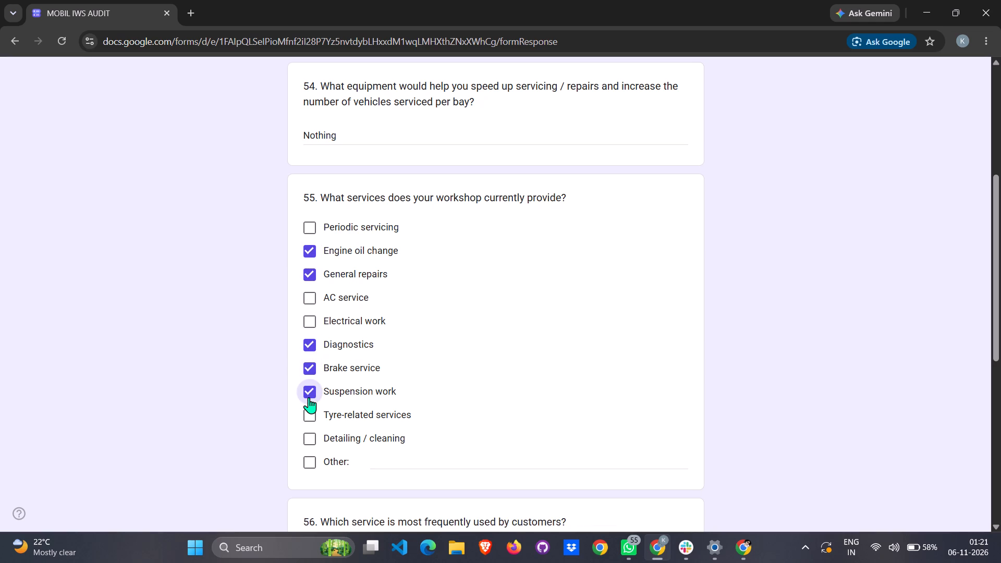
{"action": "scroll", "coordinate": [390, 454], "scroll_direction": "down", "scroll_amount": 5}
{"action": "scroll", "coordinate": [390, 454], "scroll_direction": "up", "scroll_amount": 1}
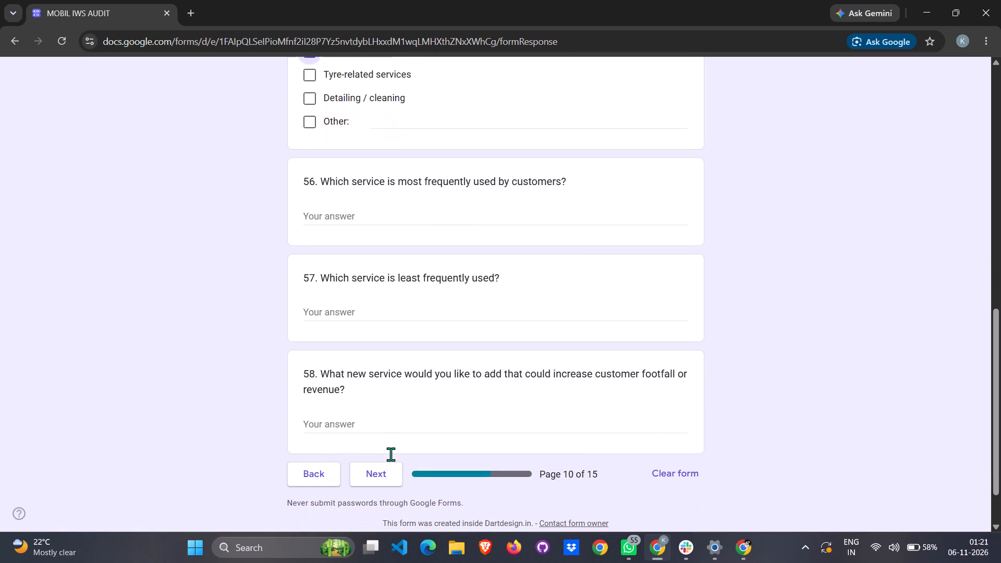
{"action": "scroll", "coordinate": [390, 454], "scroll_direction": "up", "scroll_amount": 1}
{"action": "scroll", "coordinate": [390, 454], "scroll_direction": "down", "scroll_amount": 2}
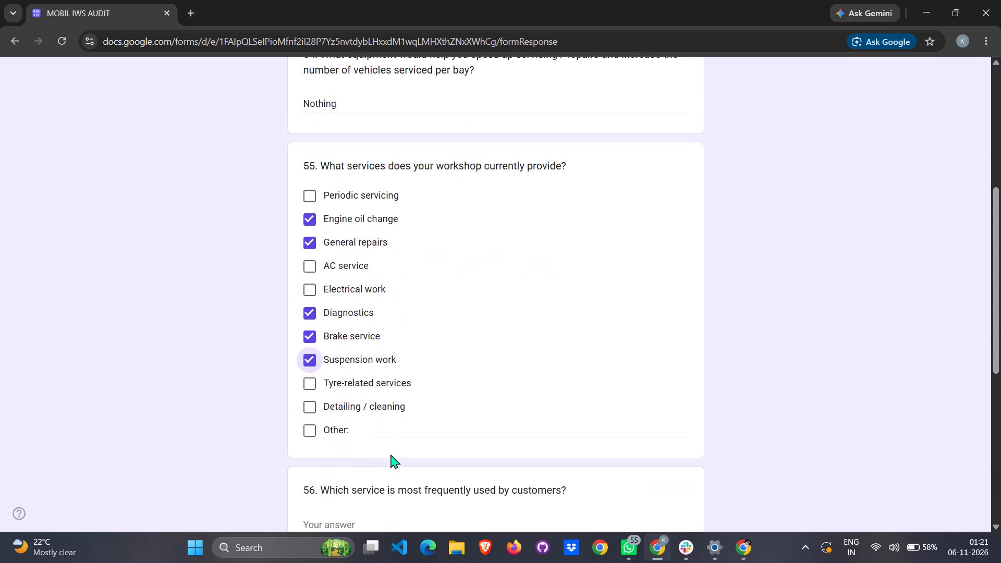
{"action": "left_click", "coordinate": [310, 400]}
Enter "regular oil changed service" as the service most frequently used by customers in question 56.
{"action": "scroll", "coordinate": [385, 421], "scroll_direction": "down", "scroll_amount": 1}
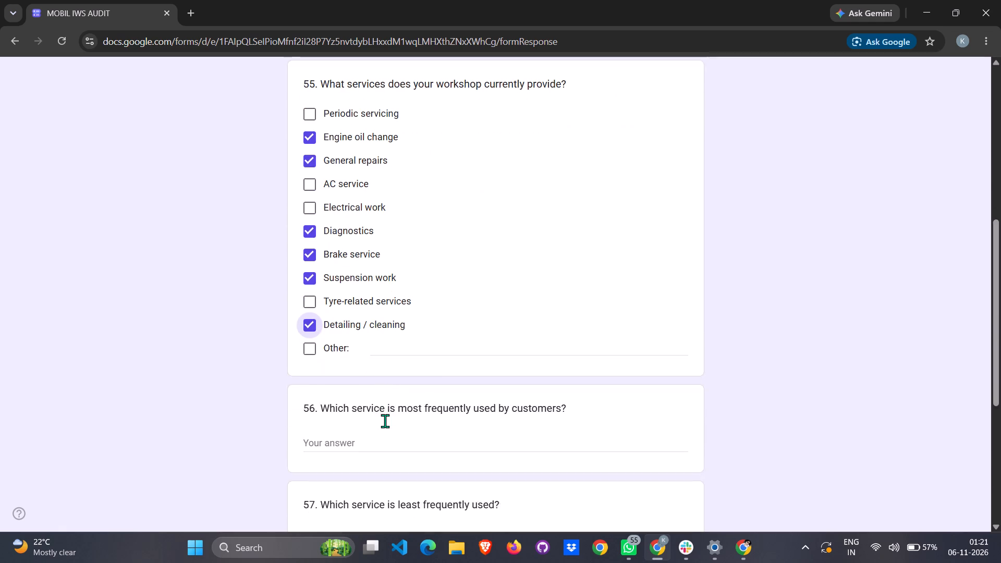
{"action": "scroll", "coordinate": [385, 421], "scroll_direction": "down", "scroll_amount": 3}
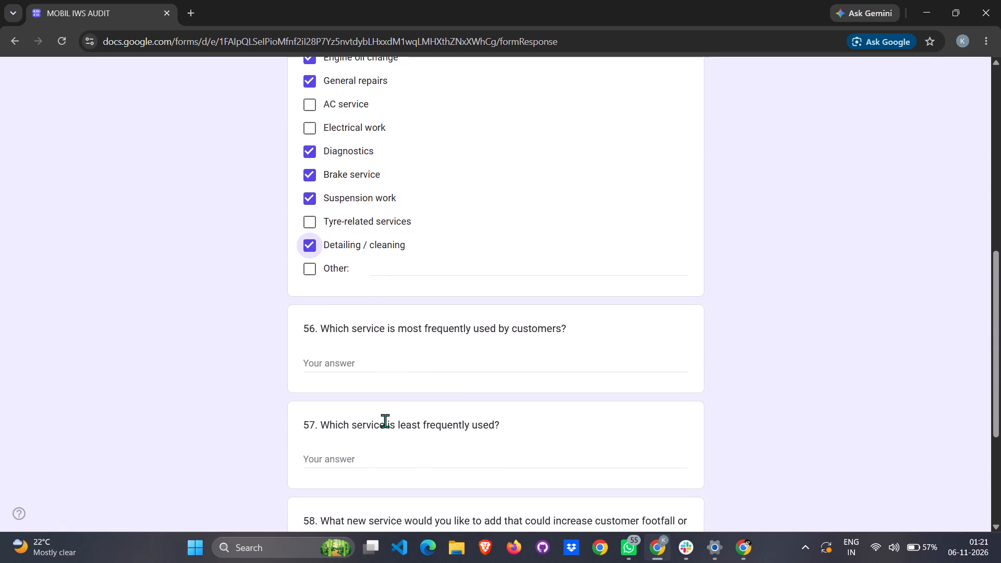
{"action": "scroll", "coordinate": [385, 421], "scroll_direction": "up", "scroll_amount": 1}
{"action": "scroll", "coordinate": [385, 421], "scroll_direction": "down", "scroll_amount": 1}
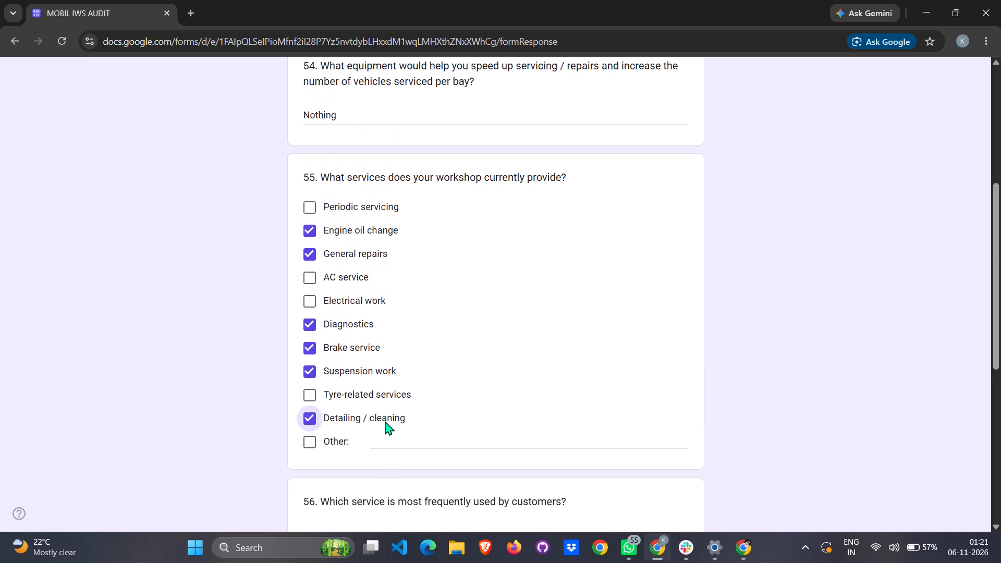
{"action": "scroll", "coordinate": [385, 421], "scroll_direction": "down", "scroll_amount": 1}
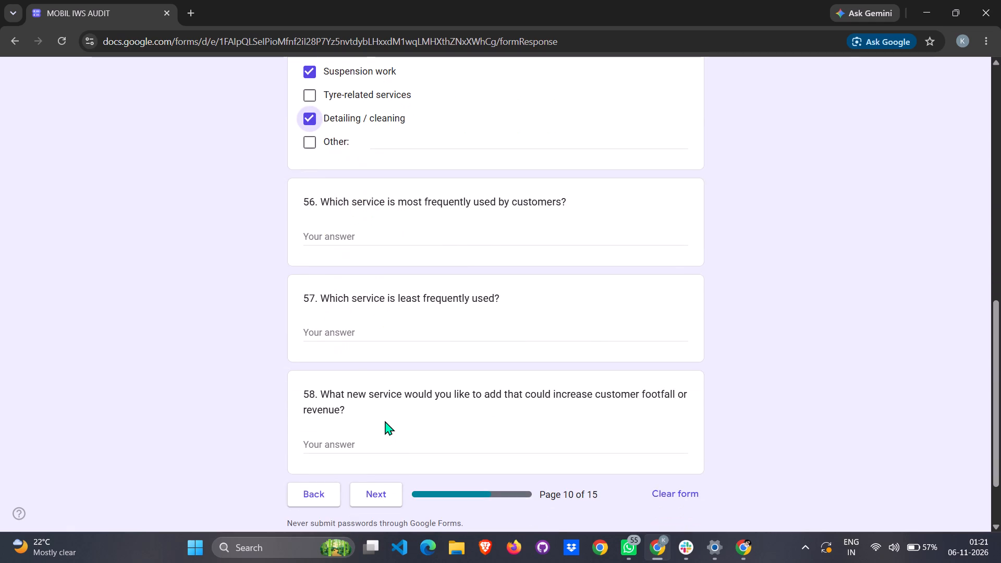
{"action": "left_click", "coordinate": [343, 234]}
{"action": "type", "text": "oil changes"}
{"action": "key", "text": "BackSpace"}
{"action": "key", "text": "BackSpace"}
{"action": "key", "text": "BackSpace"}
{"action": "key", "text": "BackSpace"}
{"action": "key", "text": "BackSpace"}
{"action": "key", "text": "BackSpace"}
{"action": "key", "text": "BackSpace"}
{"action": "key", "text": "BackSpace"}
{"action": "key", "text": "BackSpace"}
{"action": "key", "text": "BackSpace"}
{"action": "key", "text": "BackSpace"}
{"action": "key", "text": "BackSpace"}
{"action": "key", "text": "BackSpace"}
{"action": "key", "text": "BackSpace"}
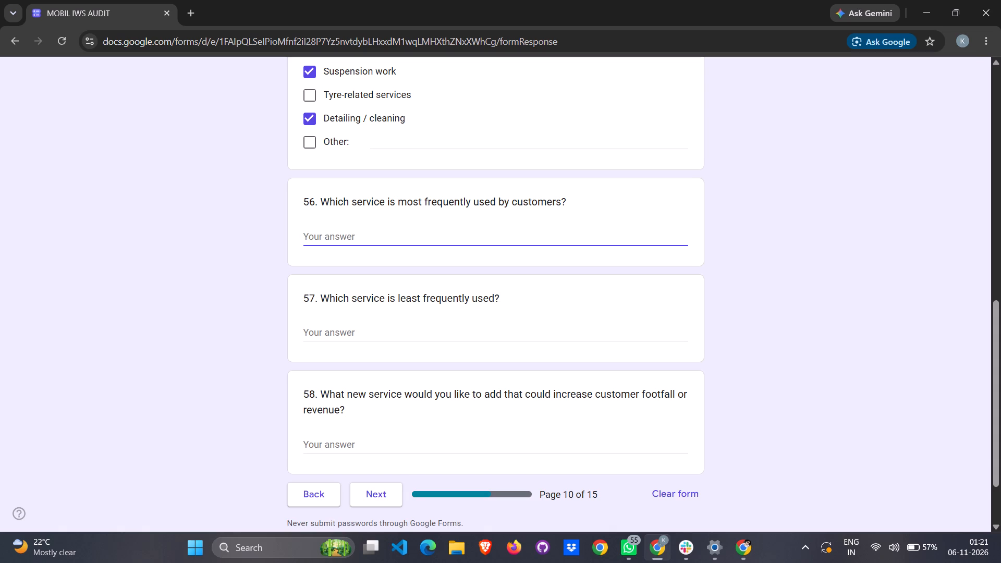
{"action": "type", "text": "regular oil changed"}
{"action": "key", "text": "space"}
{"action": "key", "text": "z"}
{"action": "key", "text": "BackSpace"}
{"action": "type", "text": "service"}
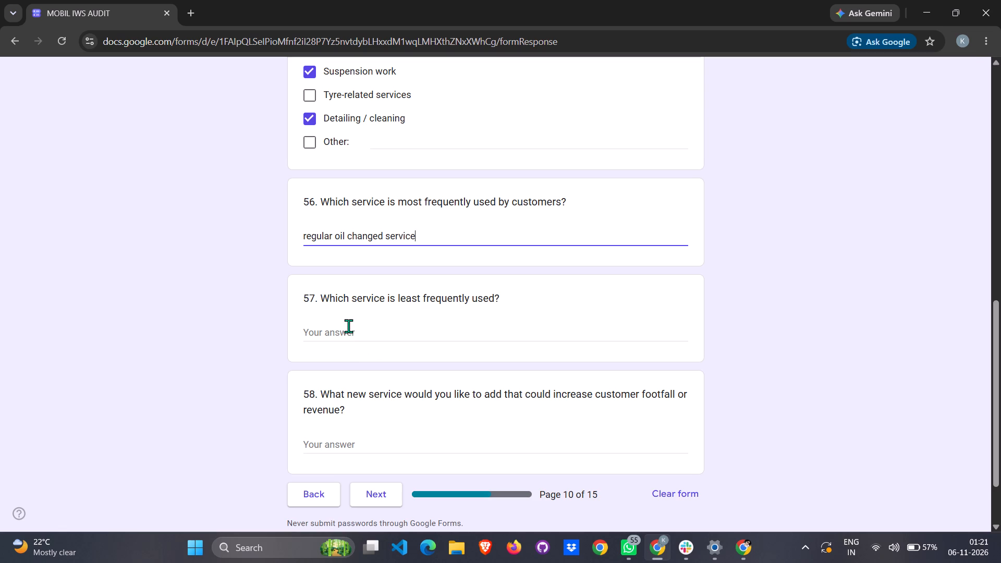
Enter "detailing" as the least frequently used service in question 57, correcting the spelling.
{"action": "left_click", "coordinate": [348, 326]}
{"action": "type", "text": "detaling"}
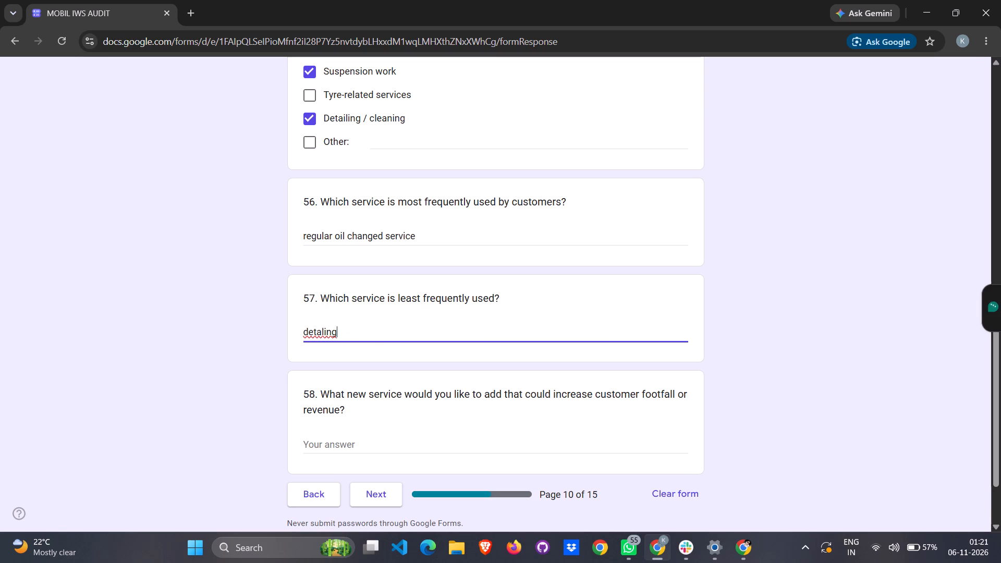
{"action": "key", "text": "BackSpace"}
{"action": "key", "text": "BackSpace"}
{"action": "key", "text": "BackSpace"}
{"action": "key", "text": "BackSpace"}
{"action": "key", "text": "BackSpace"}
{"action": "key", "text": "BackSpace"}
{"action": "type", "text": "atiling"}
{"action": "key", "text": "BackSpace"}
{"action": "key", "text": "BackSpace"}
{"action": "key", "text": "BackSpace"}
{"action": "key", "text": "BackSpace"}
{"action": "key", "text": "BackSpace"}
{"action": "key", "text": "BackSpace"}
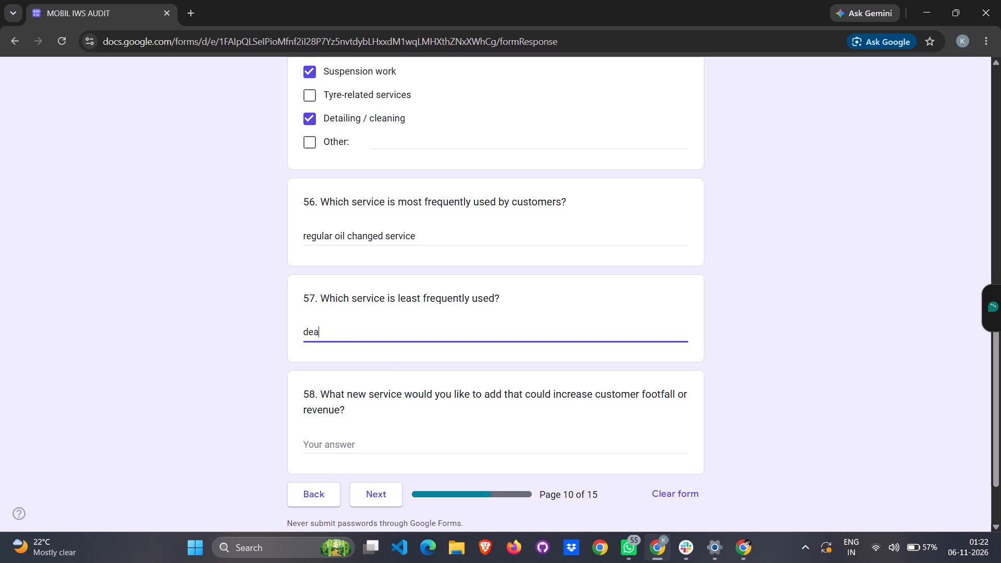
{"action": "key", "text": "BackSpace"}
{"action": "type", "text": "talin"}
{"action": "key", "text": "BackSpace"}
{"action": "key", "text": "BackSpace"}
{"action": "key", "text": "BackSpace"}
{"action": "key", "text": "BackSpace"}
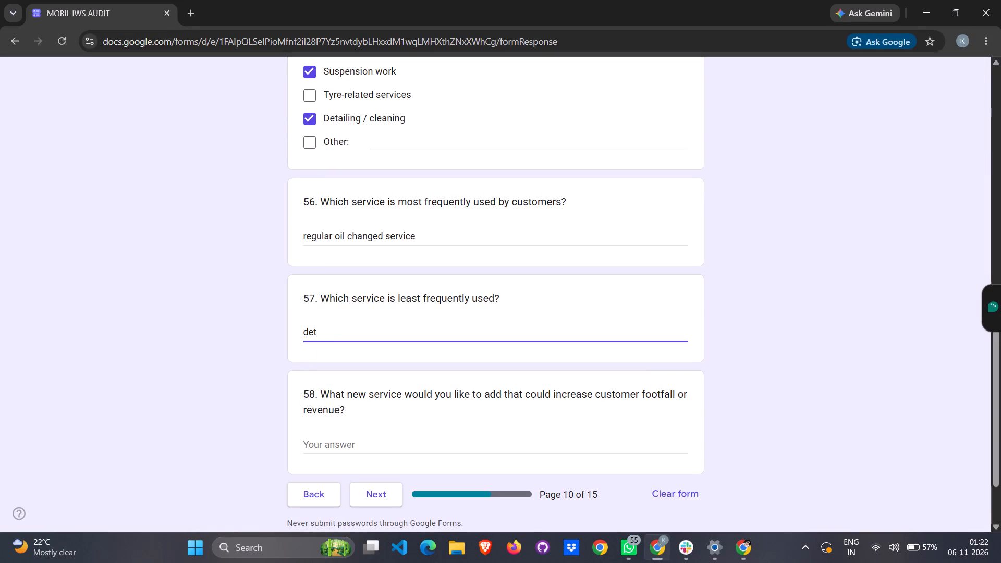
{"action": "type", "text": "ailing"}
{"action": "scroll", "coordinate": [384, 448], "scroll_direction": "down", "scroll_amount": 1}
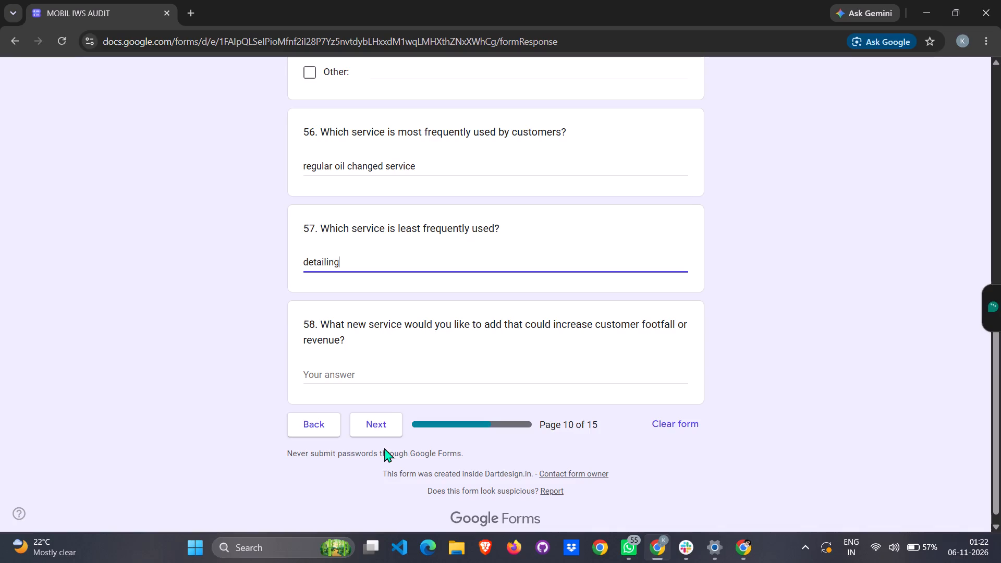
{"action": "left_click", "coordinate": [376, 422]}
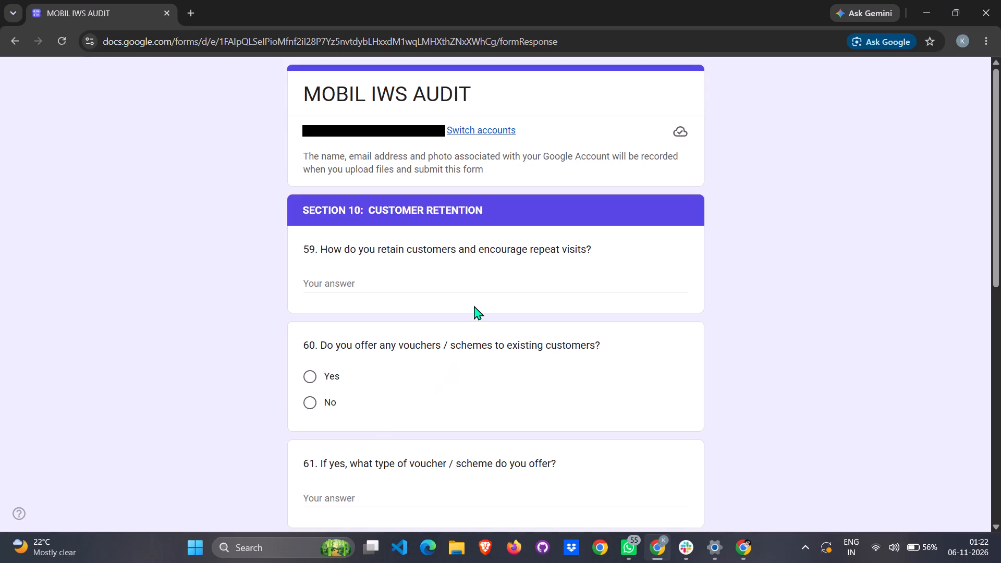
{"action": "scroll", "coordinate": [474, 305], "scroll_direction": "down", "scroll_amount": 1}
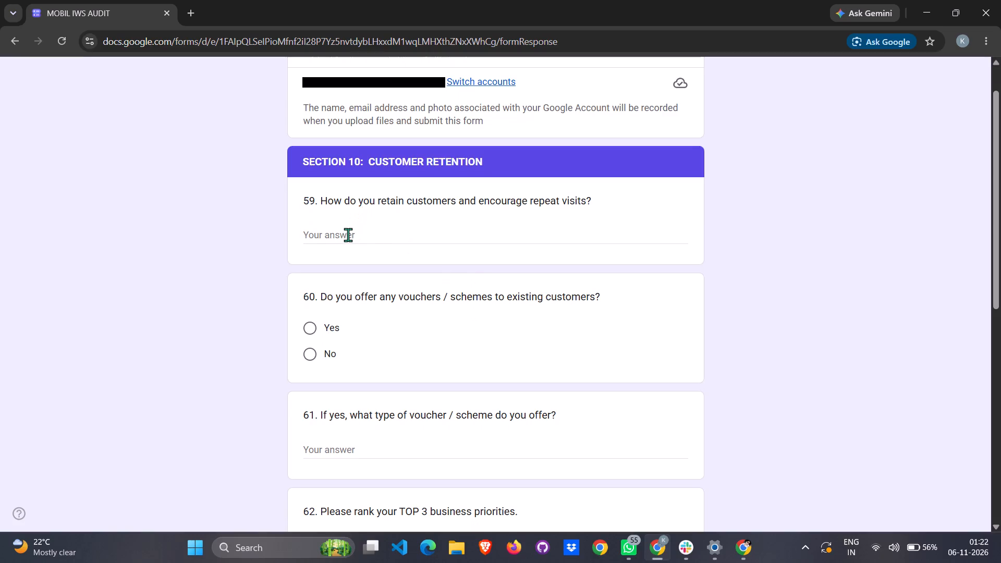
{"action": "left_click", "coordinate": [348, 235]}
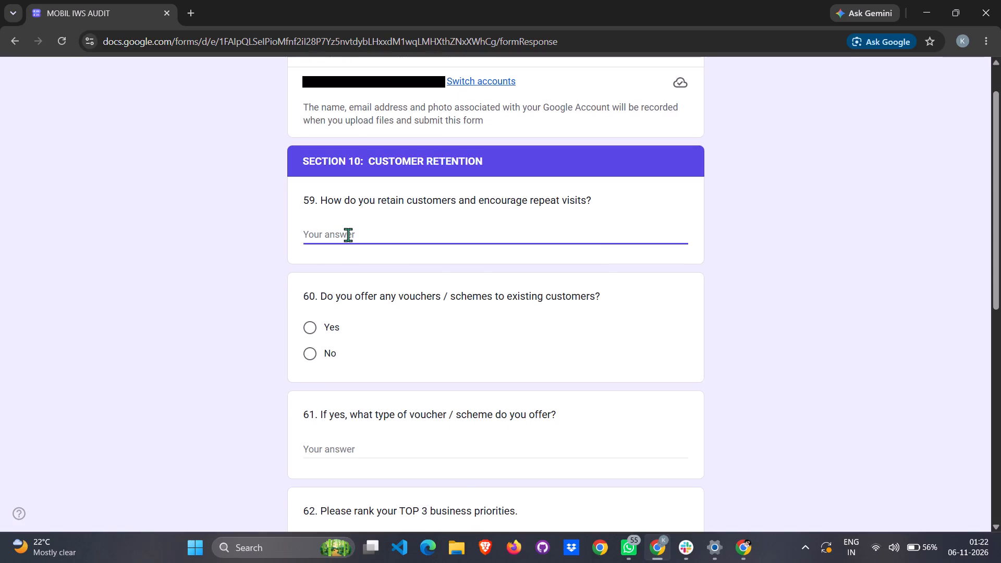
{"action": "left_click_drag", "start_coordinate": [322, 199], "coordinate": [593, 199]}
{"action": "key", "text": "ctrl+c"}
{"action": "key", "text": "alt+Tab"}
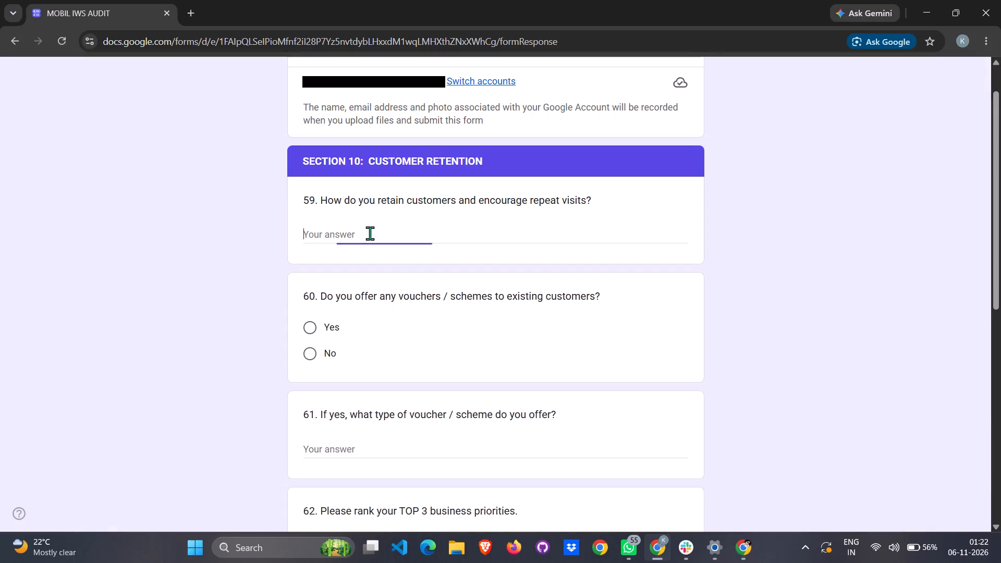
{"action": "key", "text": "ctrl+v"}
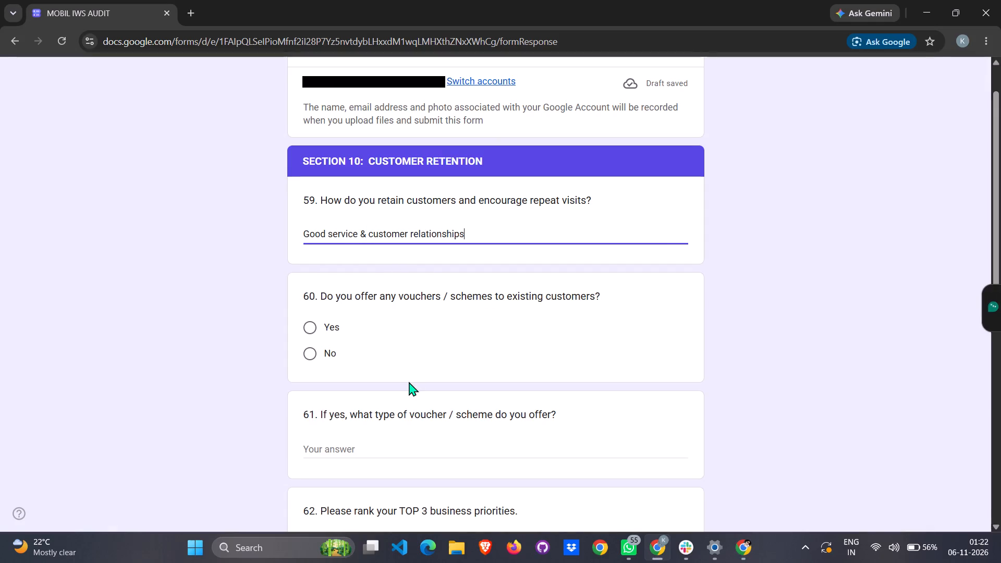
Answer No to vouchers or schemes in question 60, leave questions 61 and 62 blank, and advance to Section 11.
{"action": "left_click", "coordinate": [309, 350]}
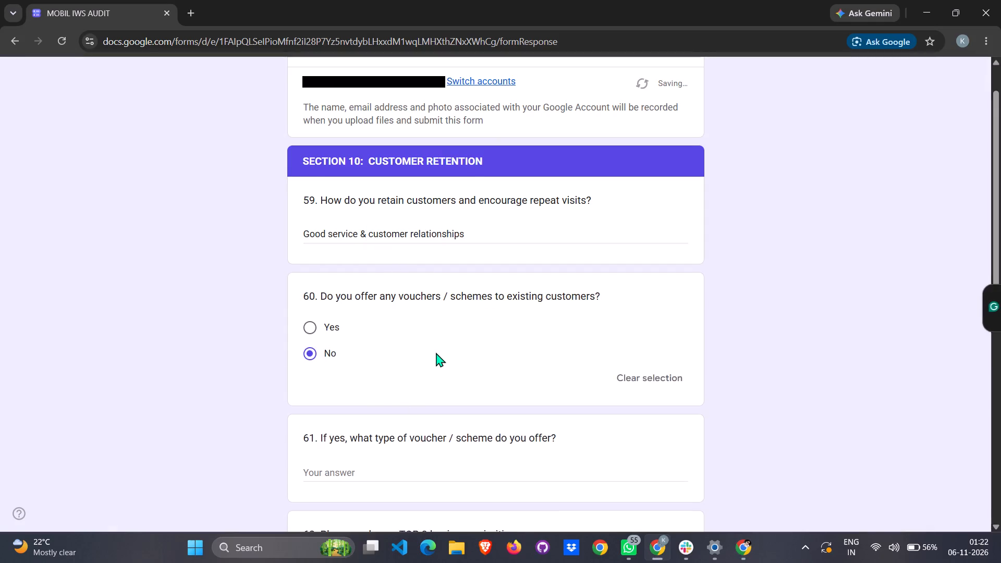
{"action": "scroll", "coordinate": [436, 352], "scroll_direction": "down", "scroll_amount": 5}
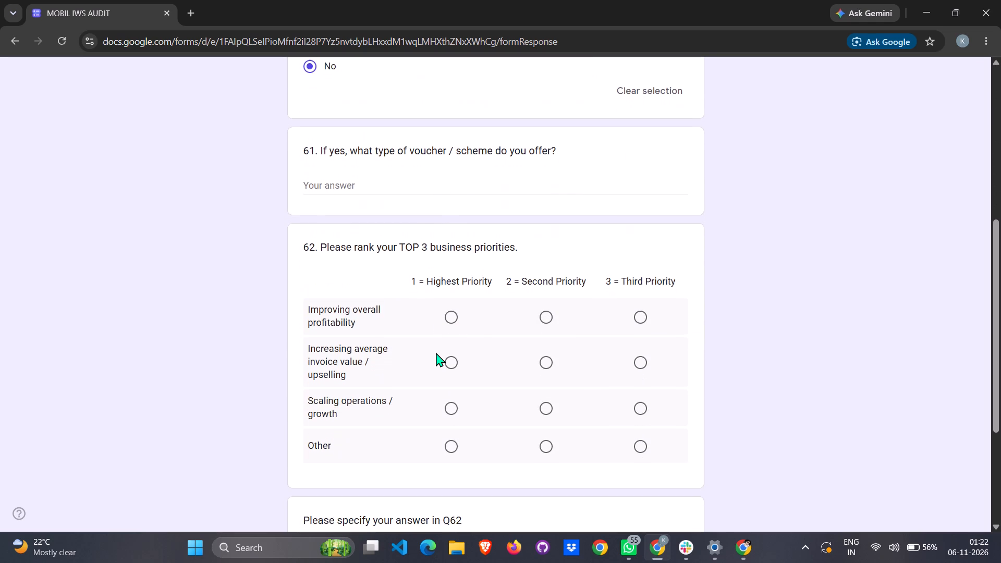
{"action": "scroll", "coordinate": [436, 352], "scroll_direction": "down", "scroll_amount": 4}
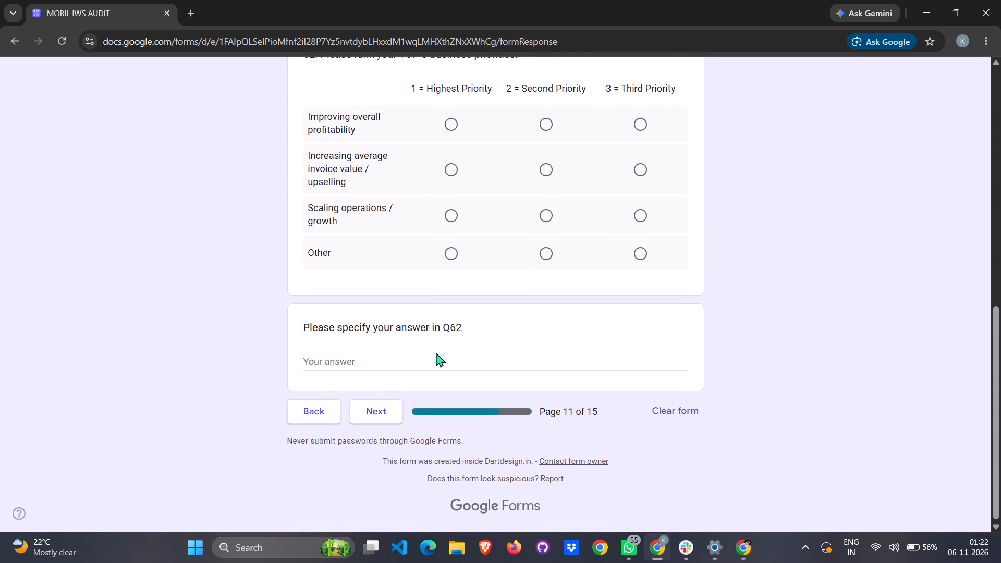
{"action": "left_click", "coordinate": [369, 412]}
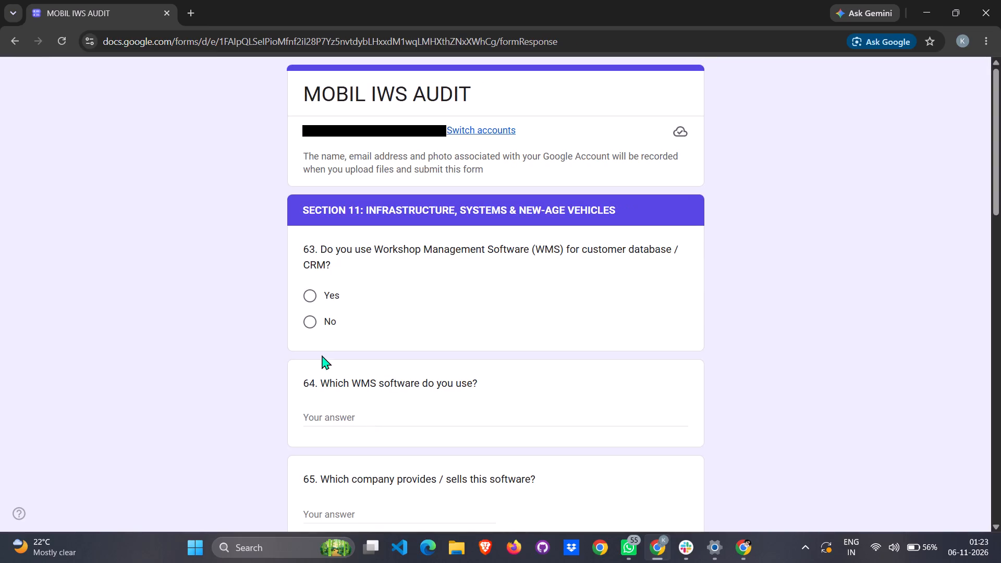
Answer No to using Workshop Management Software in question 63.
{"action": "left_click", "coordinate": [311, 322]}
Skip questions 64 to 67 and enter "not any" for the new equipment required in question 68.
{"action": "scroll", "coordinate": [375, 401], "scroll_direction": "down", "scroll_amount": 1}
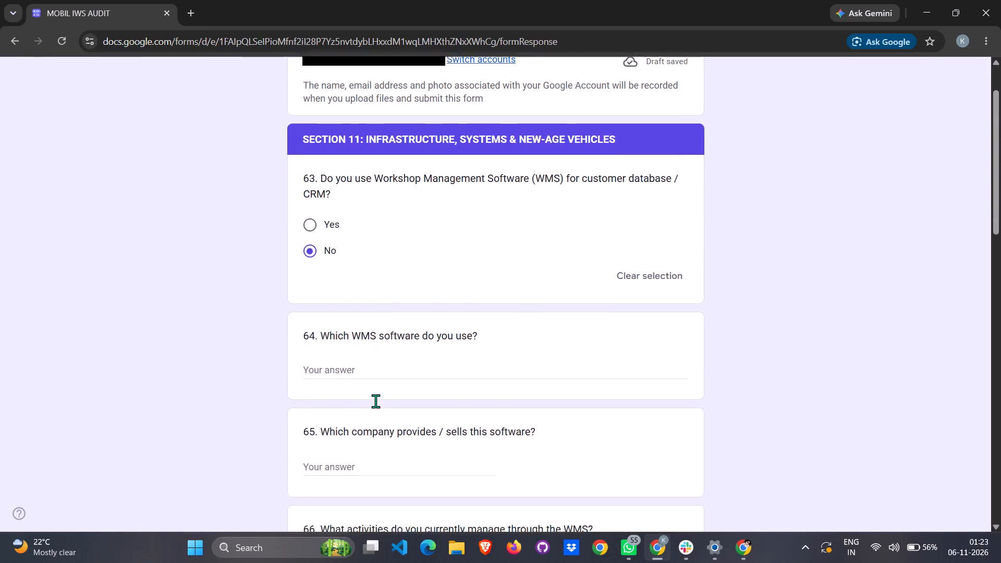
{"action": "scroll", "coordinate": [375, 401], "scroll_direction": "down", "scroll_amount": 7}
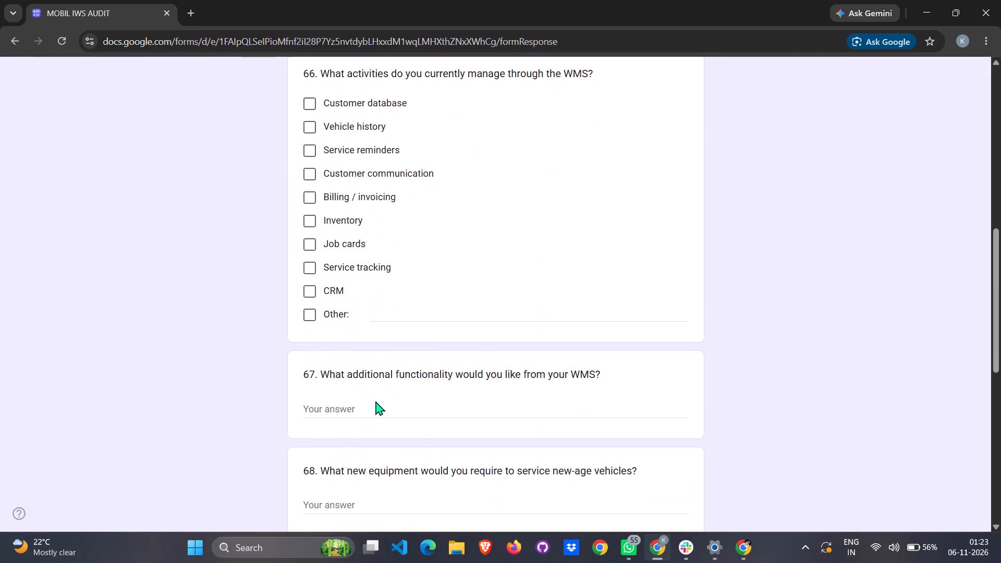
{"action": "scroll", "coordinate": [375, 401], "scroll_direction": "up", "scroll_amount": 1}
{"action": "scroll", "coordinate": [375, 401], "scroll_direction": "down", "scroll_amount": 2}
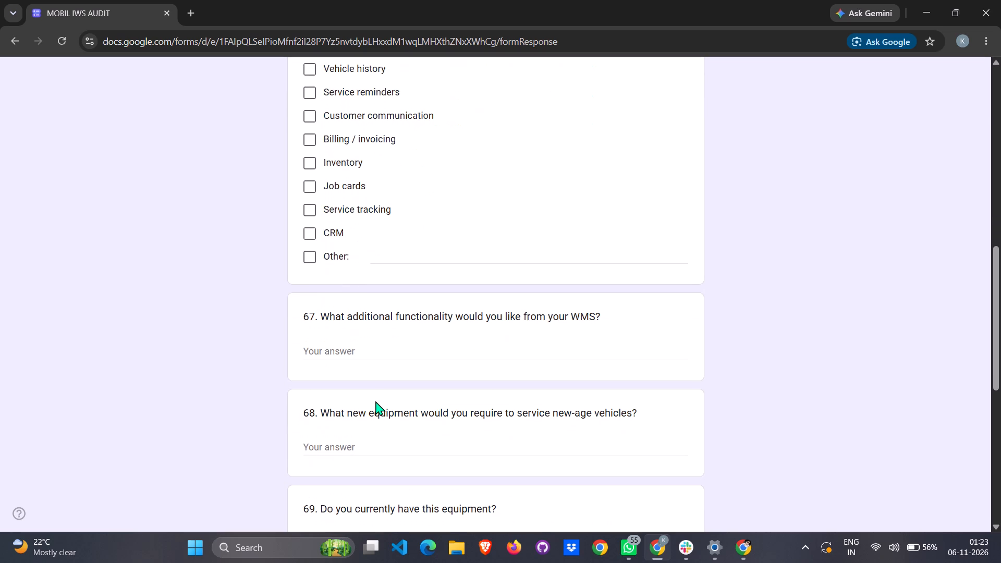
{"action": "scroll", "coordinate": [375, 401], "scroll_direction": "up", "scroll_amount": 2}
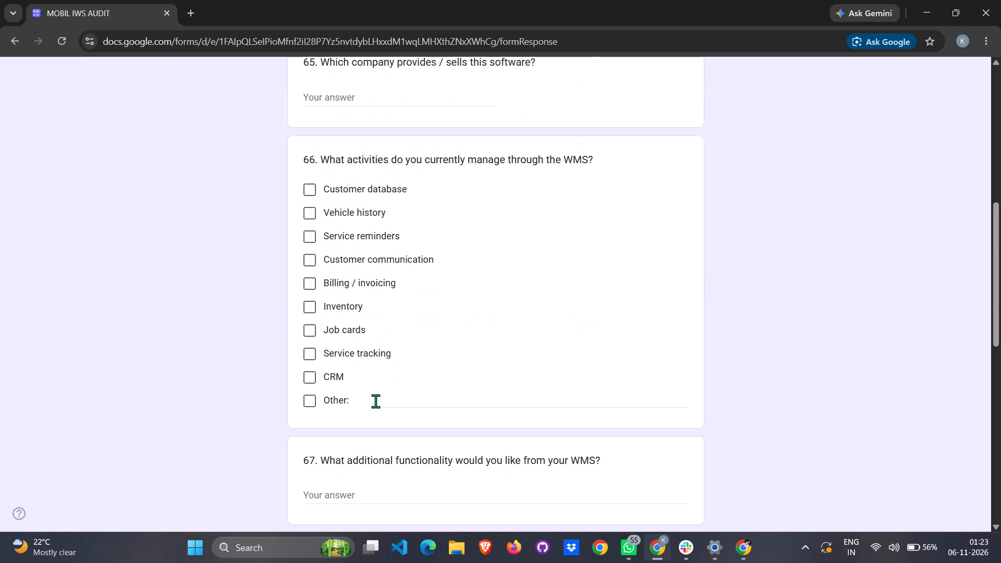
{"action": "scroll", "coordinate": [375, 401], "scroll_direction": "down", "scroll_amount": 4}
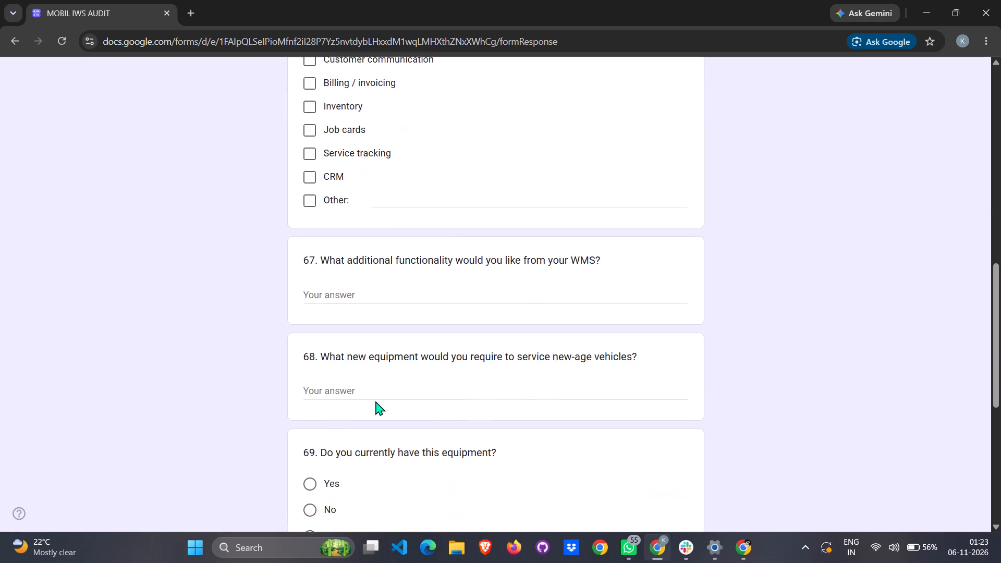
{"action": "scroll", "coordinate": [375, 401], "scroll_direction": "down", "scroll_amount": 3}
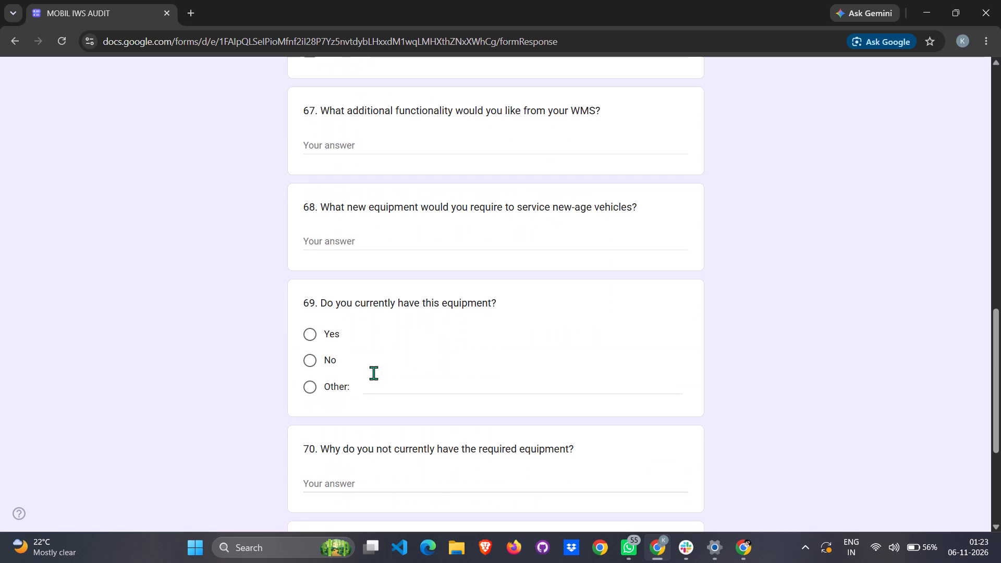
{"action": "left_click", "coordinate": [331, 238]}
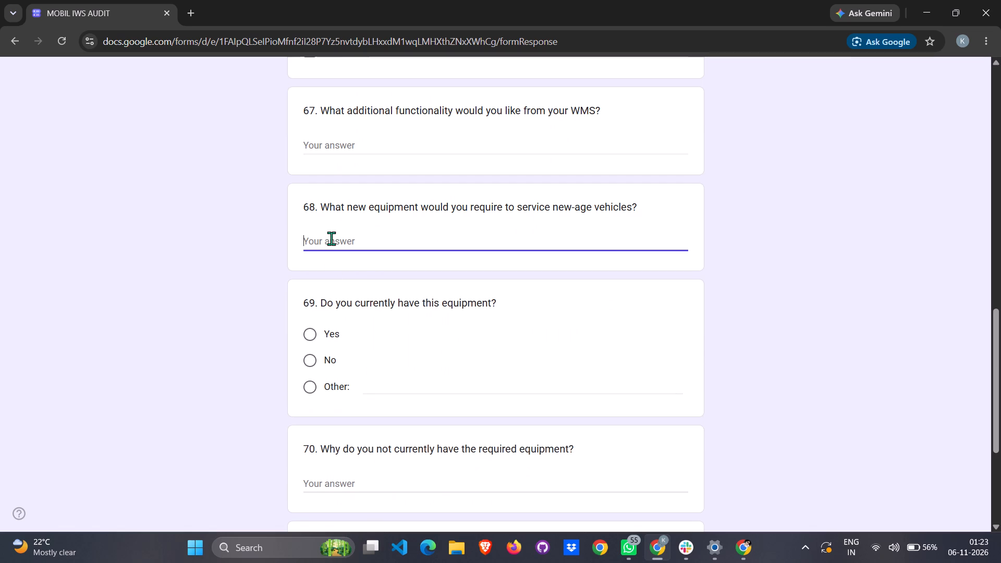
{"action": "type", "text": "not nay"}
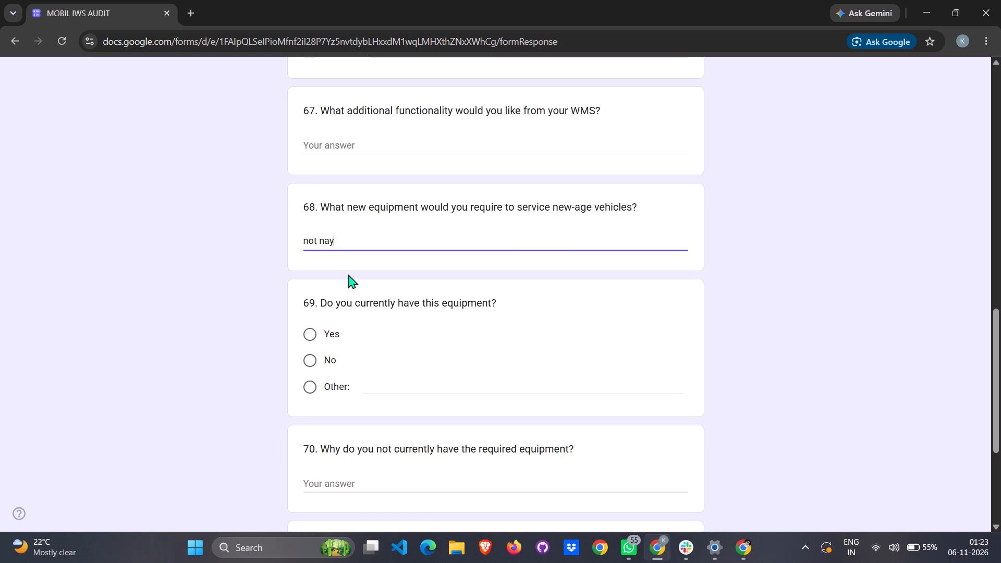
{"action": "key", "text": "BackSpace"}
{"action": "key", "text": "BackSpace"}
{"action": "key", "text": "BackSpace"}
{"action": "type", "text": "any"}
Enter "not any" in questions 70 and 71 about the missing equipment and its cost, and advance to Section 12.
{"action": "scroll", "coordinate": [398, 307], "scroll_direction": "down", "scroll_amount": 1}
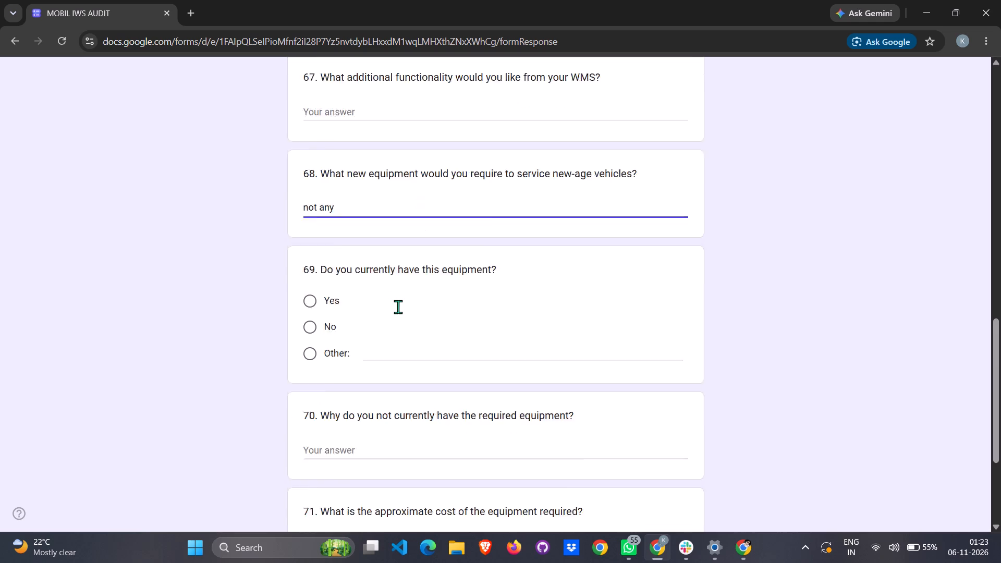
{"action": "scroll", "coordinate": [398, 307], "scroll_direction": "down", "scroll_amount": 2}
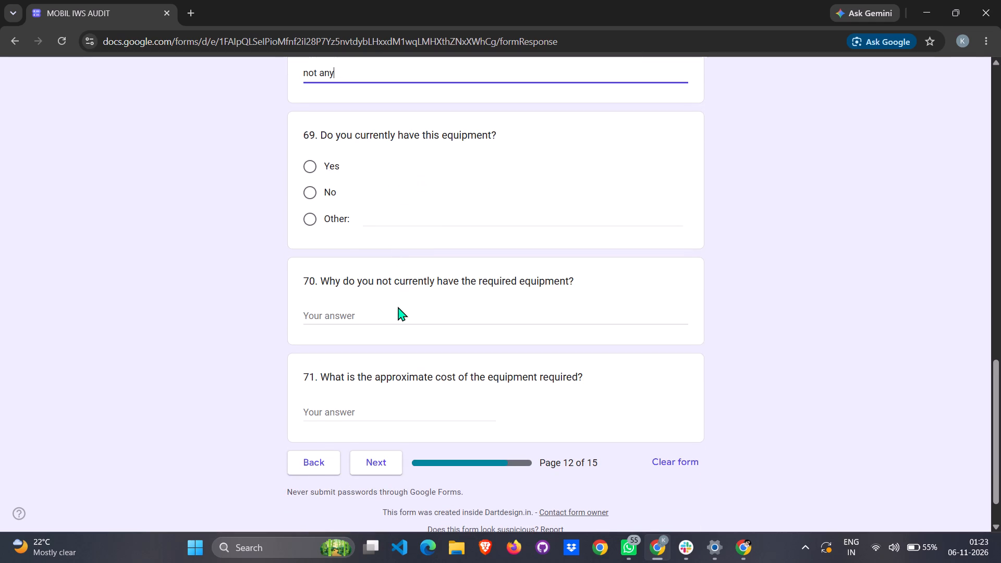
{"action": "left_click", "coordinate": [348, 315]}
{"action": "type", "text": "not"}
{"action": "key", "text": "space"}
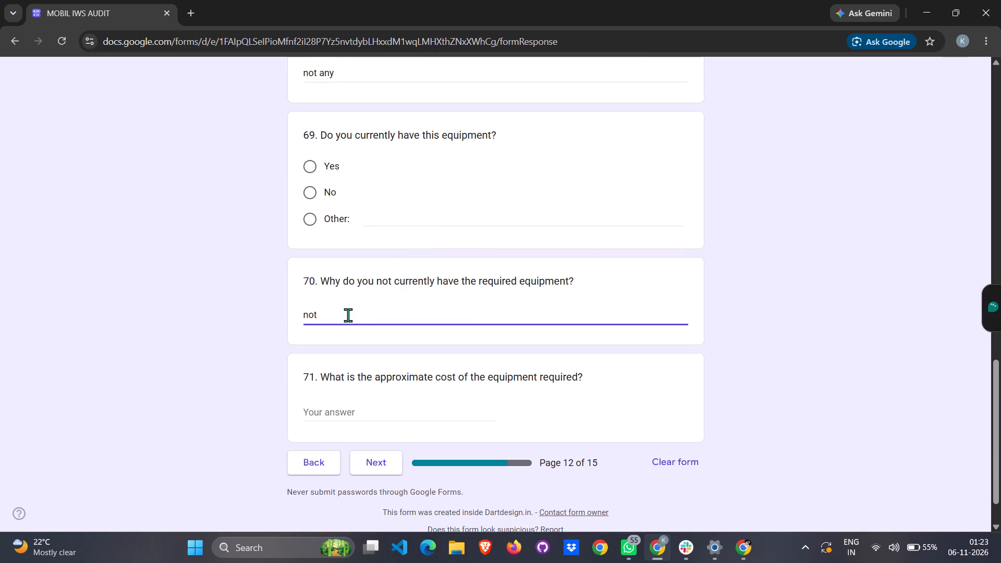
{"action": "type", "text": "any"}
{"action": "left_click", "coordinate": [356, 414]}
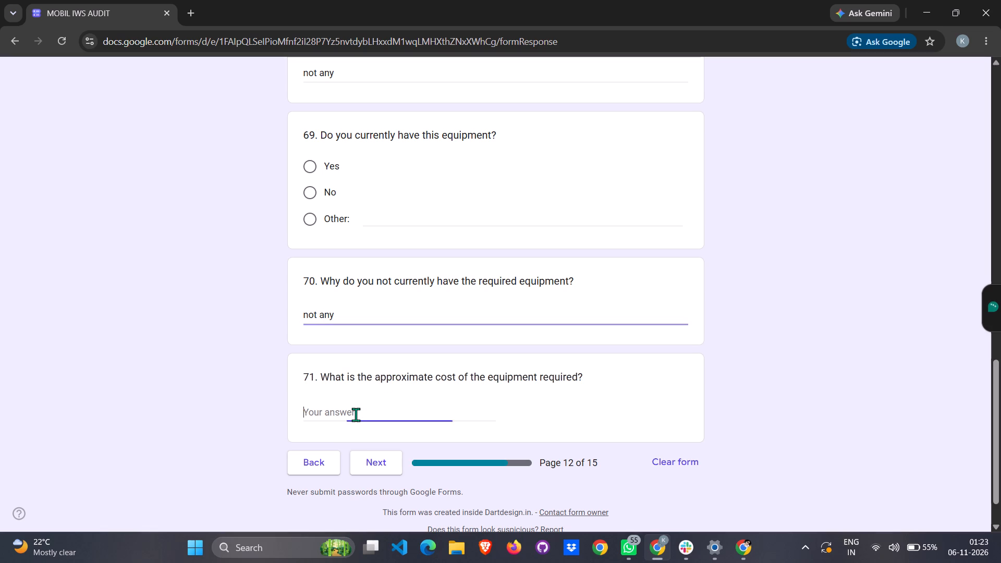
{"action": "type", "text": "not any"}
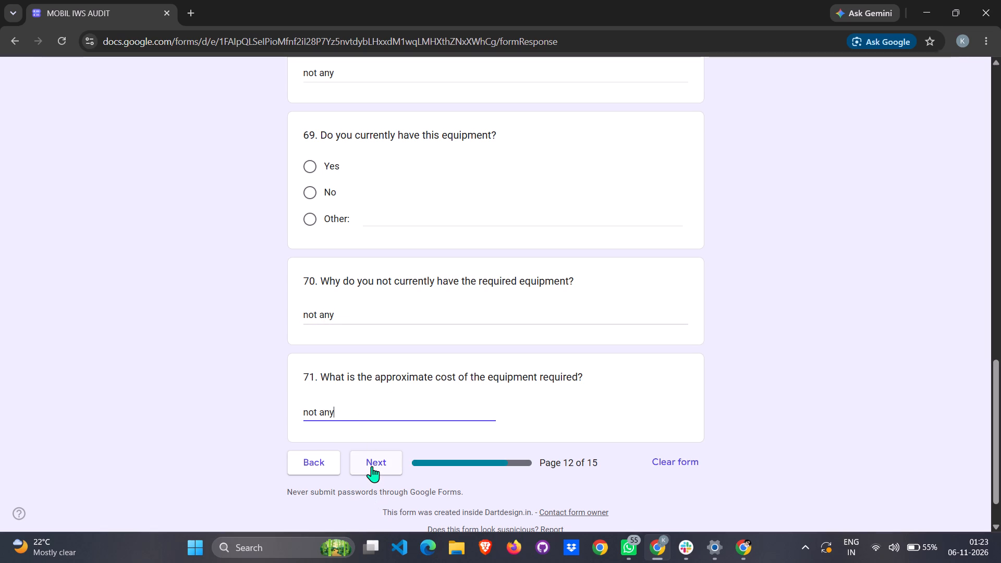
{"action": "left_click", "coordinate": [372, 466]}
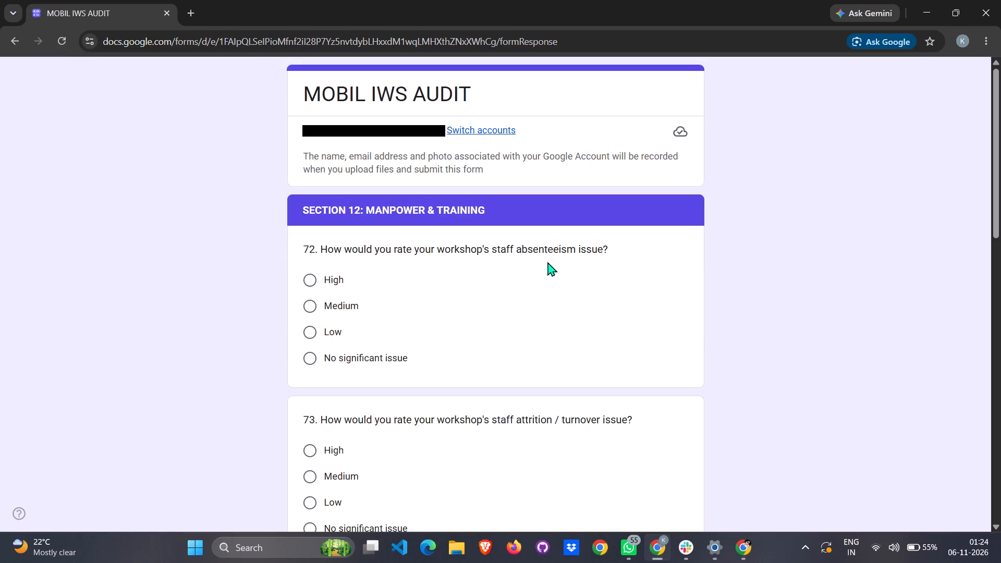
Rate staff absenteeism in question 72 and staff attrition / turnover in question 73 as High.
{"action": "left_click", "coordinate": [311, 283]}
{"action": "scroll", "coordinate": [360, 349], "scroll_direction": "down", "scroll_amount": 2}
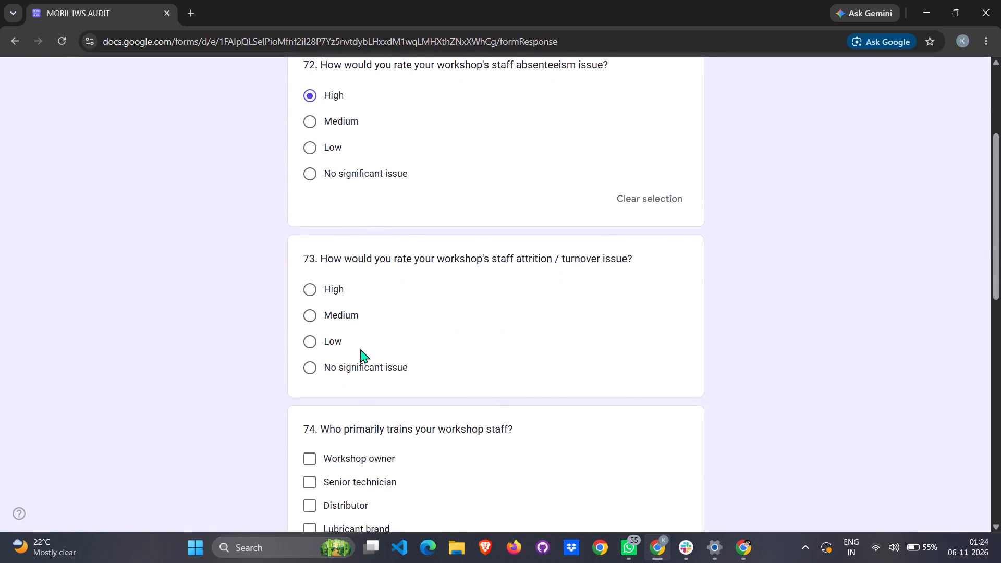
{"action": "scroll", "coordinate": [360, 349], "scroll_direction": "down", "scroll_amount": 1}
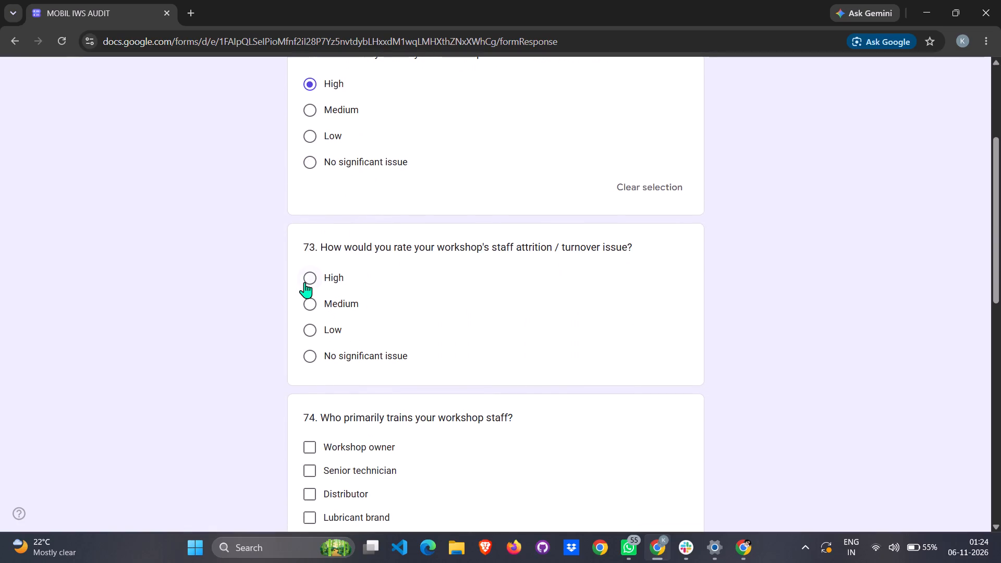
{"action": "left_click", "coordinate": [308, 281]}
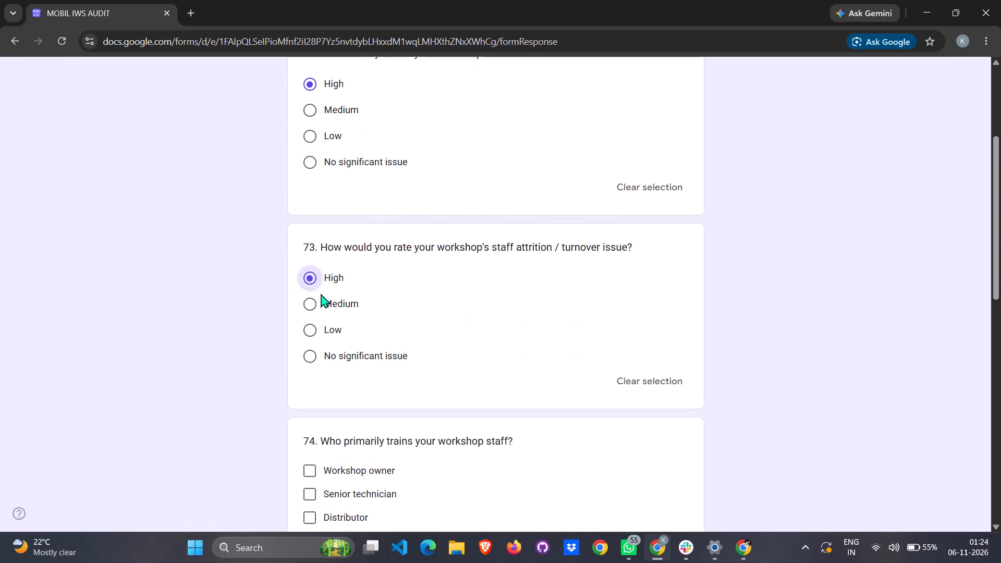
Check Workshop owner, Senior technician and Staff self-learning as the primary staff trainers in question 74.
{"action": "scroll", "coordinate": [376, 378], "scroll_direction": "down", "scroll_amount": 5}
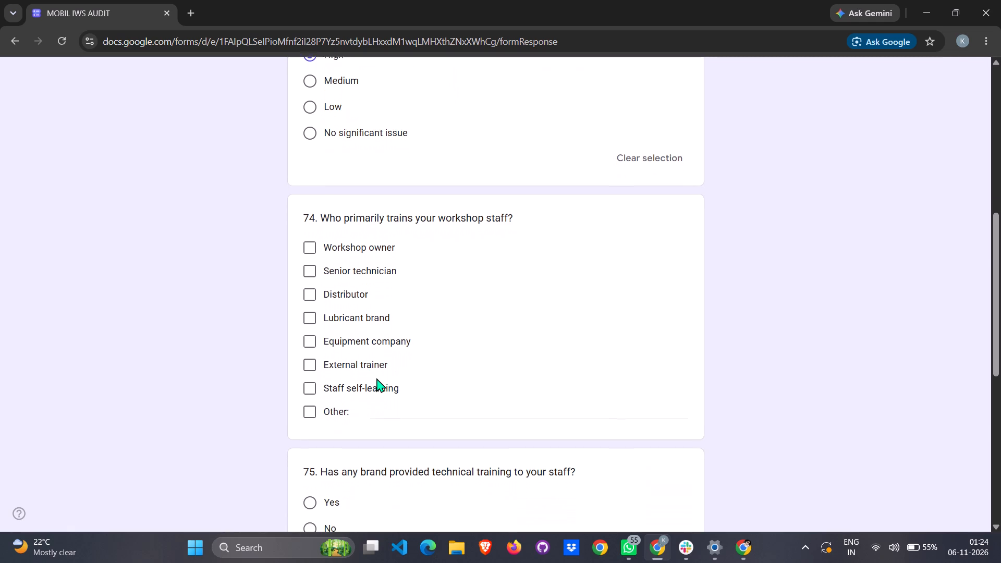
{"action": "scroll", "coordinate": [376, 378], "scroll_direction": "down", "scroll_amount": 1}
{"action": "left_click", "coordinate": [312, 264]}
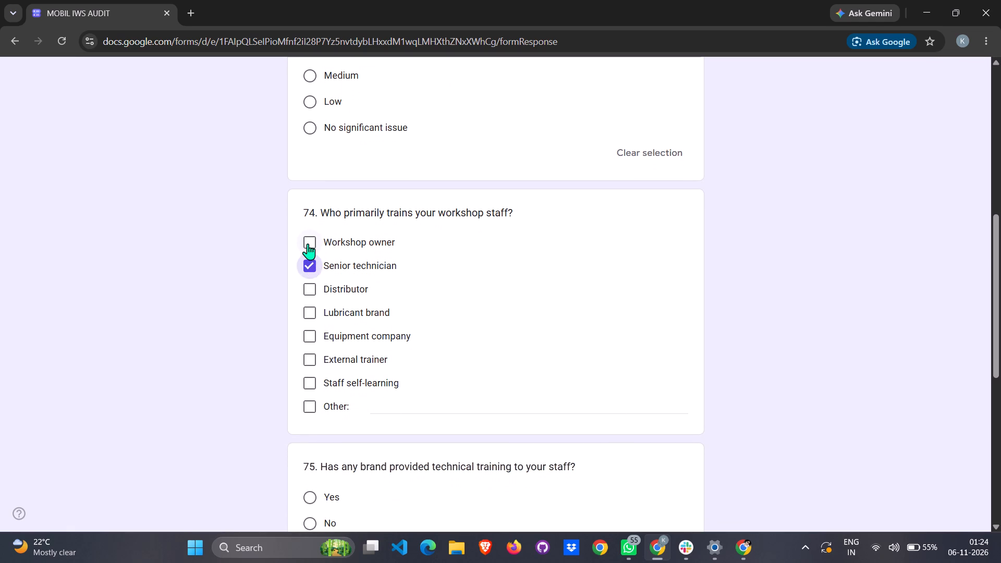
{"action": "left_click", "coordinate": [307, 243]}
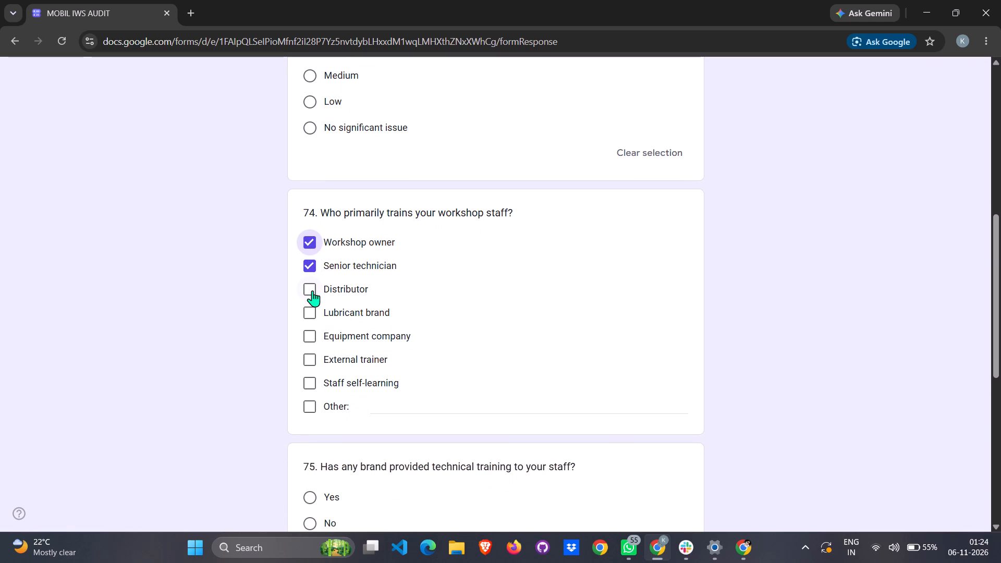
{"action": "left_click", "coordinate": [309, 376]}
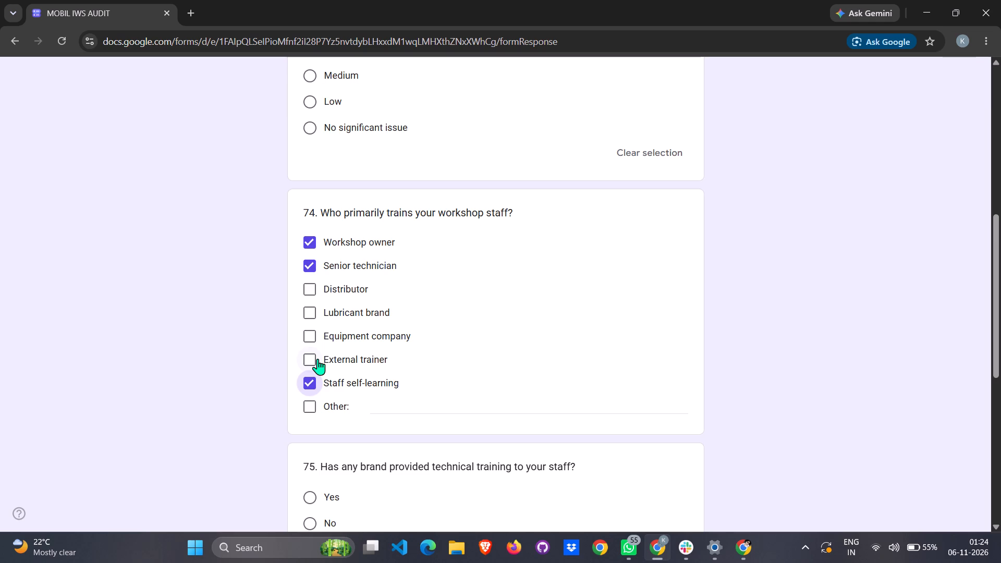
Answer No to brand-provided technical training in question 75, leave question 76 blank, and advance to Section 13.
{"action": "scroll", "coordinate": [318, 359], "scroll_direction": "down", "scroll_amount": 5}
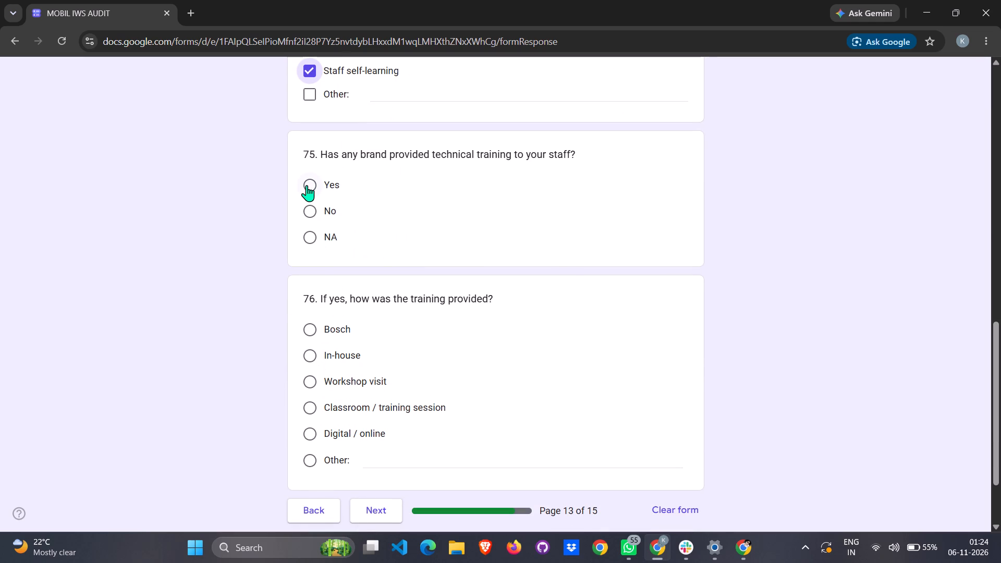
{"action": "left_click", "coordinate": [313, 216]}
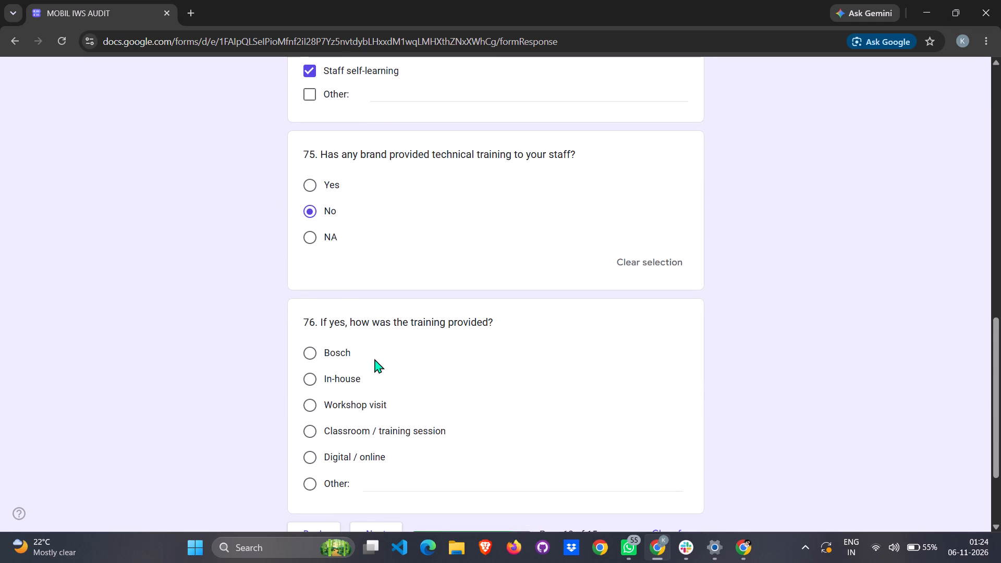
{"action": "scroll", "coordinate": [374, 359], "scroll_direction": "down", "scroll_amount": 4}
{"action": "left_click", "coordinate": [380, 418]}
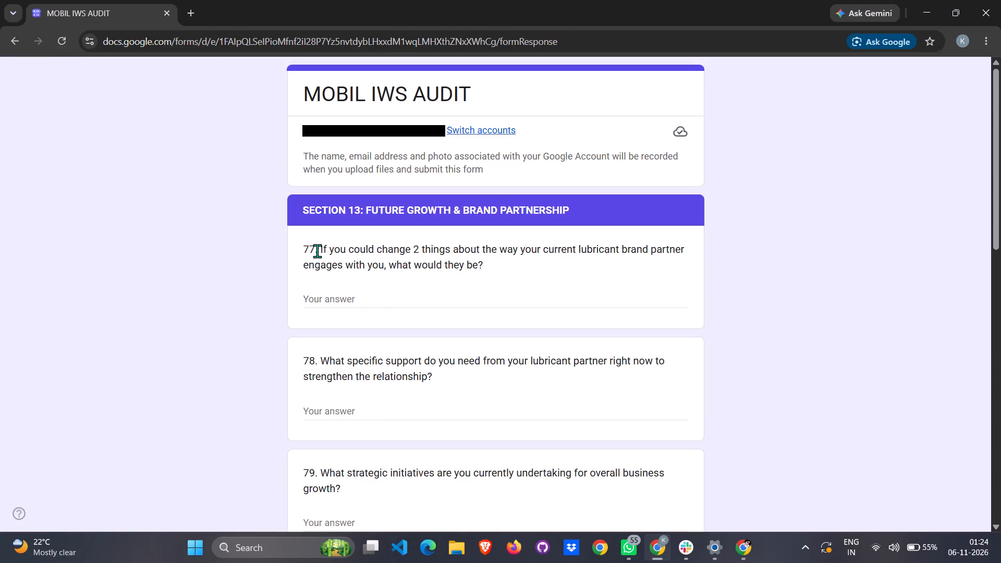
Enter "nothing" in questions 77 and 78 about changes in lubricant partner engagement and the specific support needed.
{"action": "left_click", "coordinate": [328, 301]}
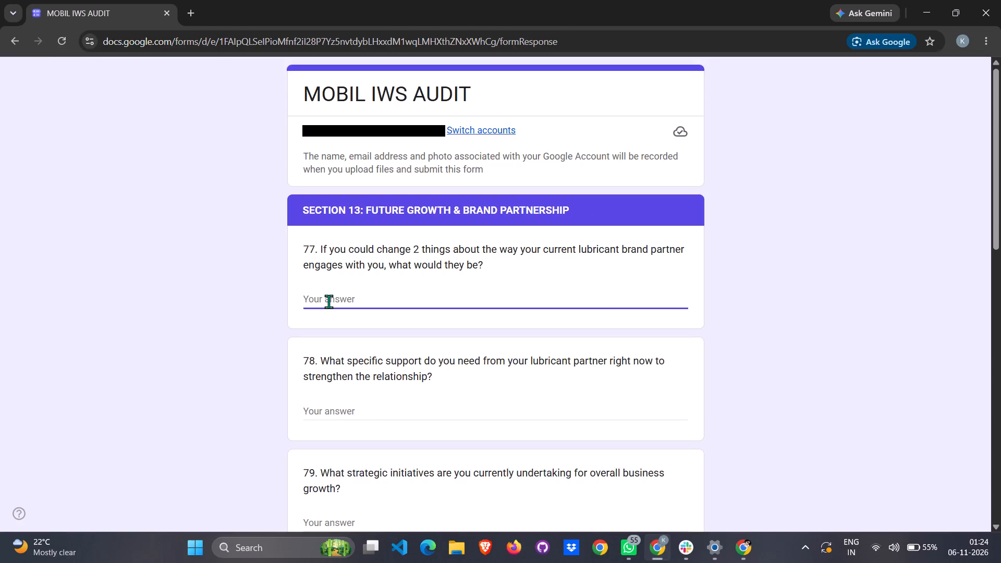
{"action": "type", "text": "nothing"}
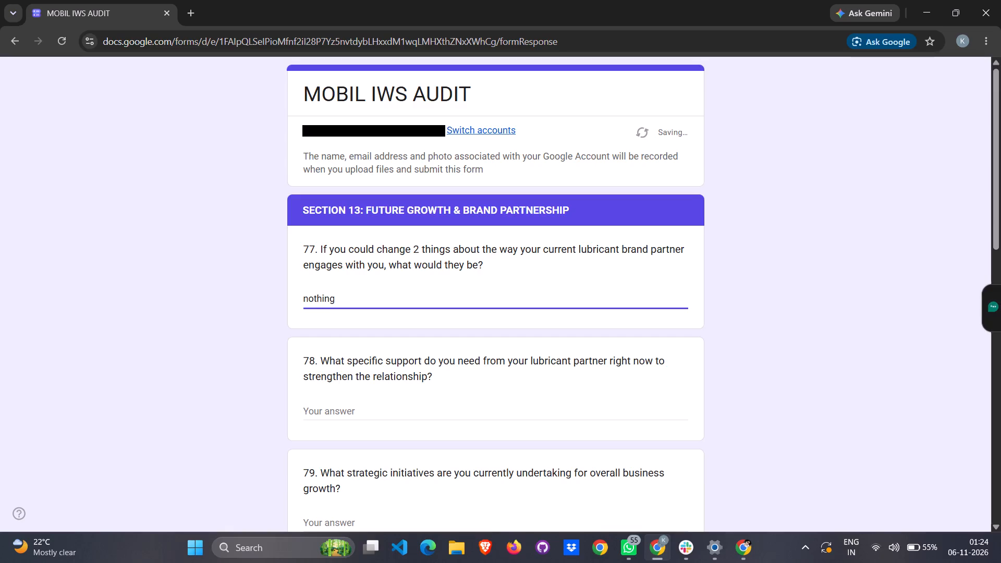
{"action": "left_click", "coordinate": [346, 409]}
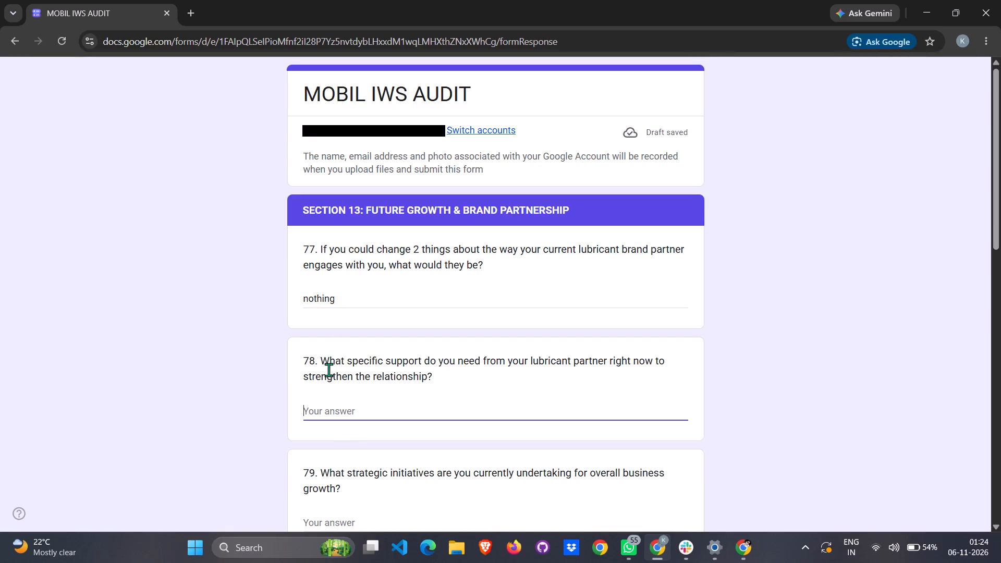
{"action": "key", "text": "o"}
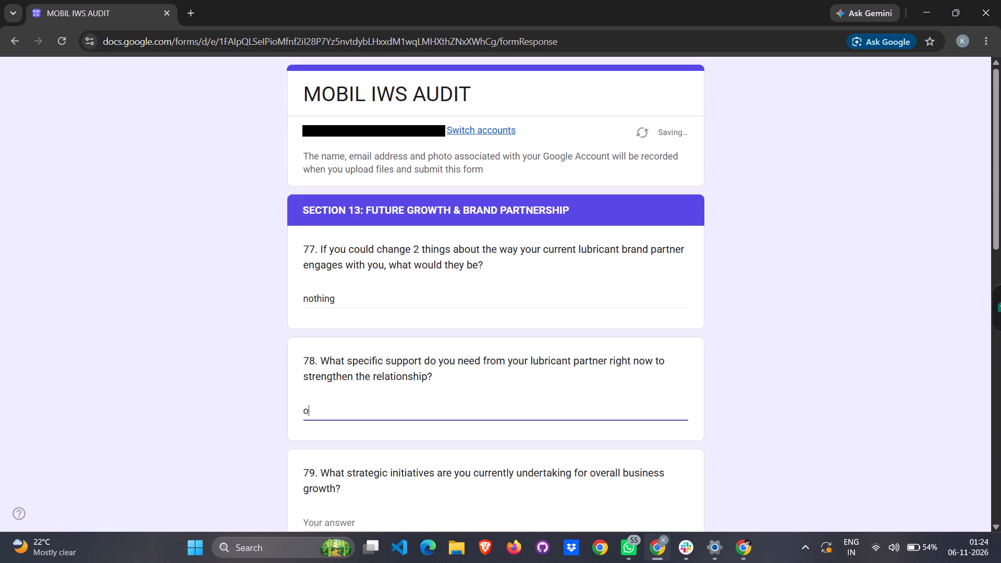
{"action": "key", "text": "BackSpace"}
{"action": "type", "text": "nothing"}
Answer No to opening a new workshop in question 80, leave questions 79 and 81 to 84 blank, and advance to Section 14.
{"action": "scroll", "coordinate": [404, 432], "scroll_direction": "down", "scroll_amount": 2}
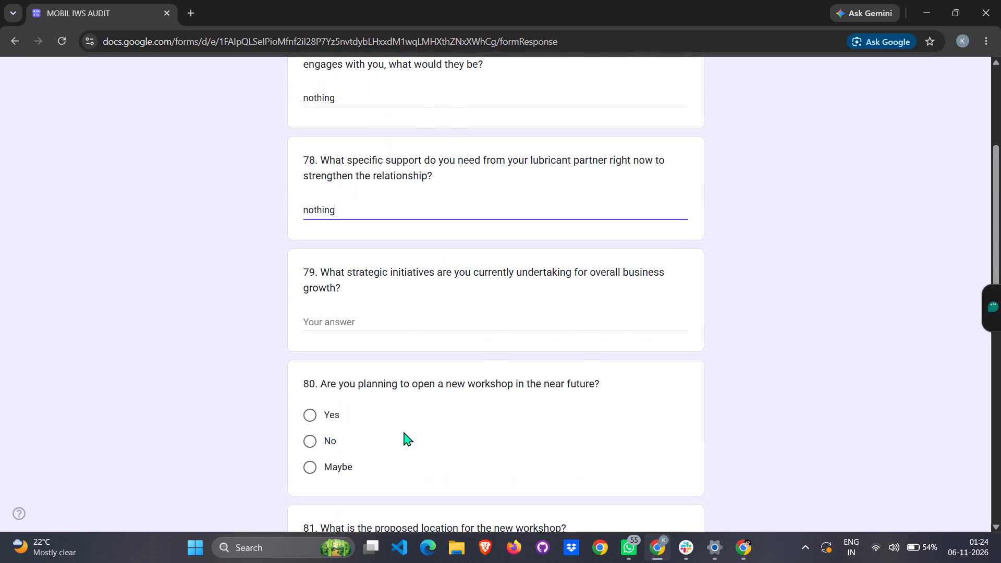
{"action": "scroll", "coordinate": [404, 432], "scroll_direction": "down", "scroll_amount": 1}
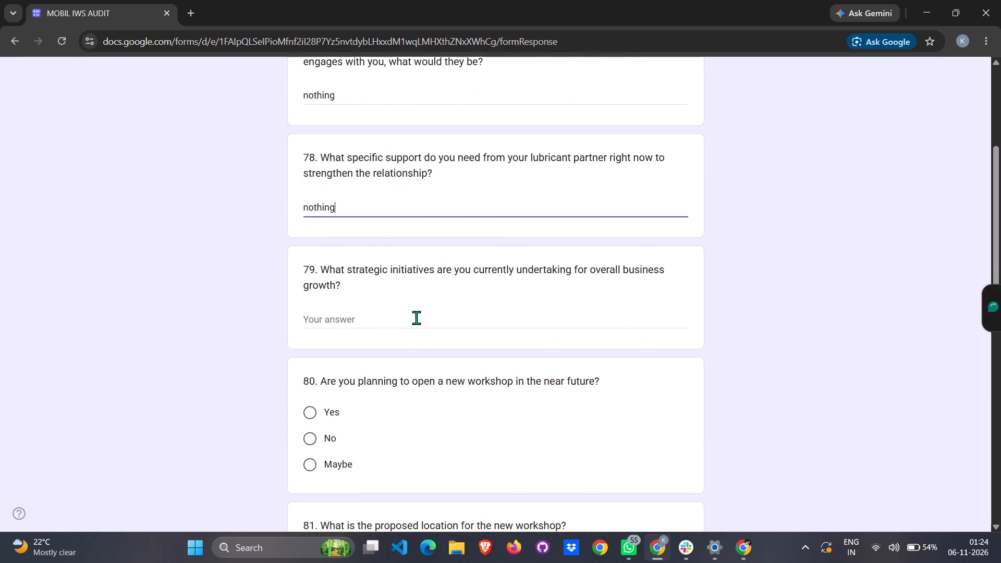
{"action": "scroll", "coordinate": [416, 317], "scroll_direction": "down", "scroll_amount": 2}
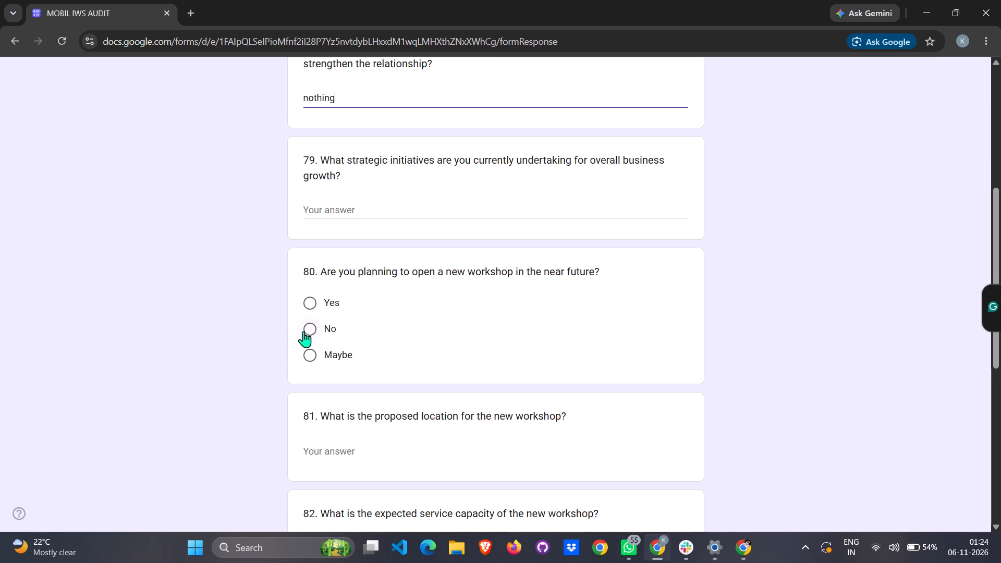
{"action": "left_click", "coordinate": [307, 331]}
{"action": "scroll", "coordinate": [393, 382], "scroll_direction": "down", "scroll_amount": 3}
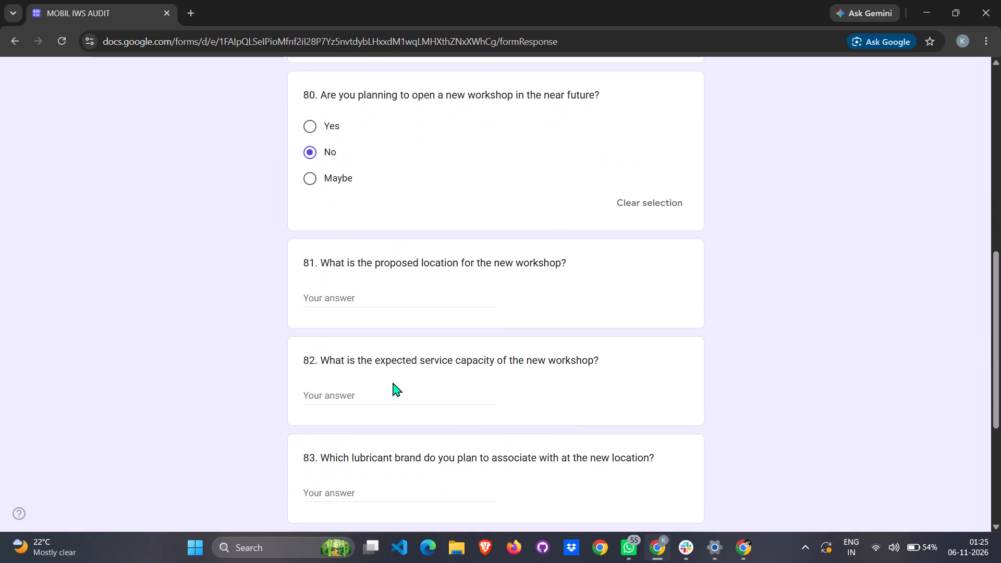
{"action": "scroll", "coordinate": [393, 382], "scroll_direction": "down", "scroll_amount": 4}
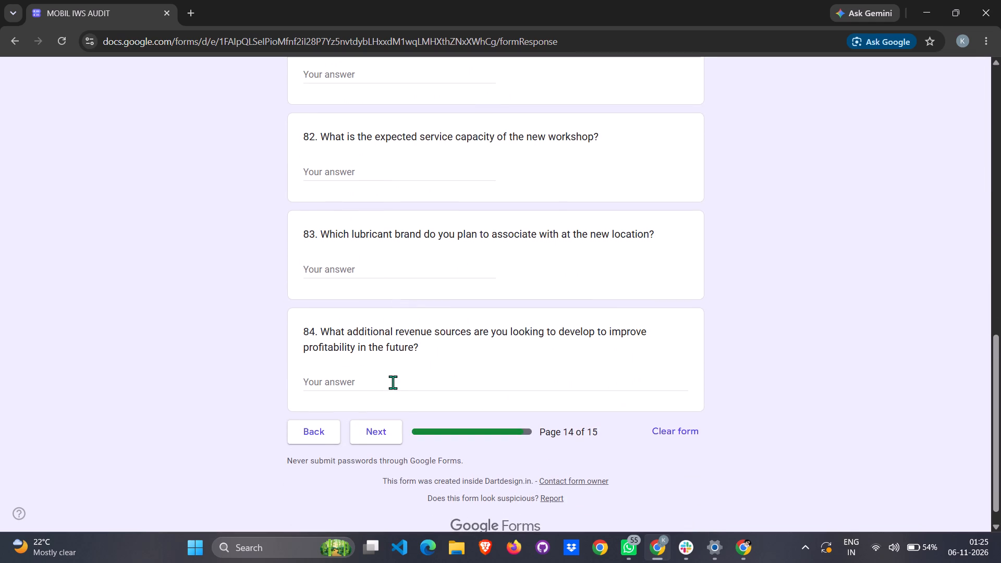
{"action": "left_click", "coordinate": [379, 435]}
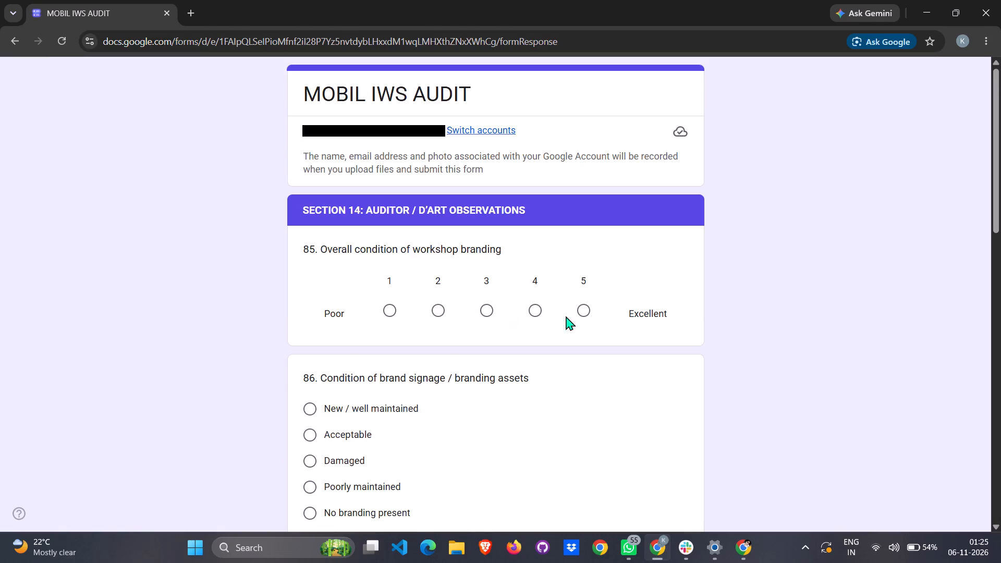
Rate overall workshop branding 5, signage condition New / well maintained, and branding's business value Clearly yes in questions 85 to 87.
{"action": "left_click", "coordinate": [539, 311]}
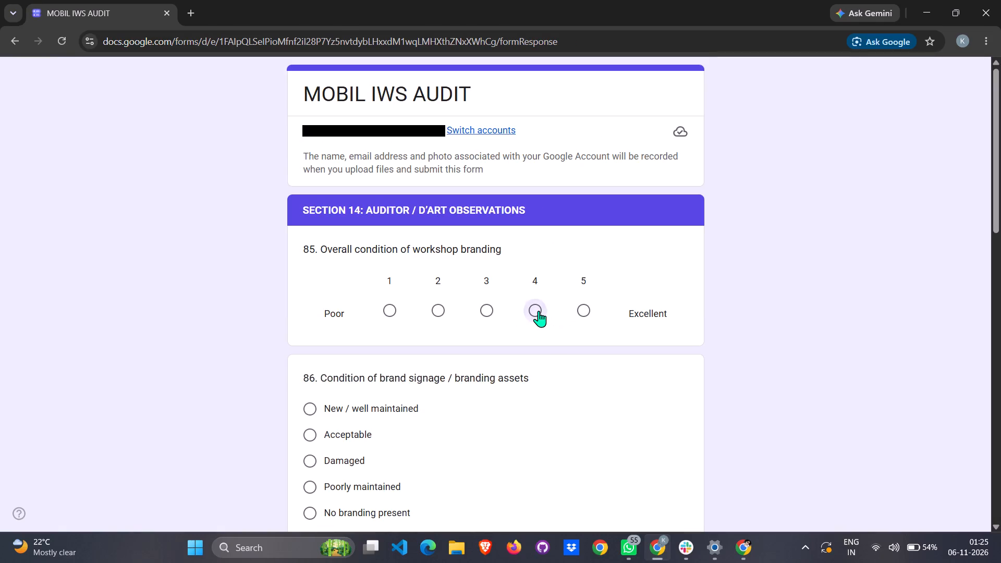
{"action": "left_click", "coordinate": [582, 310]}
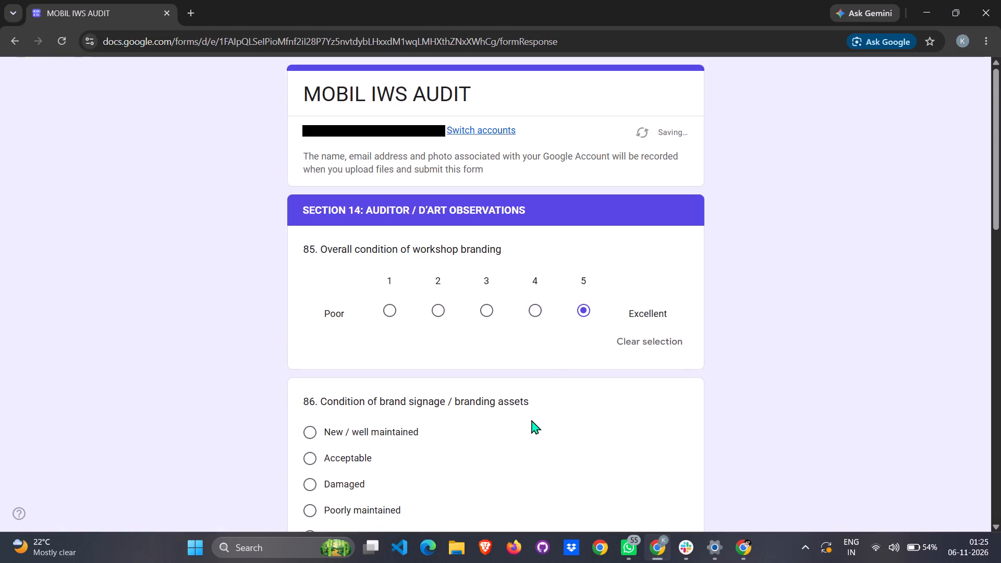
{"action": "scroll", "coordinate": [531, 420], "scroll_direction": "down", "scroll_amount": 3}
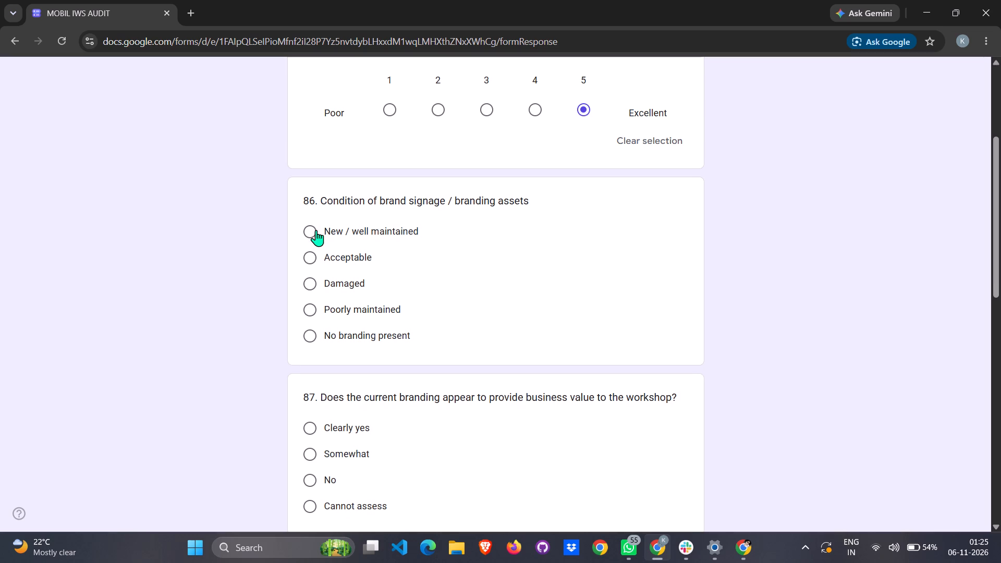
{"action": "left_click", "coordinate": [311, 228]}
{"action": "scroll", "coordinate": [428, 364], "scroll_direction": "down", "scroll_amount": 3}
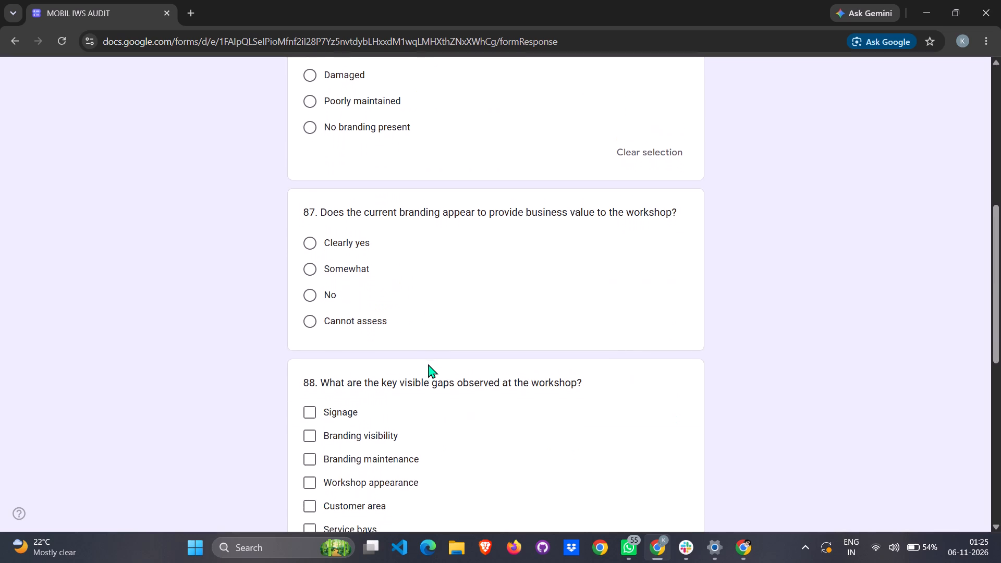
{"action": "scroll", "coordinate": [428, 364], "scroll_direction": "down", "scroll_amount": 1}
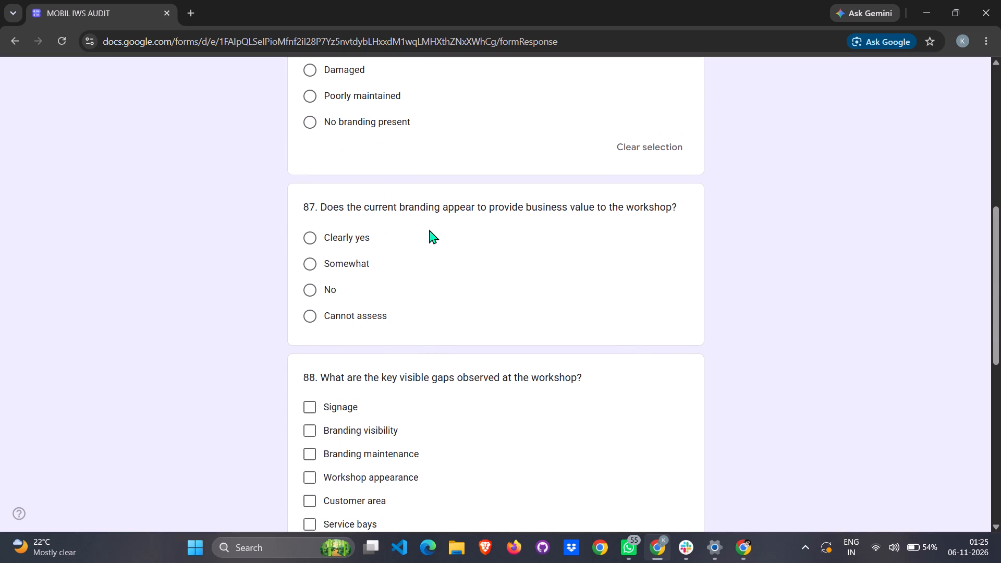
{"action": "left_click", "coordinate": [313, 239]}
Leave question 88 blank and enter "overall good and dealer response and connection with area manager arso good" as the auditor's key observations in question 89.
{"action": "scroll", "coordinate": [386, 310], "scroll_direction": "down", "scroll_amount": 3}
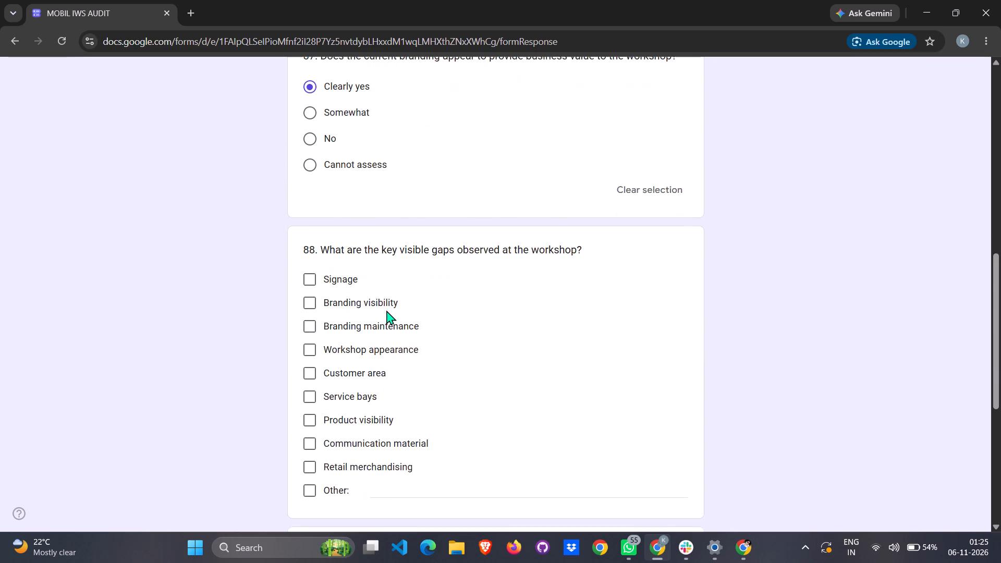
{"action": "scroll", "coordinate": [386, 310], "scroll_direction": "down", "scroll_amount": 1}
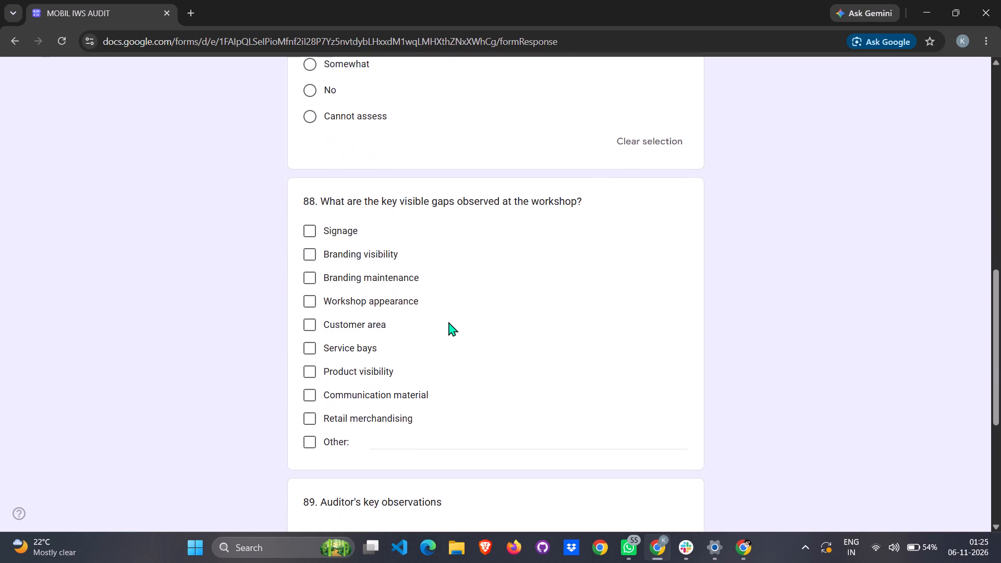
{"action": "scroll", "coordinate": [454, 322], "scroll_direction": "down", "scroll_amount": 5}
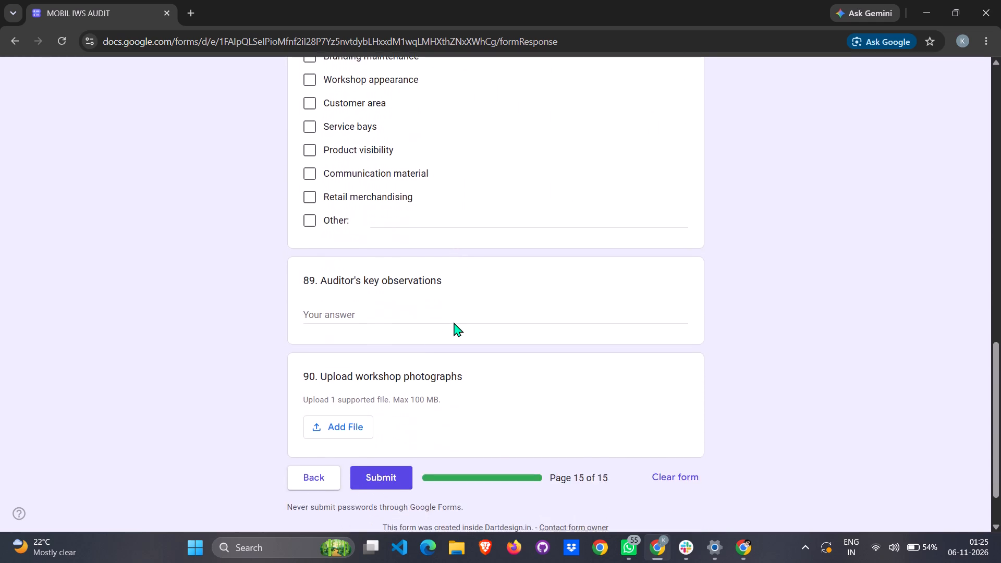
{"action": "scroll", "coordinate": [454, 322], "scroll_direction": "down", "scroll_amount": 2}
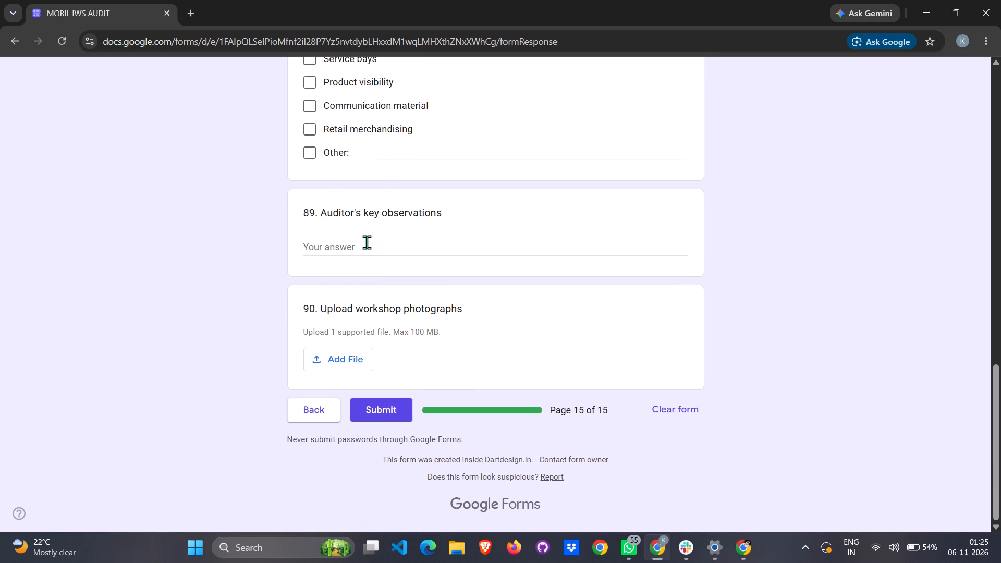
{"action": "left_click", "coordinate": [361, 247]}
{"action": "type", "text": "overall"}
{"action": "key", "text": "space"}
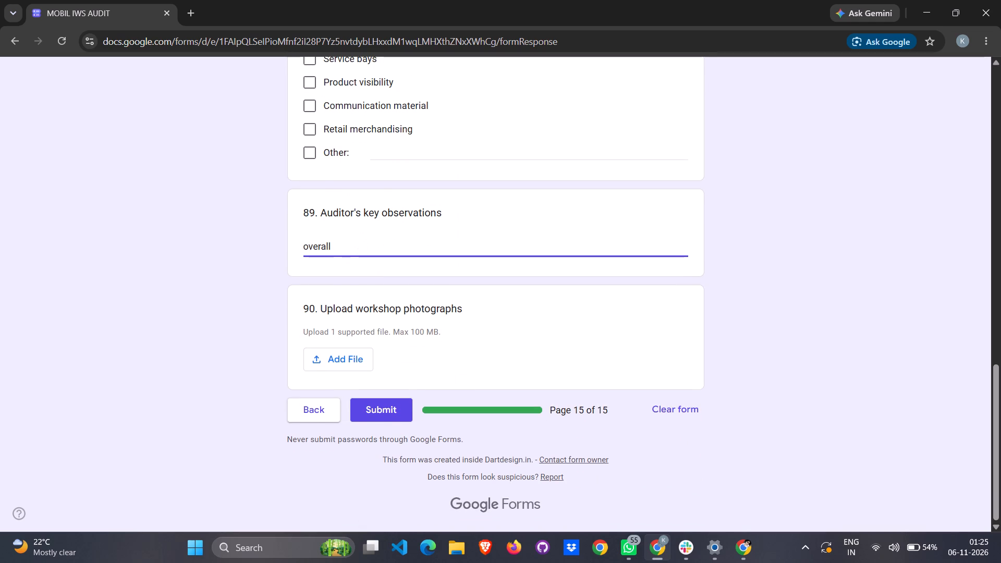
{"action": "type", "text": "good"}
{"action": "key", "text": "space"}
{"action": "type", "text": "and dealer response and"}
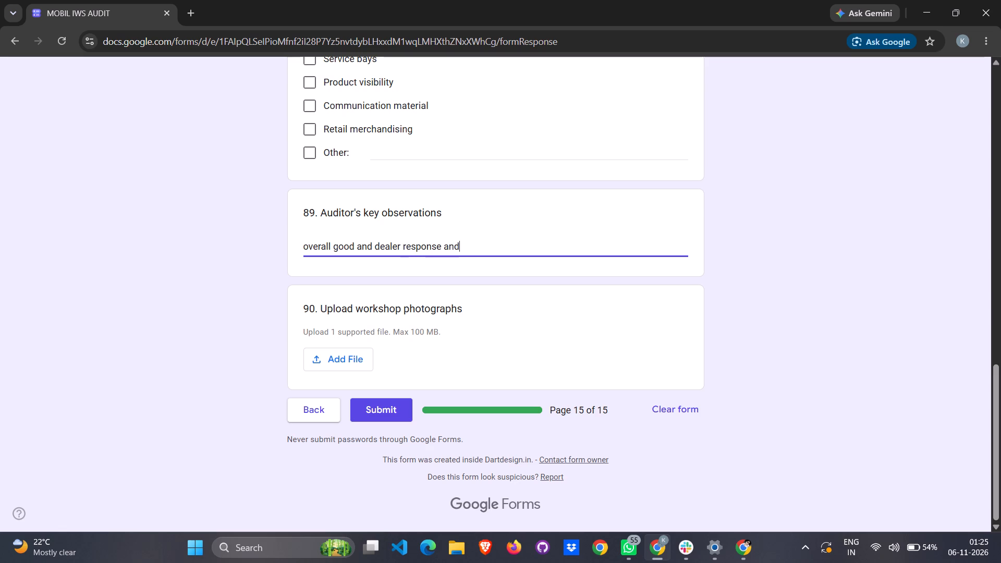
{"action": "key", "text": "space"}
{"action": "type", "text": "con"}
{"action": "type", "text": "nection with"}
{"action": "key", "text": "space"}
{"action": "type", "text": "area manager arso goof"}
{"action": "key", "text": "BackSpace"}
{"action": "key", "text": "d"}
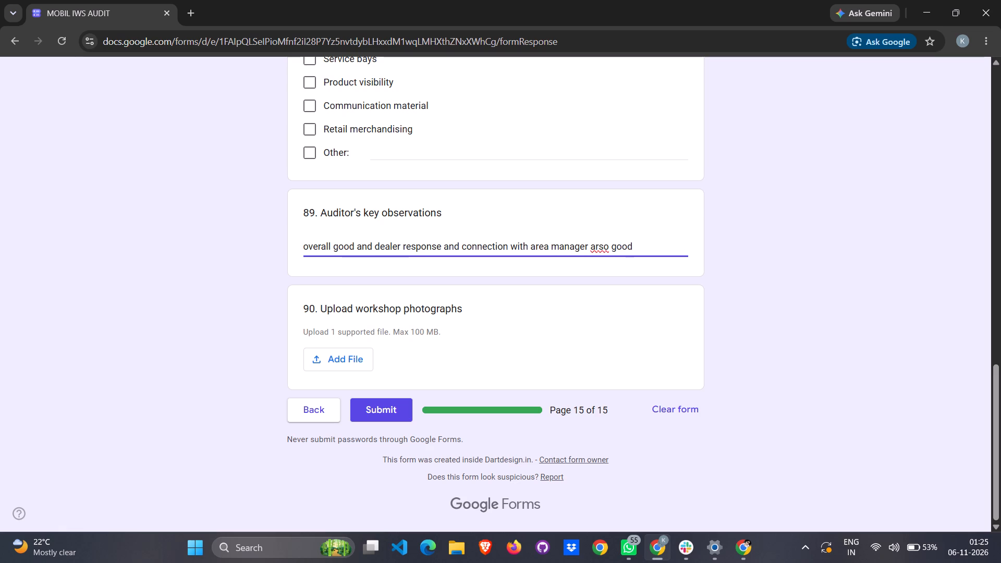
Submit the completed MOBIL IWS AUDIT response without uploading workshop photographs.
{"action": "left_click", "coordinate": [383, 405]}
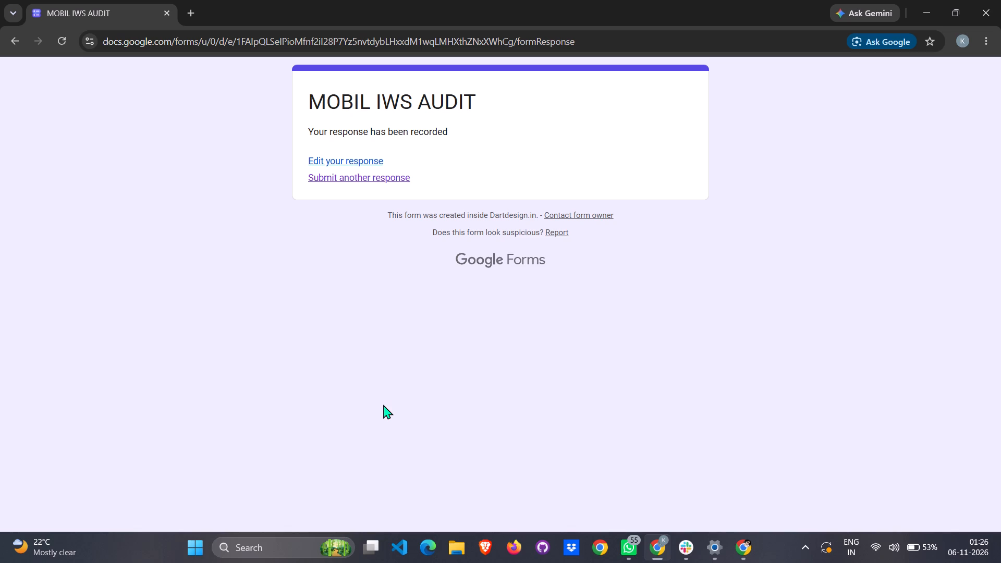
Start another response to the MOBIL IWS AUDIT form.
{"action": "left_click", "coordinate": [351, 176]}
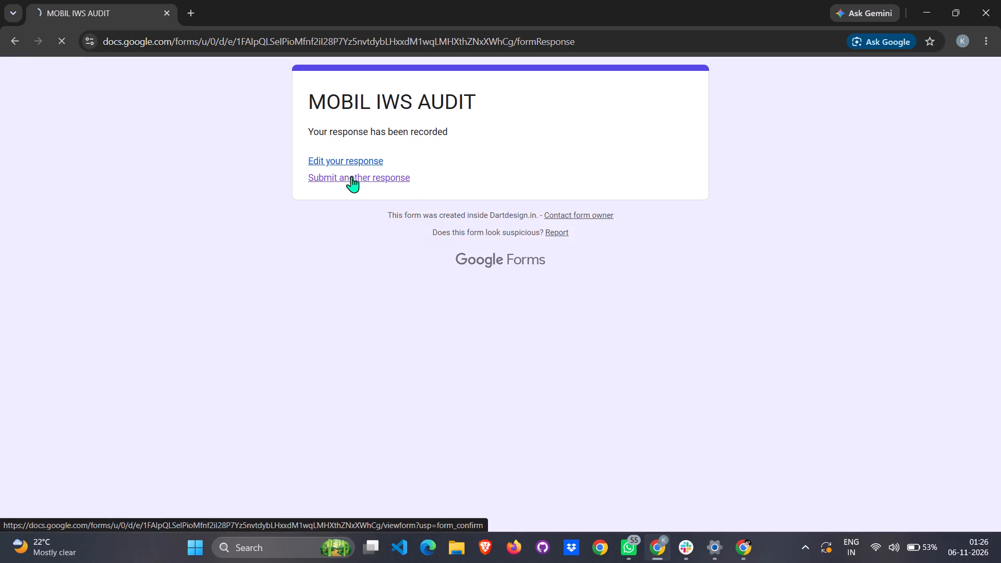
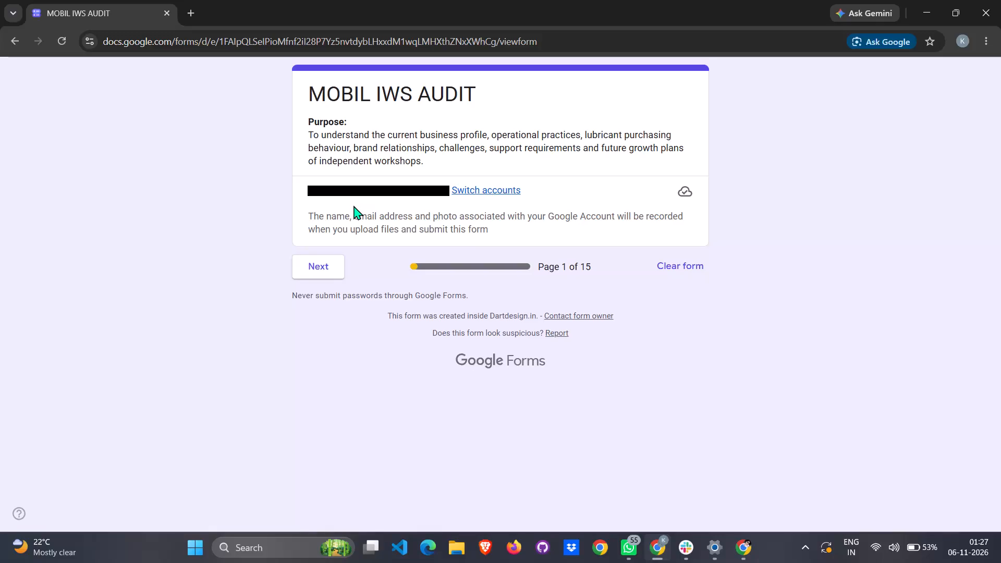
Proceed to Section 1 of the audit form and enter the D'Art representative's name.
{"action": "left_click", "coordinate": [320, 266]}
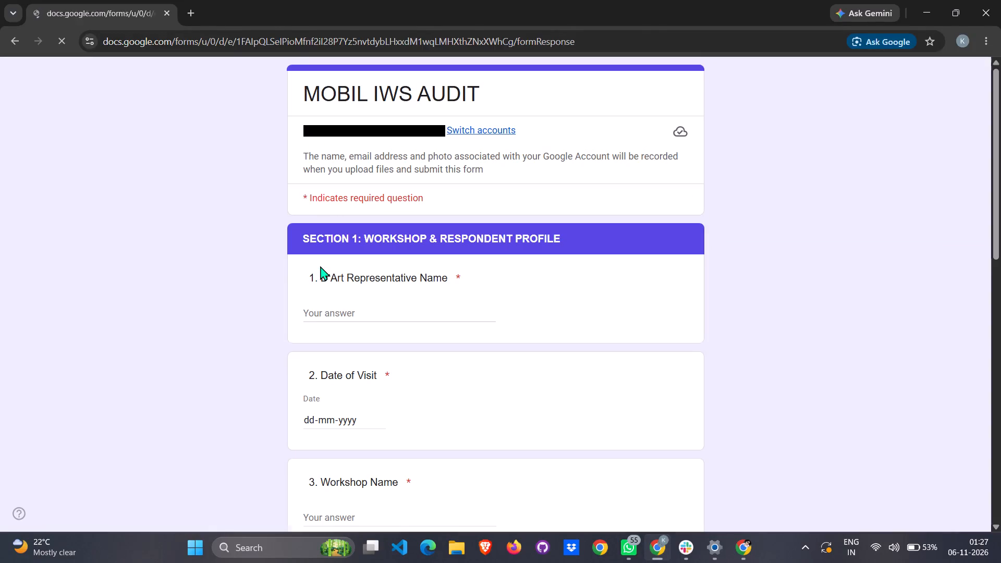
{"action": "left_click", "coordinate": [346, 309]}
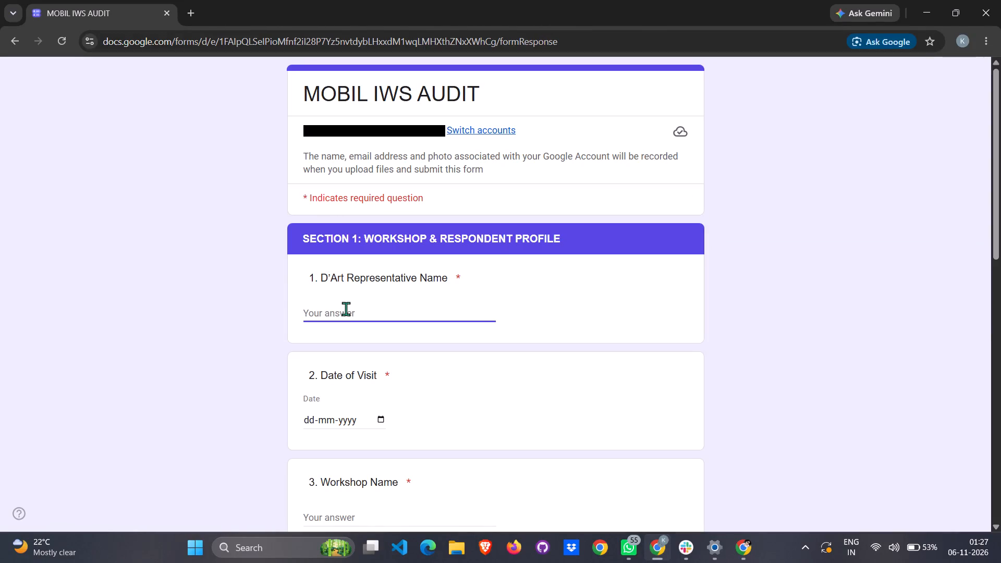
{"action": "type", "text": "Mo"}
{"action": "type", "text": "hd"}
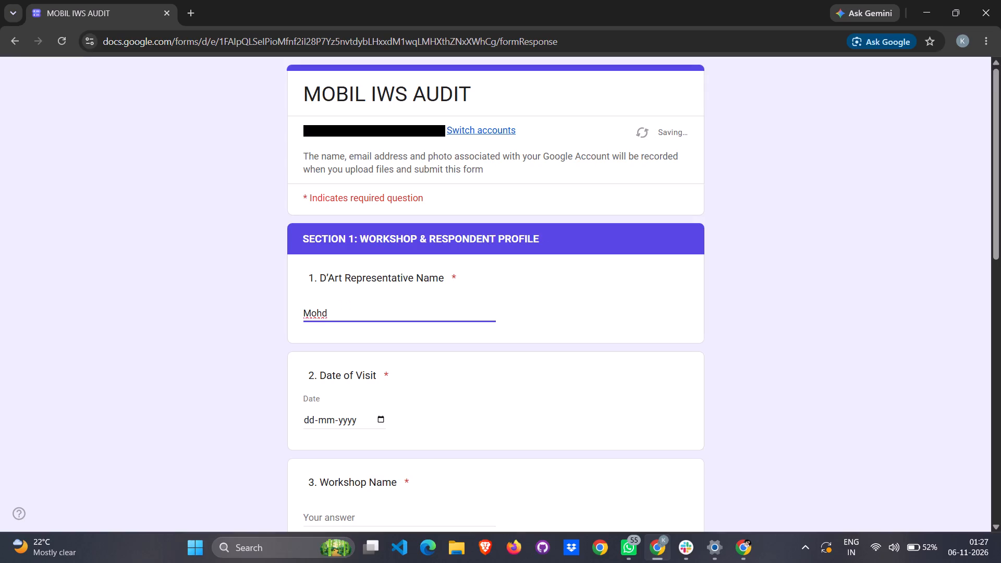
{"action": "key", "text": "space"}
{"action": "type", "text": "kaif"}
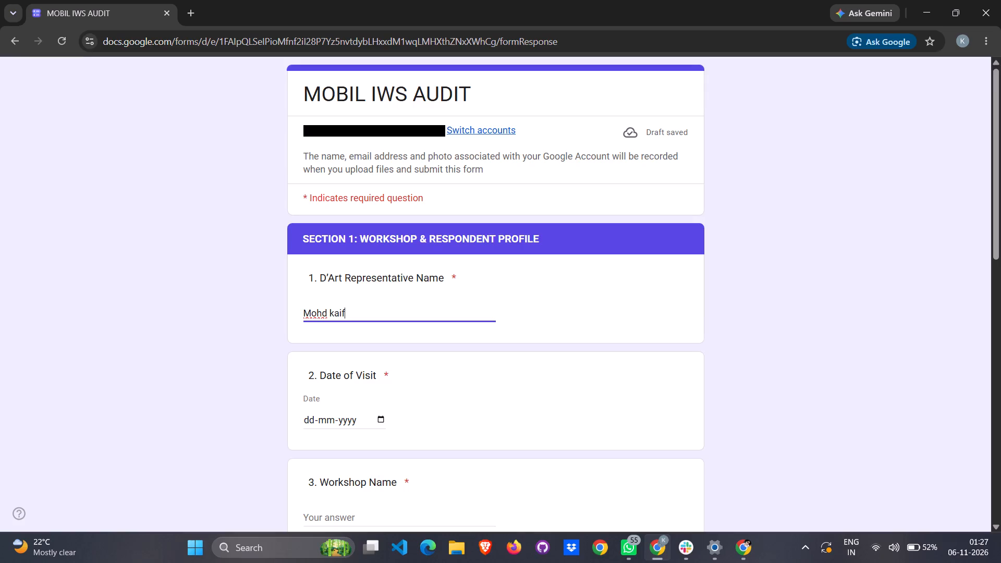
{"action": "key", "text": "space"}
Set the Date of Visit to 05-11-2026.
{"action": "left_click", "coordinate": [309, 422]}
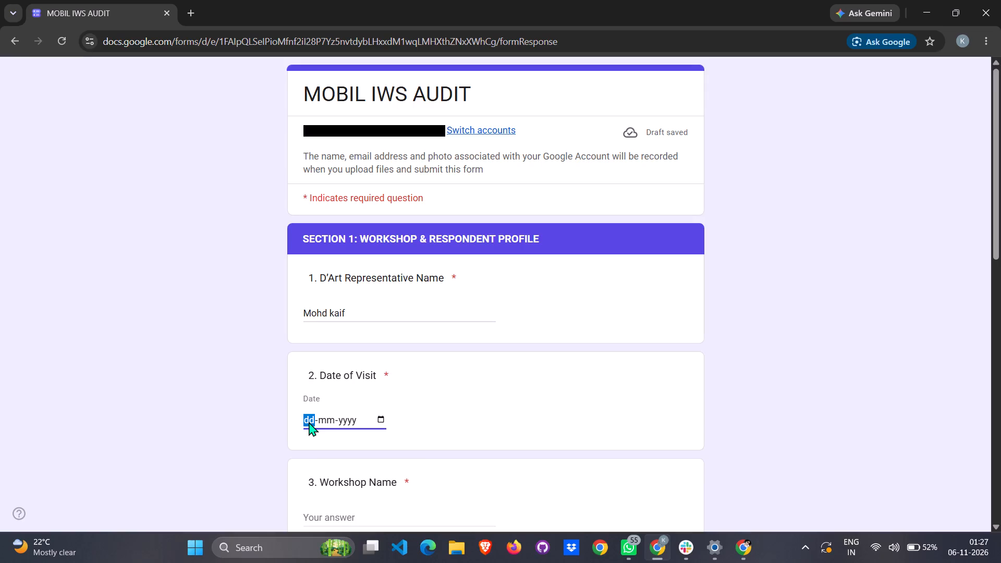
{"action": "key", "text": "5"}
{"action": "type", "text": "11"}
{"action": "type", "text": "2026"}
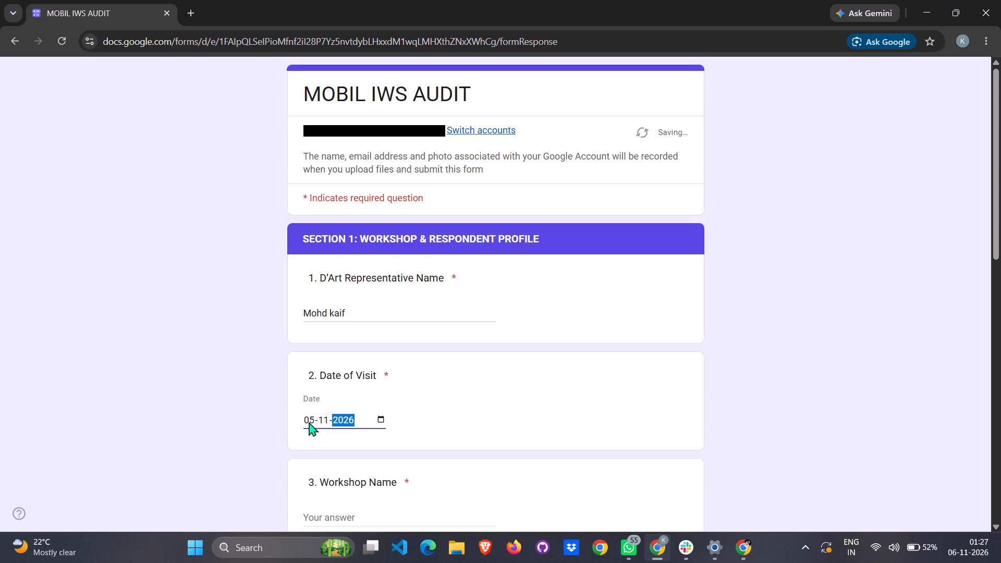
Enter "tejas auto care" as the Workshop Name and "pune" as the Location / City.
{"action": "scroll", "coordinate": [389, 467], "scroll_direction": "down", "scroll_amount": 2}
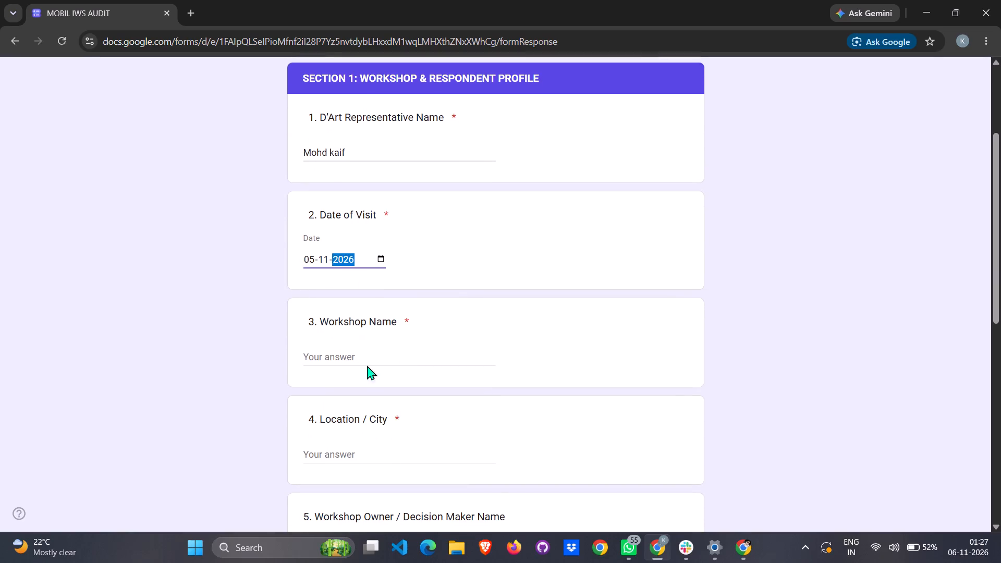
{"action": "left_click", "coordinate": [360, 356]}
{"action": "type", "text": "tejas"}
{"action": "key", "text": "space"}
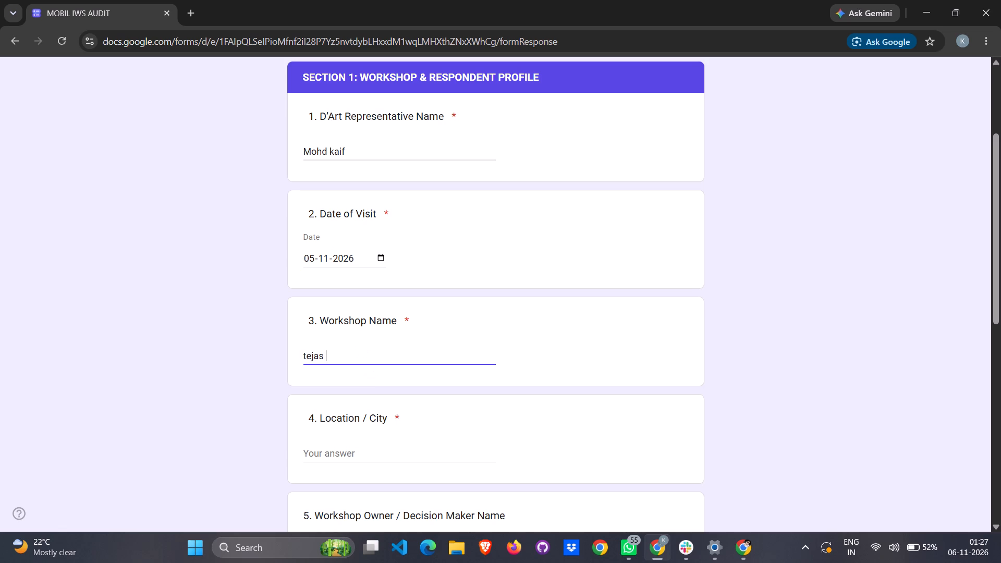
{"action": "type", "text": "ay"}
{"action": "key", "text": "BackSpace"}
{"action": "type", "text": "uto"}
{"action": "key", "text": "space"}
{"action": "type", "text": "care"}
{"action": "left_click", "coordinate": [382, 456]}
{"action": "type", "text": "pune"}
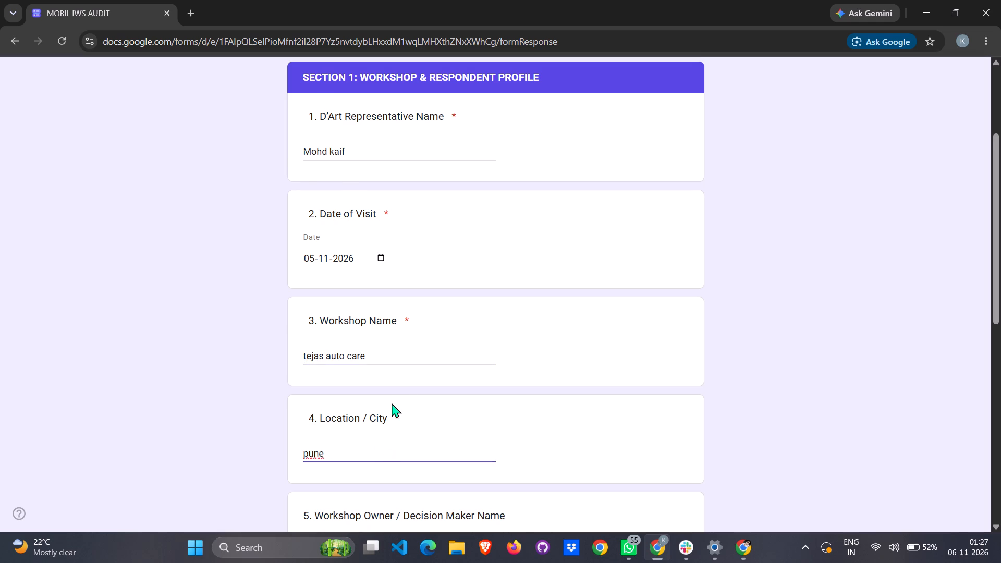
Fill in the name of the workshop owner / decision maker in question 5.
{"action": "scroll", "coordinate": [392, 403], "scroll_direction": "down", "scroll_amount": 4}
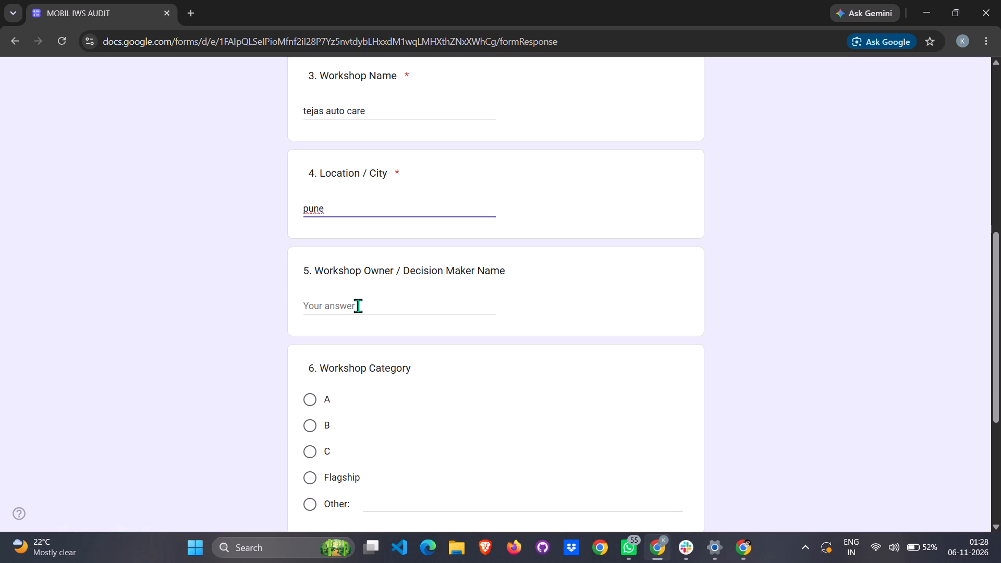
{"action": "left_click", "coordinate": [358, 305]}
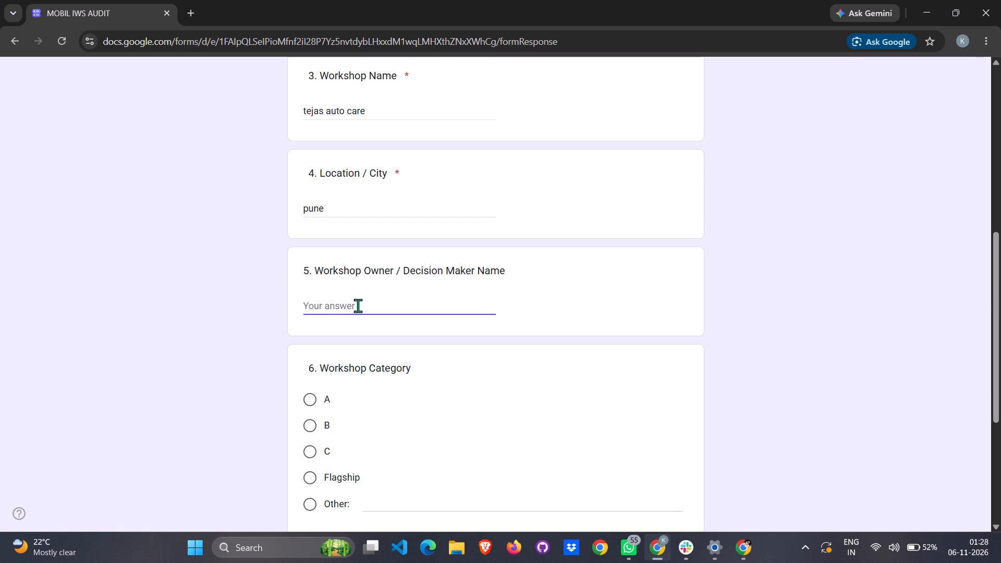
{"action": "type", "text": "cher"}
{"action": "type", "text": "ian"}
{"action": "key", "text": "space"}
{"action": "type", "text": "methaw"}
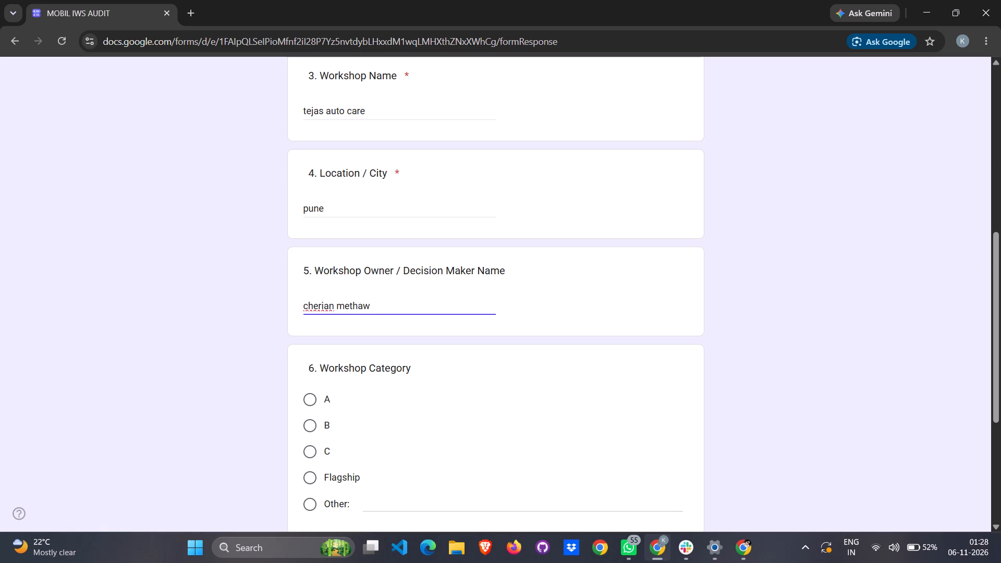
Choose B as the Workshop Category and enter "raka" as the Distributor Name.
{"action": "scroll", "coordinate": [421, 400], "scroll_direction": "down", "scroll_amount": 1}
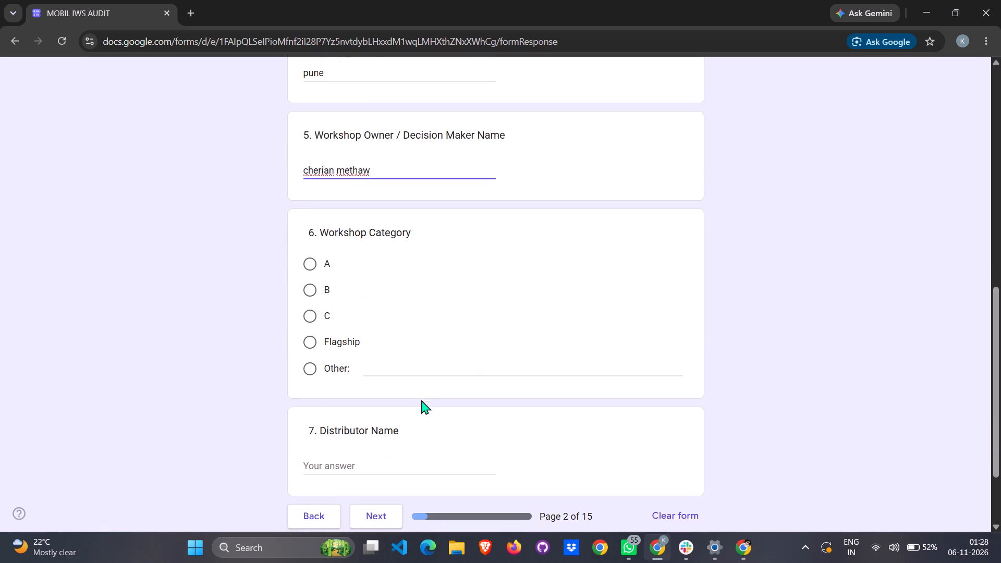
{"action": "scroll", "coordinate": [421, 400], "scroll_direction": "down", "scroll_amount": 1}
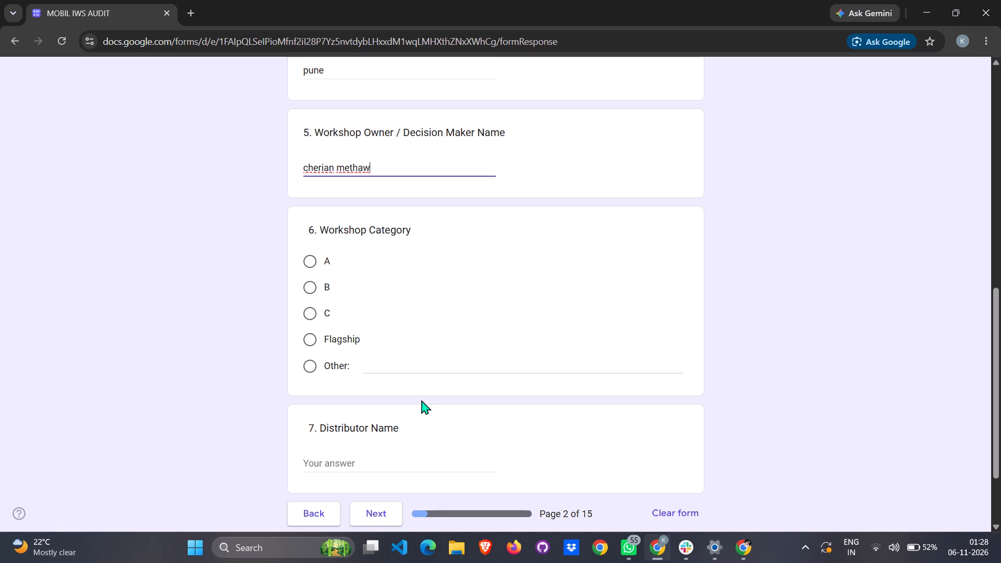
{"action": "left_click", "coordinate": [308, 289]}
{"action": "scroll", "coordinate": [373, 362], "scroll_direction": "down", "scroll_amount": 2}
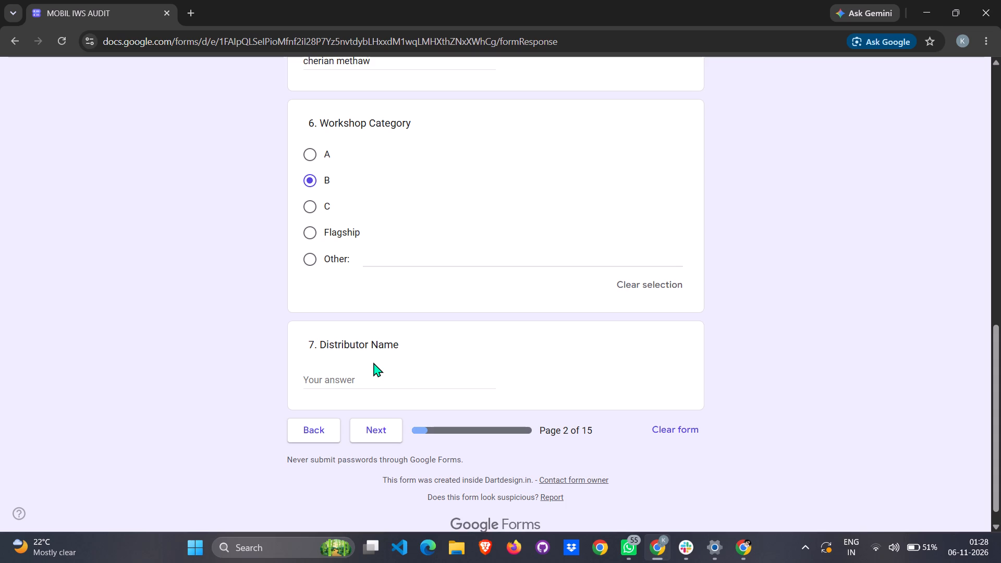
{"action": "left_click", "coordinate": [345, 382]}
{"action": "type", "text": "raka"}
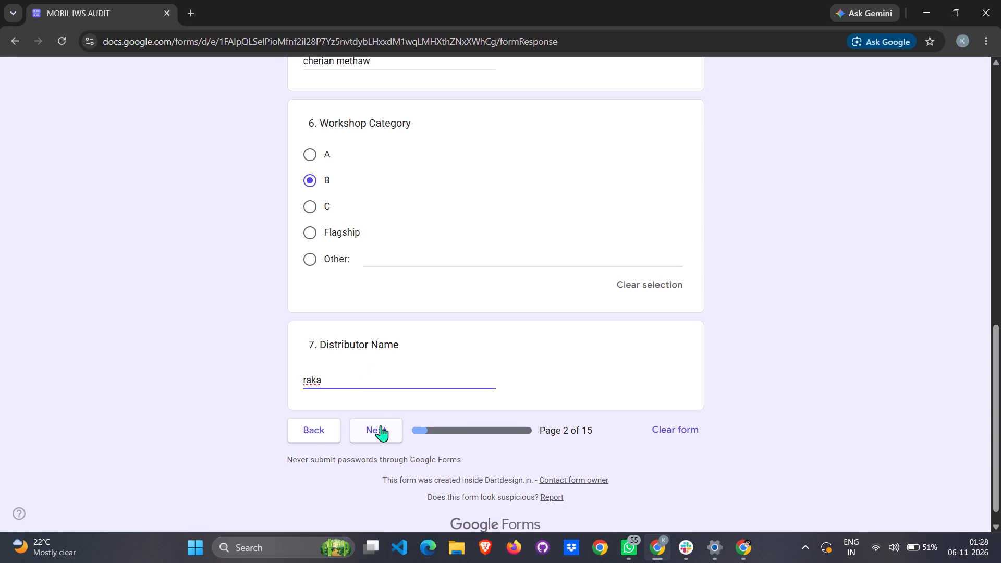
Continue to Section 2 and enter "mobil" as the currently partnered lubricant brand in question 8.
{"action": "left_click", "coordinate": [381, 425]}
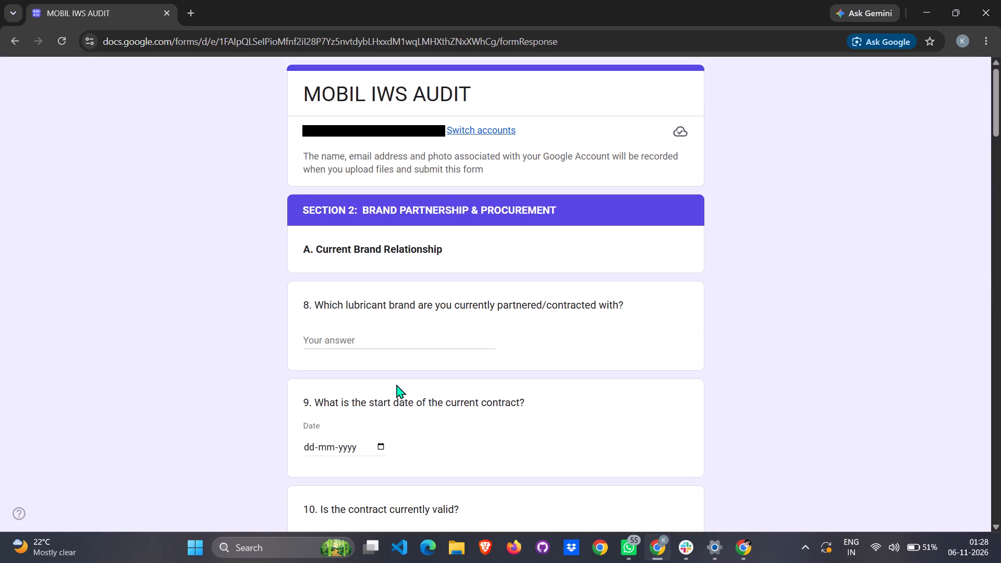
{"action": "scroll", "coordinate": [394, 359], "scroll_direction": "up", "scroll_amount": 1}
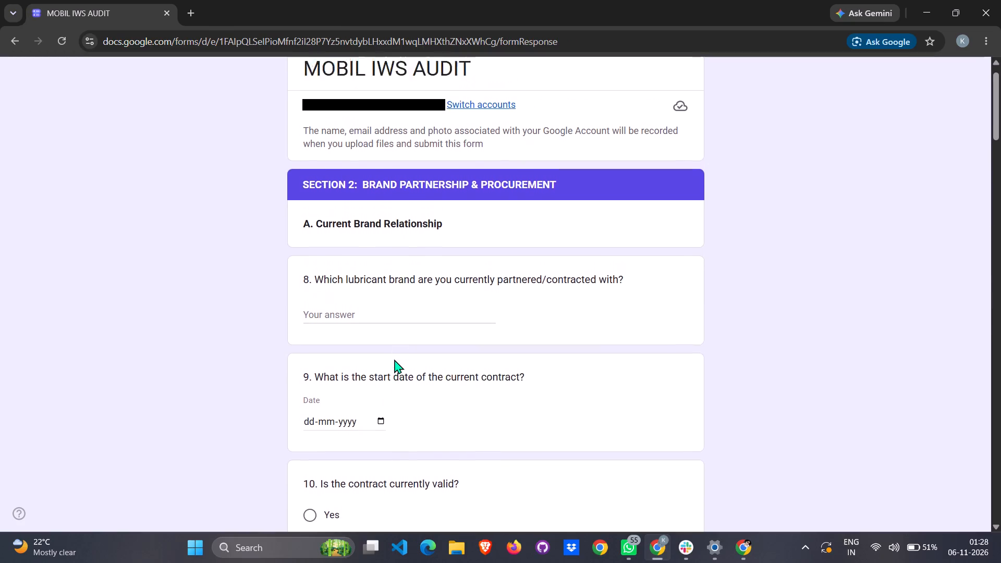
{"action": "left_click", "coordinate": [351, 331]}
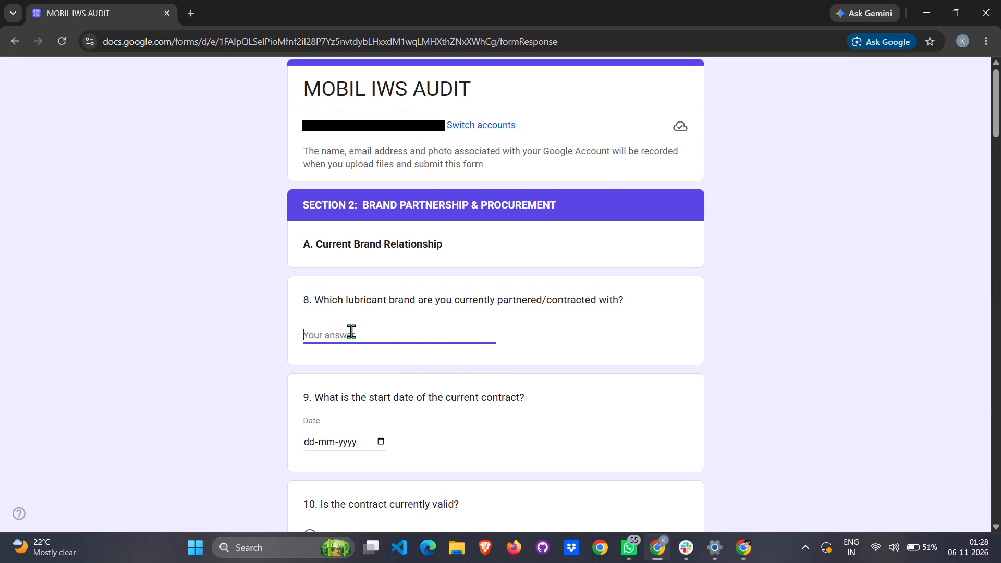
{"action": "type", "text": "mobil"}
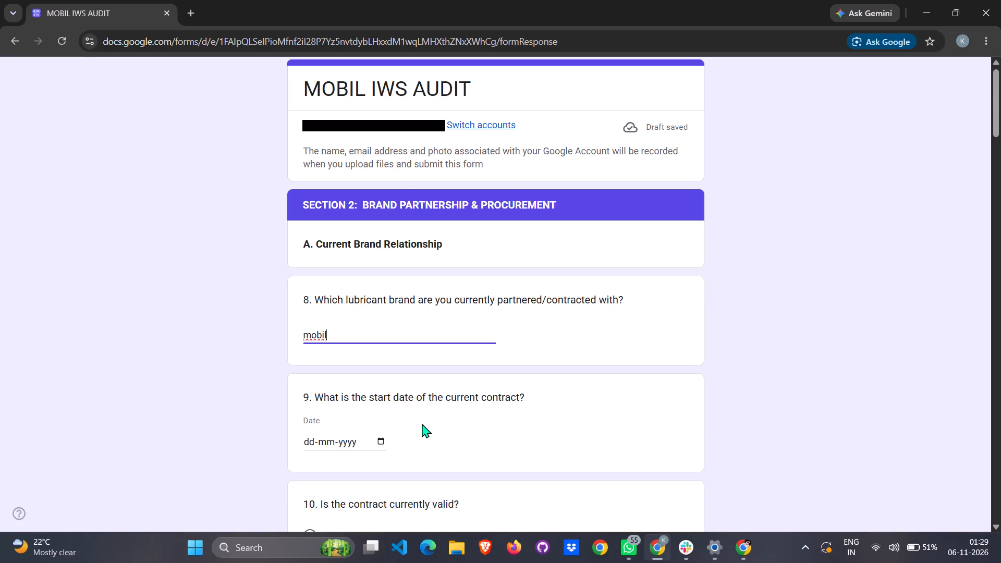
Set the start date of the current contract in question 9 to 08-04-2014.
{"action": "left_click", "coordinate": [310, 440]}
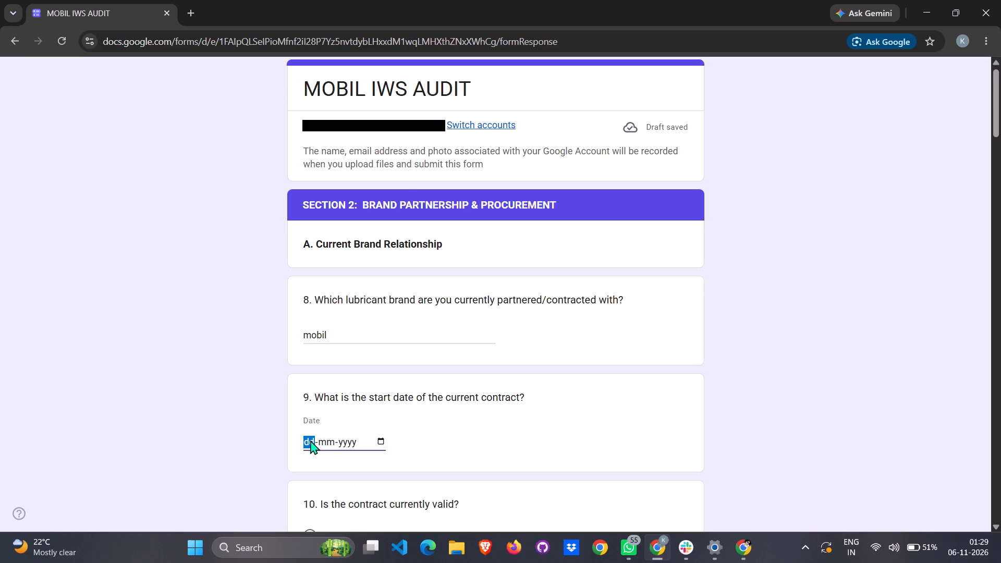
{"action": "left_click", "coordinate": [379, 440]}
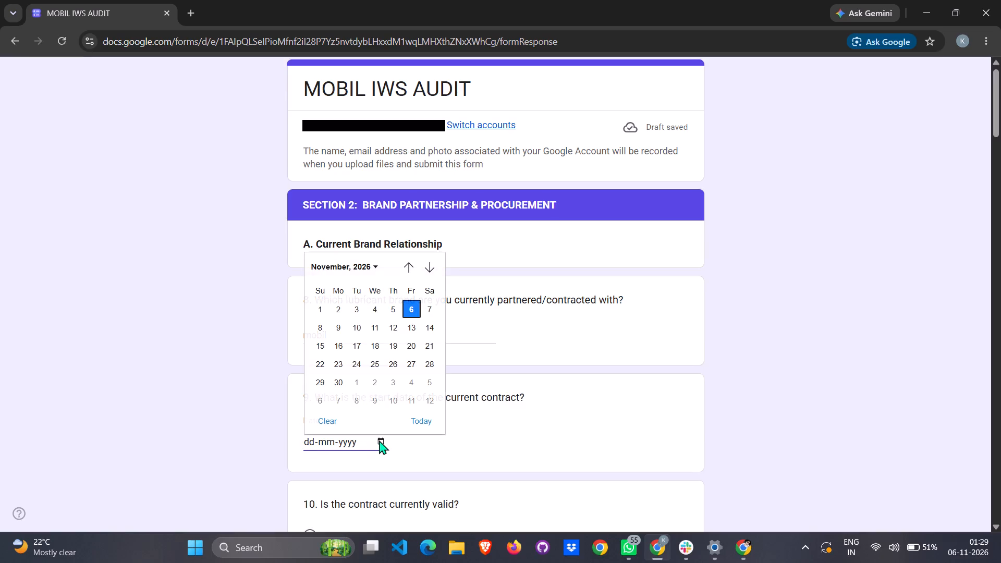
{"action": "left_click", "coordinate": [376, 266]}
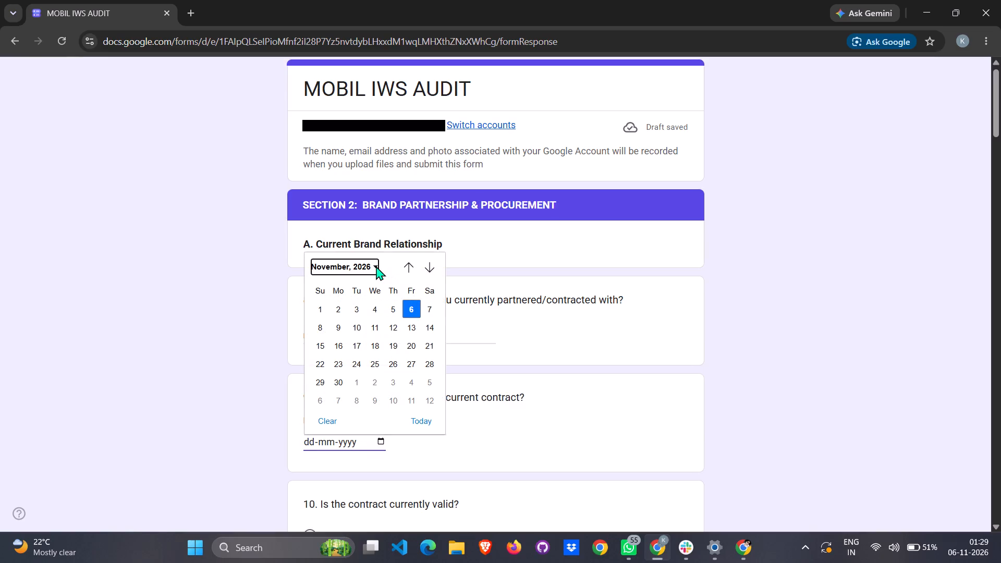
{"action": "scroll", "coordinate": [388, 336], "scroll_direction": "up", "scroll_amount": 6}
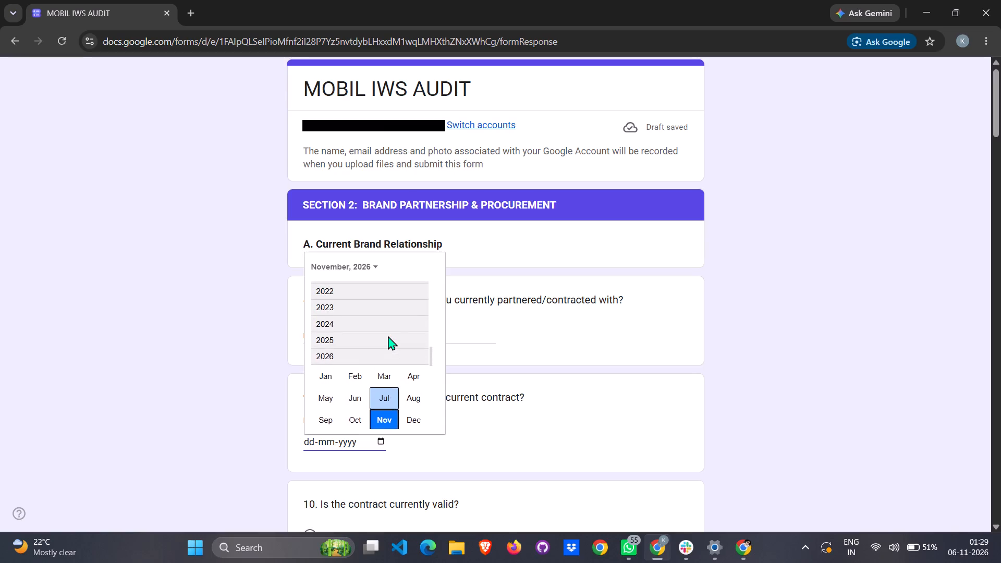
{"action": "scroll", "coordinate": [388, 336], "scroll_direction": "up", "scroll_amount": 4}
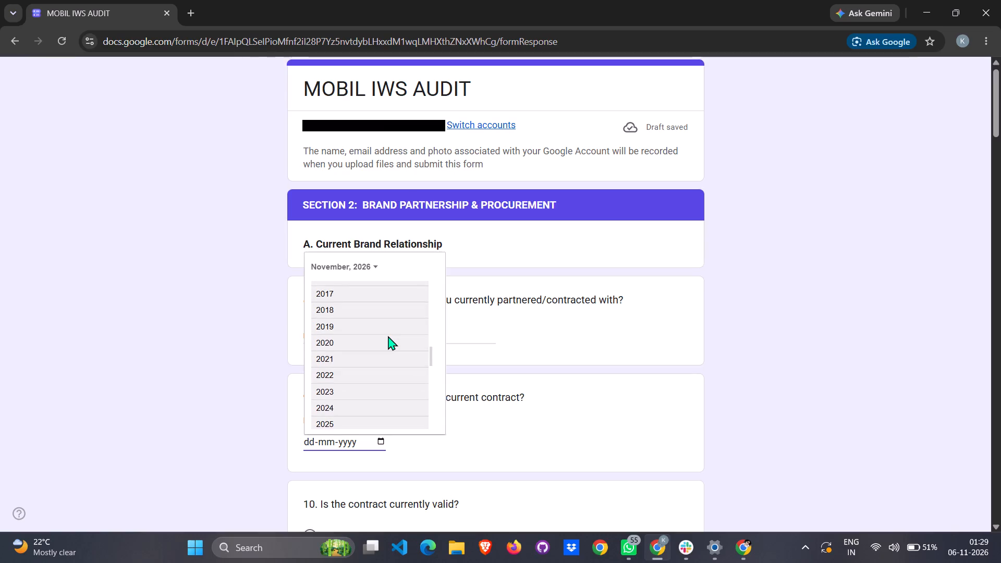
{"action": "scroll", "coordinate": [388, 336], "scroll_direction": "up", "scroll_amount": 6}
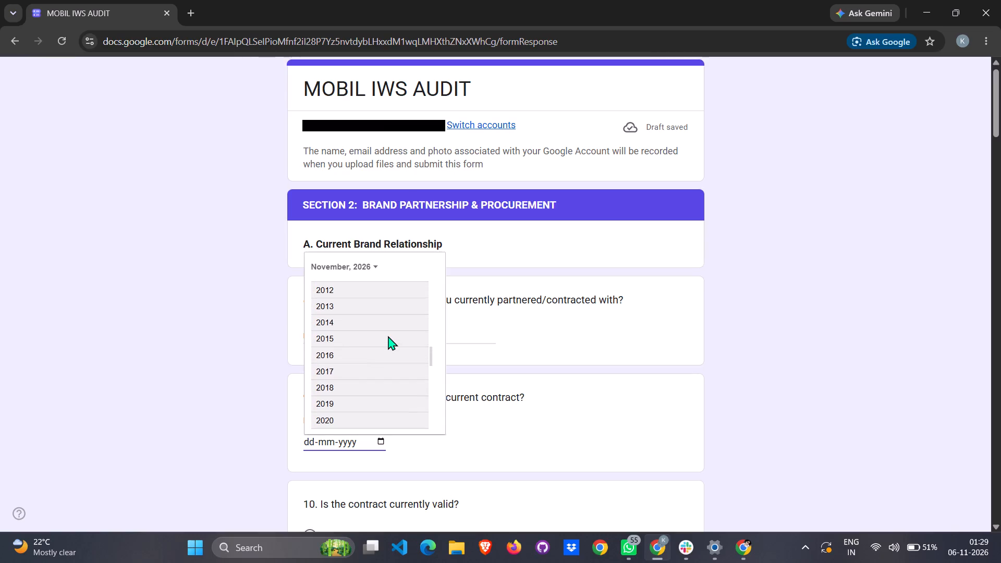
{"action": "left_click", "coordinate": [329, 324]}
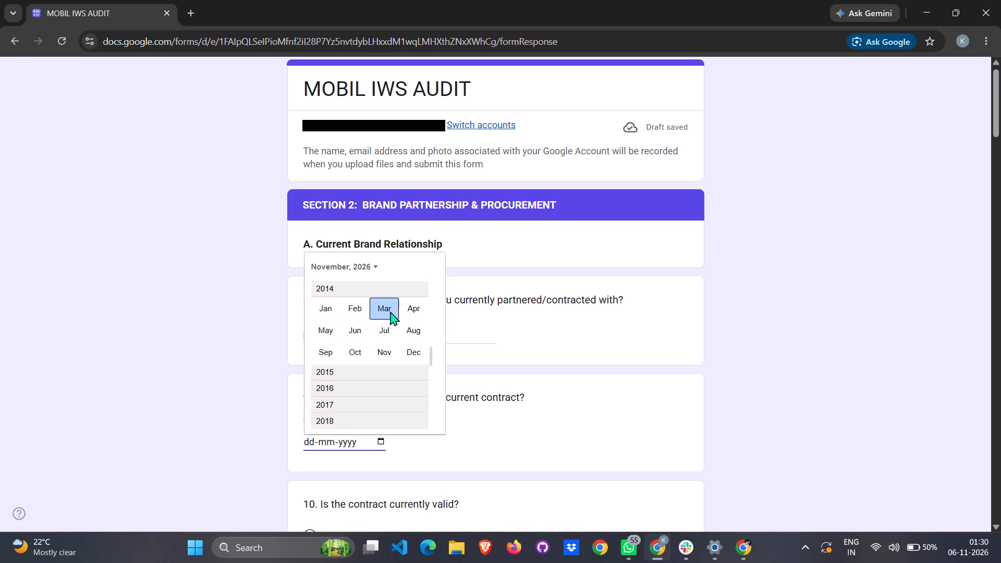
{"action": "left_click", "coordinate": [409, 311]}
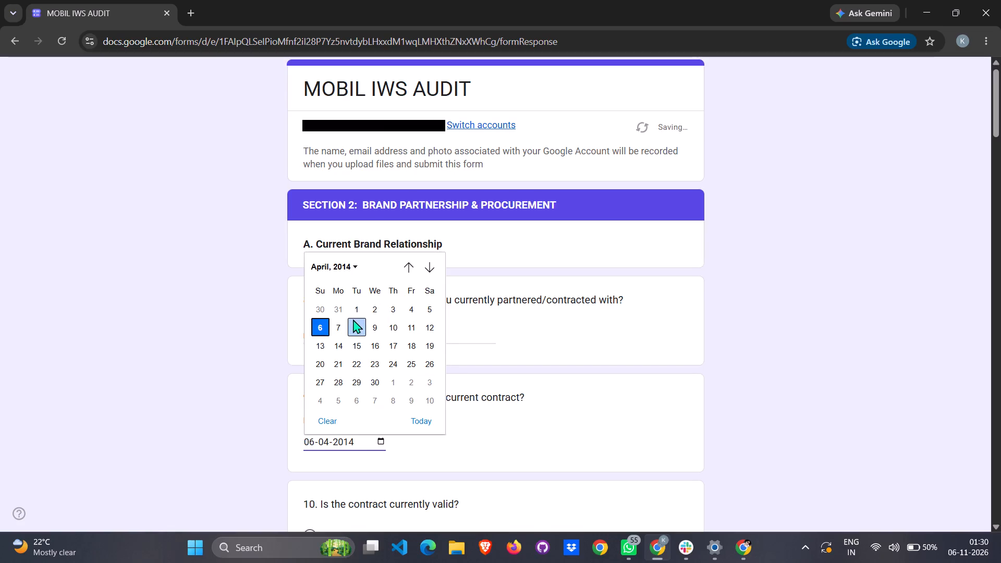
{"action": "left_click", "coordinate": [351, 320]}
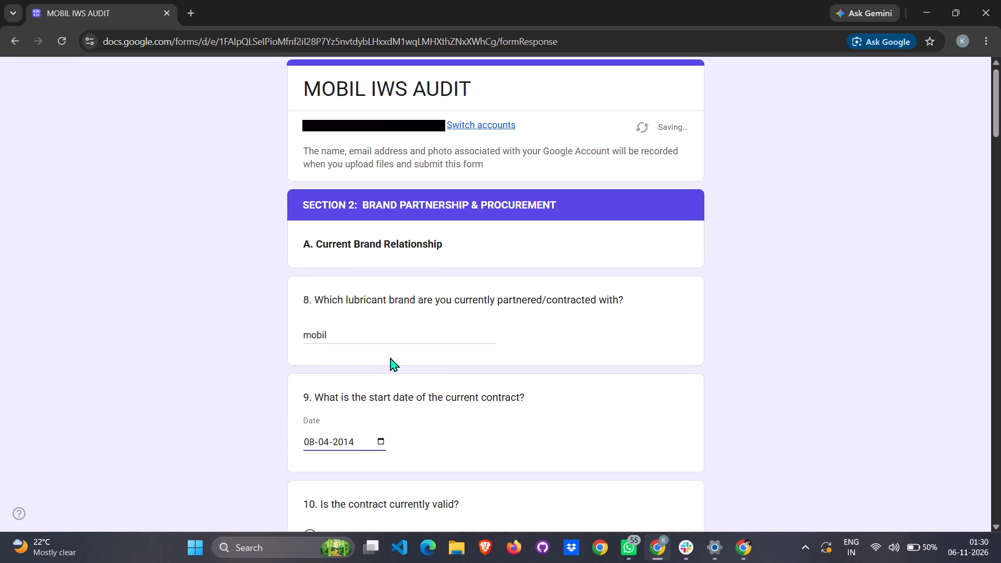
Mark the contract as currently valid with Yes in question 10 and set the valid-until date in question 11 to 06-04-2027.
{"action": "scroll", "coordinate": [390, 357], "scroll_direction": "down", "scroll_amount": 4}
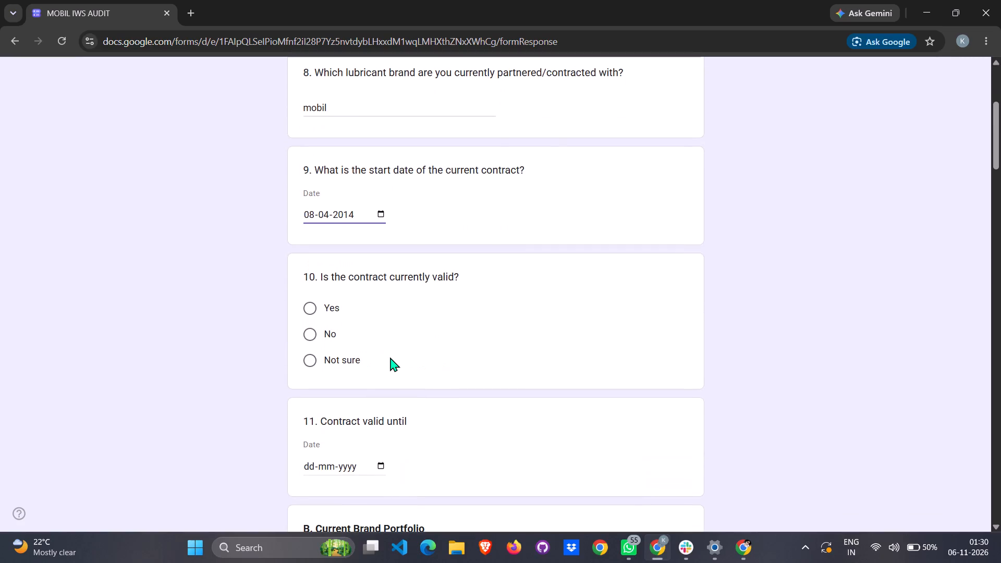
{"action": "left_click", "coordinate": [312, 309]}
{"action": "scroll", "coordinate": [383, 424], "scroll_direction": "down", "scroll_amount": 1}
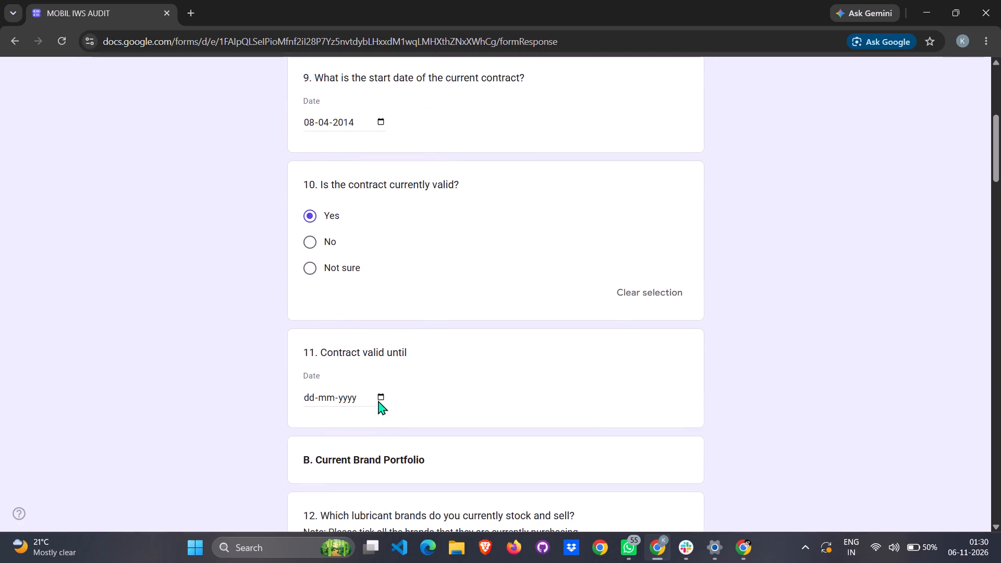
{"action": "left_click", "coordinate": [380, 396]}
{"action": "scroll", "coordinate": [372, 330], "scroll_direction": "down", "scroll_amount": 2}
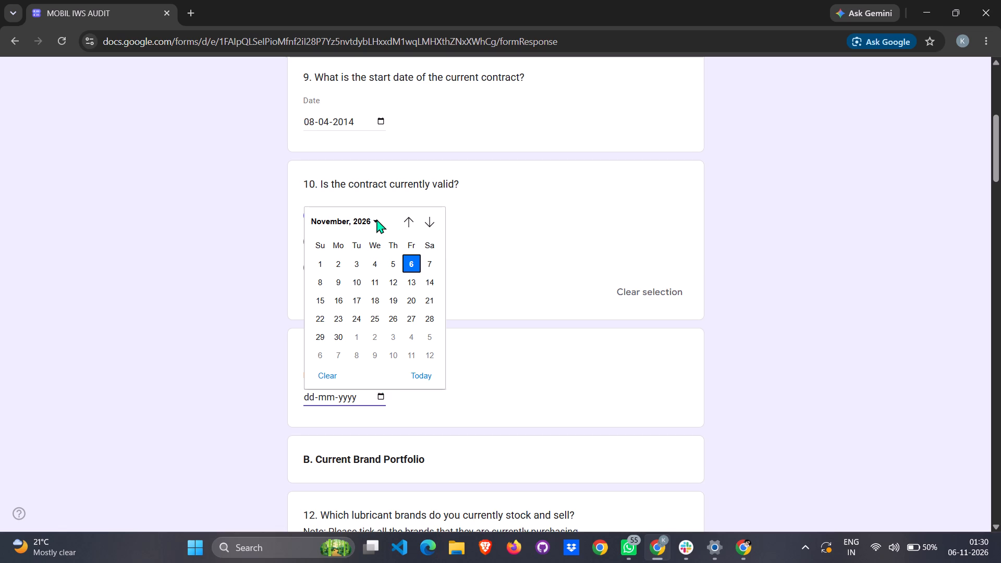
{"action": "left_click", "coordinate": [376, 219]}
{"action": "left_click", "coordinate": [329, 324]}
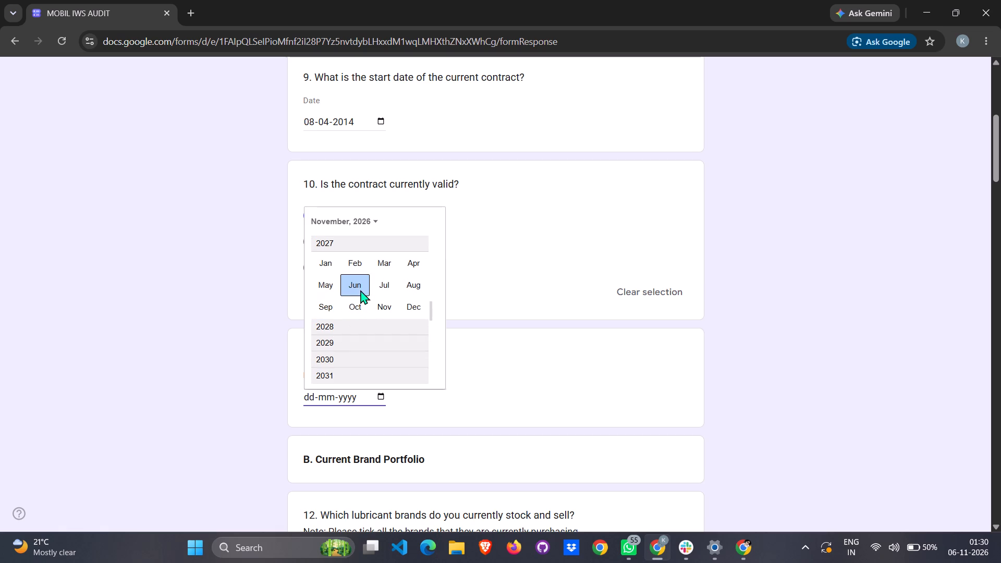
{"action": "left_click", "coordinate": [416, 266]}
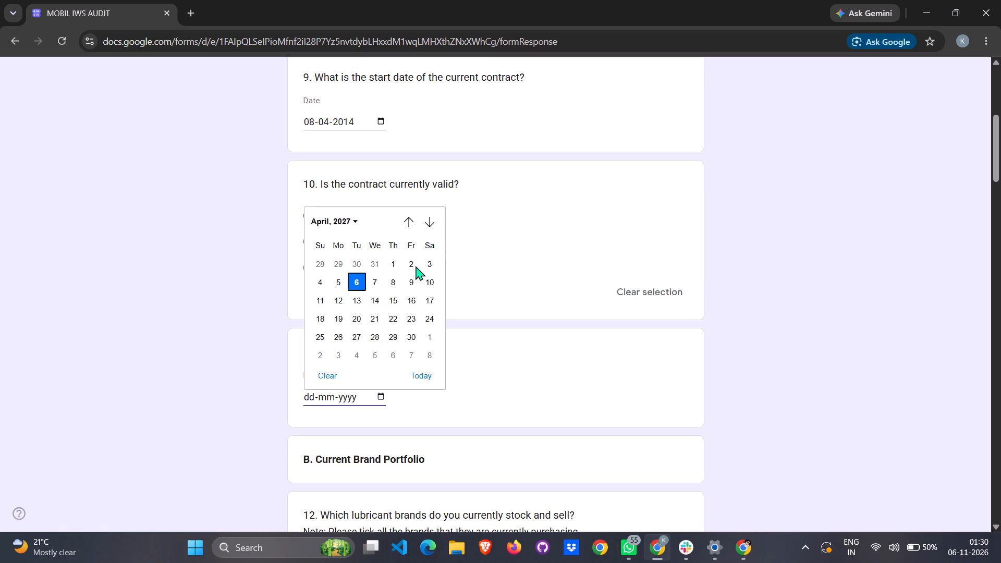
{"action": "left_click", "coordinate": [469, 280]}
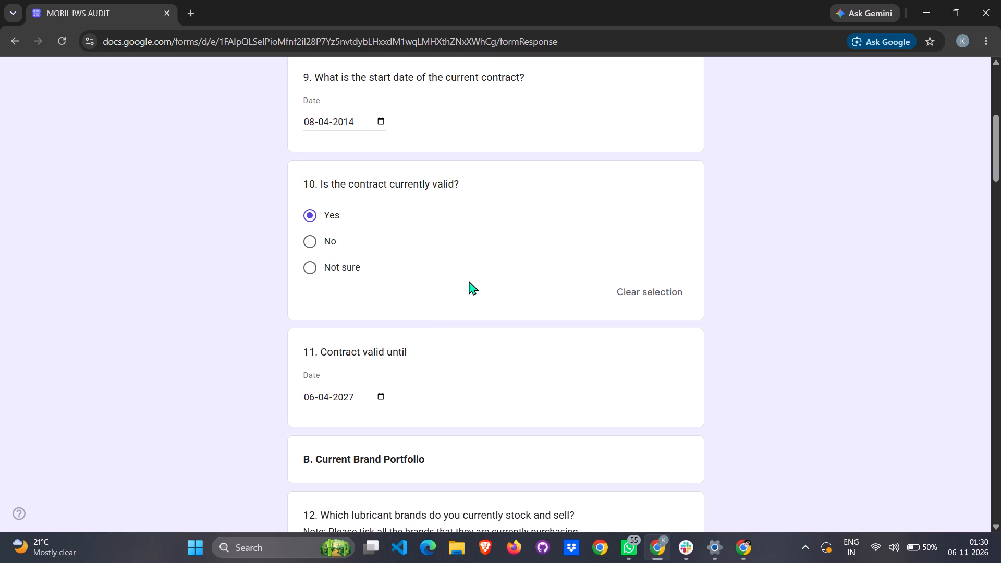
Select Mobil as the stocked lubricant brand in question 12 and rate its business share as 76–100% in question 13.
{"action": "scroll", "coordinate": [469, 280], "scroll_direction": "down", "scroll_amount": 5}
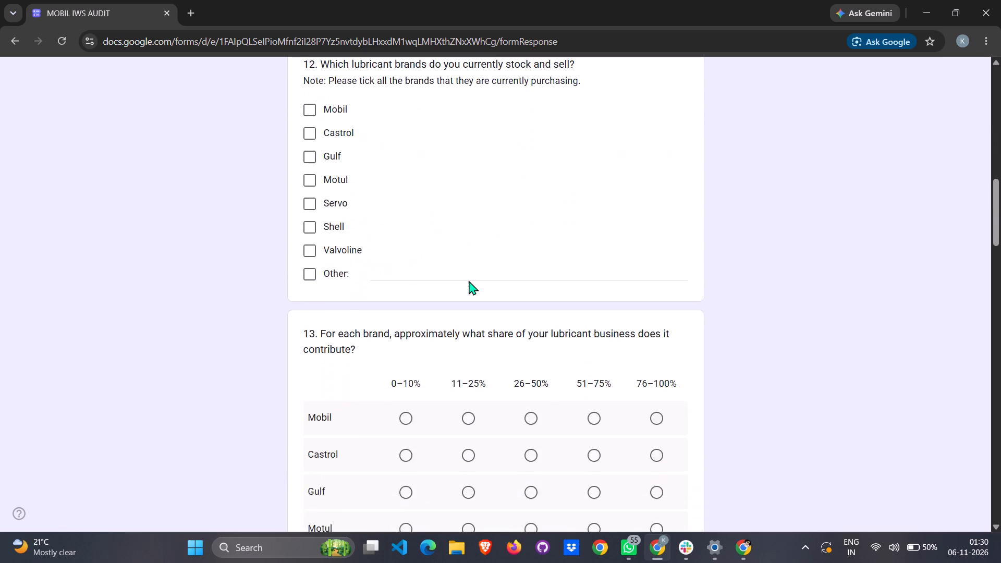
{"action": "scroll", "coordinate": [469, 280], "scroll_direction": "down", "scroll_amount": 1}
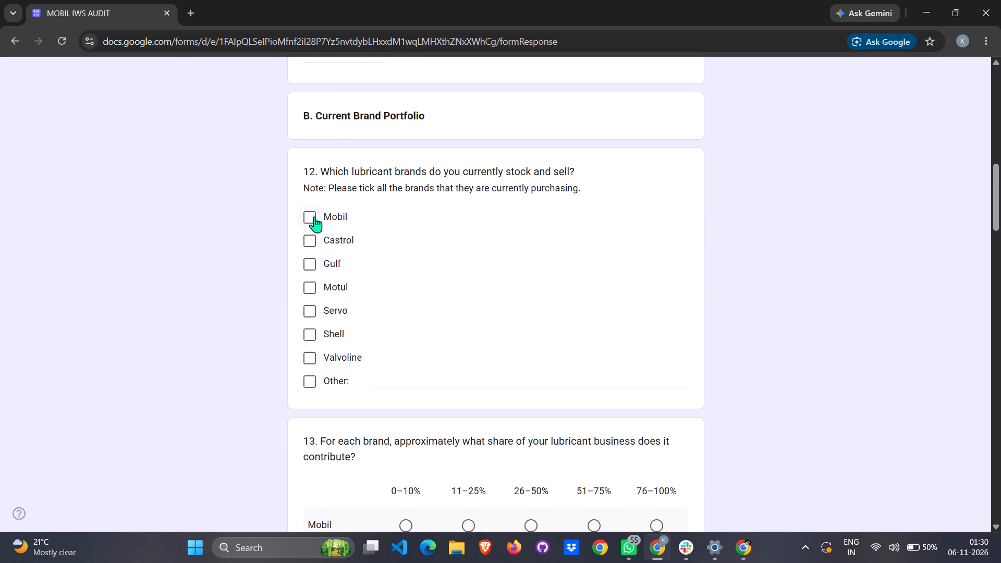
{"action": "left_click", "coordinate": [314, 216]}
{"action": "scroll", "coordinate": [473, 290], "scroll_direction": "down", "scroll_amount": 4}
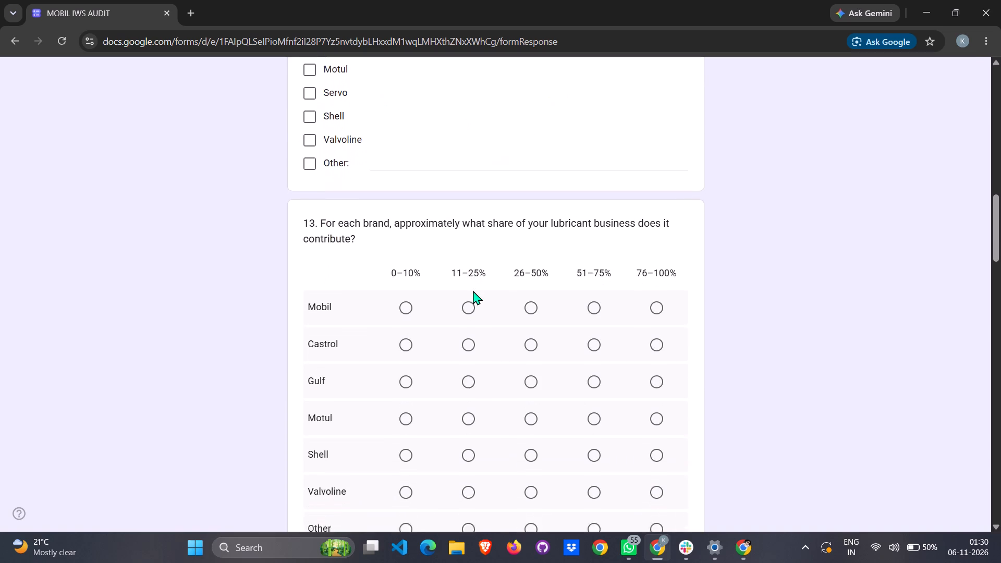
{"action": "scroll", "coordinate": [473, 290], "scroll_direction": "down", "scroll_amount": 1}
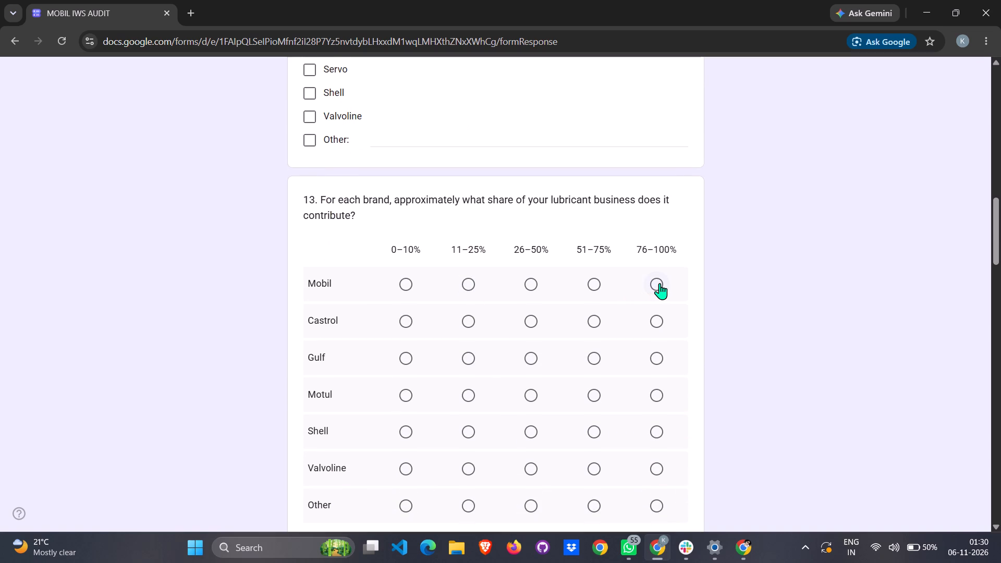
{"action": "left_click", "coordinate": [660, 283]}
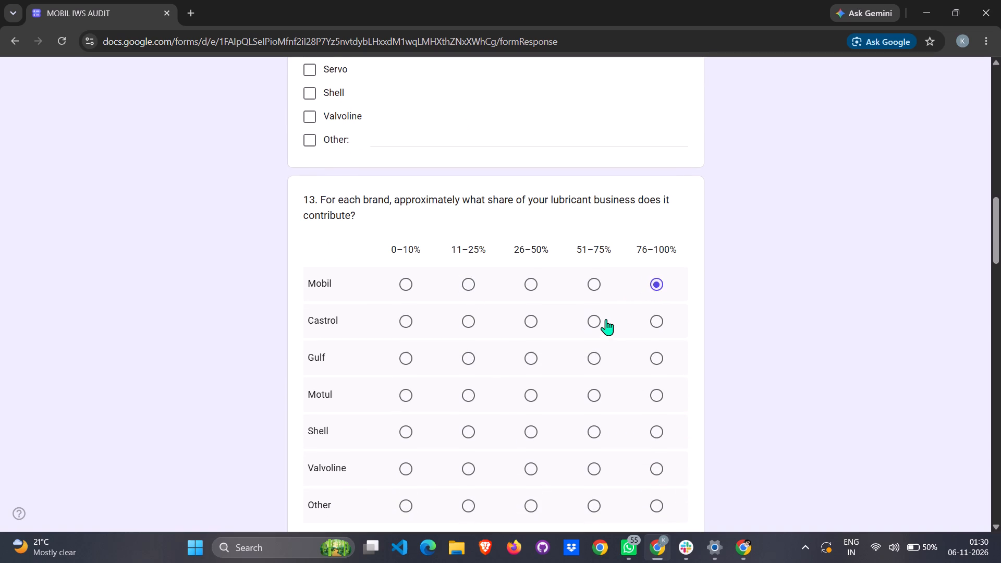
Enter "1 year" as the contract period in question 14 and select Authorised Distributor as the primary purchase source in question 15.
{"action": "scroll", "coordinate": [604, 322], "scroll_direction": "down", "scroll_amount": 5}
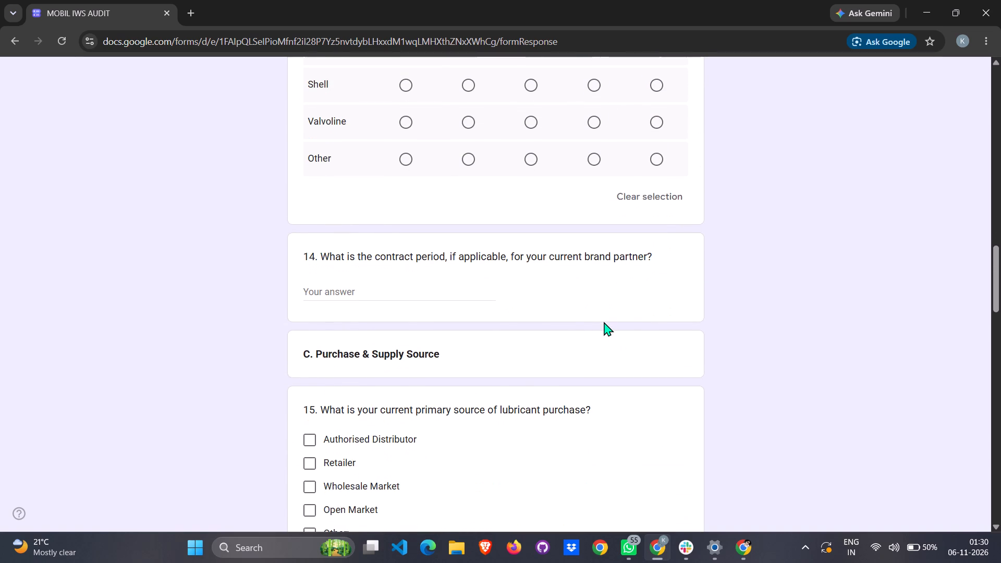
{"action": "left_click", "coordinate": [367, 295]}
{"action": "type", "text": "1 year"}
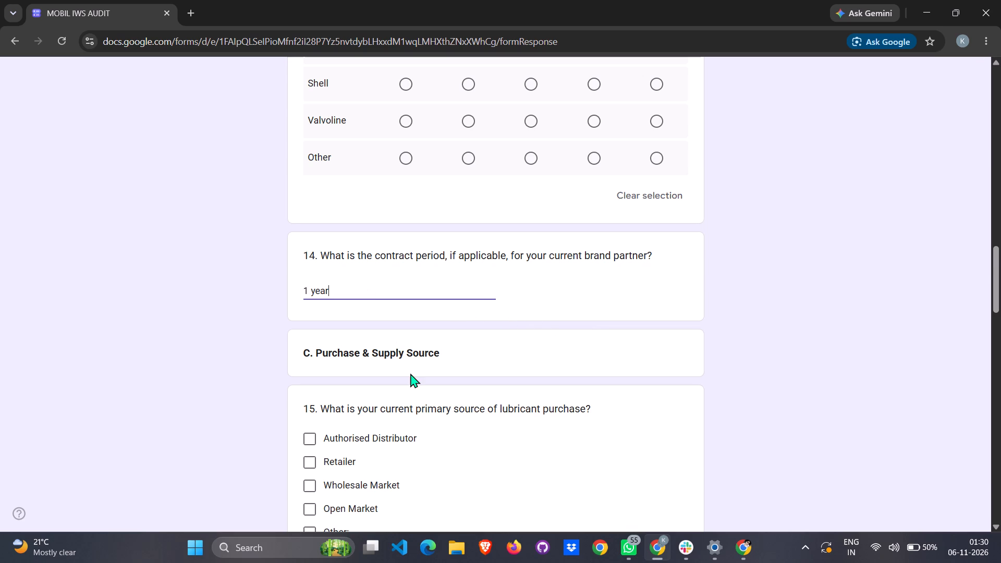
{"action": "scroll", "coordinate": [410, 373], "scroll_direction": "down", "scroll_amount": 3}
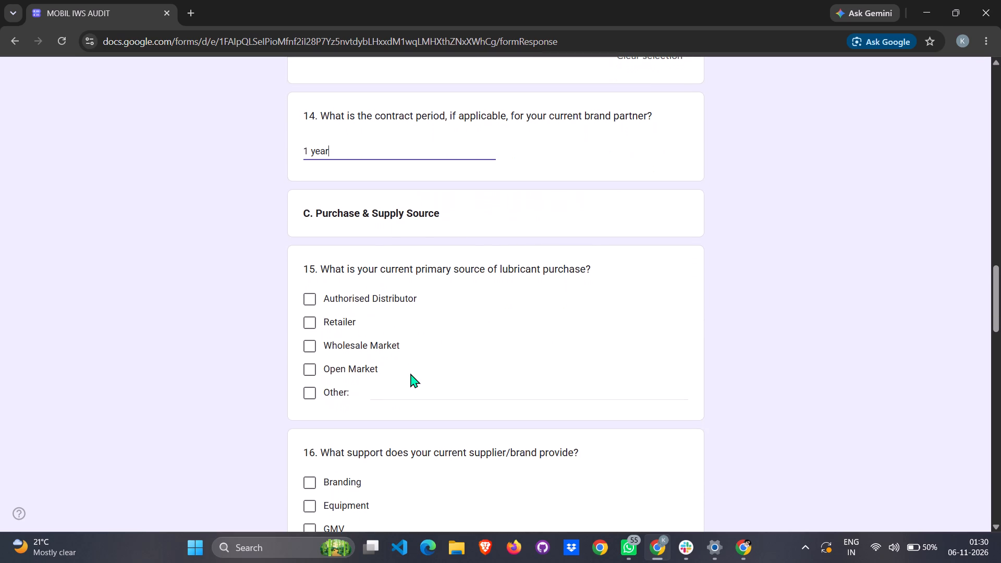
{"action": "left_click", "coordinate": [307, 299]}
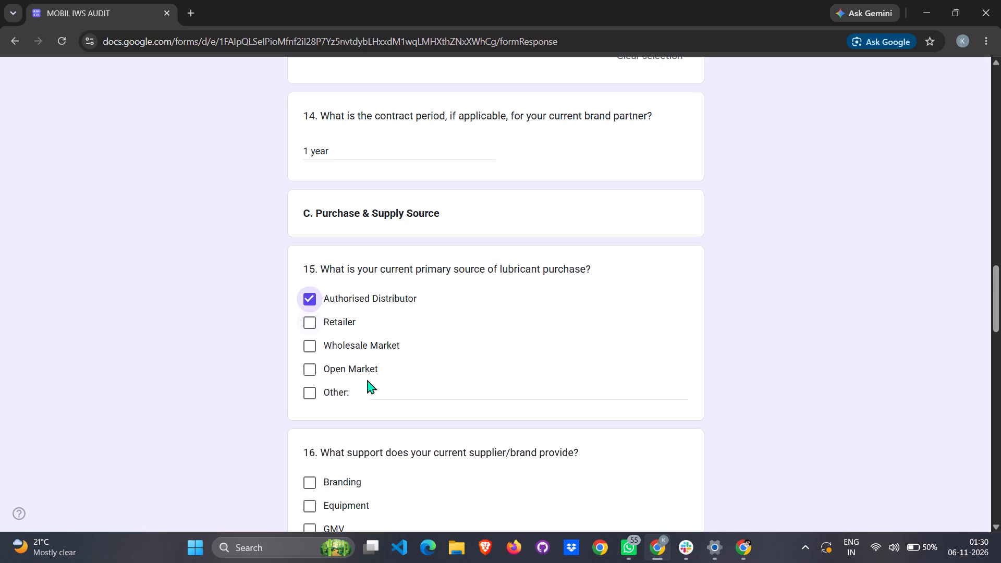
Select Branding, Promotional Support, Certifications, Signage & Uniforms and Promotional Materials as the supplier support in question 16.
{"action": "scroll", "coordinate": [372, 394], "scroll_direction": "down", "scroll_amount": 2}
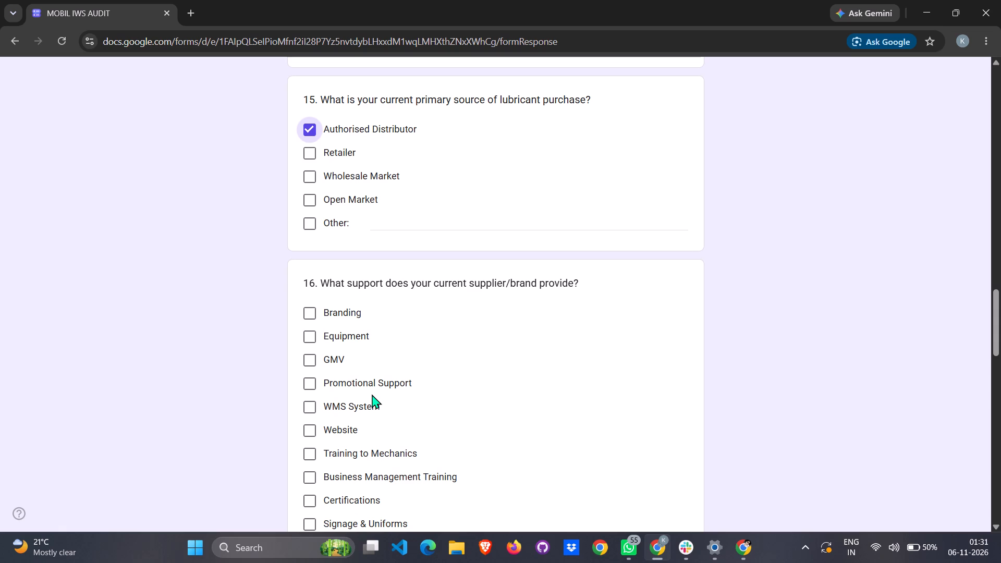
{"action": "scroll", "coordinate": [372, 394], "scroll_direction": "down", "scroll_amount": 3}
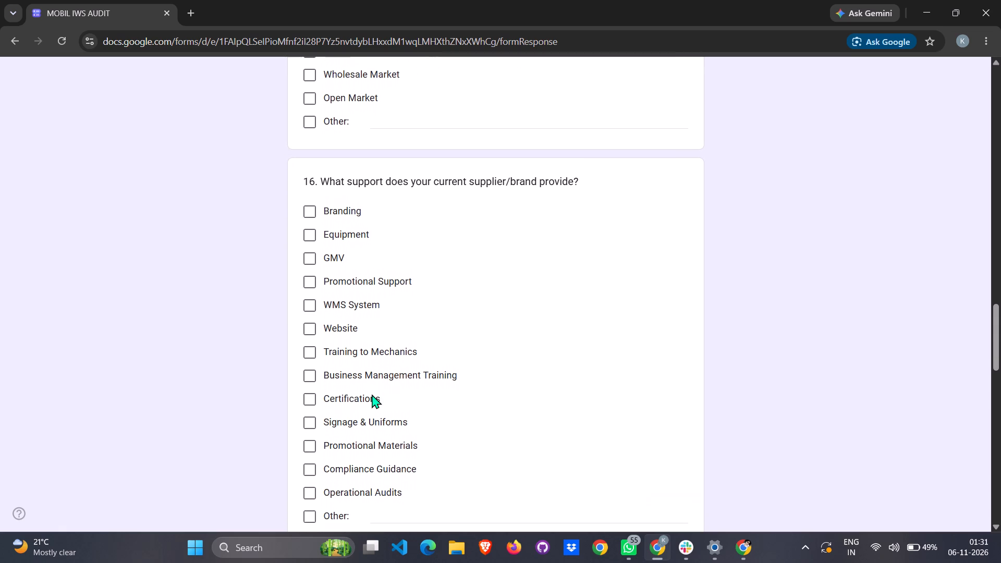
{"action": "scroll", "coordinate": [372, 394], "scroll_direction": "down", "scroll_amount": 2}
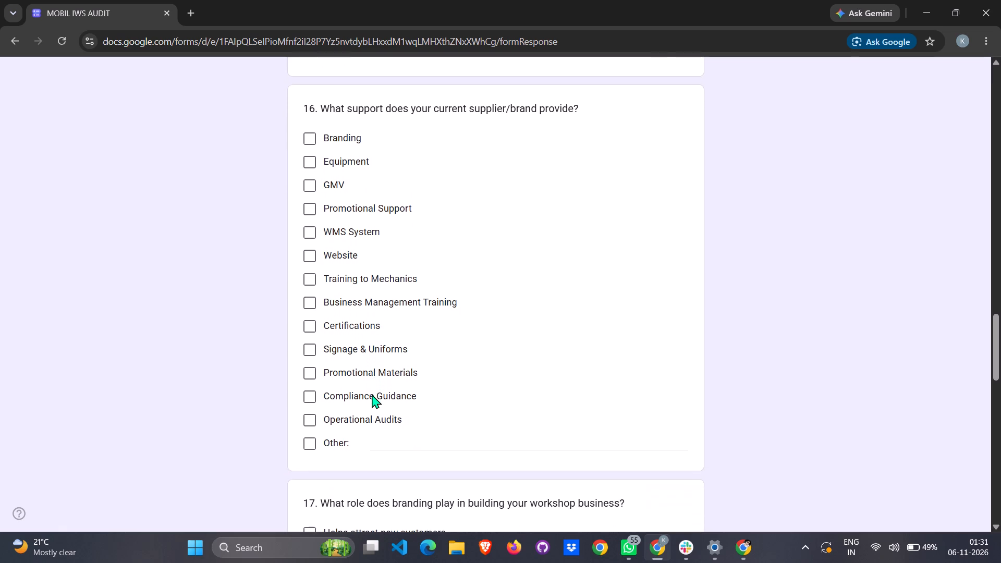
{"action": "left_click", "coordinate": [307, 350]}
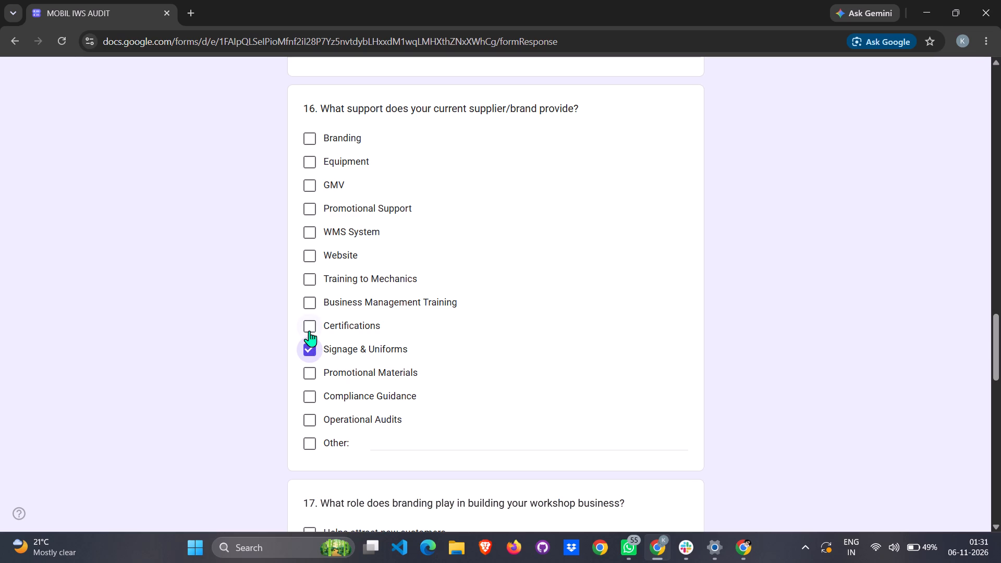
{"action": "scroll", "coordinate": [331, 334], "scroll_direction": "up", "scroll_amount": 1}
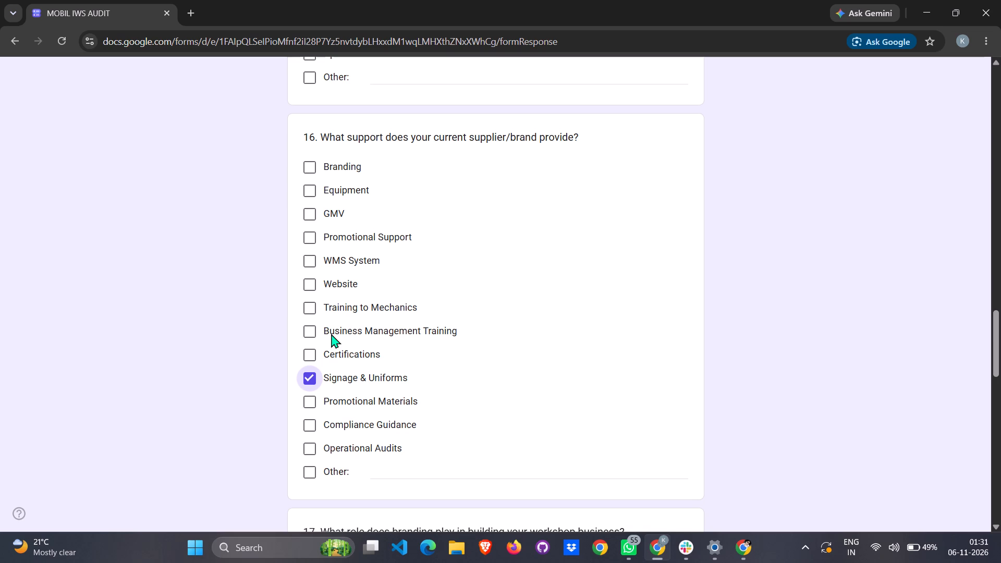
{"action": "left_click", "coordinate": [312, 165]}
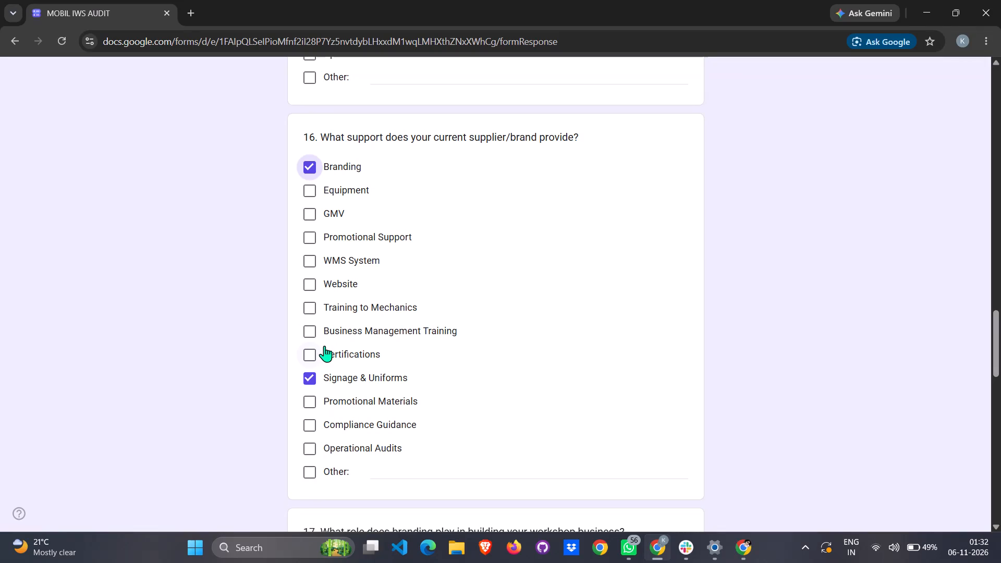
{"action": "left_click", "coordinate": [310, 350]}
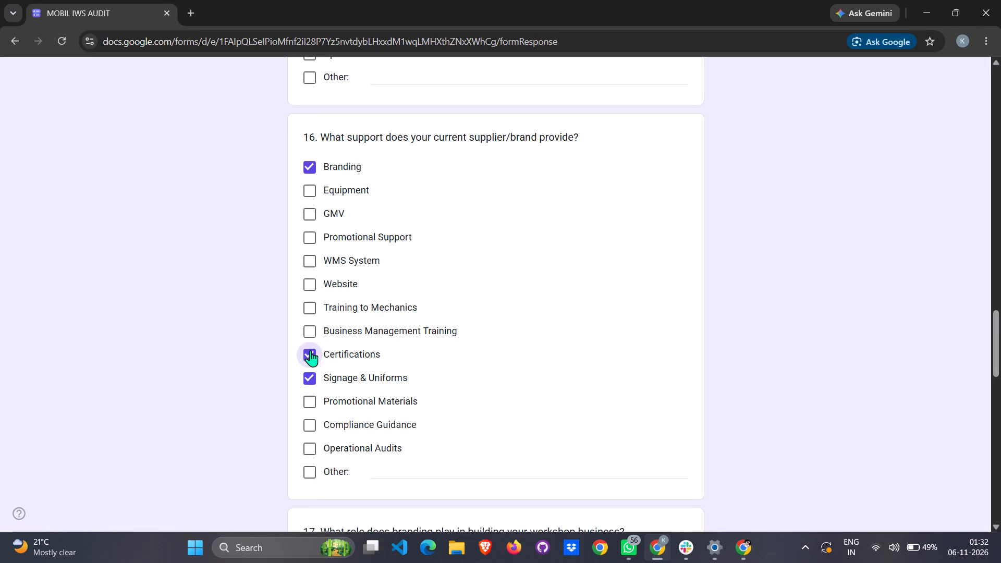
{"action": "left_click", "coordinate": [309, 236]}
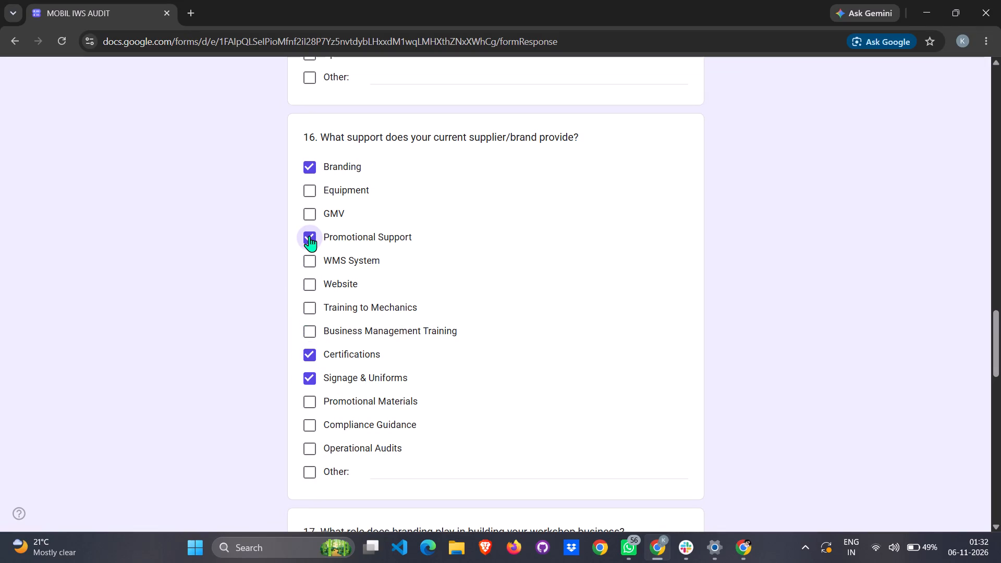
{"action": "left_click", "coordinate": [309, 402]}
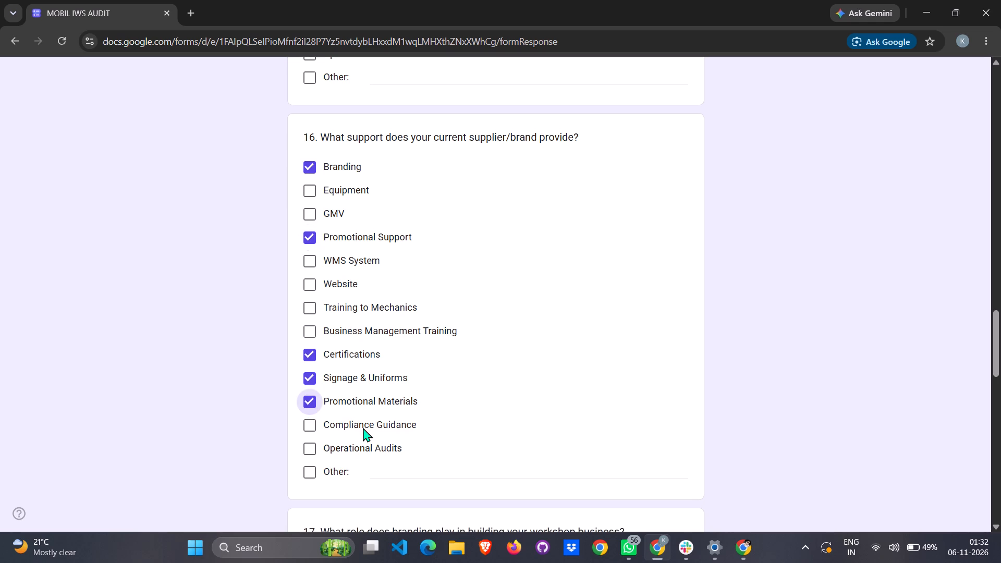
Answer question 17 on the role branding plays in building the workshop business.
{"action": "scroll", "coordinate": [363, 427], "scroll_direction": "down", "scroll_amount": 4}
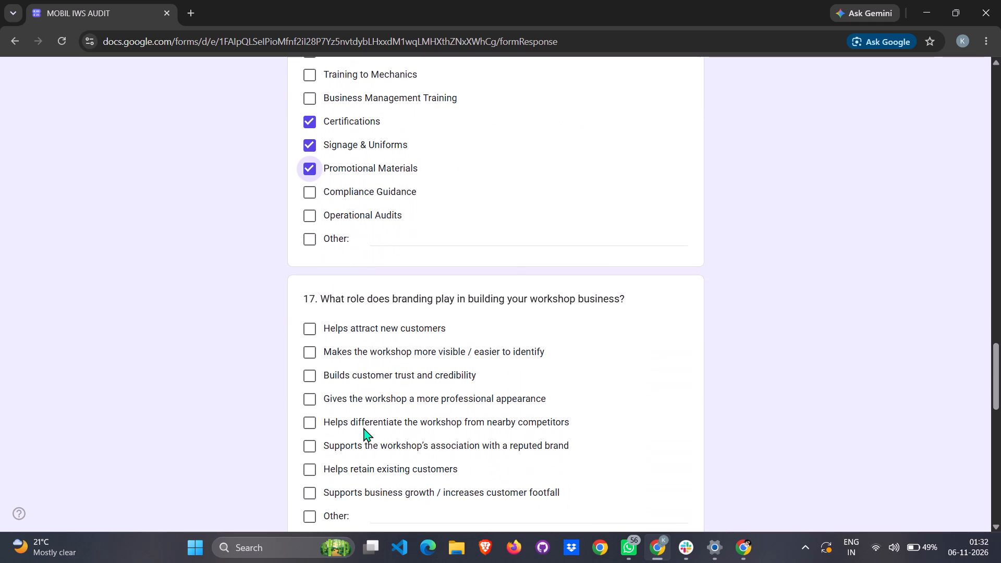
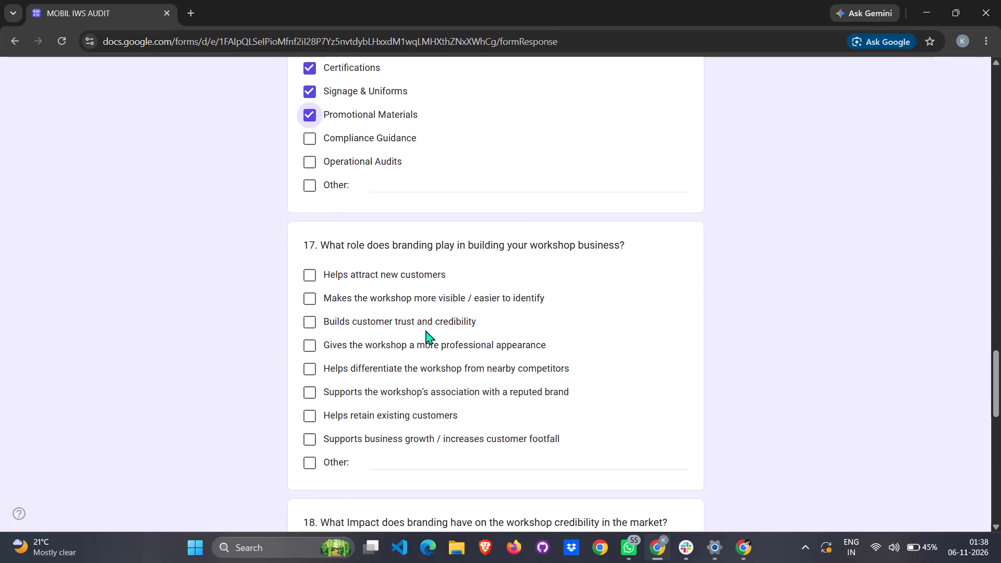
Select Helps attract new customers and Builds customer trust and credibility as branding's roles in question 17.
{"action": "scroll", "coordinate": [425, 330], "scroll_direction": "down", "scroll_amount": 1}
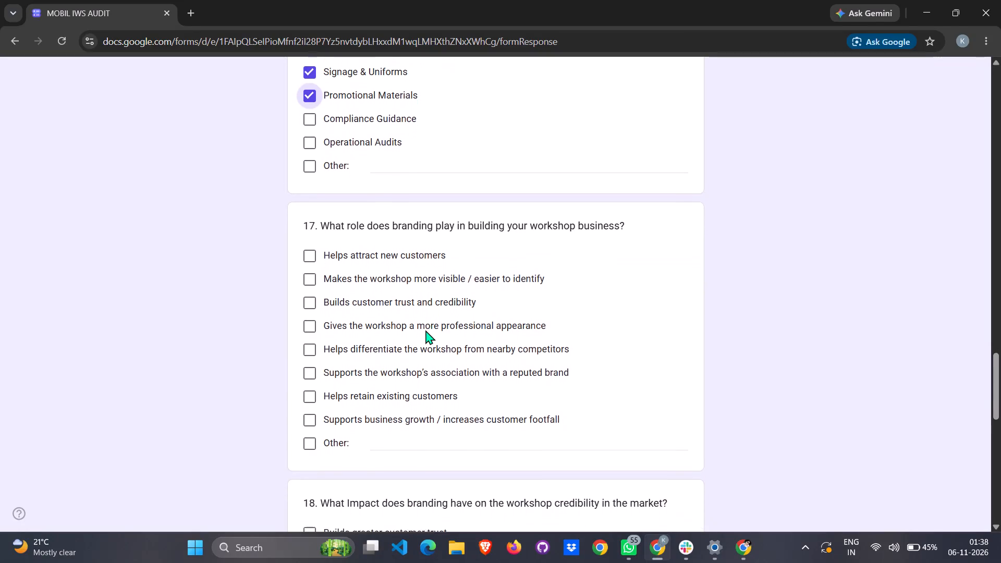
{"action": "left_click", "coordinate": [313, 251]}
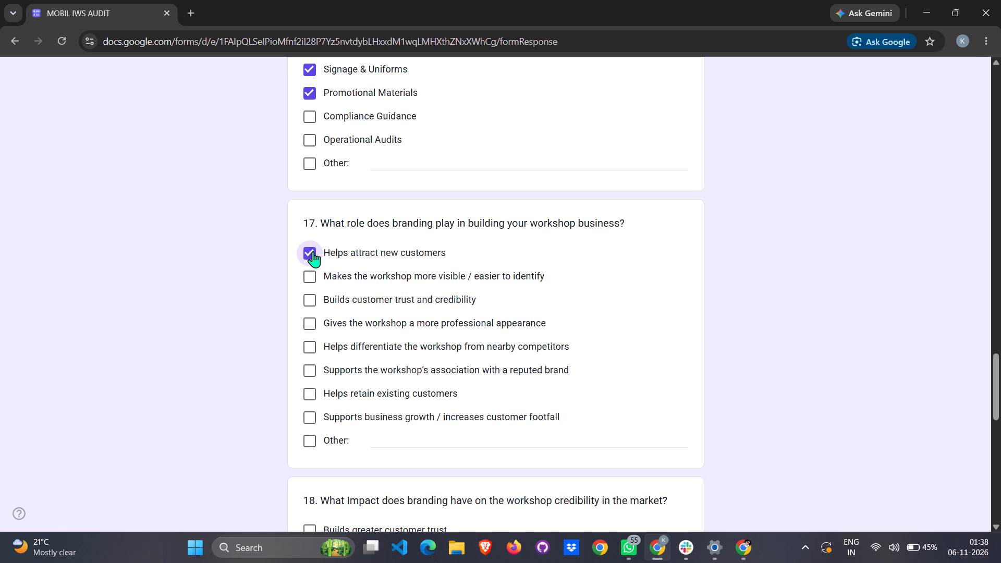
{"action": "left_click", "coordinate": [309, 303]}
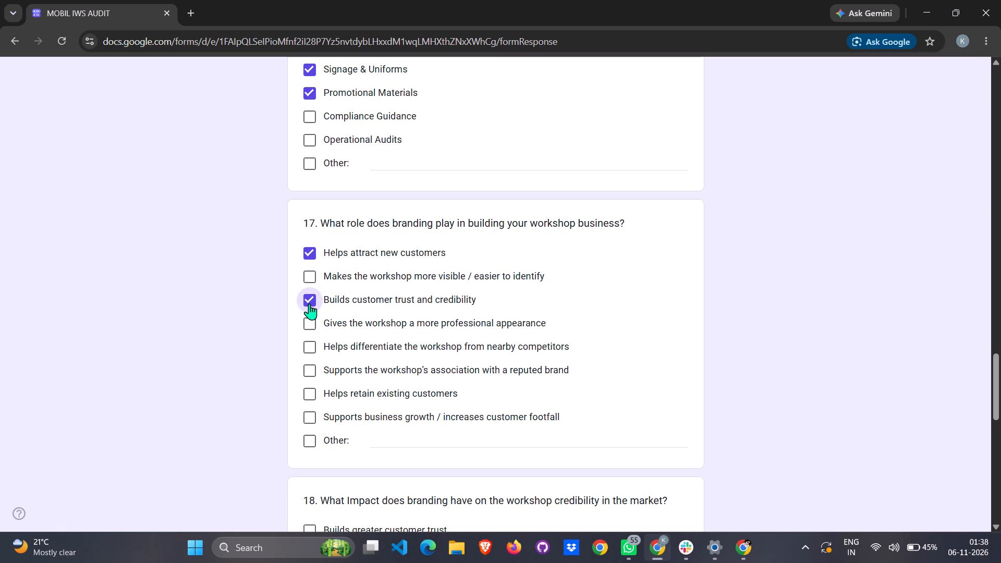
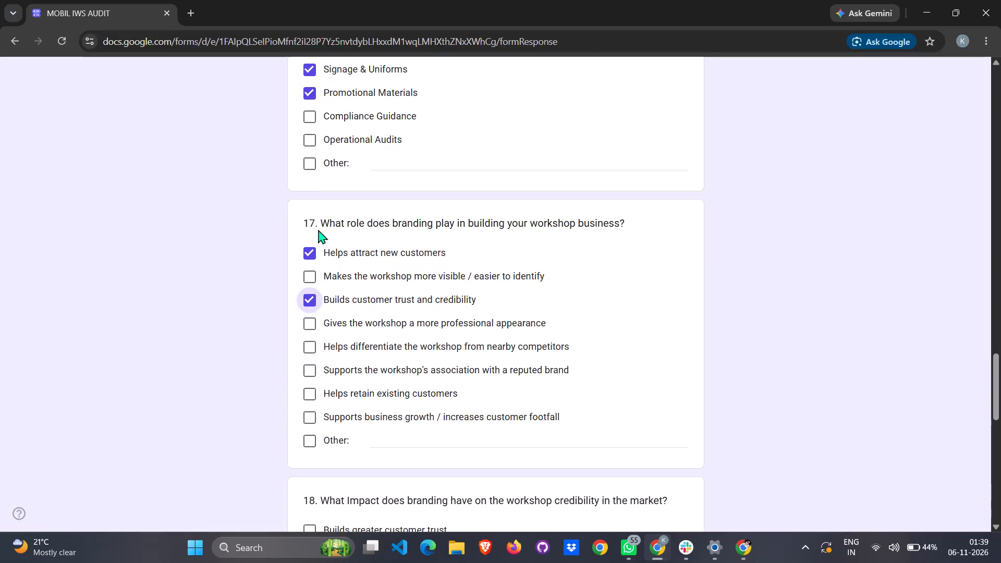
{"action": "left_click_drag", "start_coordinate": [315, 221], "coordinate": [425, 458]}
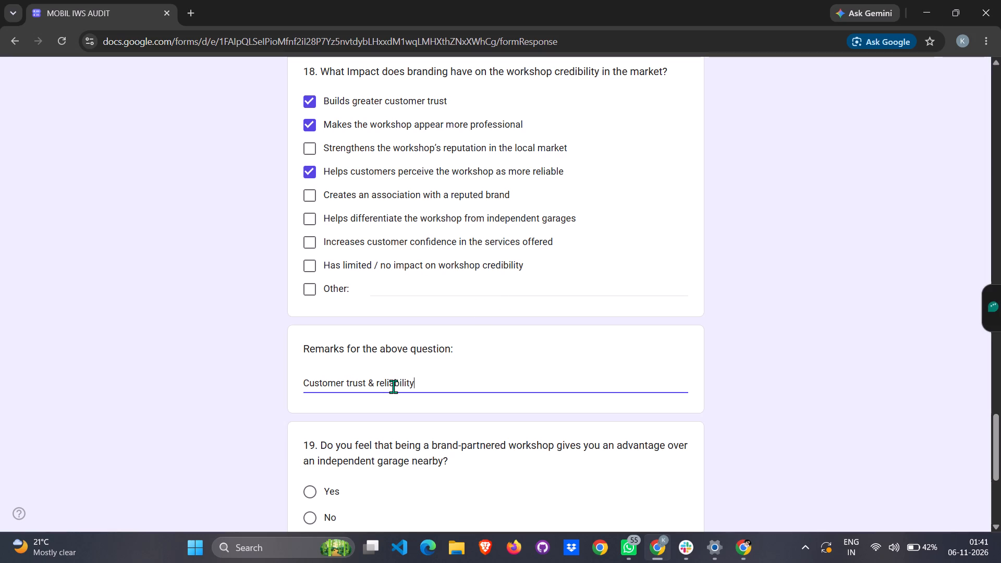
Answer question 19 on the brand-partnered workshop advantage with No, leave question 20 blank, and advance to Section 3.
{"action": "scroll", "coordinate": [393, 386], "scroll_direction": "down", "scroll_amount": 3}
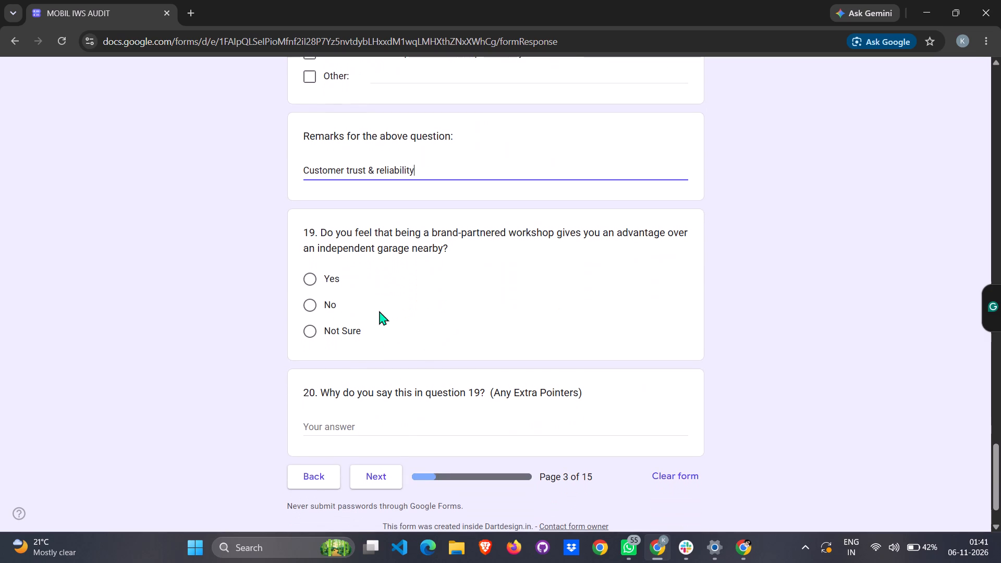
{"action": "left_click", "coordinate": [305, 305]}
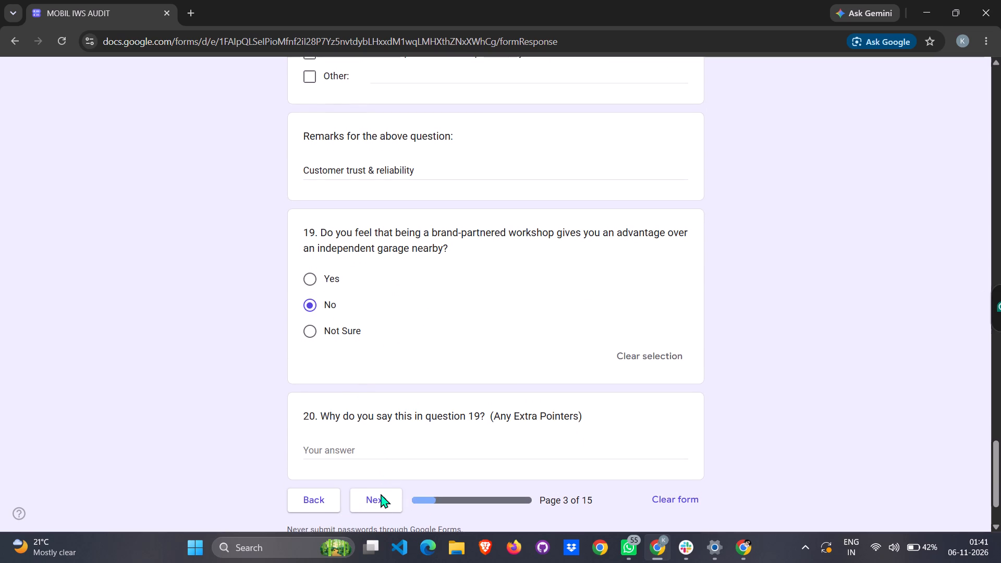
{"action": "left_click", "coordinate": [380, 500]}
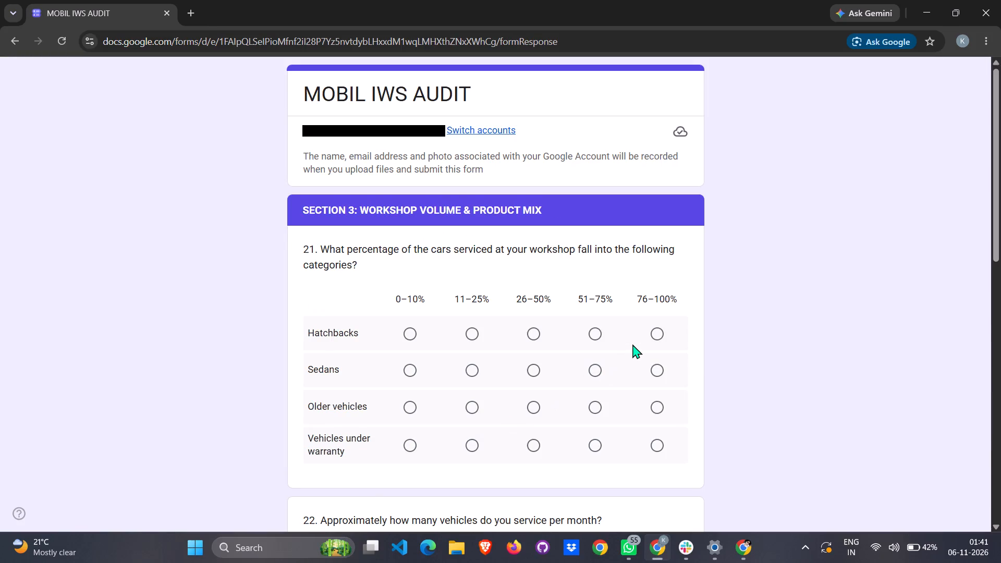
In question 21's vehicle category grid, set Hatchbacks, Sedans and Older vehicles each to 76–100%.
{"action": "left_click", "coordinate": [658, 329]}
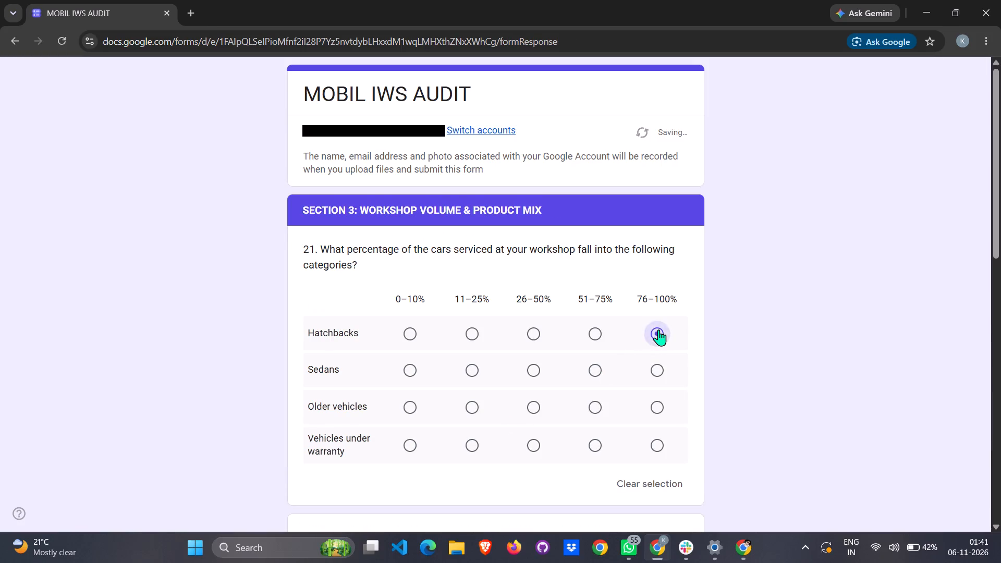
{"action": "left_click", "coordinate": [655, 368]}
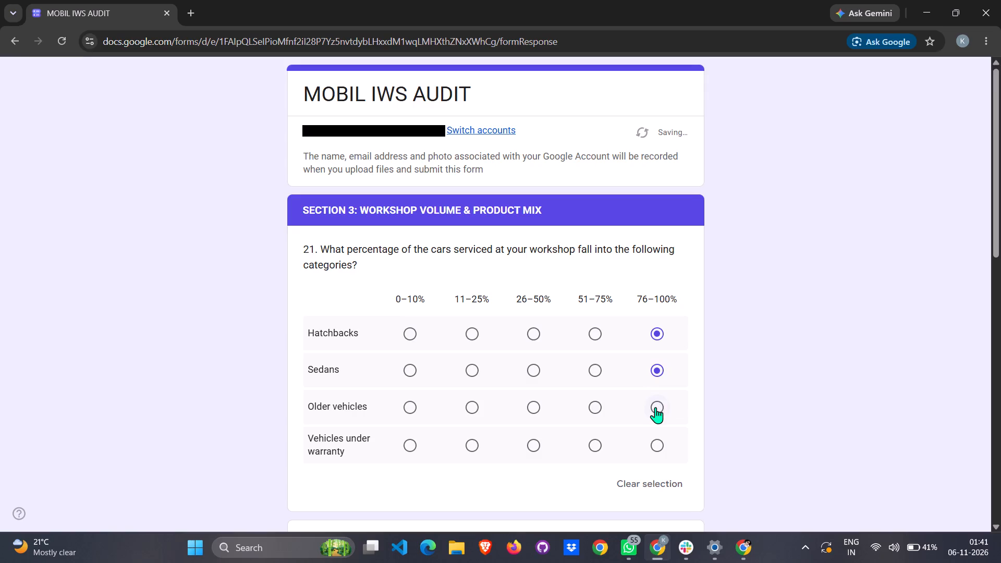
{"action": "left_click", "coordinate": [655, 409]}
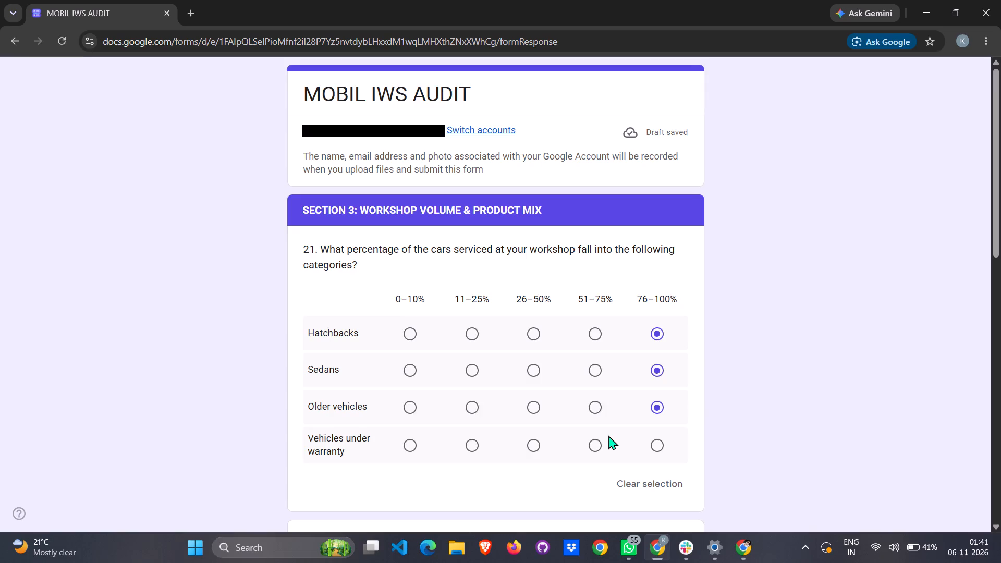
{"action": "scroll", "coordinate": [608, 435], "scroll_direction": "down", "scroll_amount": 4}
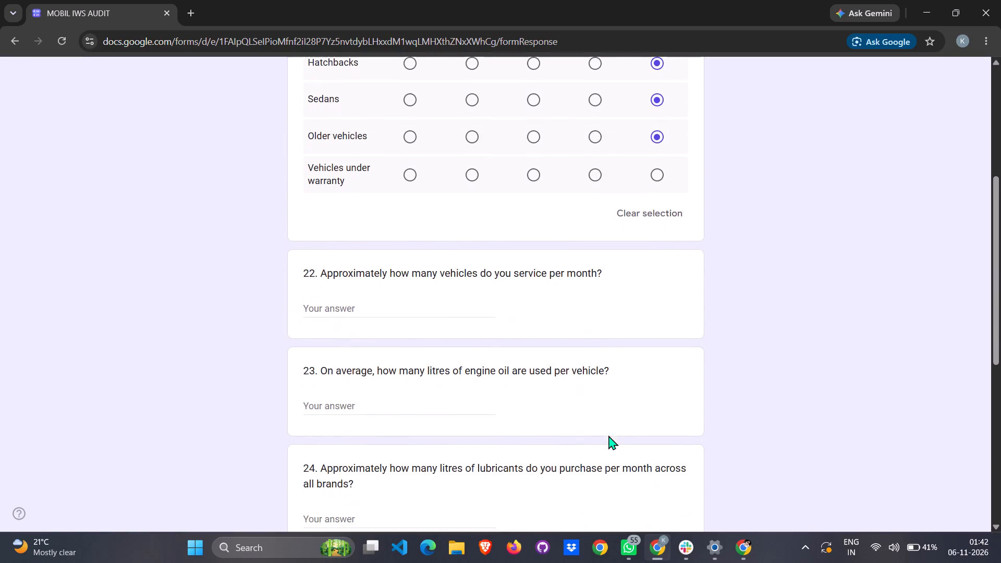
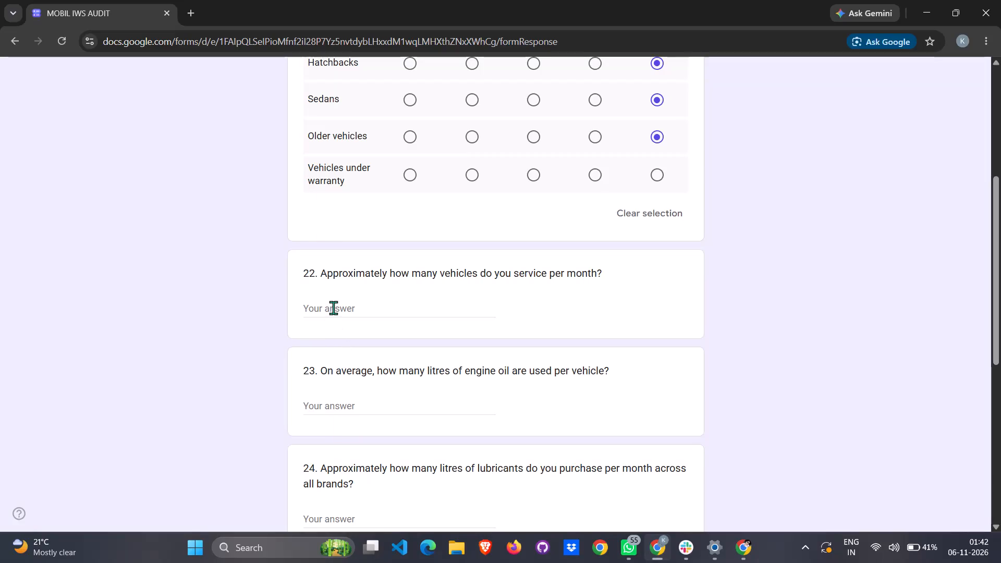
Answer question 22 on vehicles serviced per month with 150 and question 23 on engine oil per vehicle with "4 litr".
{"action": "left_click", "coordinate": [333, 308]}
{"action": "type", "text": "150"}
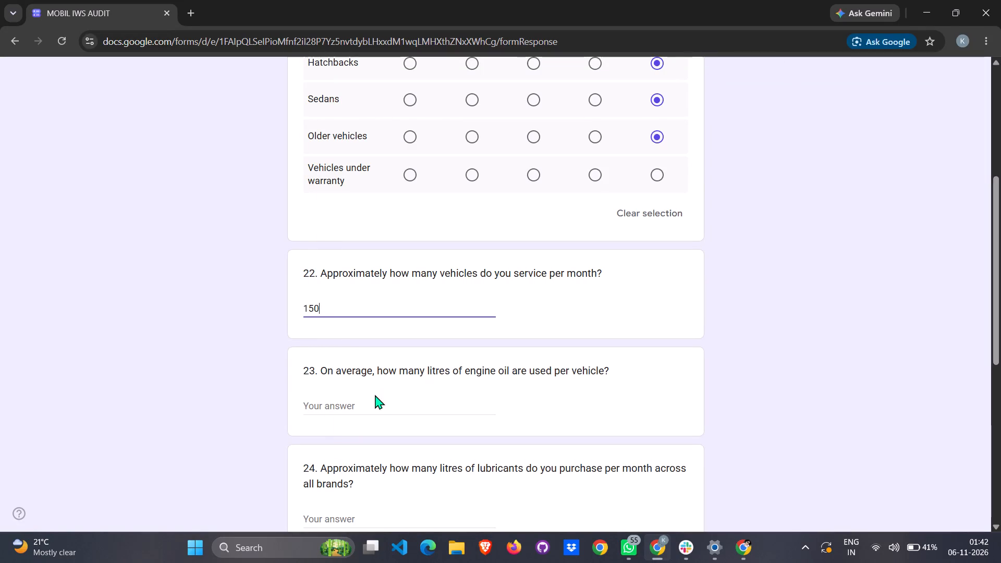
{"action": "left_click", "coordinate": [390, 409]}
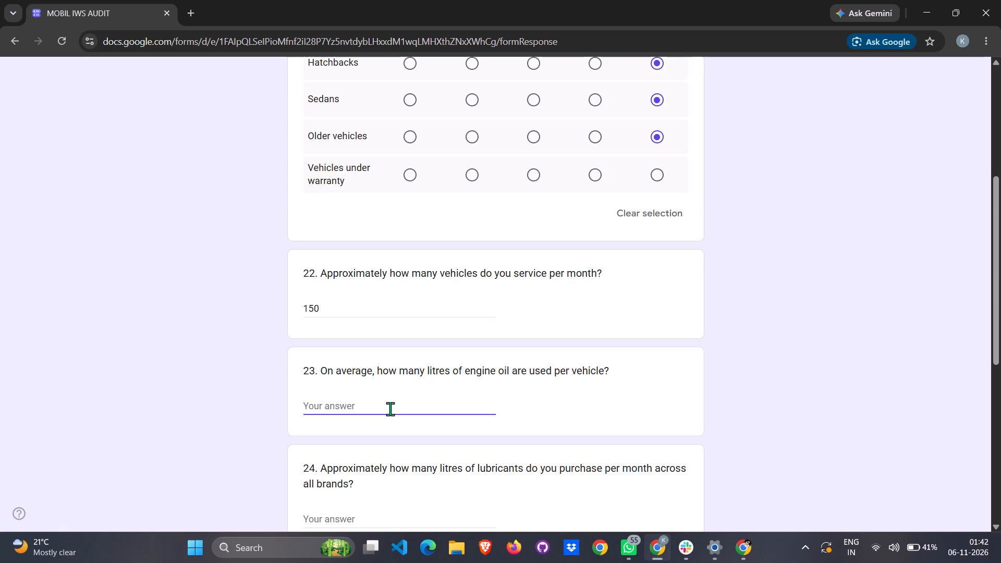
{"action": "type", "text": "3."}
{"action": "key", "text": "BackSpace"}
{"action": "key", "text": "BackSpace"}
{"action": "type", "text": "4 lits"}
{"action": "type", "text": "=r"}
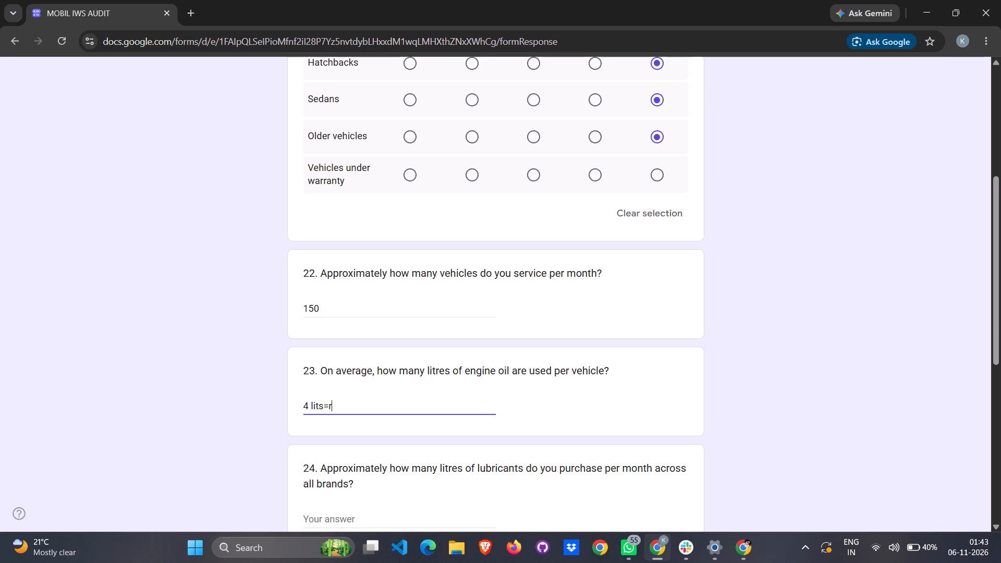
{"action": "key", "text": "BackSpace"}
{"action": "key", "text": "BackSpace"}
{"action": "key", "text": "BackSpace"}
{"action": "key", "text": "r"}
Answer question 24 on monthly lubricant purchases across all brands with "1 barrels".
{"action": "scroll", "coordinate": [461, 464], "scroll_direction": "down", "scroll_amount": 3}
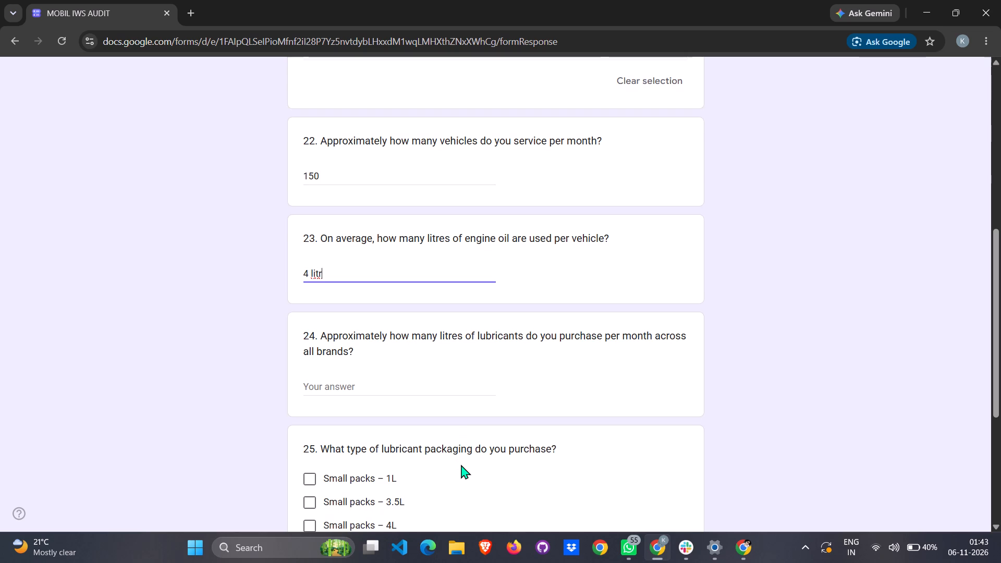
{"action": "scroll", "coordinate": [461, 464], "scroll_direction": "down", "scroll_amount": 1}
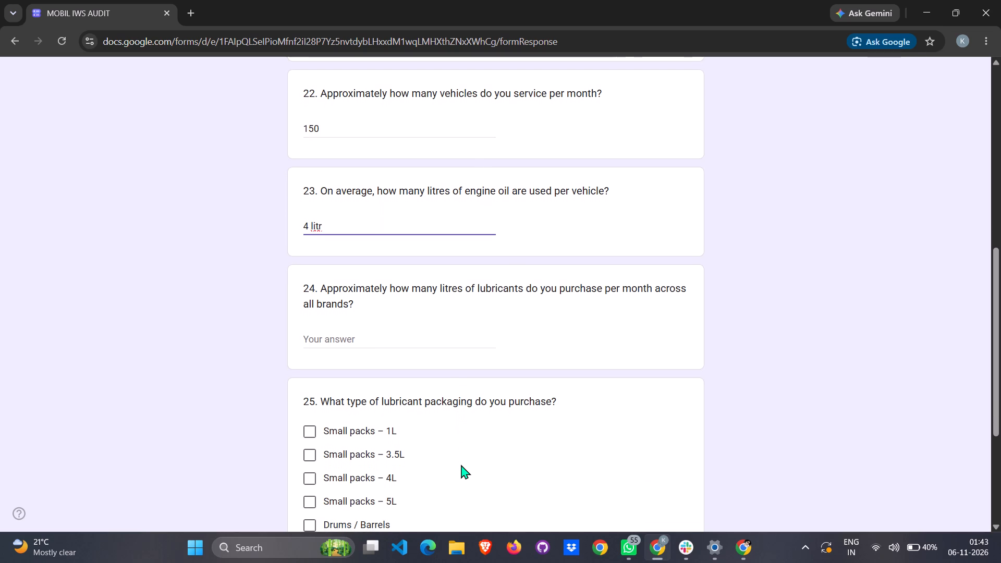
{"action": "left_click", "coordinate": [356, 341]}
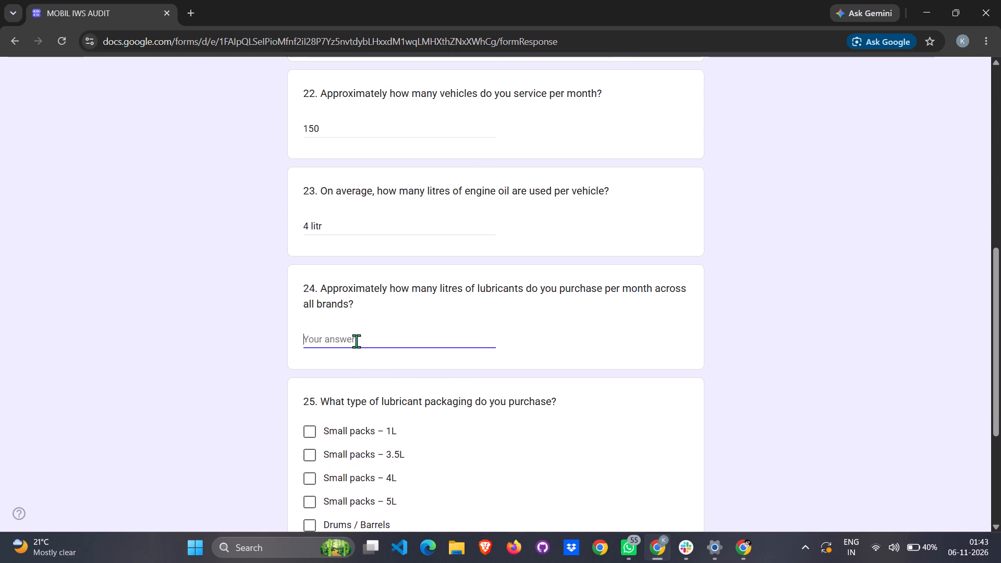
{"action": "type", "text": "1 barrels"}
For question 25 on lubricant packaging, select Both small packs and drums and Drums / Barrels, and advance to Section 4.
{"action": "scroll", "coordinate": [356, 341], "scroll_direction": "down", "scroll_amount": 1}
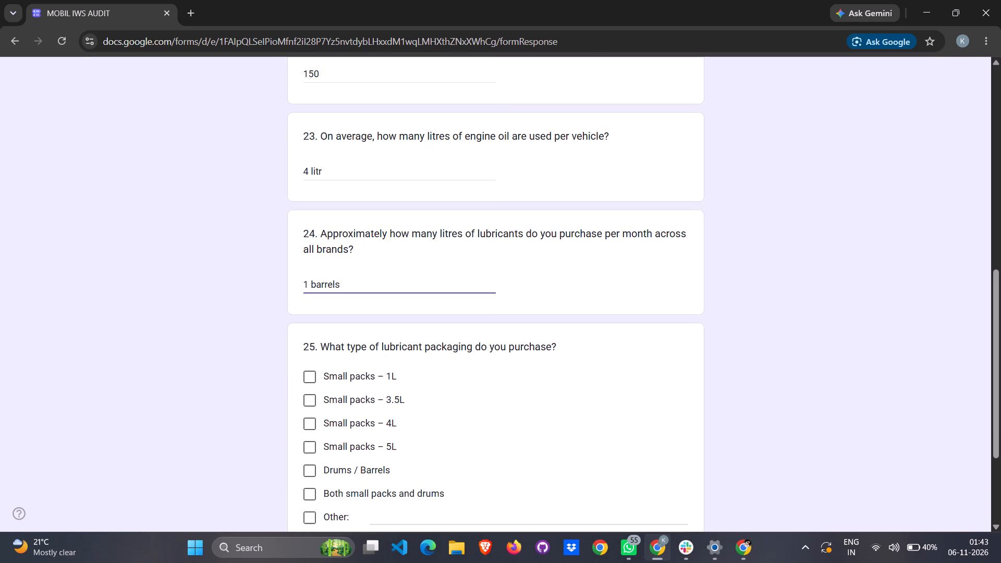
{"action": "scroll", "coordinate": [356, 341], "scroll_direction": "down", "scroll_amount": 2}
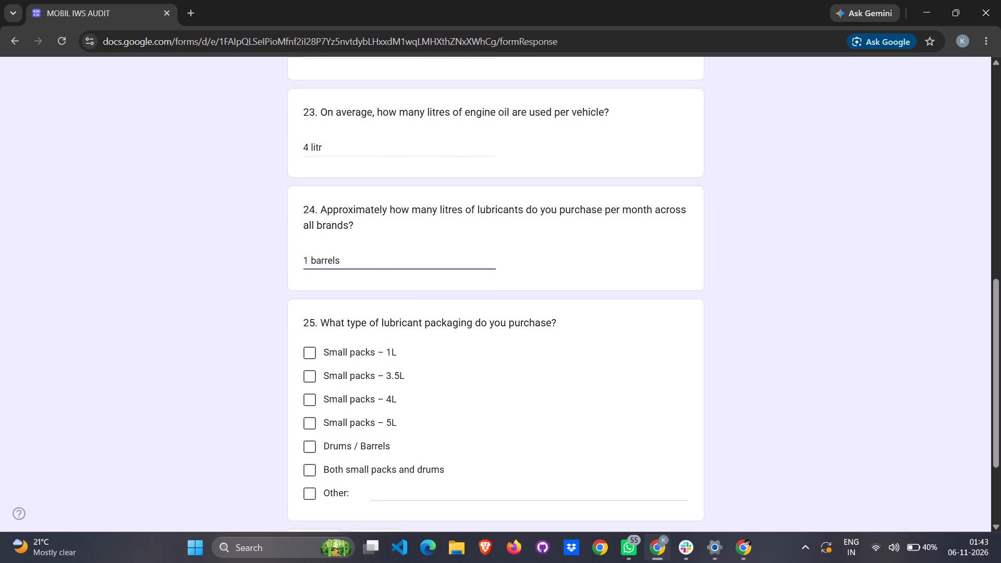
{"action": "scroll", "coordinate": [356, 341], "scroll_direction": "down", "scroll_amount": 3}
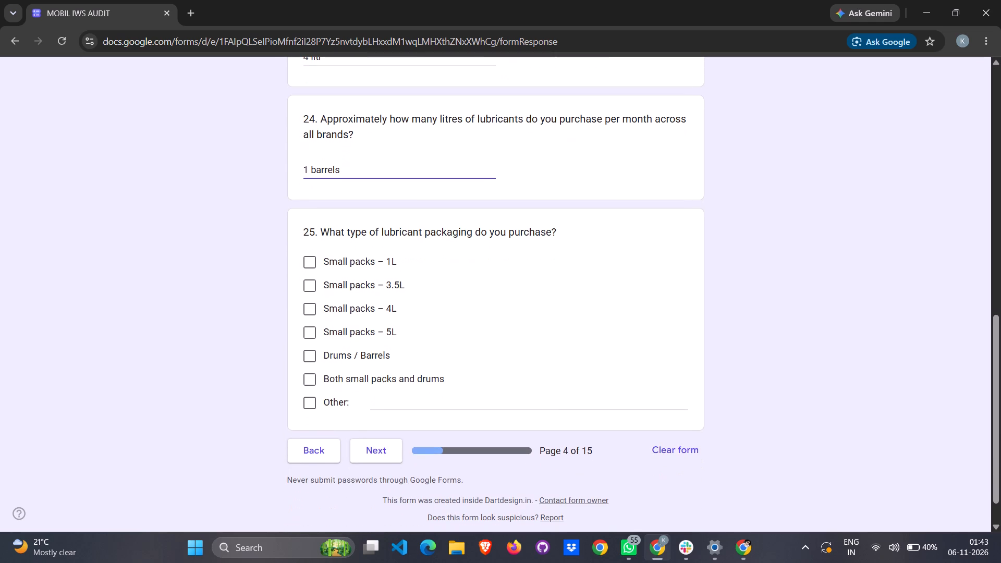
{"action": "left_click", "coordinate": [311, 379]}
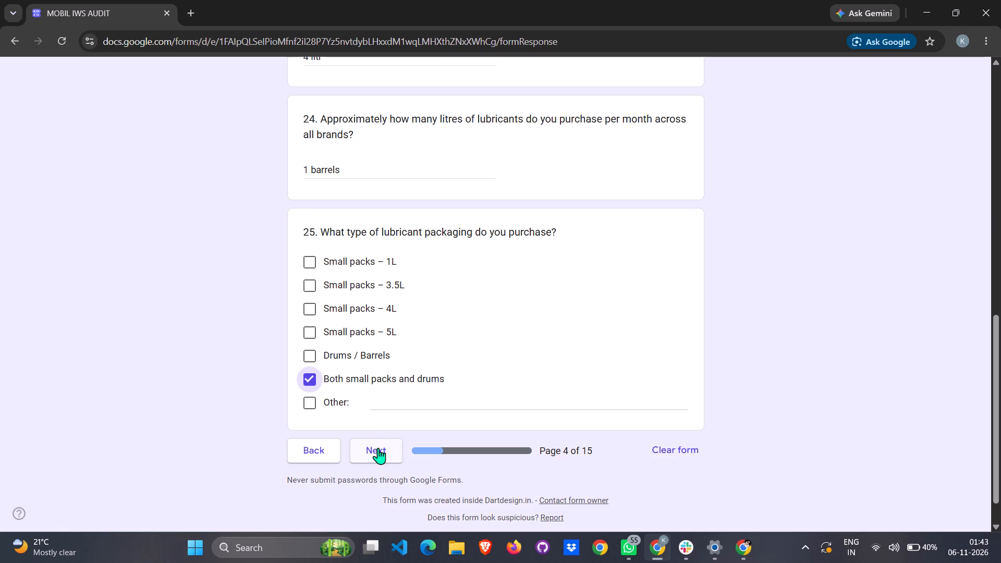
{"action": "left_click", "coordinate": [310, 353]}
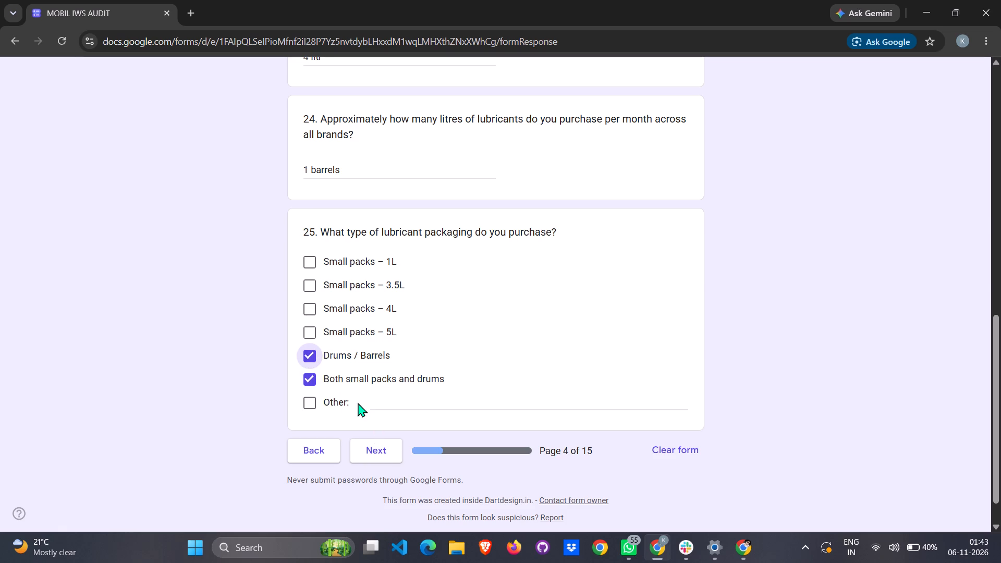
{"action": "left_click", "coordinate": [381, 456]}
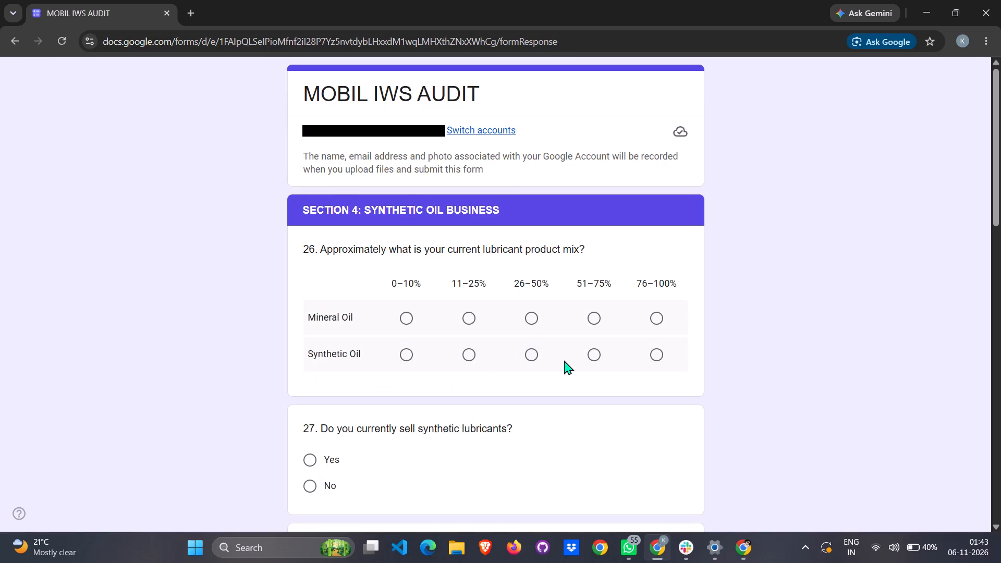
Set Synthetic Oil to 51–75% in question 26's product mix grid and answer question 27 on selling synthetic lubricants with Yes.
{"action": "left_click", "coordinate": [598, 357]}
{"action": "scroll", "coordinate": [598, 357], "scroll_direction": "down", "scroll_amount": 3}
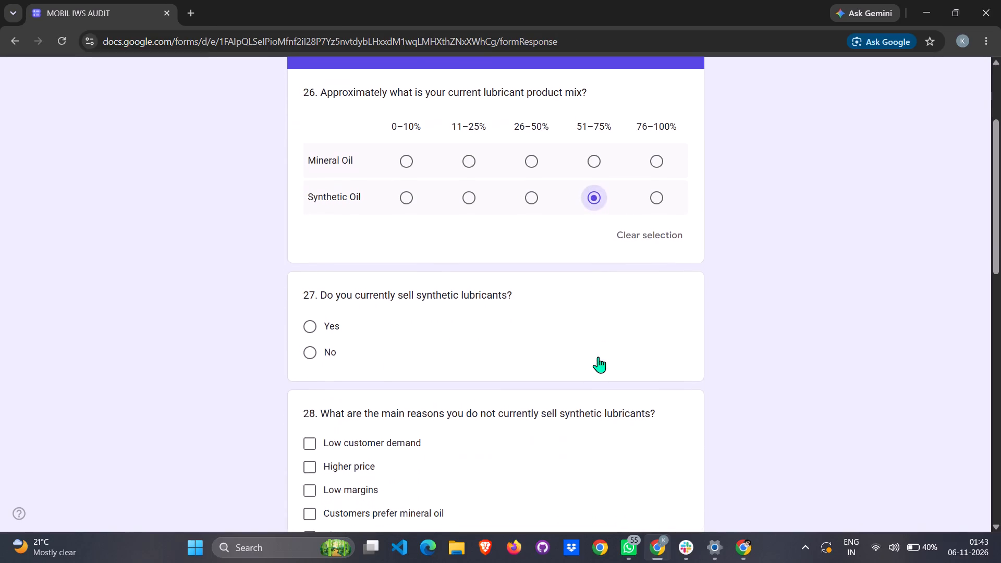
{"action": "scroll", "coordinate": [598, 357], "scroll_direction": "down", "scroll_amount": 2}
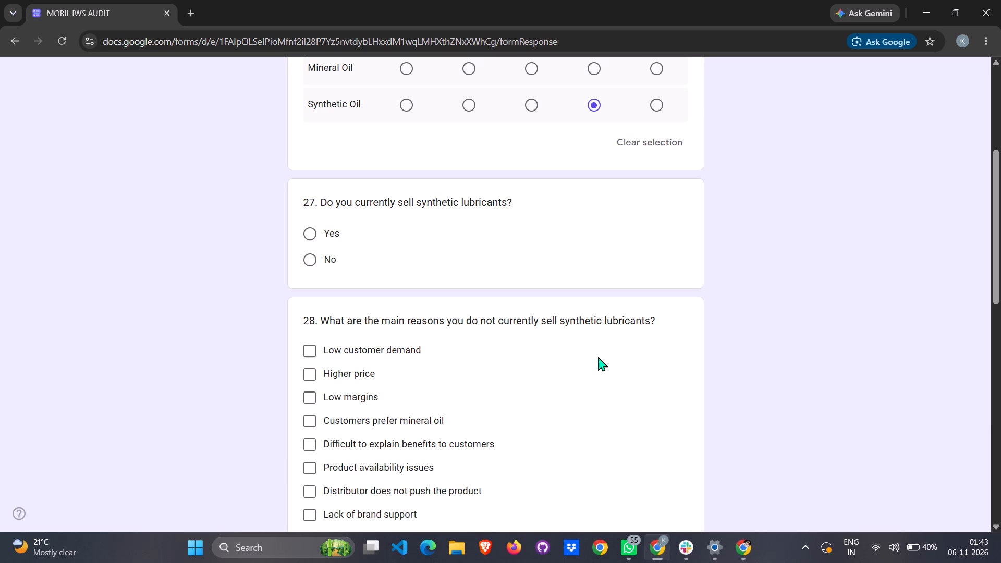
{"action": "left_click", "coordinate": [312, 236]}
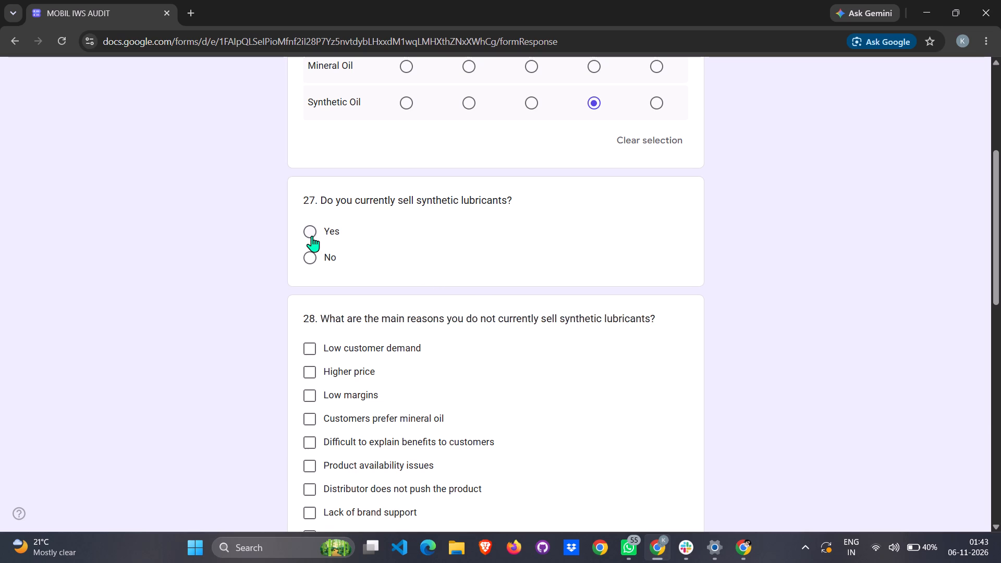
Leave questions 28 to 30 blank and advance to Section 5 on supplier and brand challenges.
{"action": "scroll", "coordinate": [471, 328], "scroll_direction": "down", "scroll_amount": 9}
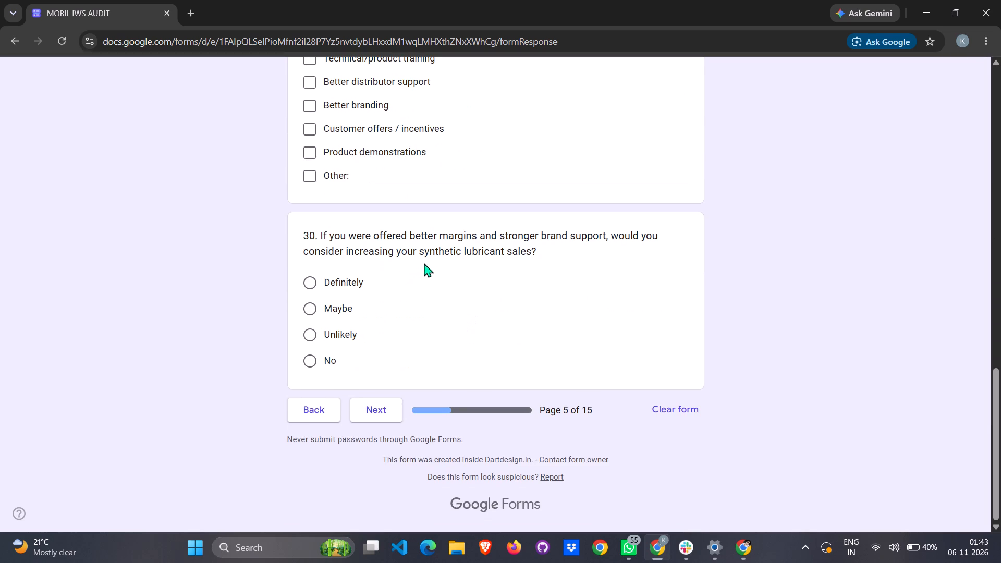
{"action": "left_click", "coordinate": [370, 416]}
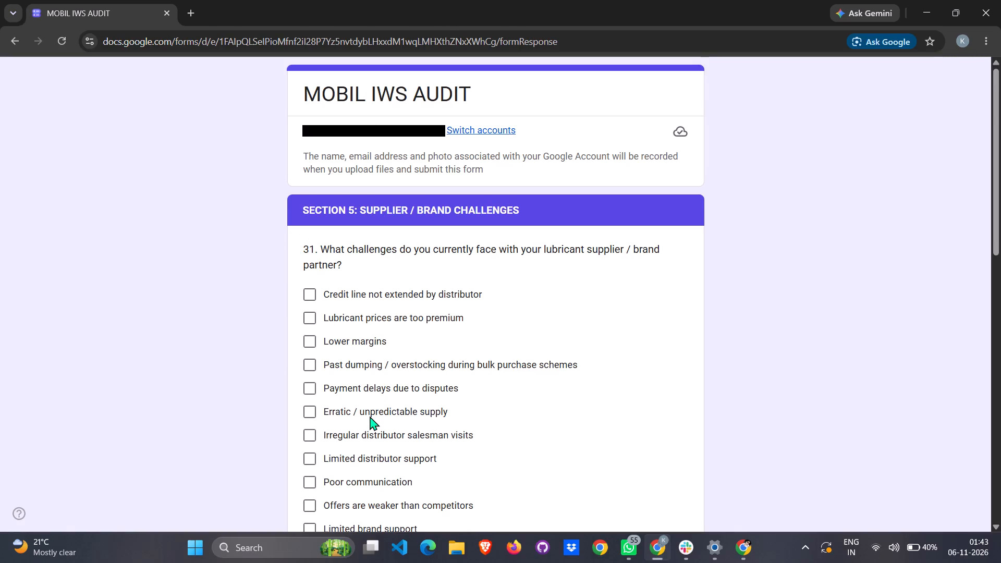
Review the lubricant supplier and brand partner challenges offered in question 31.
{"action": "scroll", "coordinate": [370, 416], "scroll_direction": "down", "scroll_amount": 2}
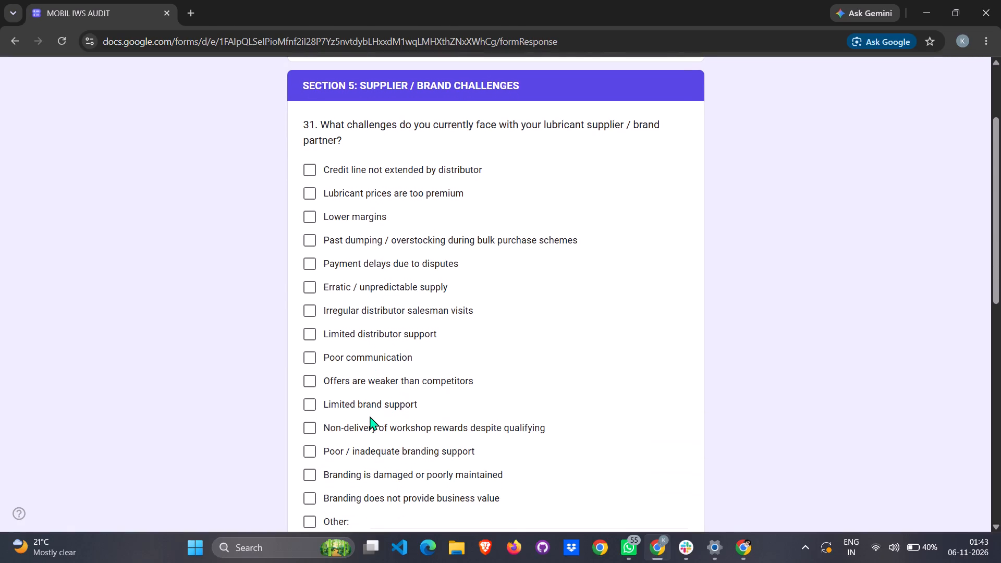
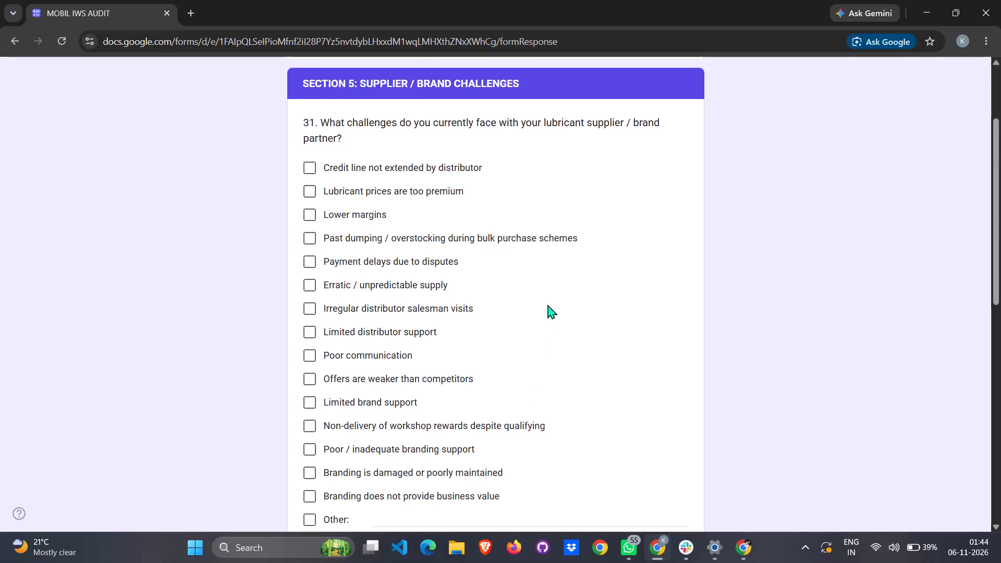
Leave question 31 blank and answer question 32's remarks with "there is no chellanges and reraltion are good with arrea manager".
{"action": "scroll", "coordinate": [547, 304], "scroll_direction": "down", "scroll_amount": 1}
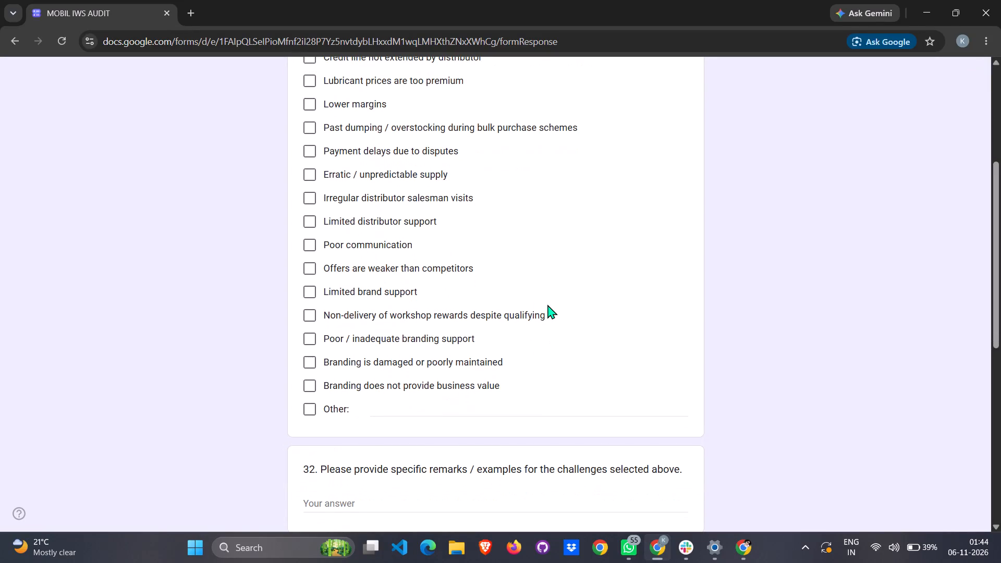
{"action": "scroll", "coordinate": [547, 304], "scroll_direction": "down", "scroll_amount": 2}
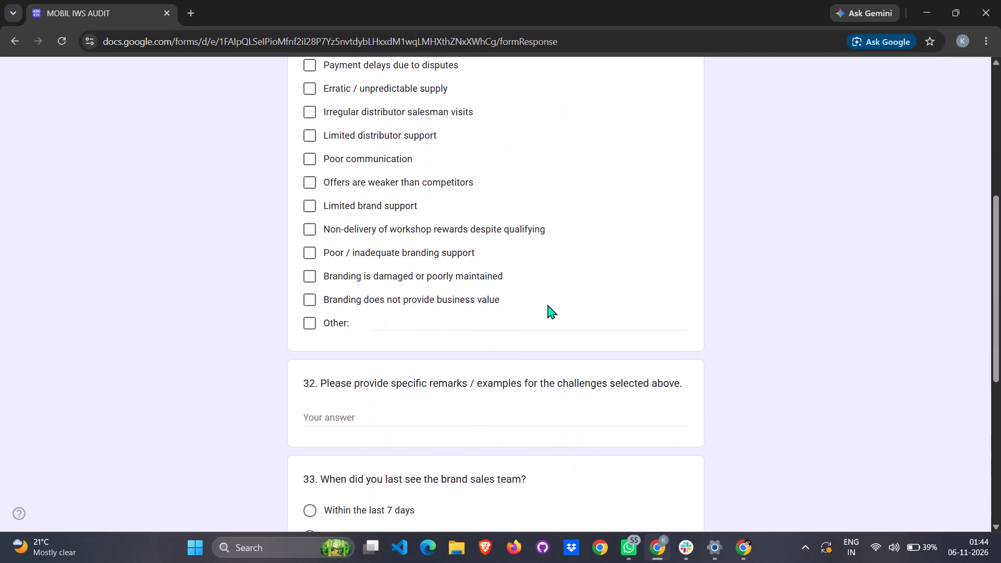
{"action": "scroll", "coordinate": [547, 304], "scroll_direction": "down", "scroll_amount": 3}
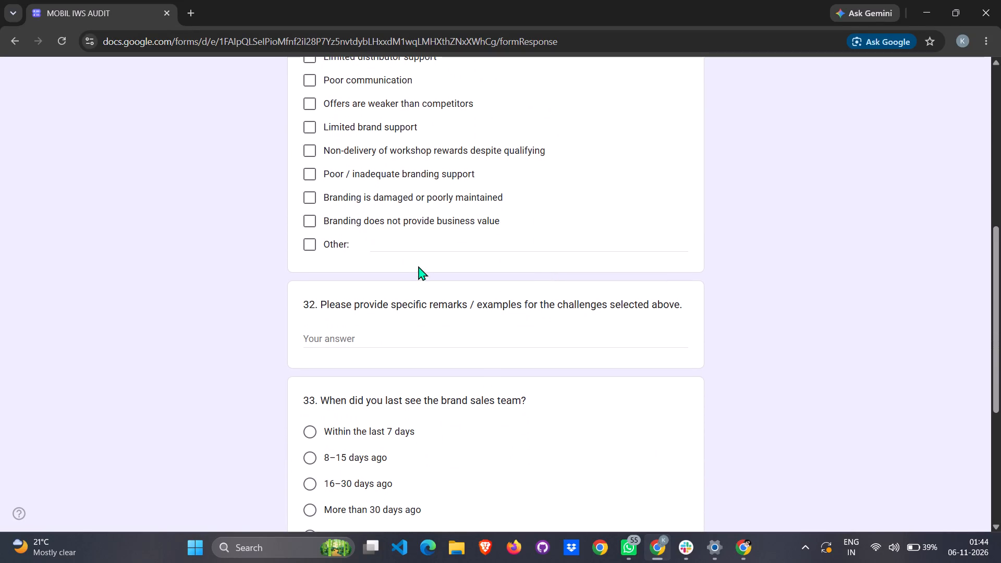
{"action": "left_click", "coordinate": [401, 337]}
{"action": "type", "text": "there is no chala"}
{"action": "key", "text": "BackSpace"}
{"action": "key", "text": "BackSpace"}
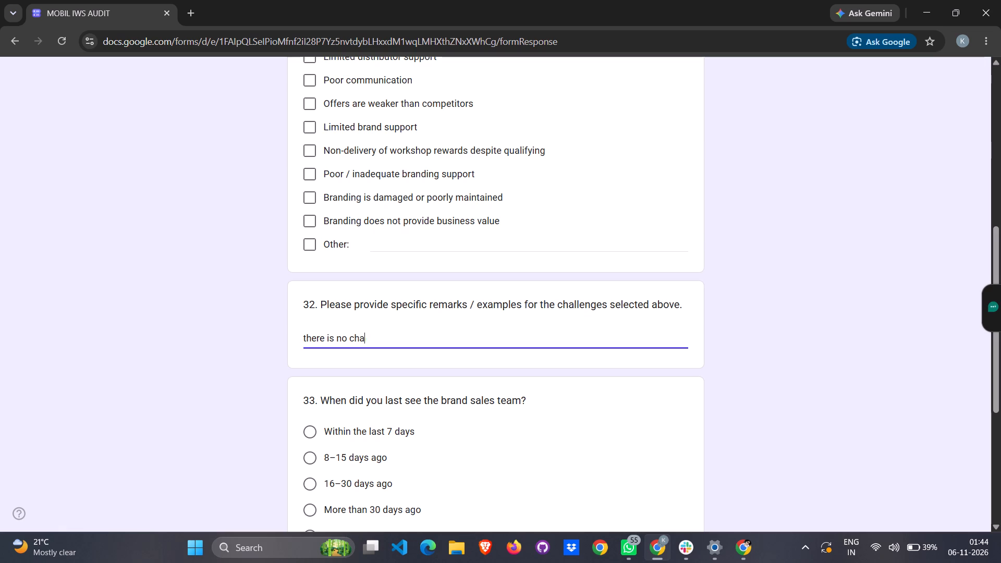
{"action": "key", "text": "BackSpace"}
{"action": "type", "text": "ellanges"}
{"action": "key", "text": "space"}
{"action": "type", "text": "and"}
{"action": "key", "text": "space"}
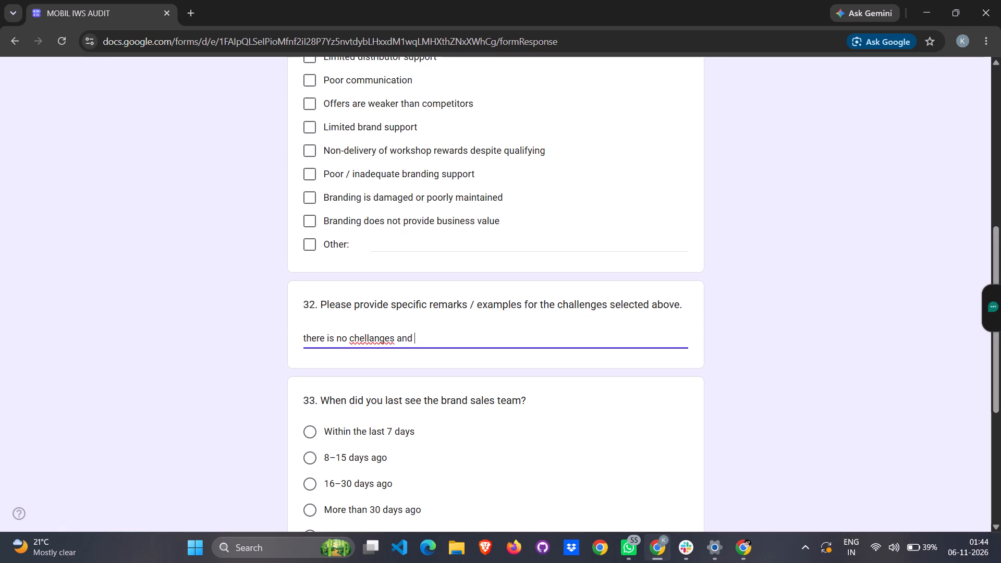
{"action": "key", "text": "r"}
{"action": "type", "text": "ea"}
{"action": "key", "text": "BackSpace"}
{"action": "type", "text": "raltion wi"}
{"action": "key", "text": "BackSpace"}
{"action": "key", "text": "BackSpace"}
{"action": "type", "text": "are good ith"}
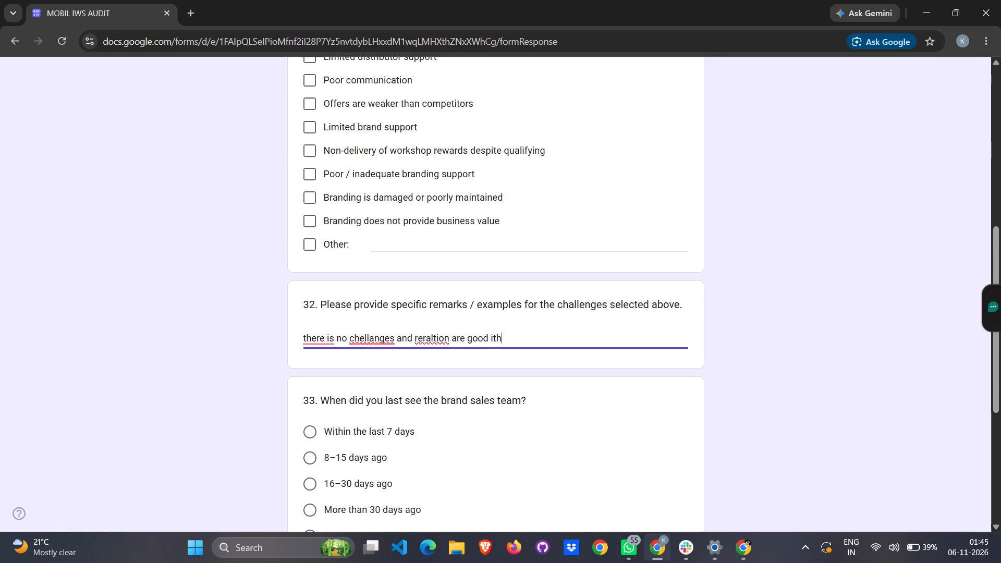
{"action": "key", "text": "space"}
{"action": "key", "text": "BackSpace"}
{"action": "key", "text": "BackSpace"}
{"action": "key", "text": "BackSpace"}
{"action": "key", "text": "BackSpace"}
{"action": "type", "text": "with"}
{"action": "key", "text": "space"}
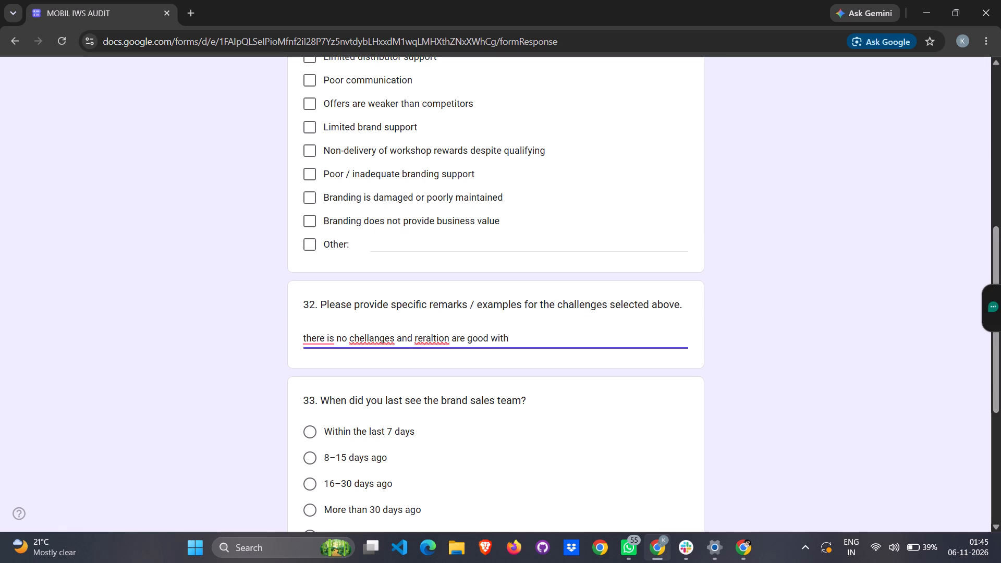
{"action": "type", "text": "arrea manager"}
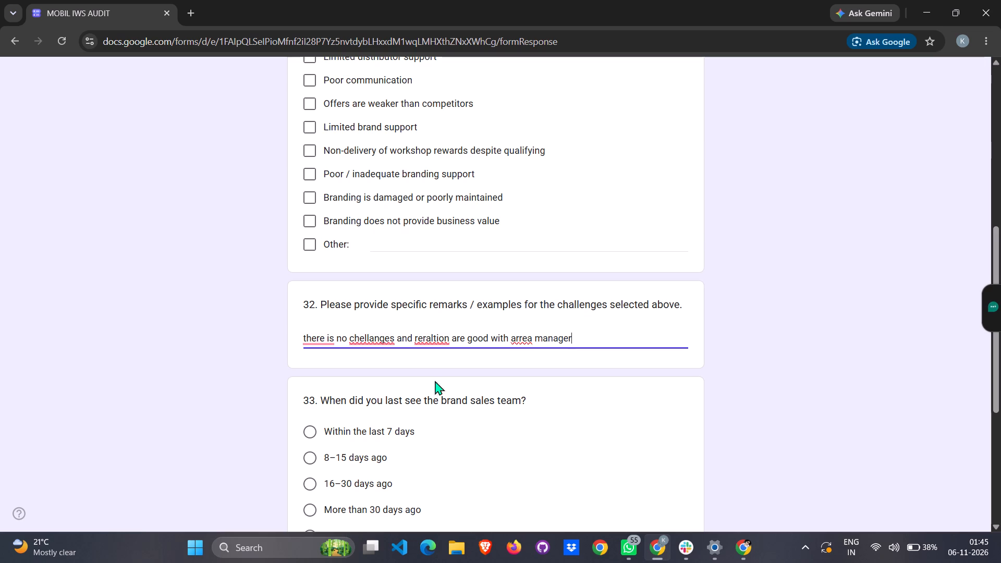
Answer question 33 on when the brand sales team was last seen with Within the last 7 days.
{"action": "scroll", "coordinate": [438, 457], "scroll_direction": "down", "scroll_amount": 4}
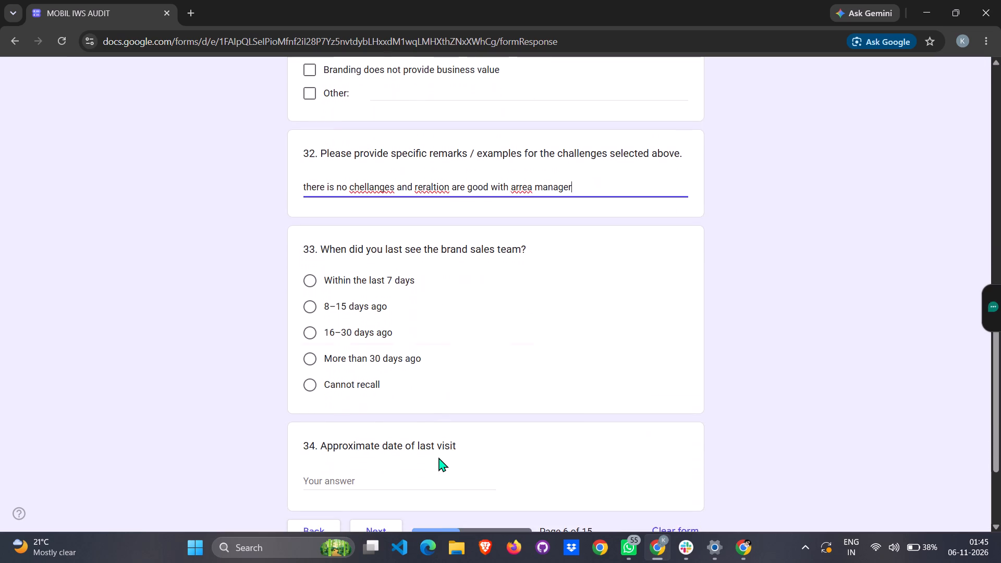
{"action": "left_click", "coordinate": [312, 281]}
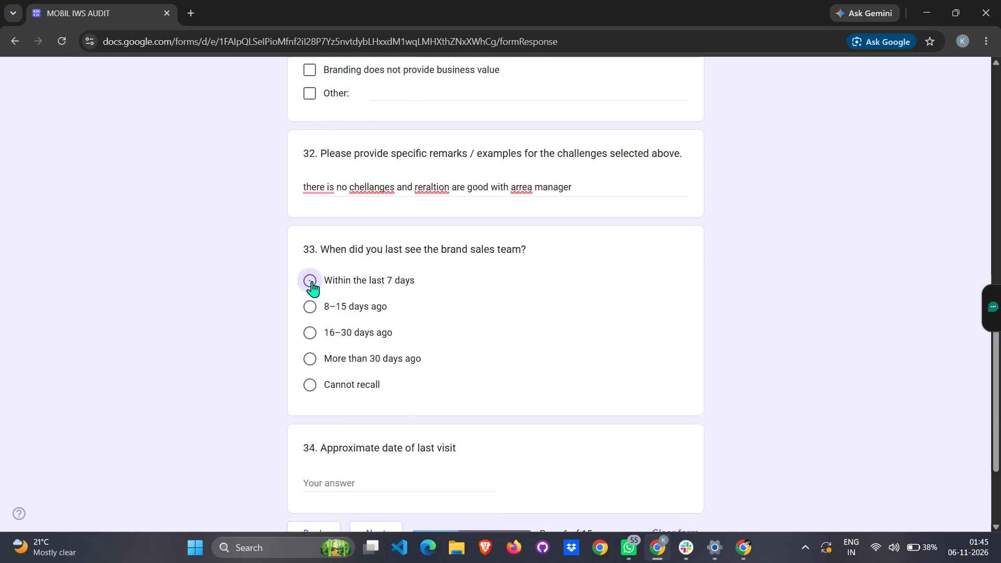
Enter 26-10-2026 as the approximate date of last visit in question 34 and advance to Section 6.
{"action": "scroll", "coordinate": [413, 447], "scroll_direction": "down", "scroll_amount": 2}
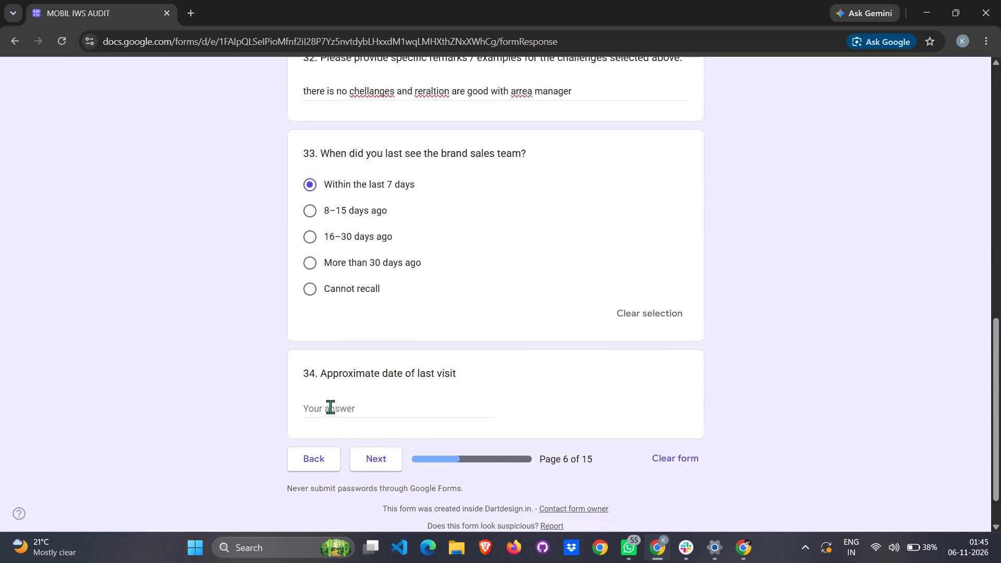
{"action": "left_click", "coordinate": [327, 411]}
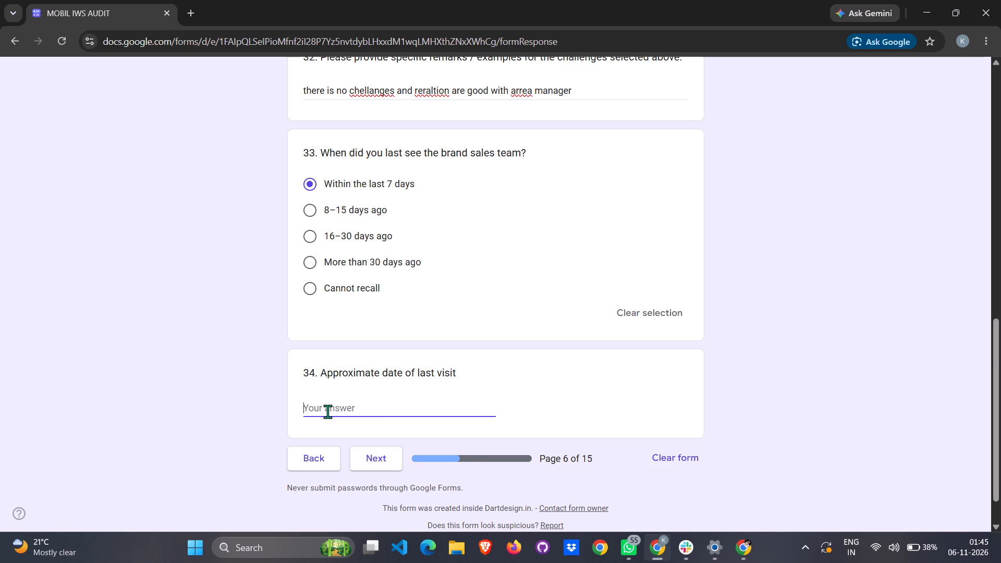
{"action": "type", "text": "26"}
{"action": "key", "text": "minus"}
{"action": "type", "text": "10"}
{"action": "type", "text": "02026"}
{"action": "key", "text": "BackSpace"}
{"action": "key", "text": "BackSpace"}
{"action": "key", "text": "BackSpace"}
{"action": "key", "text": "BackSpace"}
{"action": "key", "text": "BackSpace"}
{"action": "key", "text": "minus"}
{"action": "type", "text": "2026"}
{"action": "left_click", "coordinate": [383, 460]}
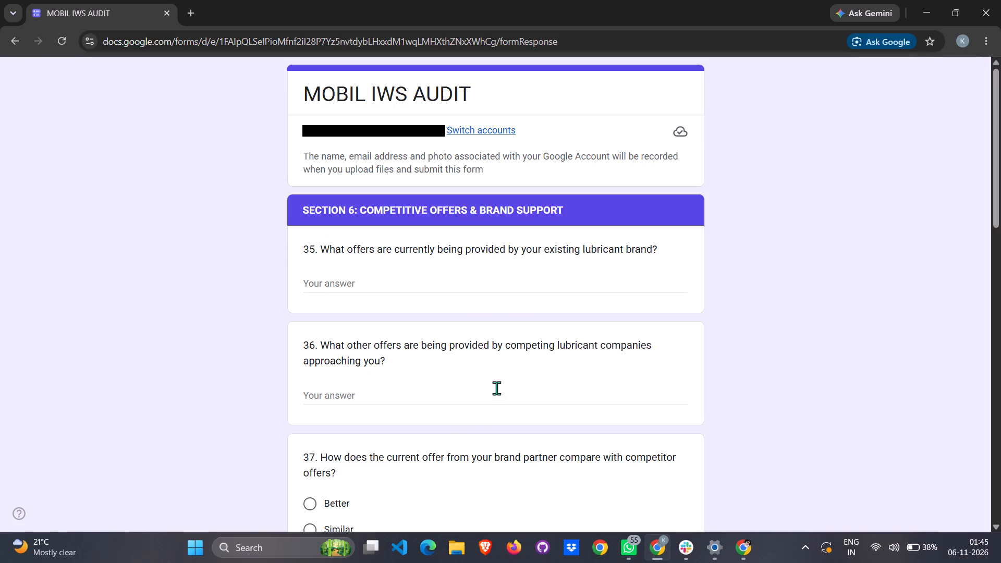
Answer question 35 on the existing lubricant brand's current offers with NO.
{"action": "left_click", "coordinate": [330, 281]}
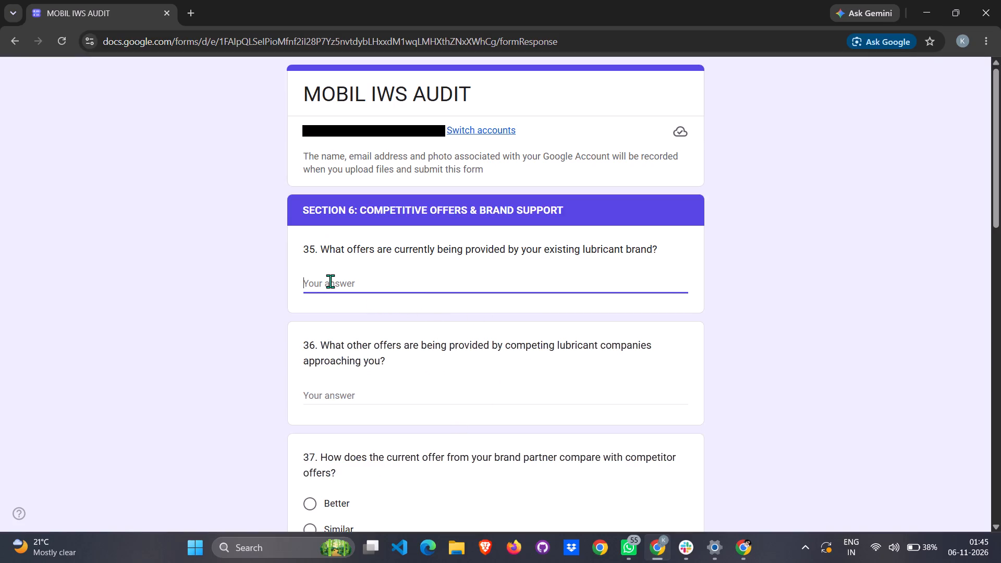
{"action": "type", "text": "NO"}
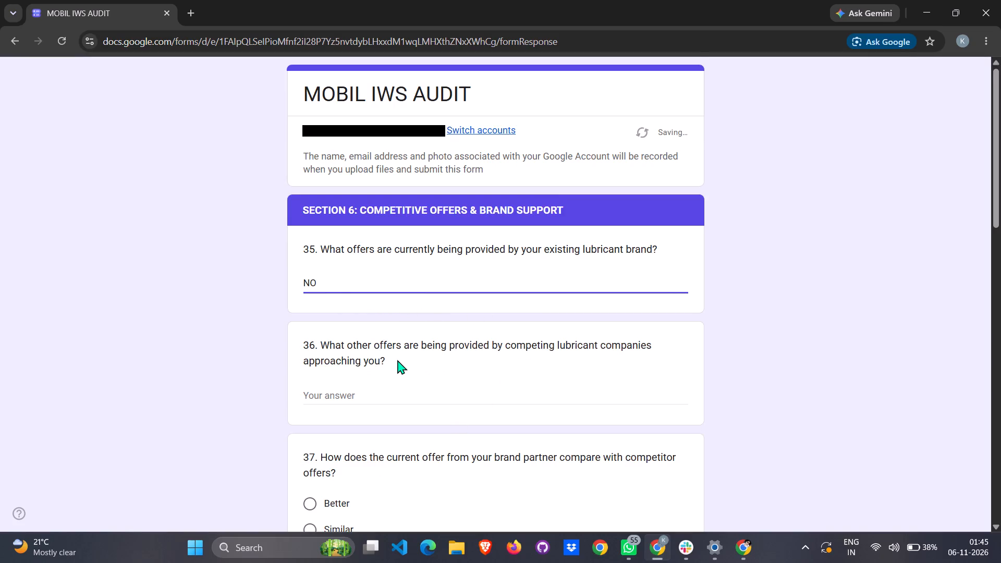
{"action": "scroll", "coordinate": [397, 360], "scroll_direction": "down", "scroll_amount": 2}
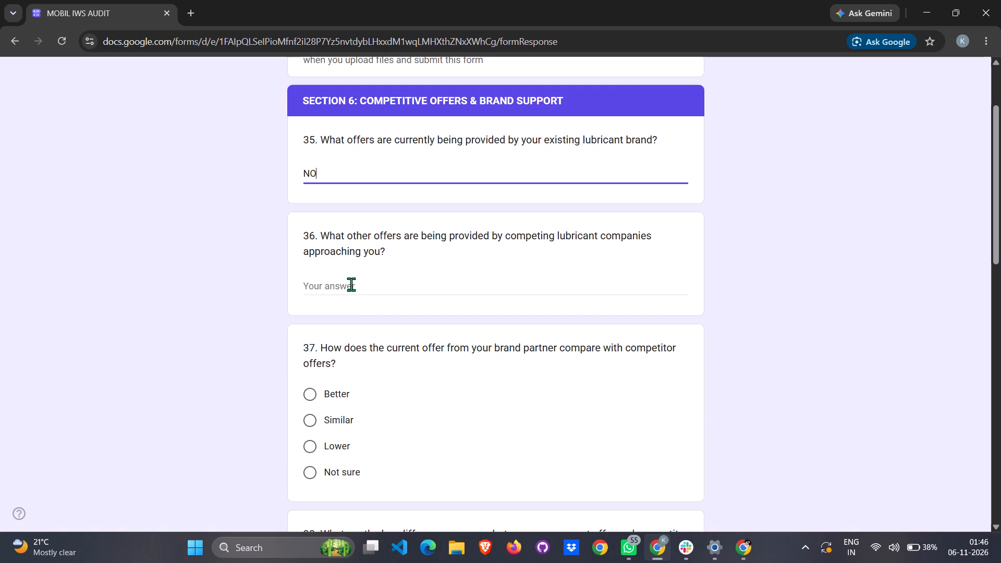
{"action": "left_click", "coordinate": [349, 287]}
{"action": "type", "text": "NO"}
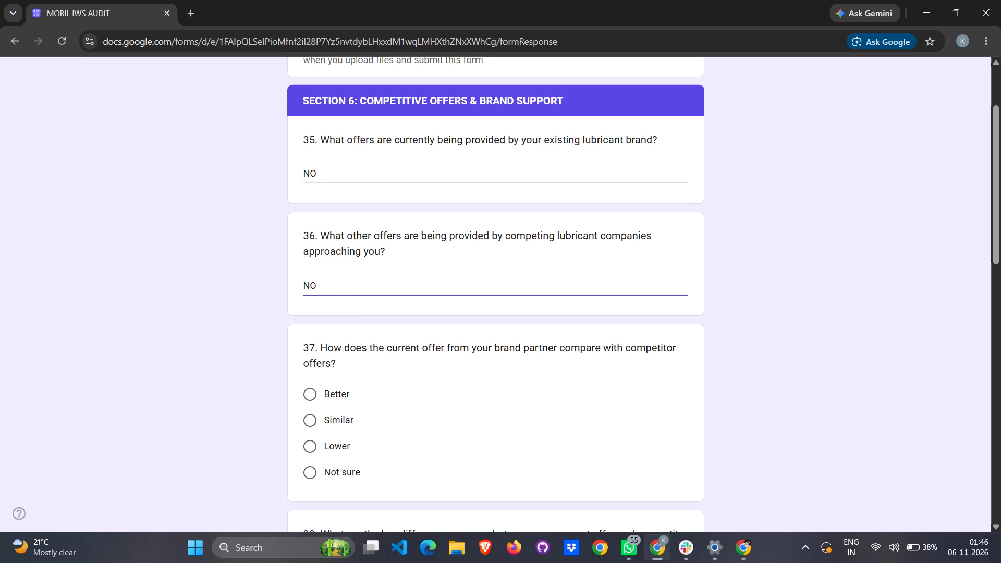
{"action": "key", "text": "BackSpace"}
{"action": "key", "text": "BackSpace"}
{"action": "left_click_drag", "start_coordinate": [300, 233], "coordinate": [390, 282]}
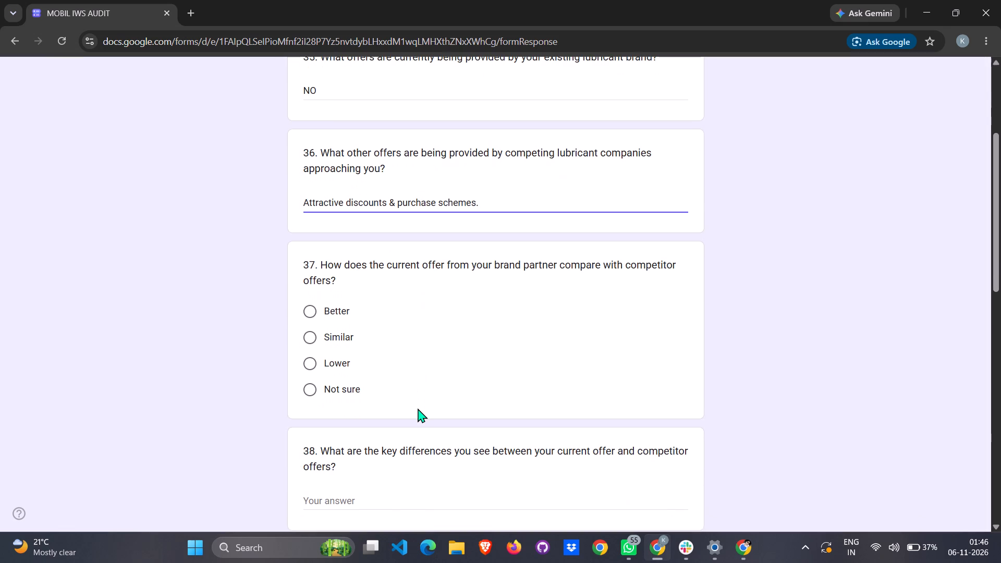
Answer question 37 on how the current offer compares with Similar, and question 38 on key differences with "nothing".
{"action": "scroll", "coordinate": [418, 408], "scroll_direction": "down", "scroll_amount": 1}
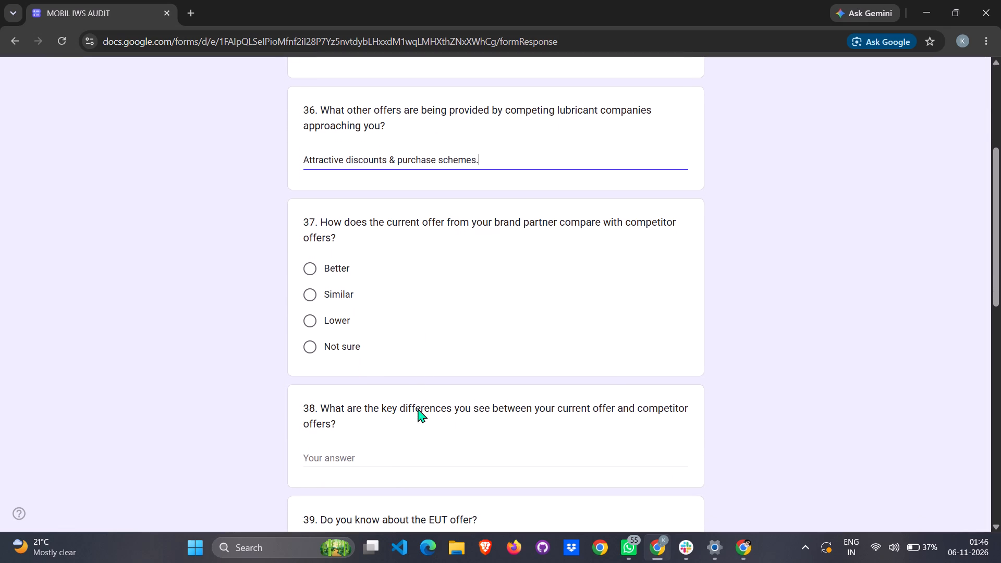
{"action": "scroll", "coordinate": [418, 408], "scroll_direction": "down", "scroll_amount": 1}
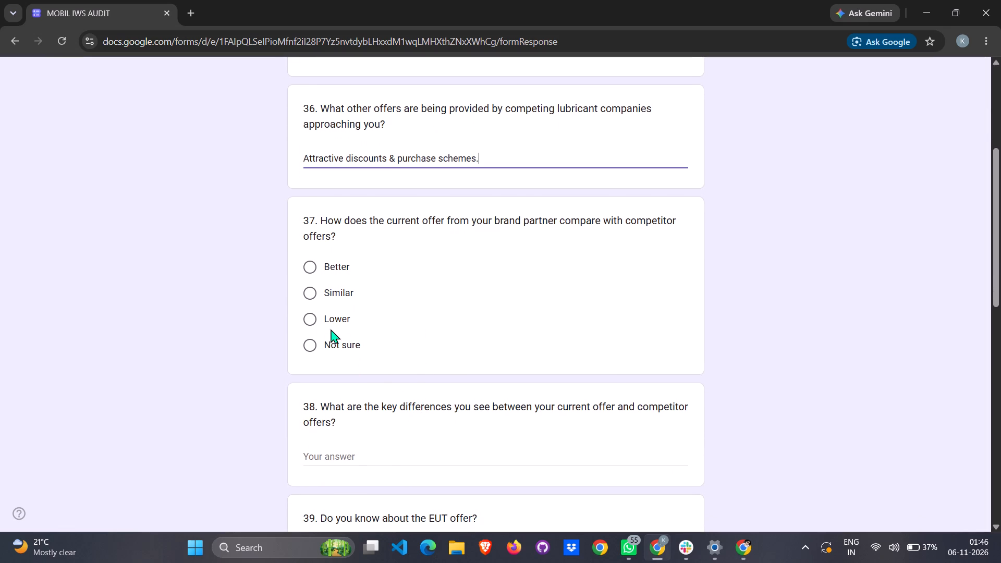
{"action": "left_click", "coordinate": [308, 292]}
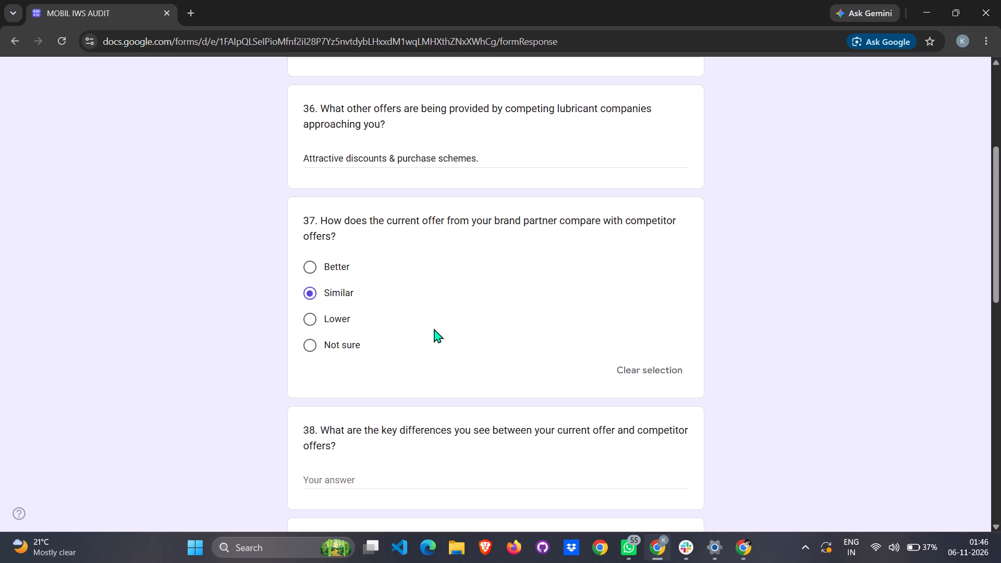
{"action": "scroll", "coordinate": [434, 328], "scroll_direction": "down", "scroll_amount": 2}
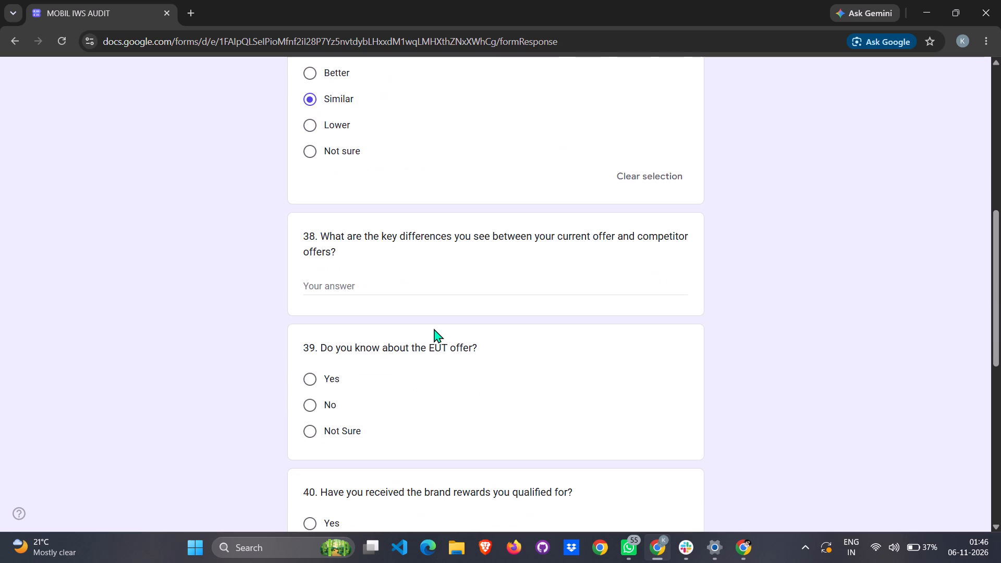
{"action": "left_click", "coordinate": [344, 285]}
{"action": "type", "text": "nothing"}
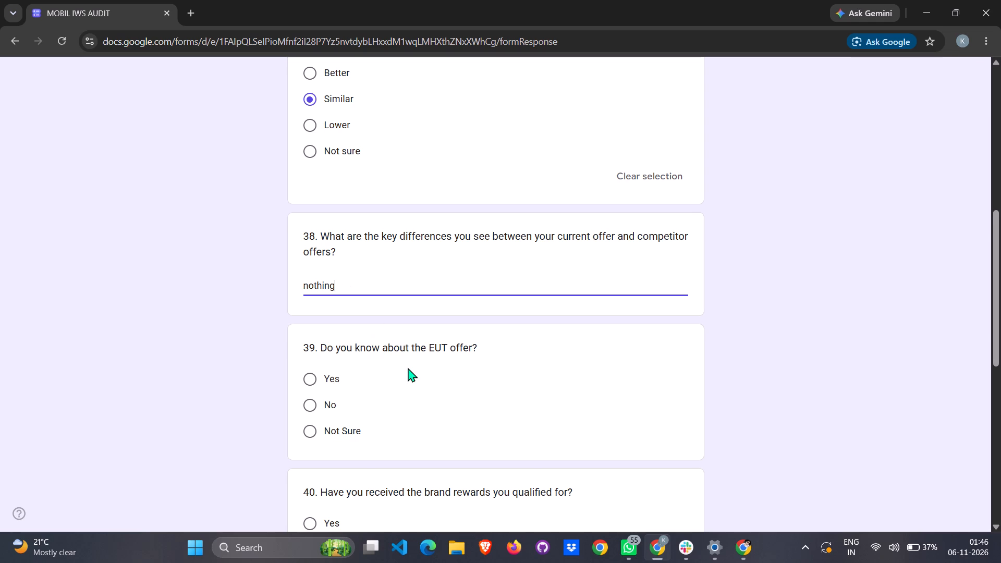
Answer question 39 on knowing the EUT offer with No and question 40 on receiving brand rewards with Yes.
{"action": "scroll", "coordinate": [411, 371], "scroll_direction": "down", "scroll_amount": 2}
{"action": "left_click", "coordinate": [311, 240]}
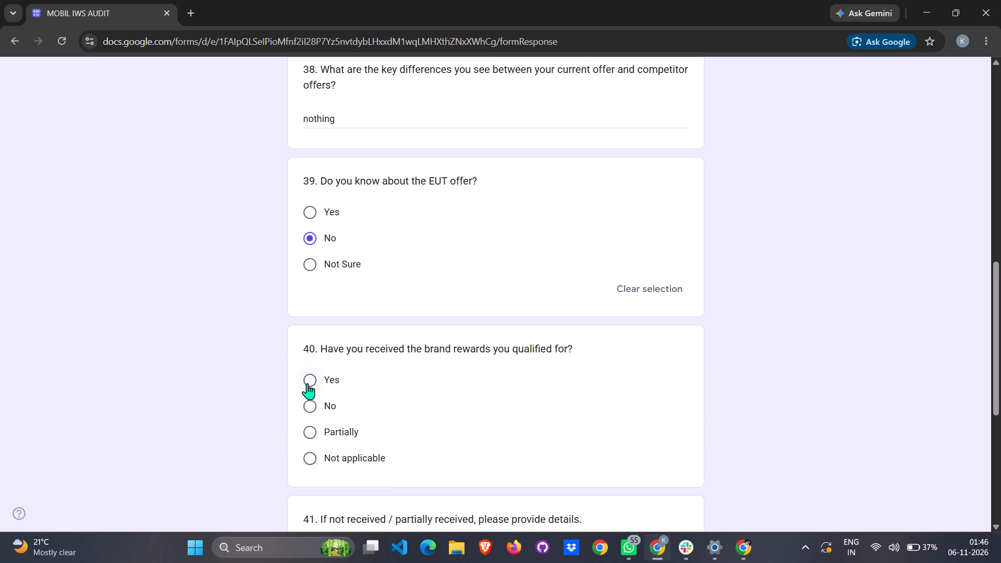
{"action": "left_click", "coordinate": [307, 383]}
Leave questions 41 and 42 on reward details and competitor material blank and advance past page 7 of the form.
{"action": "scroll", "coordinate": [416, 413], "scroll_direction": "down", "scroll_amount": 3}
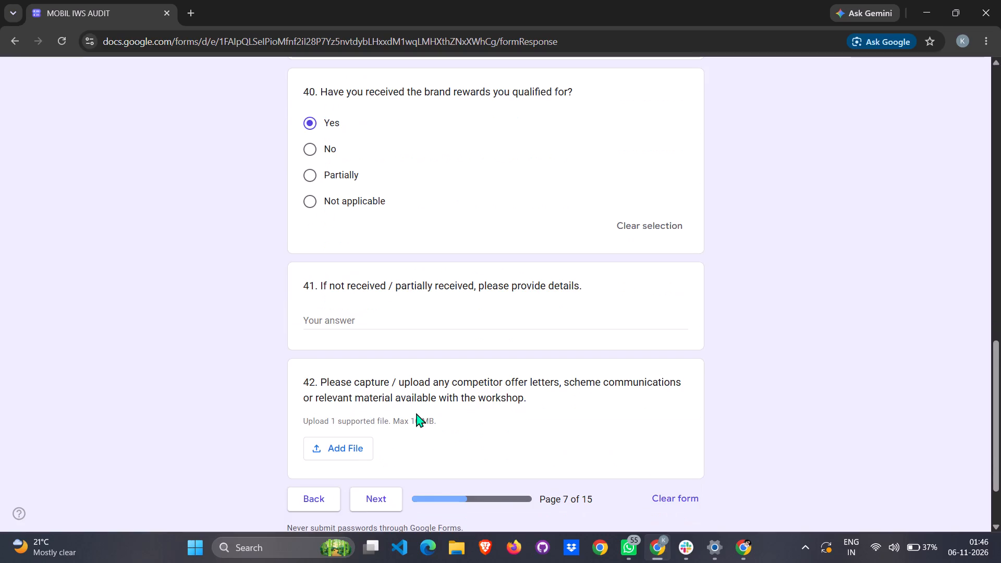
{"action": "scroll", "coordinate": [416, 413], "scroll_direction": "down", "scroll_amount": 3}
{"action": "left_click", "coordinate": [373, 414]}
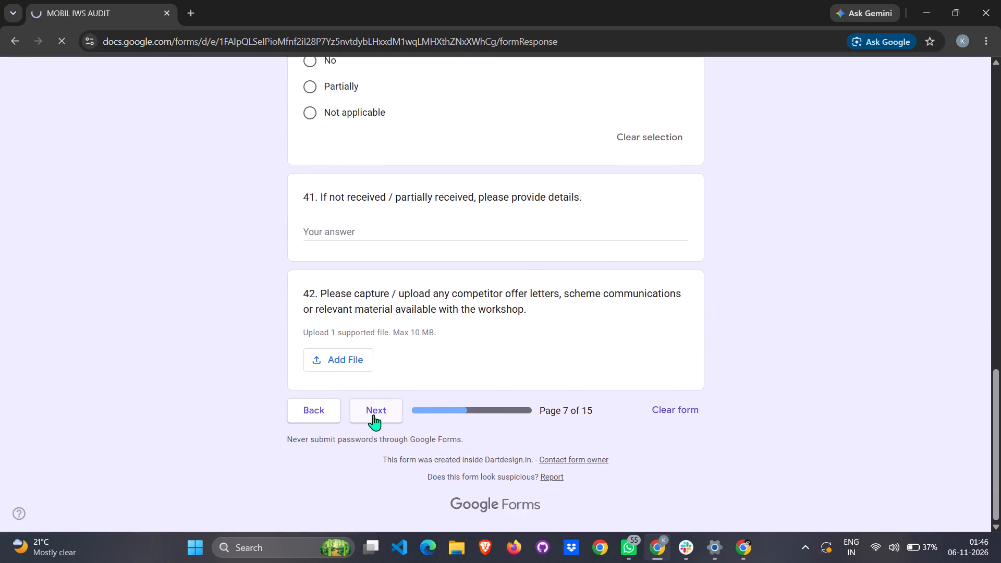
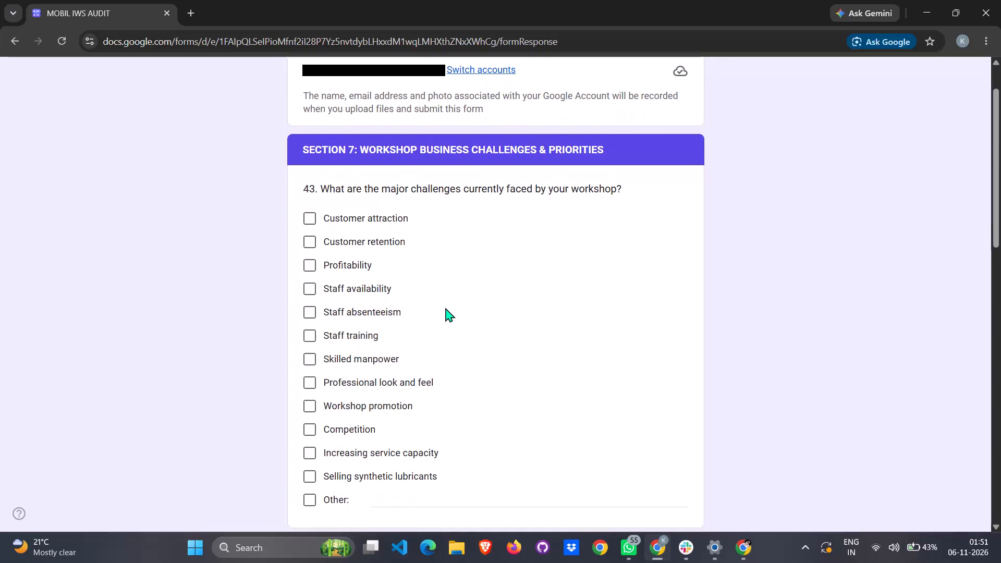
{"action": "scroll", "coordinate": [441, 289], "scroll_direction": "down", "scroll_amount": 1}
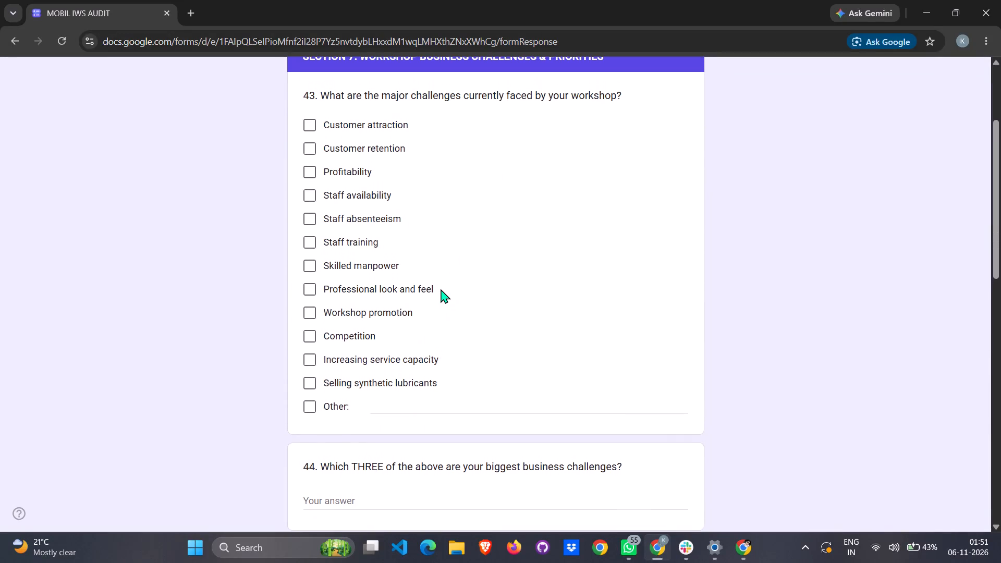
{"action": "scroll", "coordinate": [441, 289], "scroll_direction": "up", "scroll_amount": 1}
{"action": "left_click_drag", "start_coordinate": [297, 135], "coordinate": [462, 450]}
{"action": "key", "text": "ctrl+c"}
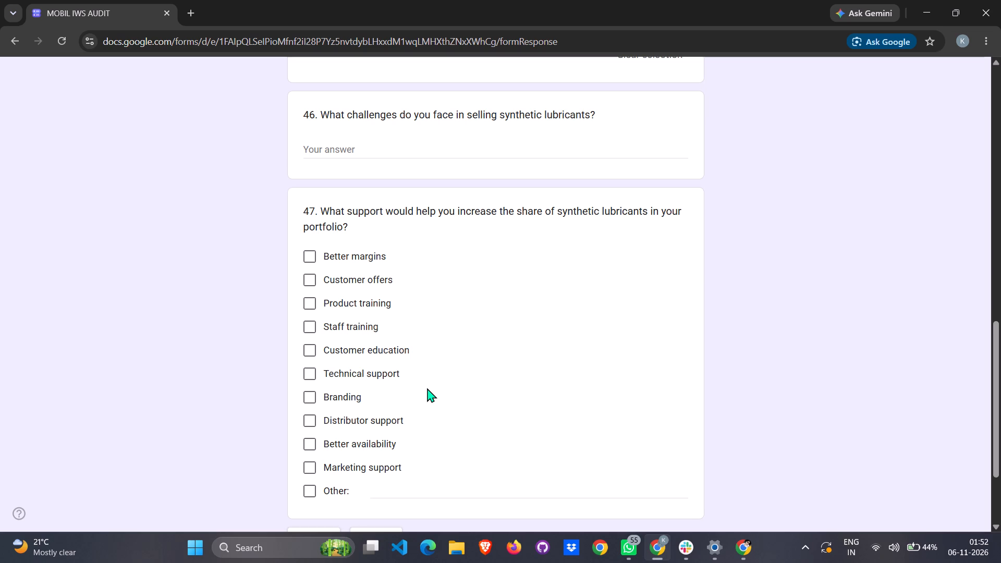
{"action": "scroll", "coordinate": [427, 388], "scroll_direction": "down", "scroll_amount": 3}
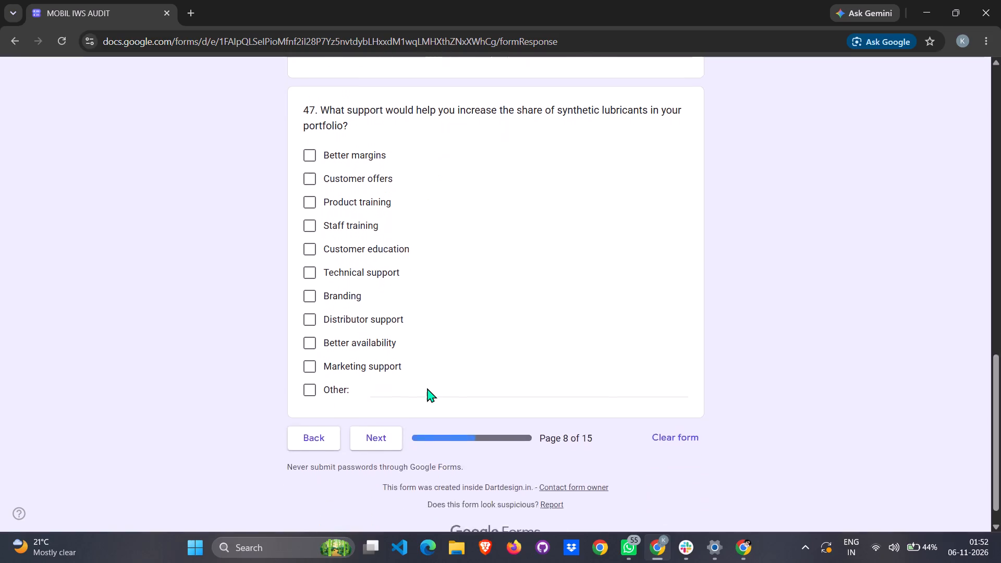
{"action": "scroll", "coordinate": [427, 388], "scroll_direction": "down", "scroll_amount": 1}
{"action": "left_click", "coordinate": [377, 410]}
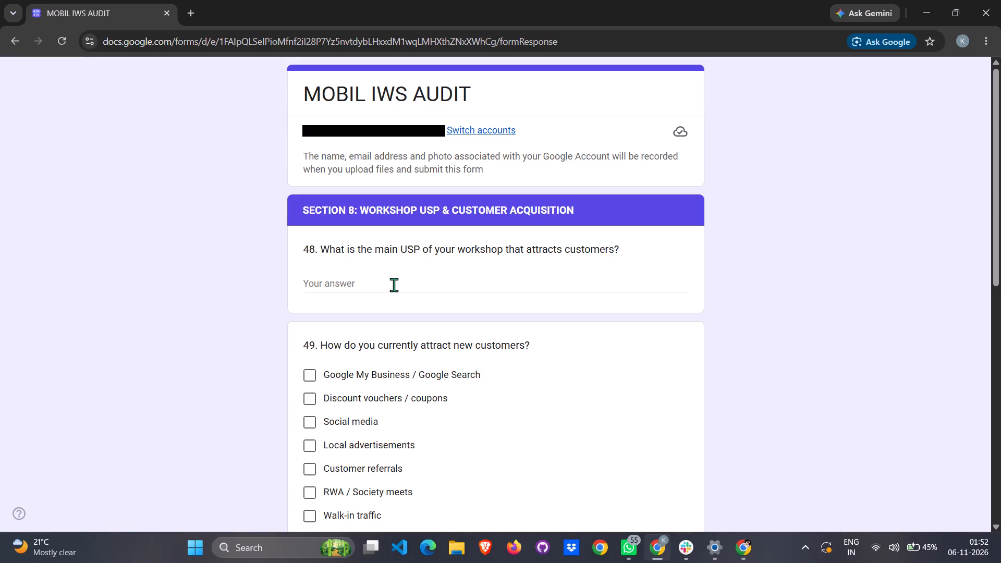
Leave question 48 blank and select Google My Business / Google Search, Social media, Customer referrals and Walk-in traffic for question 49.
{"action": "scroll", "coordinate": [394, 285], "scroll_direction": "down", "scroll_amount": 3}
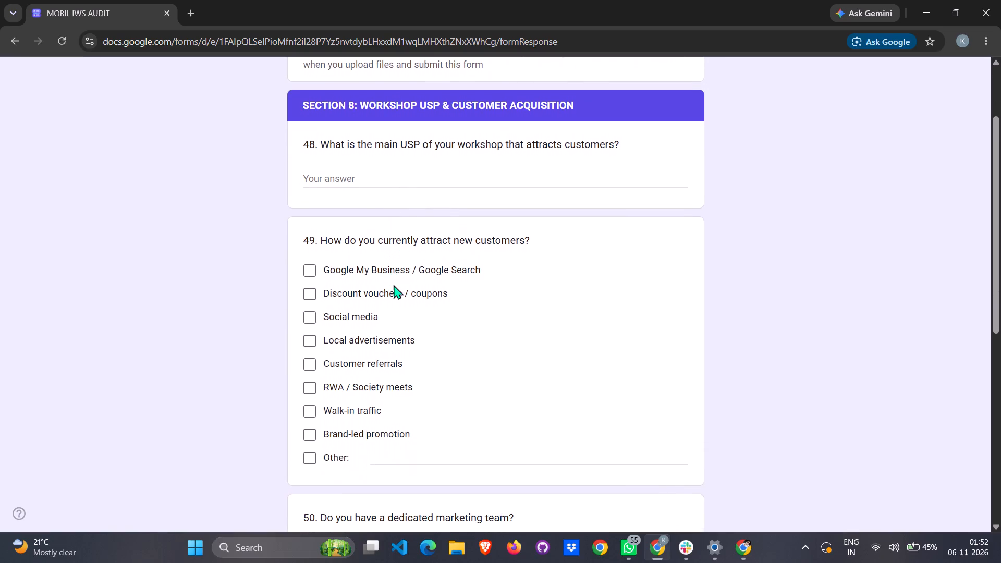
{"action": "scroll", "coordinate": [394, 285], "scroll_direction": "down", "scroll_amount": 1}
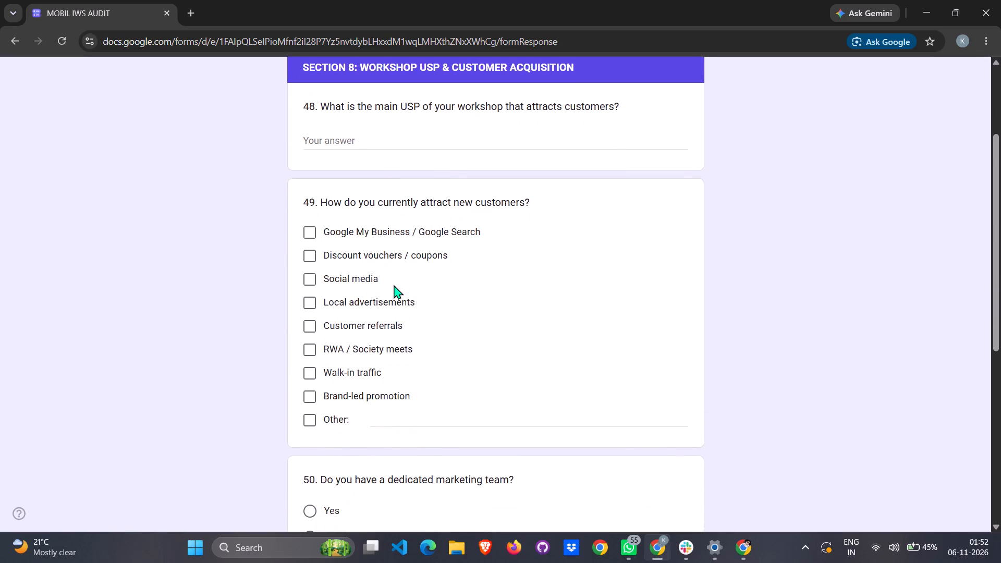
{"action": "left_click", "coordinate": [310, 234]}
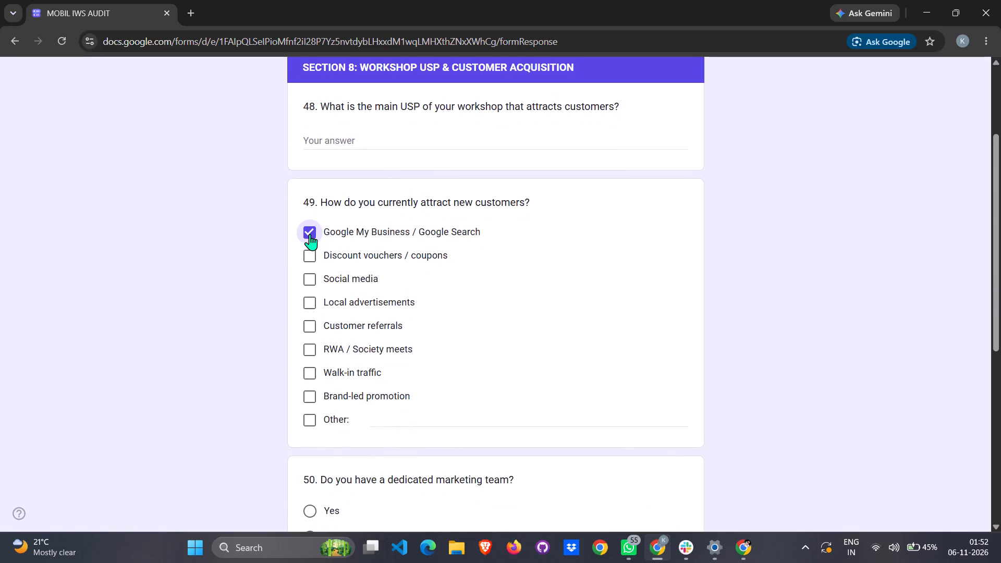
{"action": "left_click", "coordinate": [311, 282]}
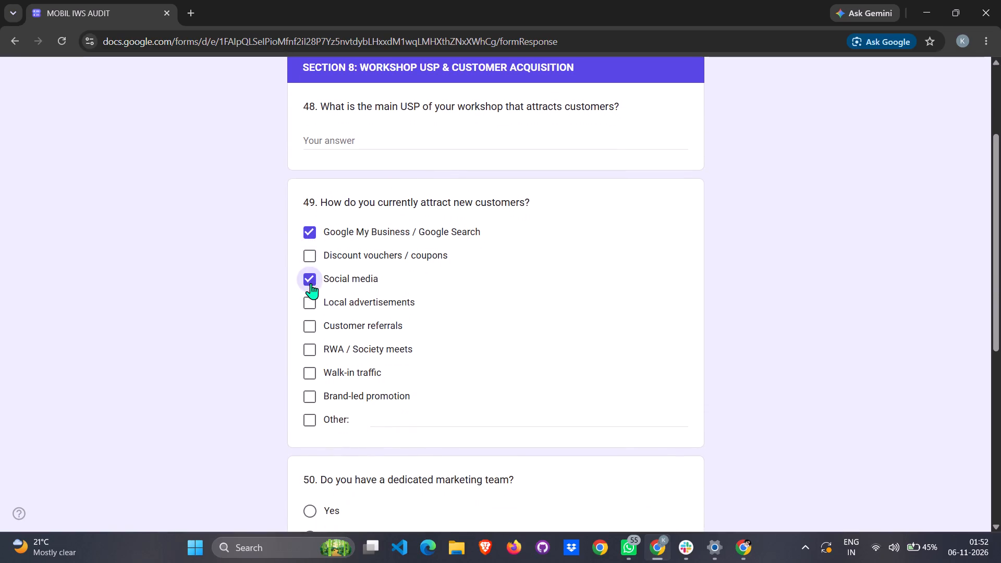
{"action": "left_click", "coordinate": [307, 326]}
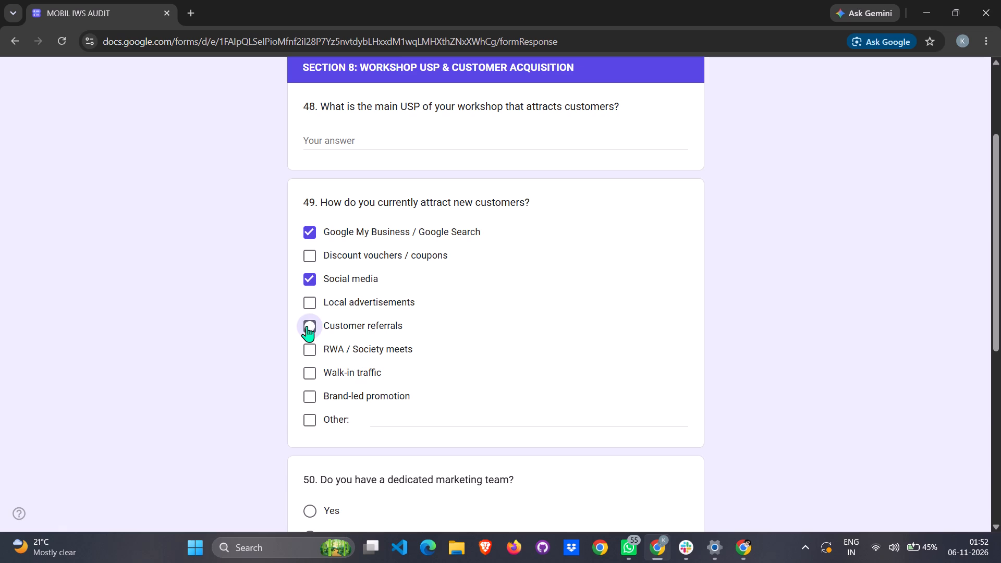
{"action": "left_click", "coordinate": [307, 370]}
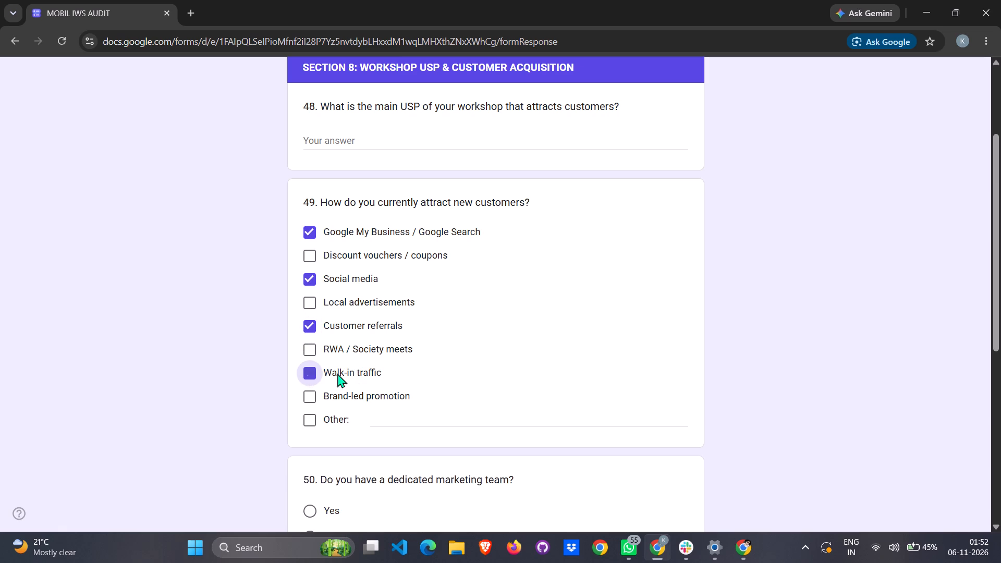
Answer question 50 on having a dedicated marketing team with No.
{"action": "scroll", "coordinate": [376, 394], "scroll_direction": "down", "scroll_amount": 4}
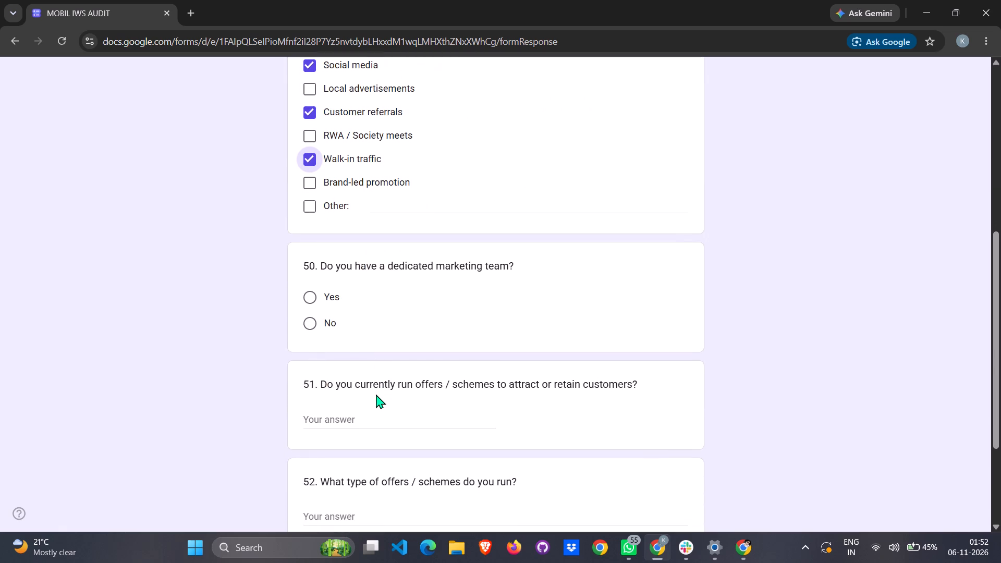
{"action": "left_click", "coordinate": [307, 323]}
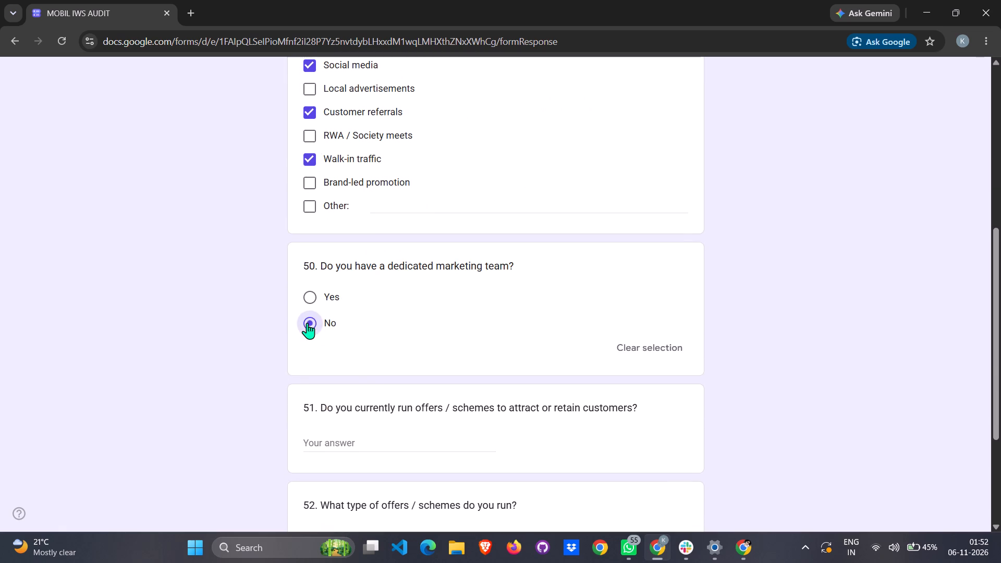
Answer questions 51 and 52 on customer offers and schemes with "no" and advance past page 9 of the form.
{"action": "scroll", "coordinate": [376, 384], "scroll_direction": "down", "scroll_amount": 4}
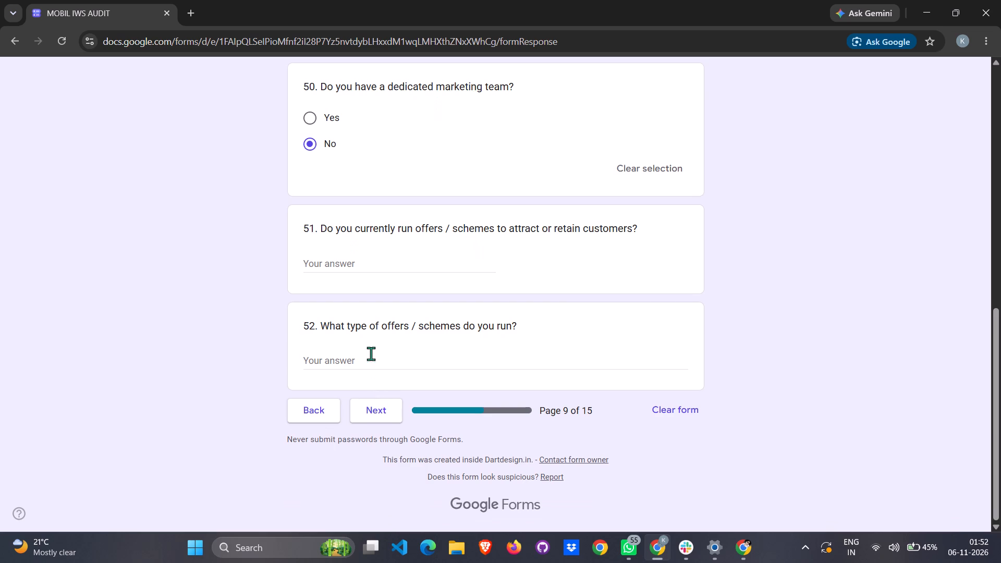
{"action": "left_click", "coordinate": [349, 260]}
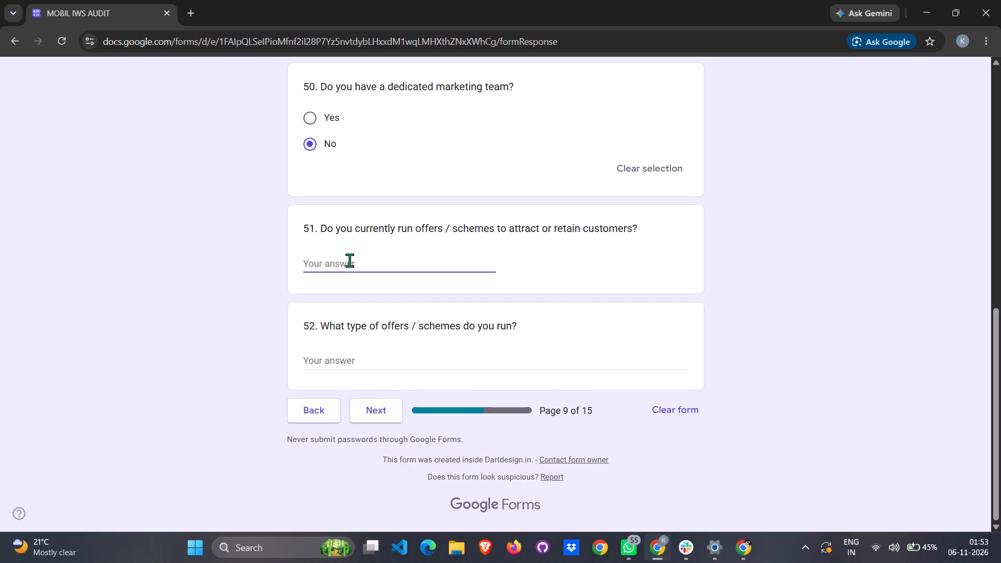
{"action": "type", "text": "no"}
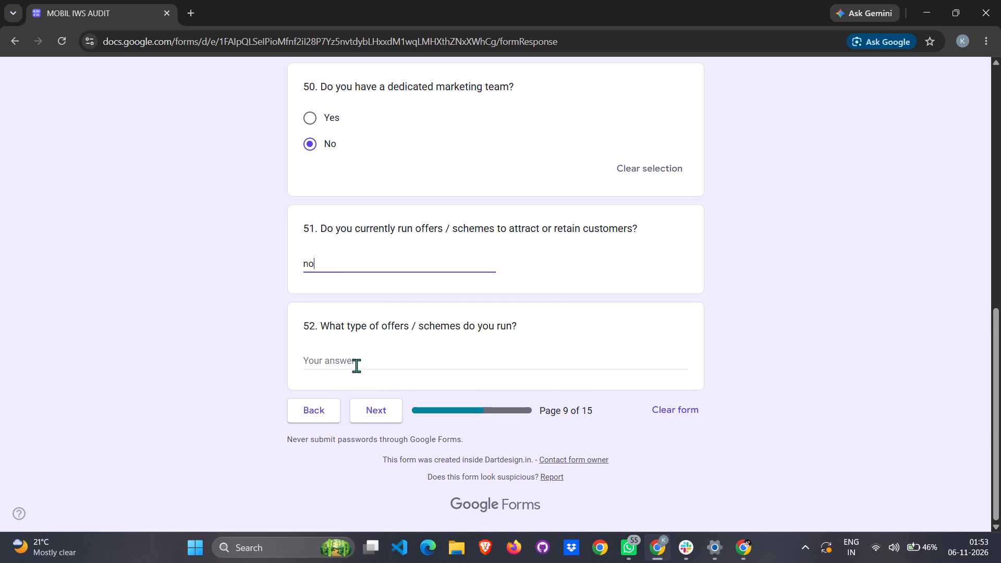
{"action": "left_click", "coordinate": [356, 365]}
{"action": "type", "text": "no"}
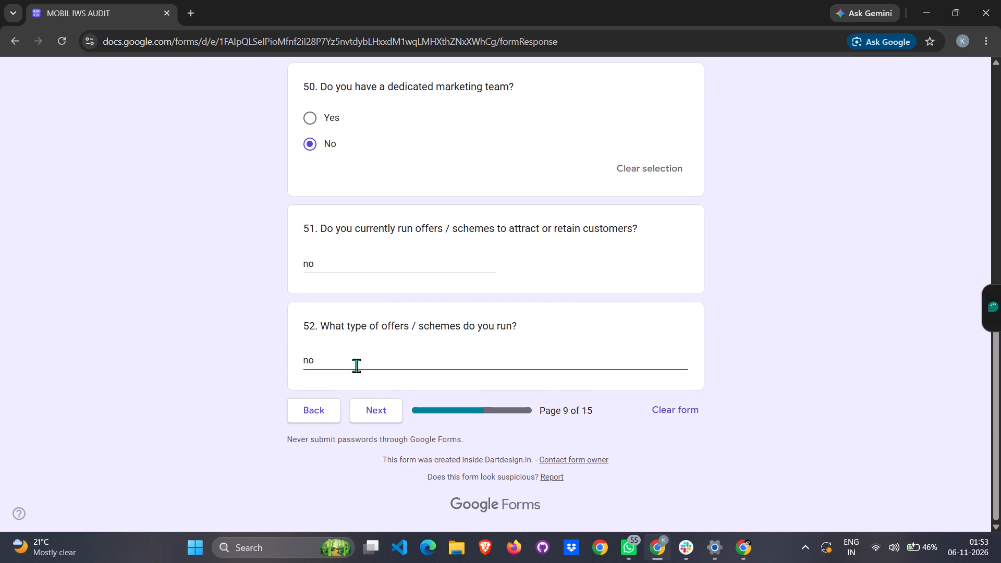
{"action": "left_click", "coordinate": [374, 413]}
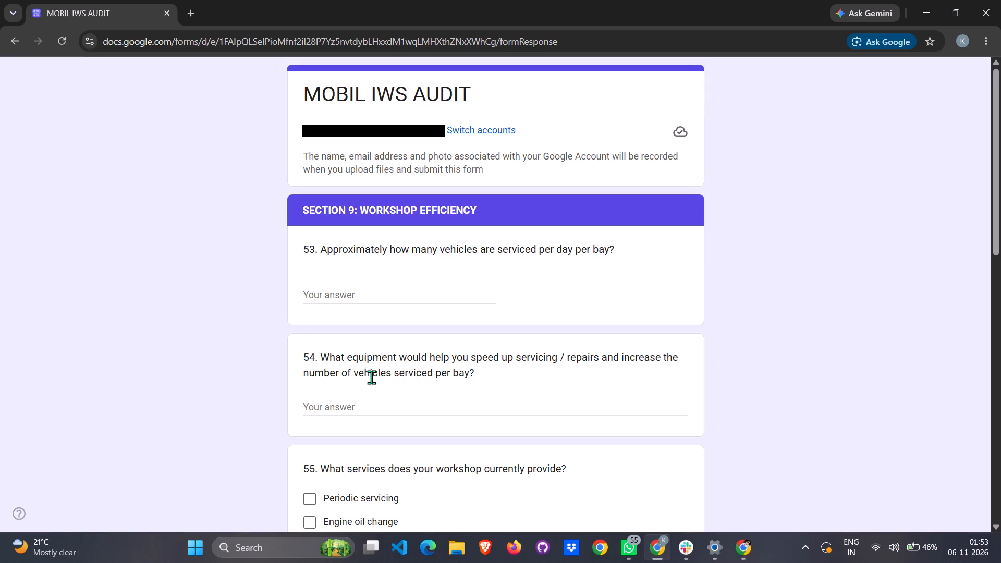
Answer question 53 on vehicles serviced per day per bay with "3 to 4".
{"action": "left_click", "coordinate": [342, 292]}
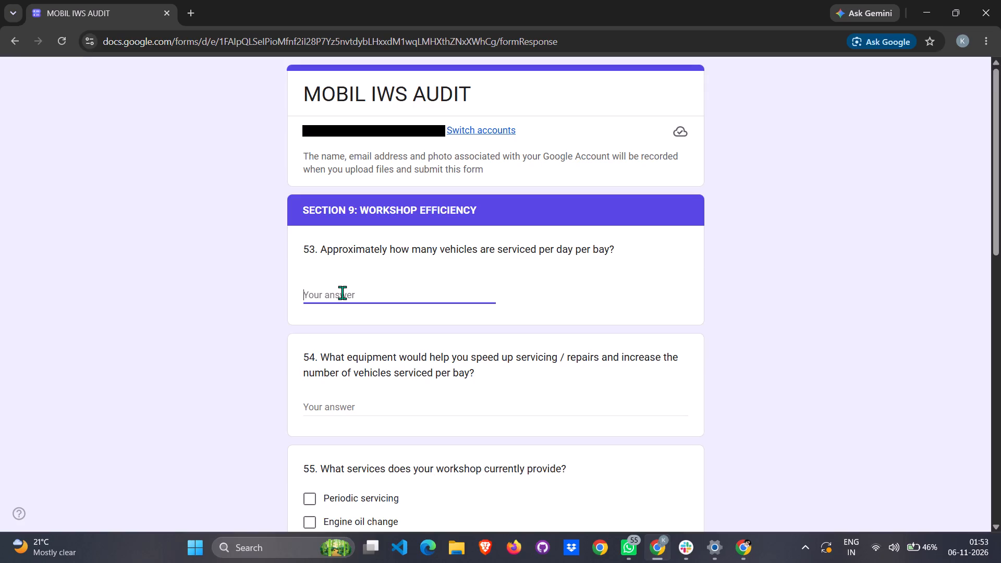
{"action": "type", "text": "3 to 4"}
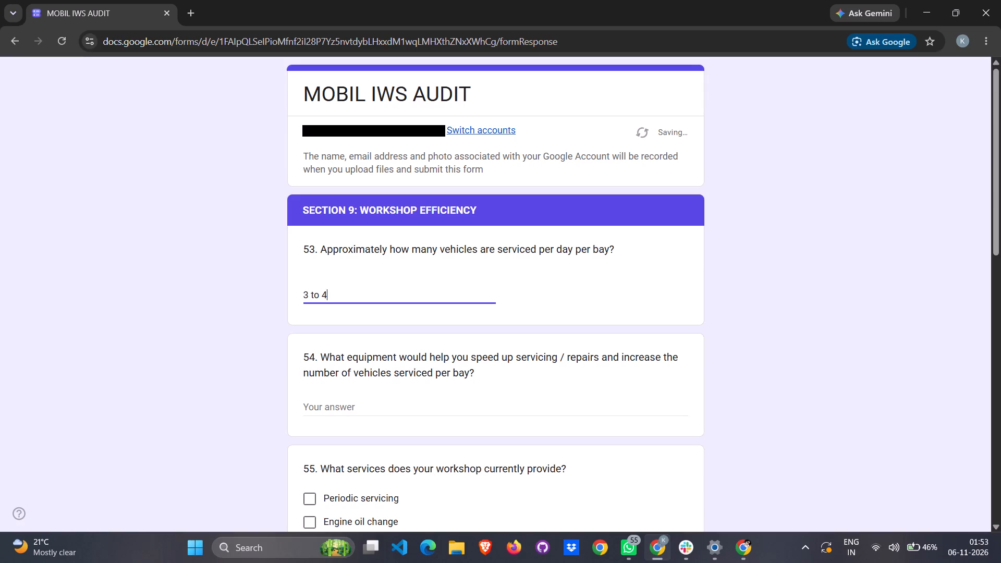
{"action": "scroll", "coordinate": [411, 398], "scroll_direction": "down", "scroll_amount": 1}
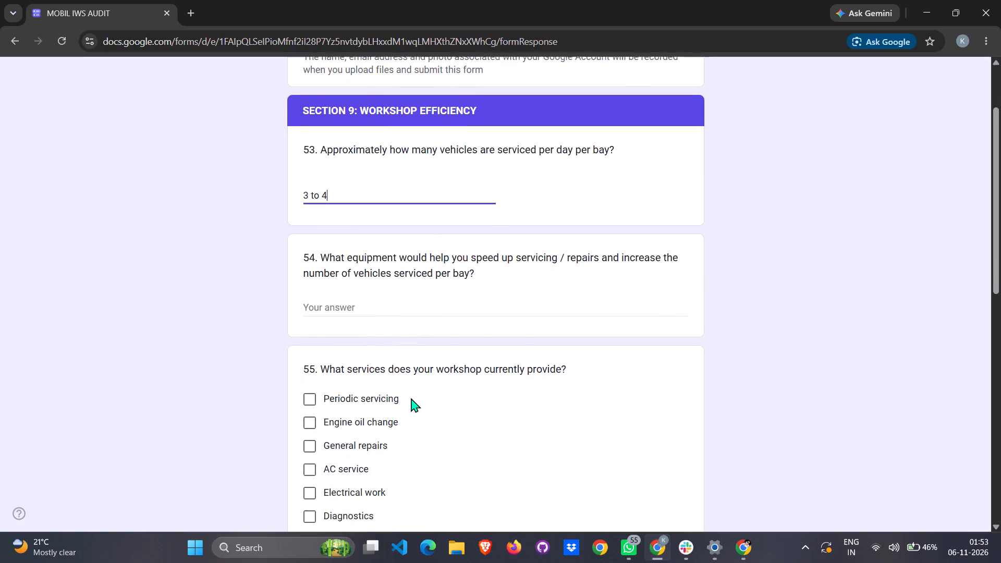
{"action": "scroll", "coordinate": [411, 398], "scroll_direction": "down", "scroll_amount": 1}
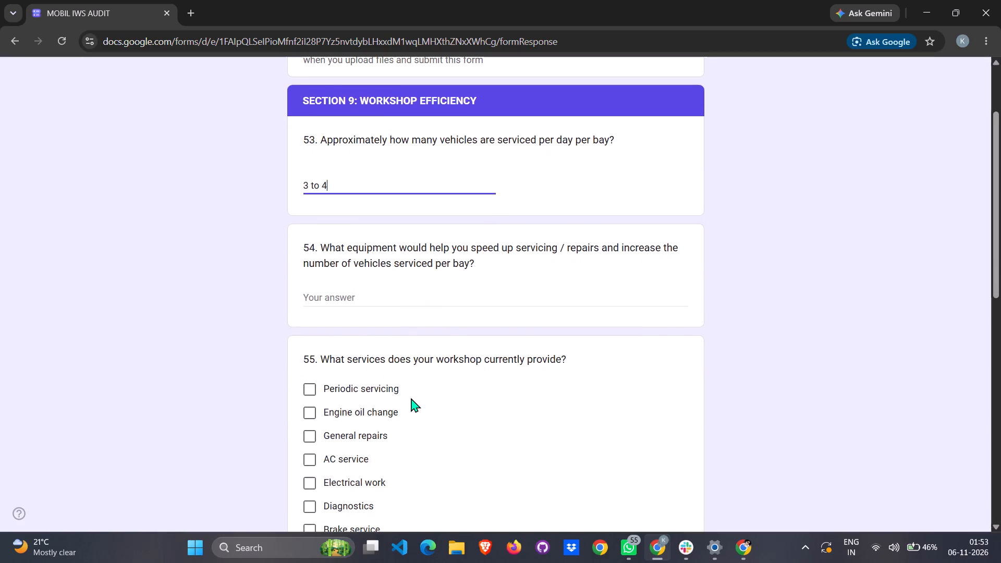
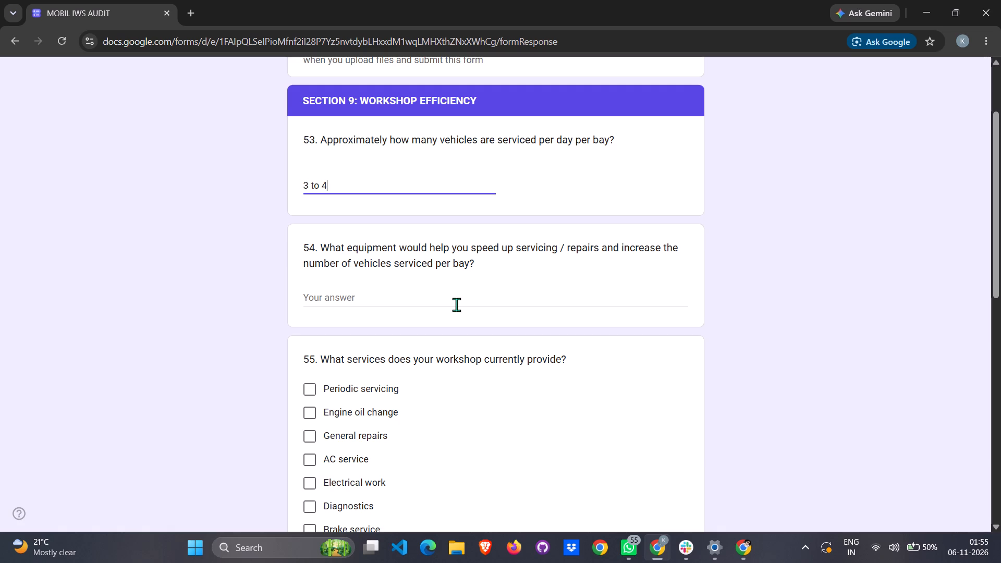
Answer question 54 on equipment that would speed up servicing with "diaganostic".
{"action": "left_click", "coordinate": [389, 298]}
{"action": "type", "text": "dia"}
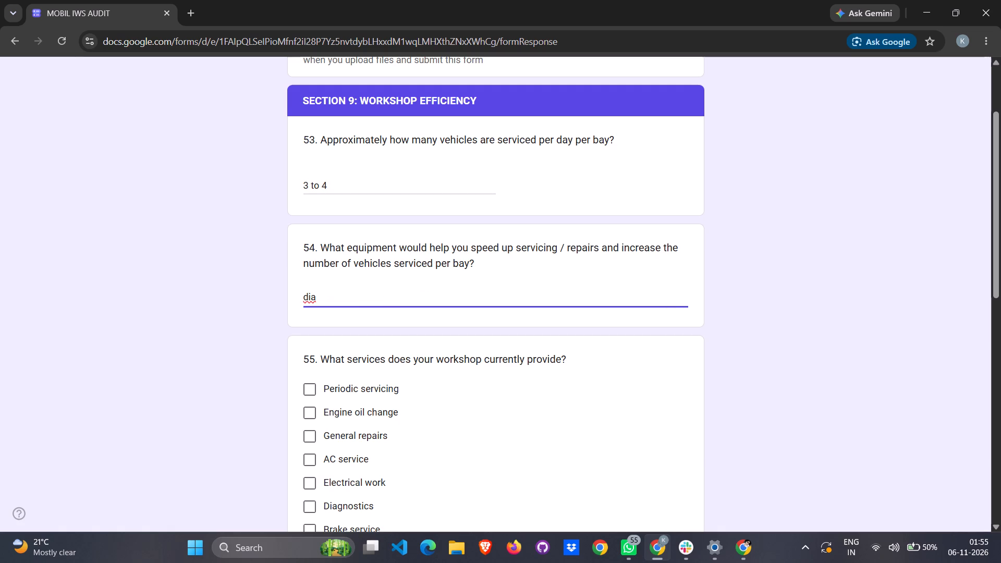
{"action": "type", "text": "go"}
{"action": "key", "text": "BackSpace"}
{"action": "type", "text": "anostic"}
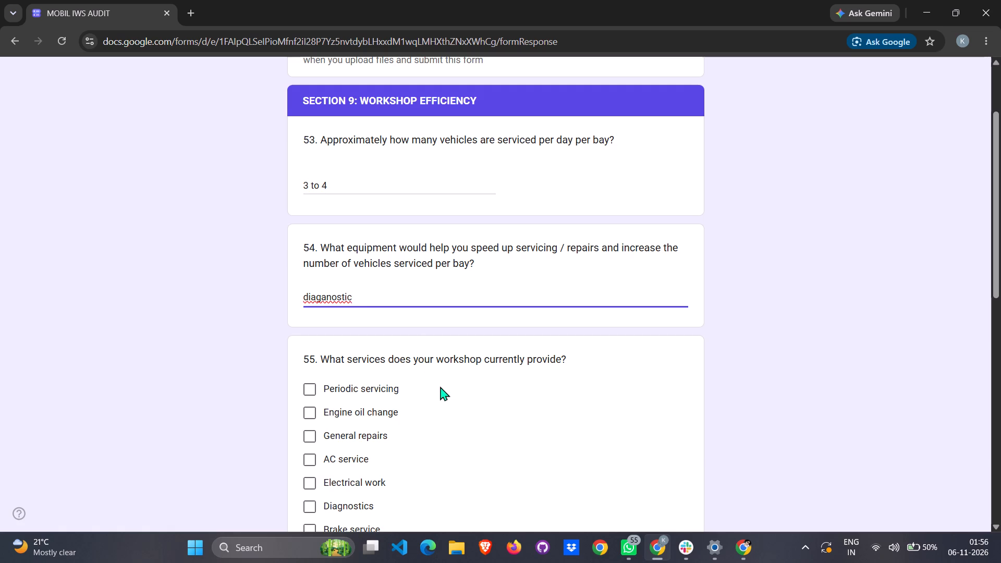
Select Engine oil change, General repairs, Diagnostics, Brake service and Suspension work for question 55 on services currently provided.
{"action": "scroll", "coordinate": [450, 402], "scroll_direction": "down", "scroll_amount": 2}
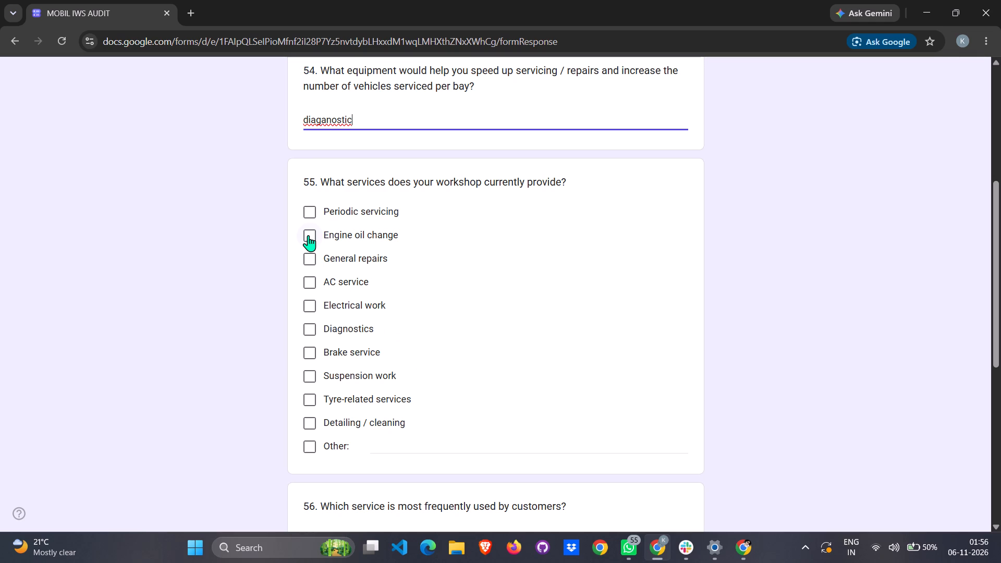
{"action": "left_click", "coordinate": [308, 235]}
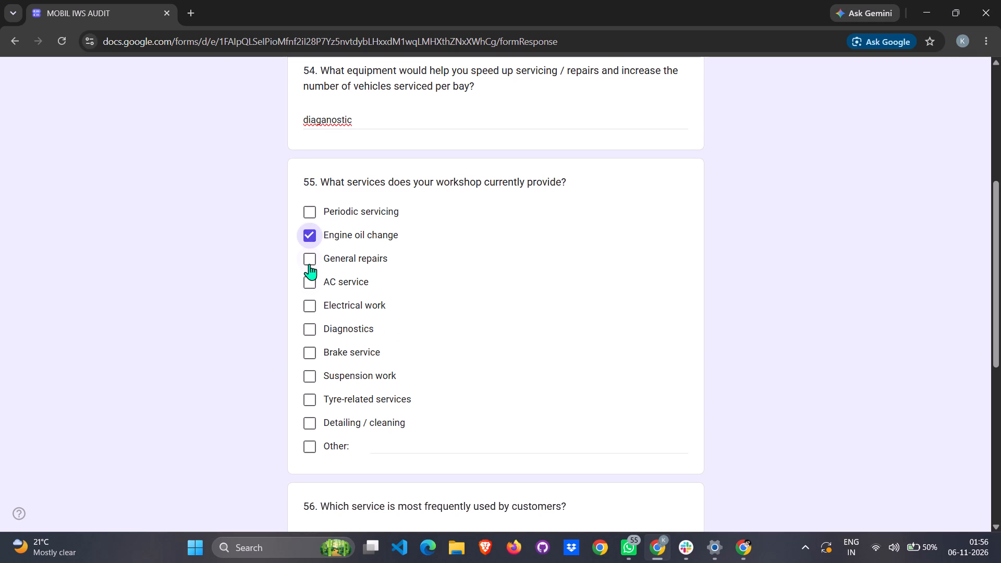
{"action": "left_click", "coordinate": [310, 259]}
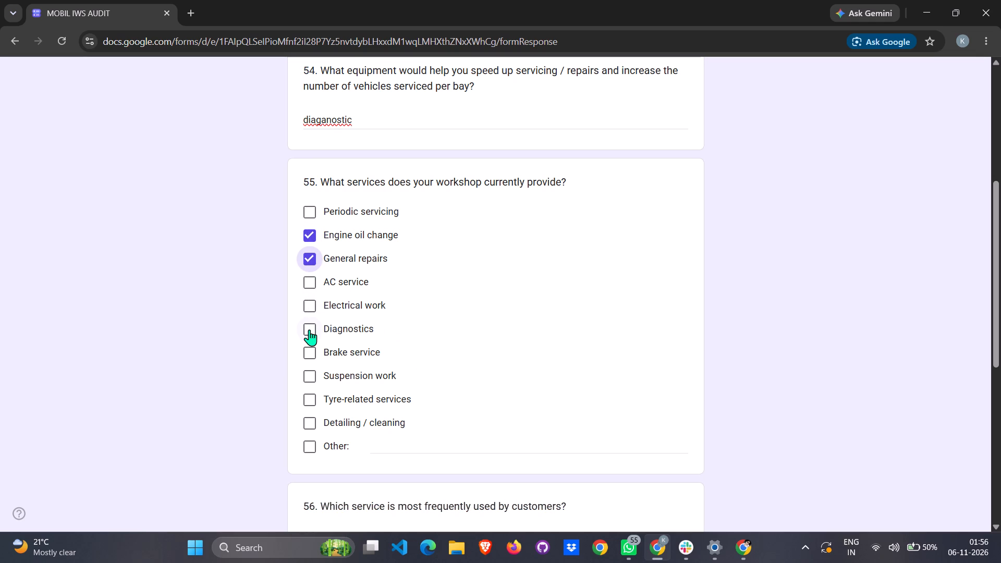
{"action": "left_click", "coordinate": [309, 329]}
{"action": "left_click", "coordinate": [308, 357]}
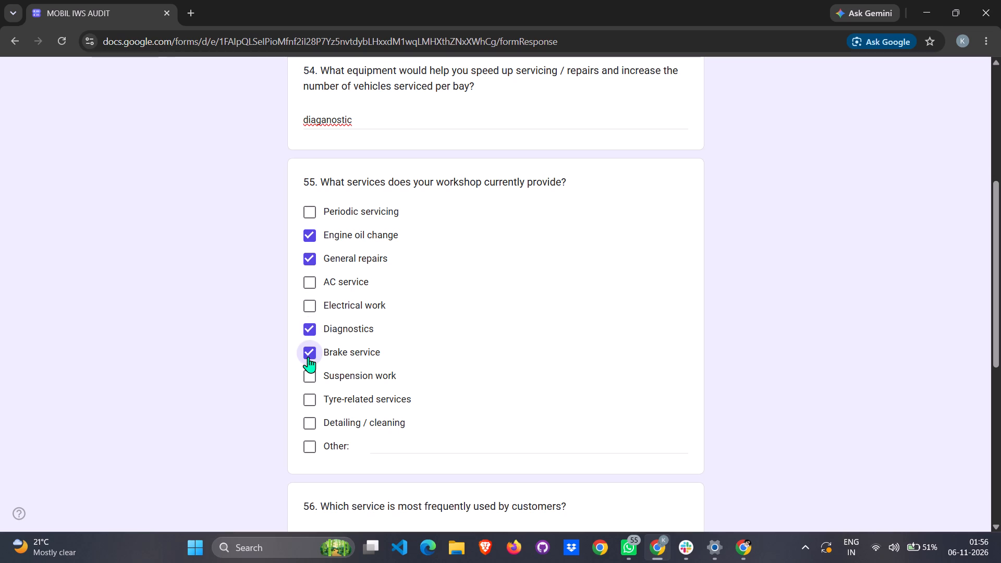
{"action": "left_click", "coordinate": [308, 377]}
Answer question 56 on the most frequently used service with "oil service and general repairs".
{"action": "scroll", "coordinate": [379, 425], "scroll_direction": "down", "scroll_amount": 1}
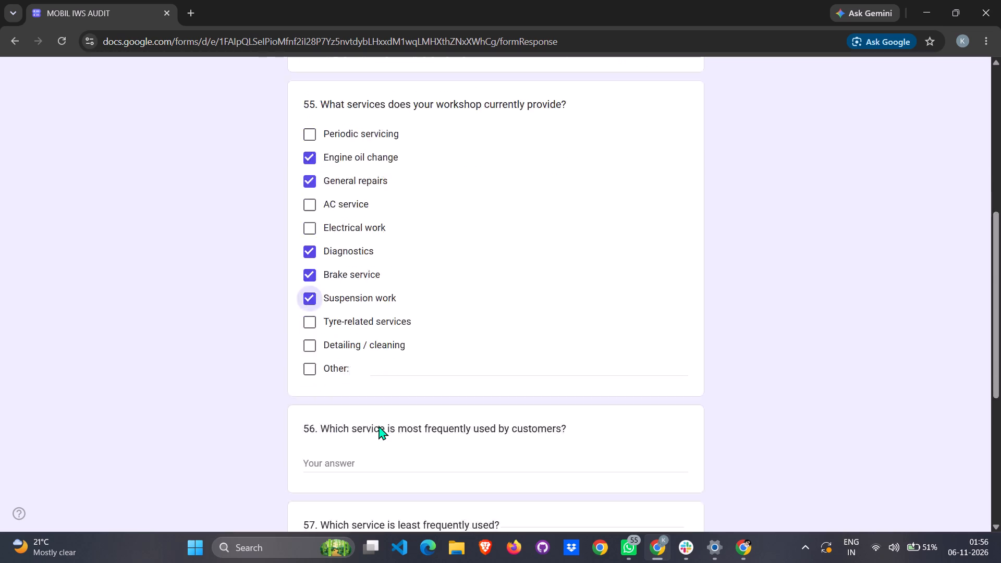
{"action": "scroll", "coordinate": [379, 425], "scroll_direction": "down", "scroll_amount": 2}
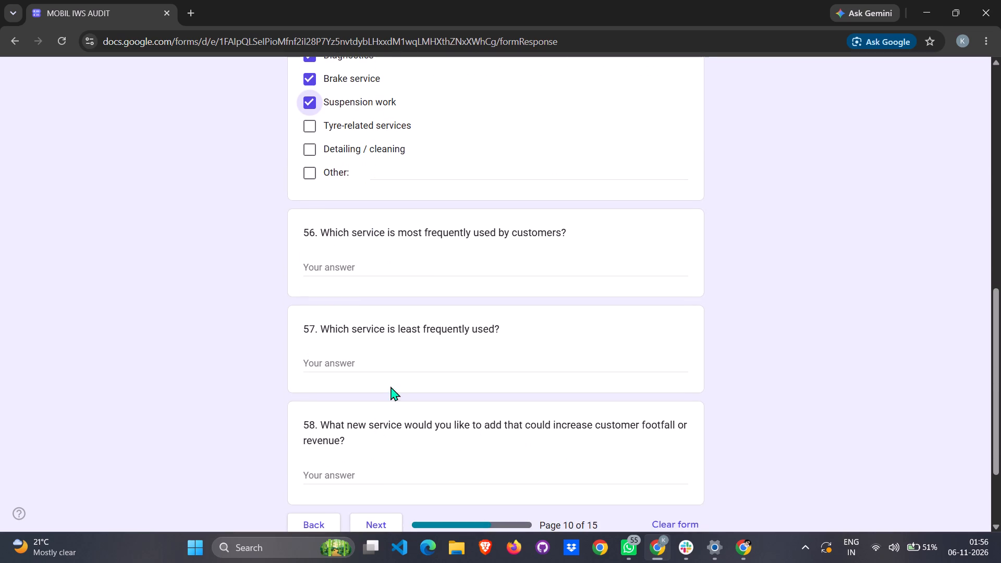
{"action": "left_click", "coordinate": [383, 266]}
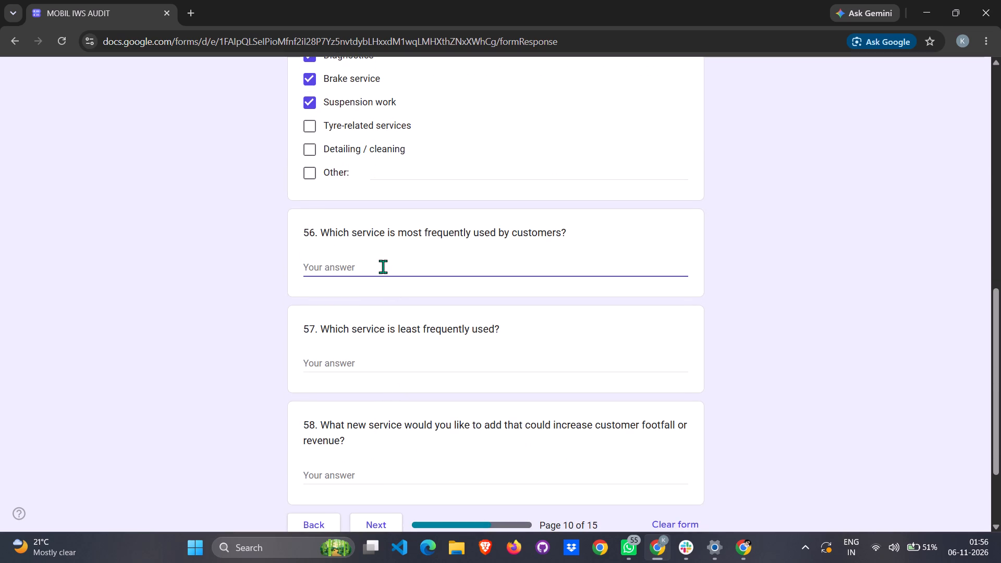
{"action": "type", "text": "oil"}
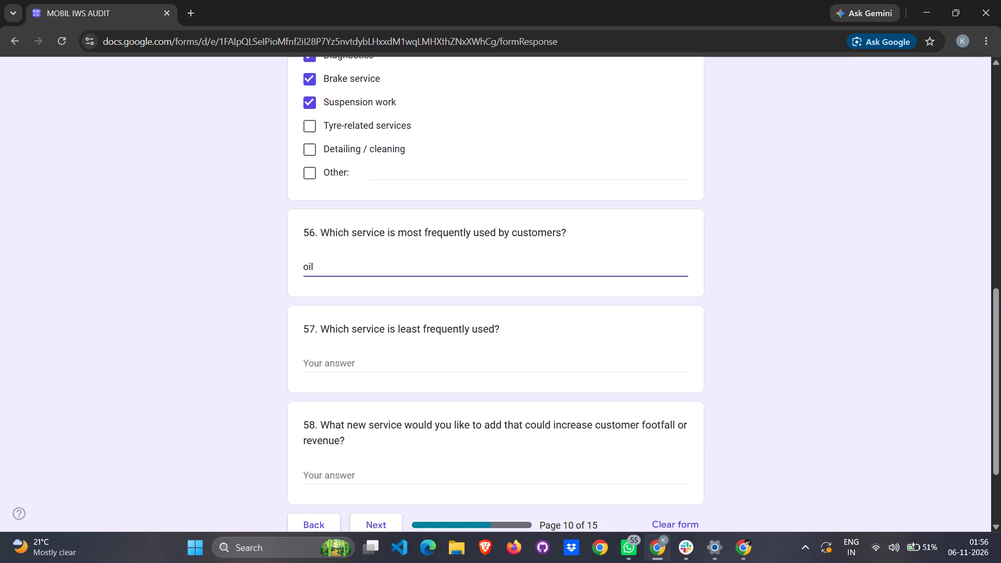
{"action": "key", "text": "space"}
{"action": "type", "text": "service"}
{"action": "key", "text": "space"}
{"action": "type", "text": "and"}
{"action": "key", "text": "space"}
{"action": "scroll", "coordinate": [430, 231], "scroll_direction": "up", "scroll_amount": 3}
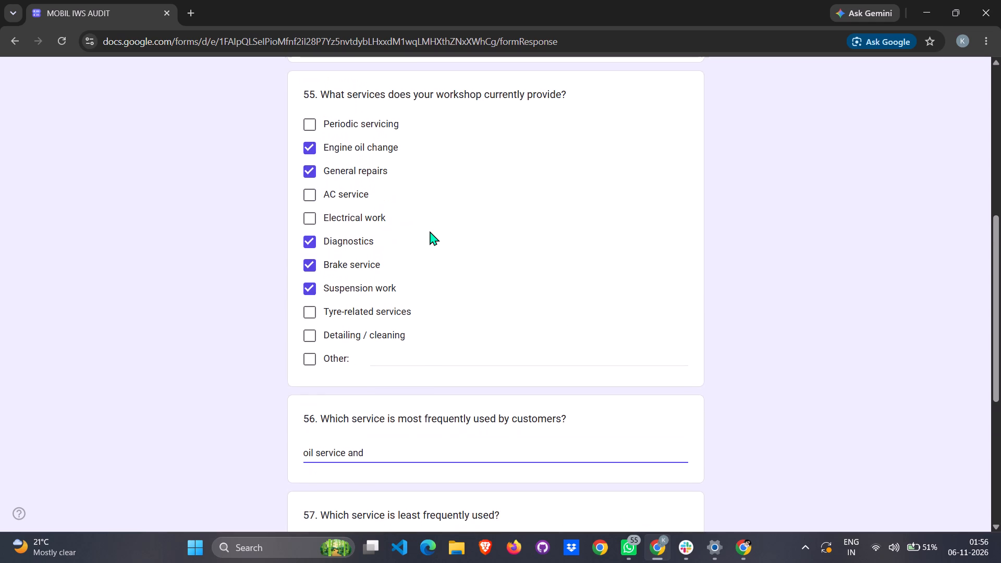
{"action": "scroll", "coordinate": [430, 231], "scroll_direction": "down", "scroll_amount": 1}
{"action": "type", "text": "general"}
{"action": "key", "text": "space"}
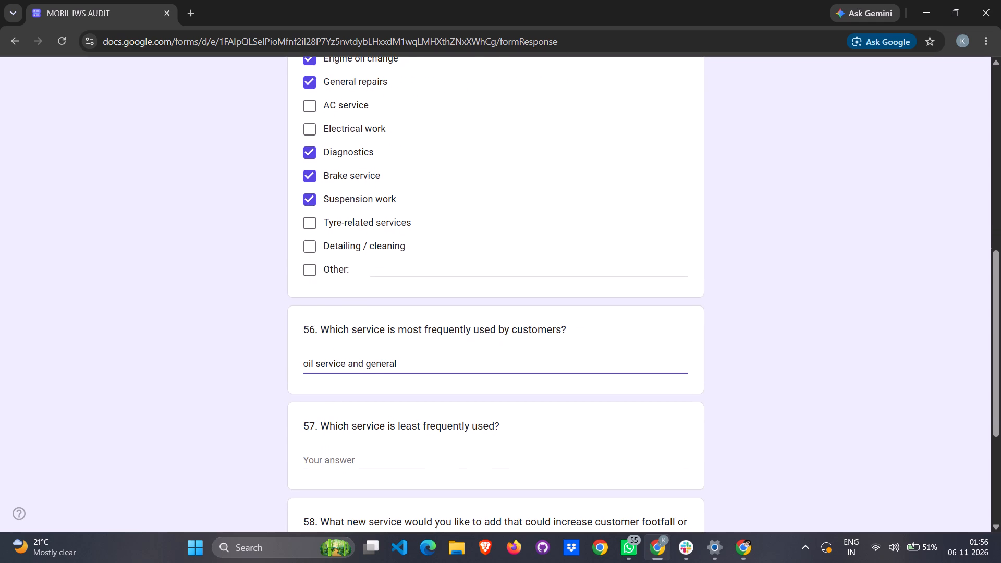
{"action": "type", "text": "repairs"}
Answer question 57 on the least frequently used service with "painting and detailing".
{"action": "scroll", "coordinate": [469, 378], "scroll_direction": "down", "scroll_amount": 2}
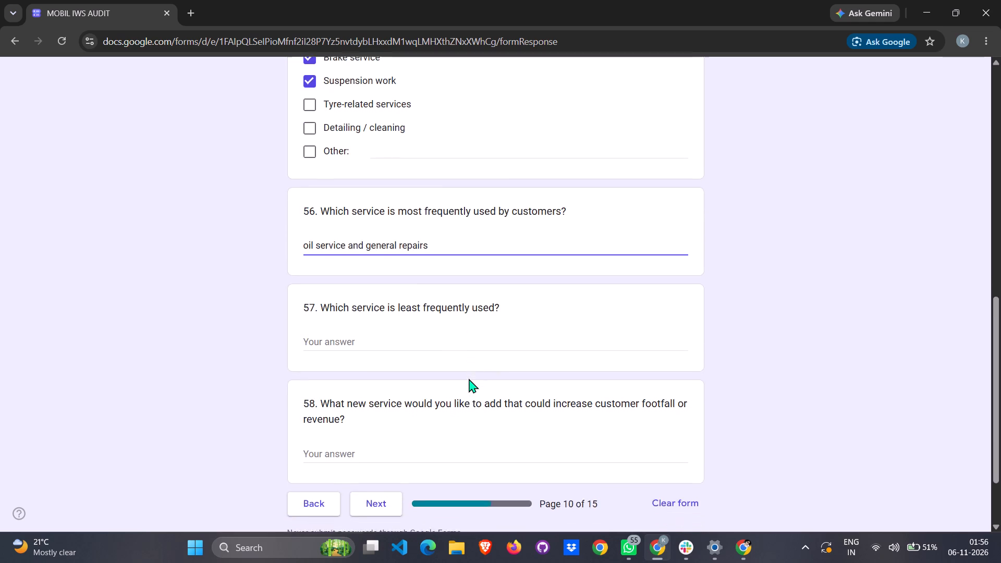
{"action": "scroll", "coordinate": [469, 378], "scroll_direction": "down", "scroll_amount": 1}
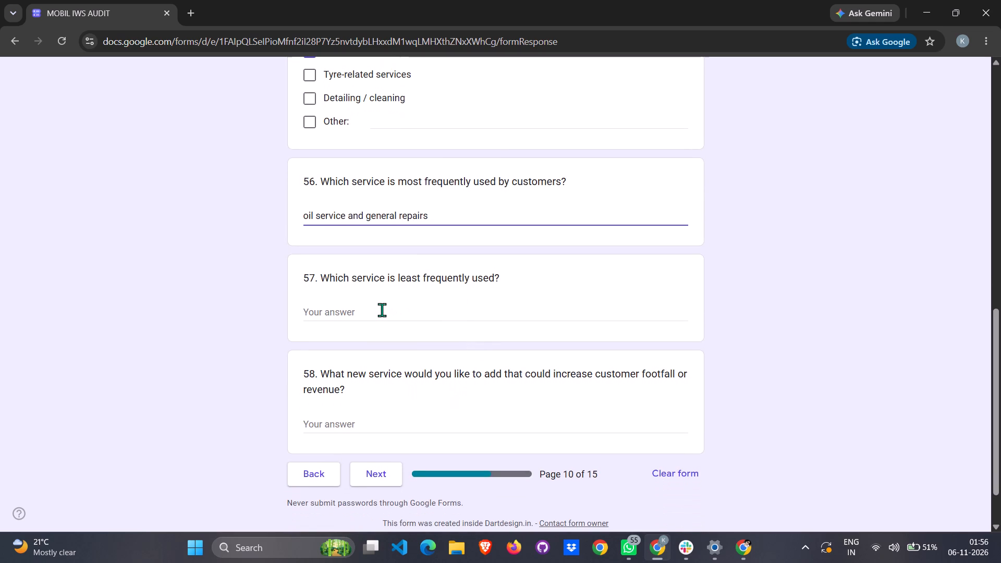
{"action": "left_click", "coordinate": [382, 310]}
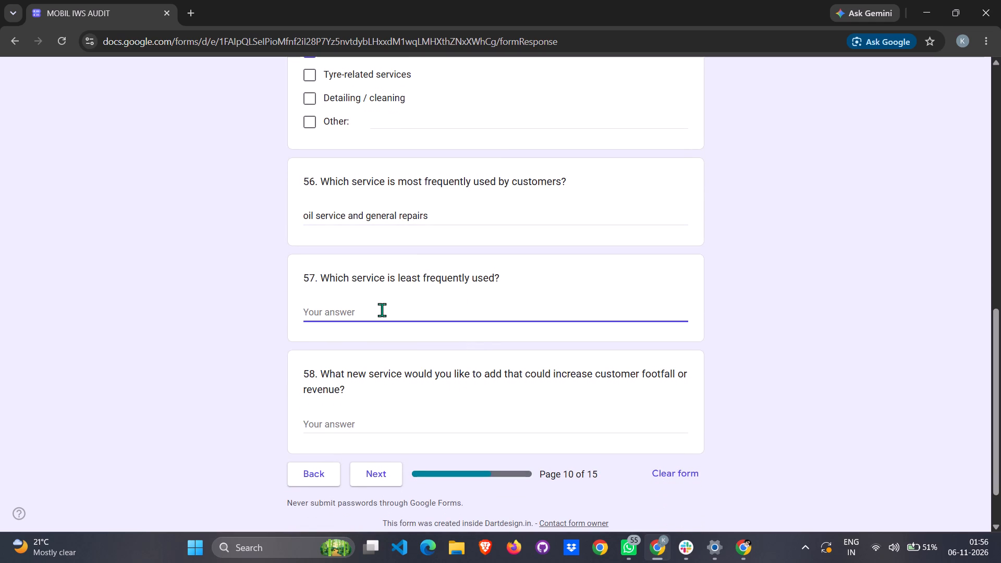
{"action": "type", "text": "painting and de"}
{"action": "type", "text": "tailing"}
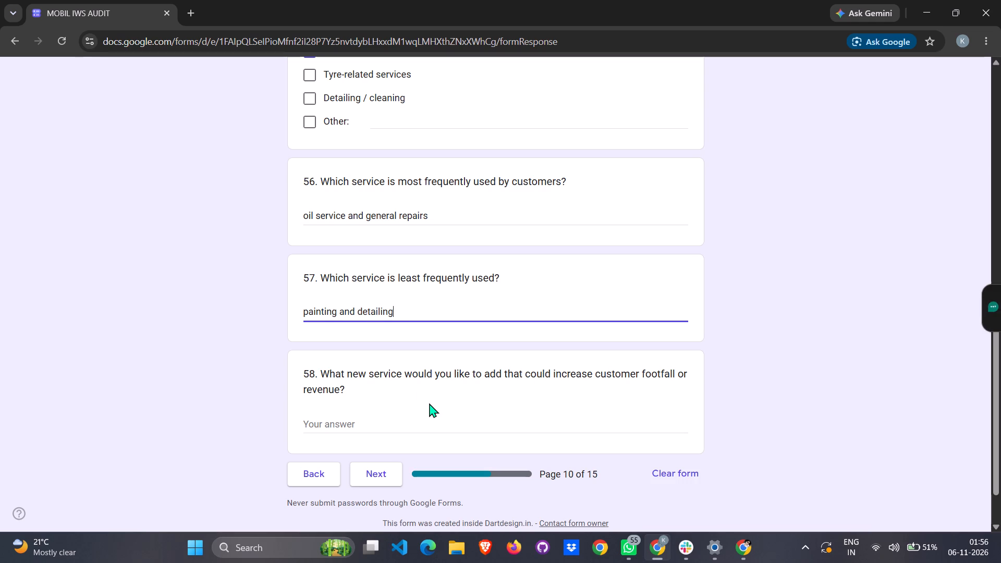
Answer question 58 on a new service to add with "electric diagnostic" and advance past page 10 of the form.
{"action": "scroll", "coordinate": [429, 403], "scroll_direction": "right", "scroll_amount": 1}
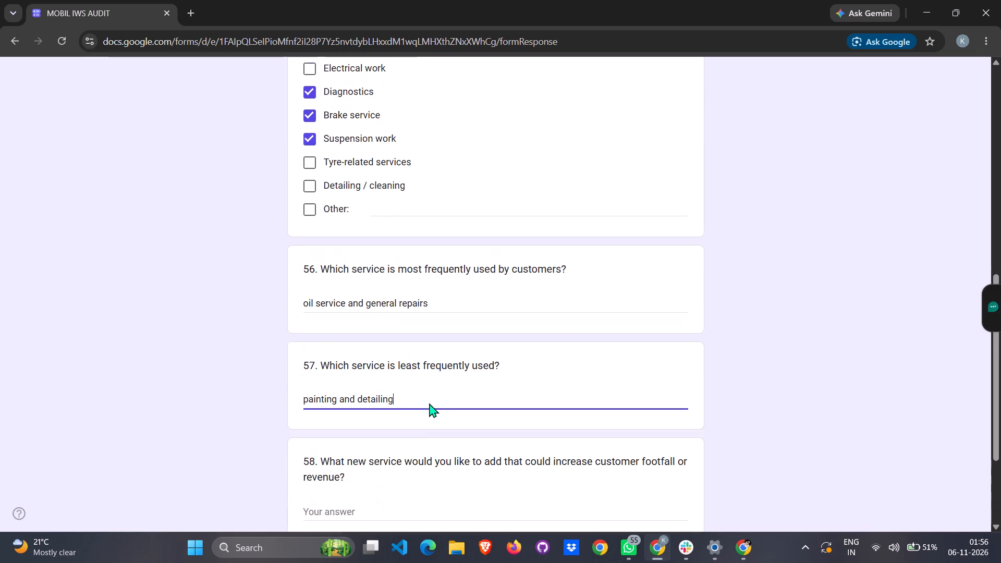
{"action": "scroll", "coordinate": [429, 403], "scroll_direction": "down", "scroll_amount": 2}
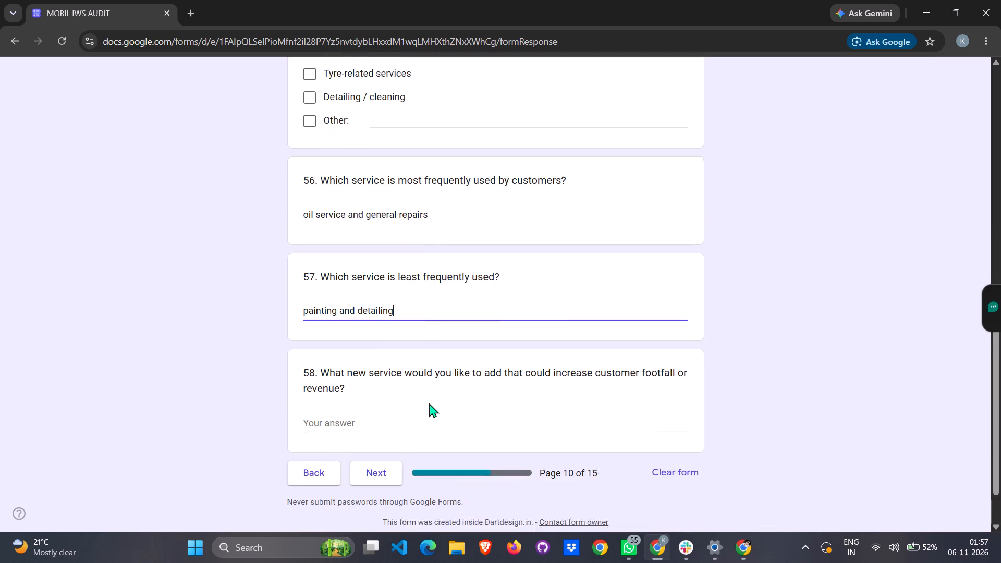
{"action": "left_click", "coordinate": [357, 408]}
{"action": "type", "text": "electric diagnostic"}
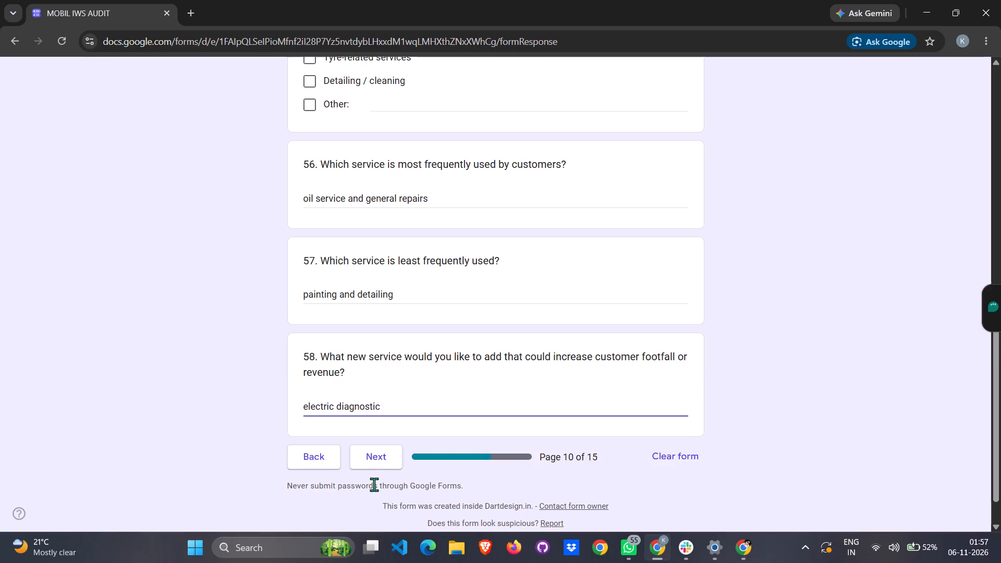
{"action": "left_click", "coordinate": [376, 455]}
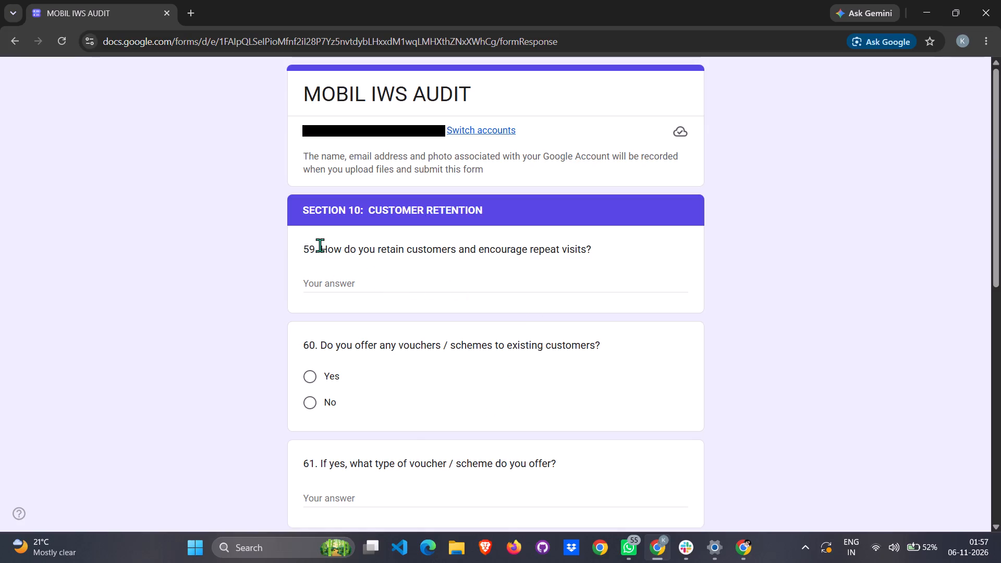
{"action": "left_click_drag", "start_coordinate": [320, 245], "coordinate": [652, 244]}
{"action": "key", "text": "ctrl+c"}
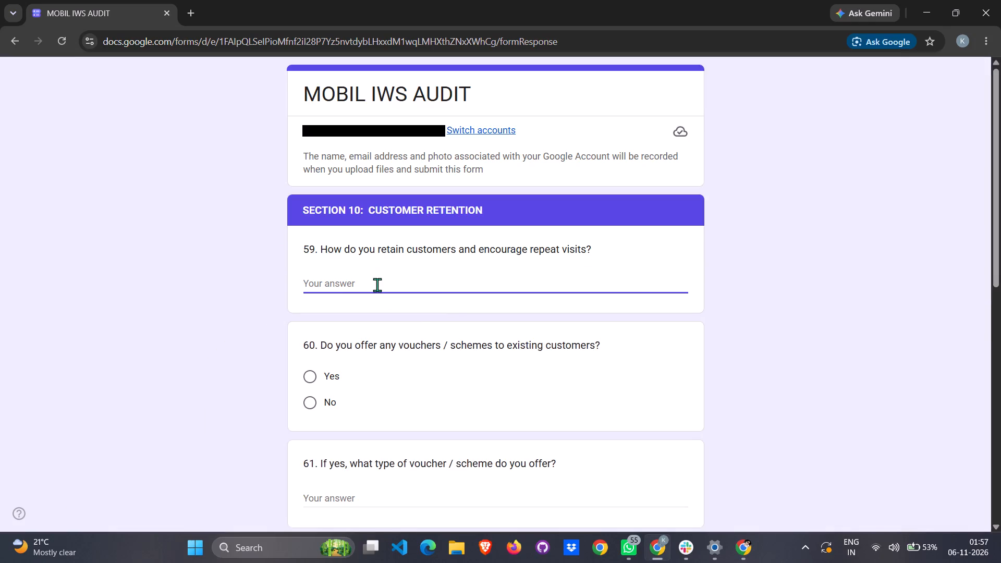
{"action": "key", "text": "ctrl+v"}
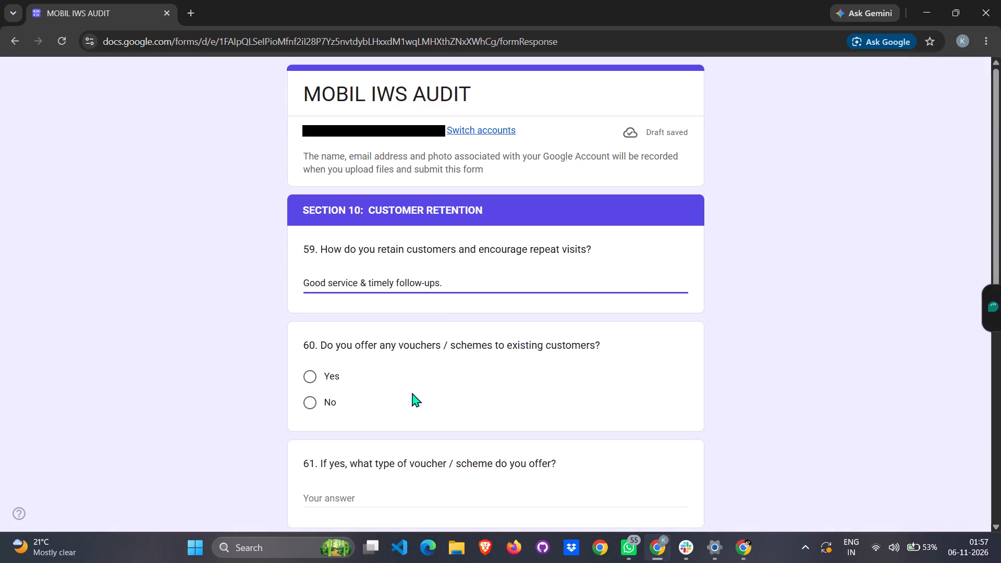